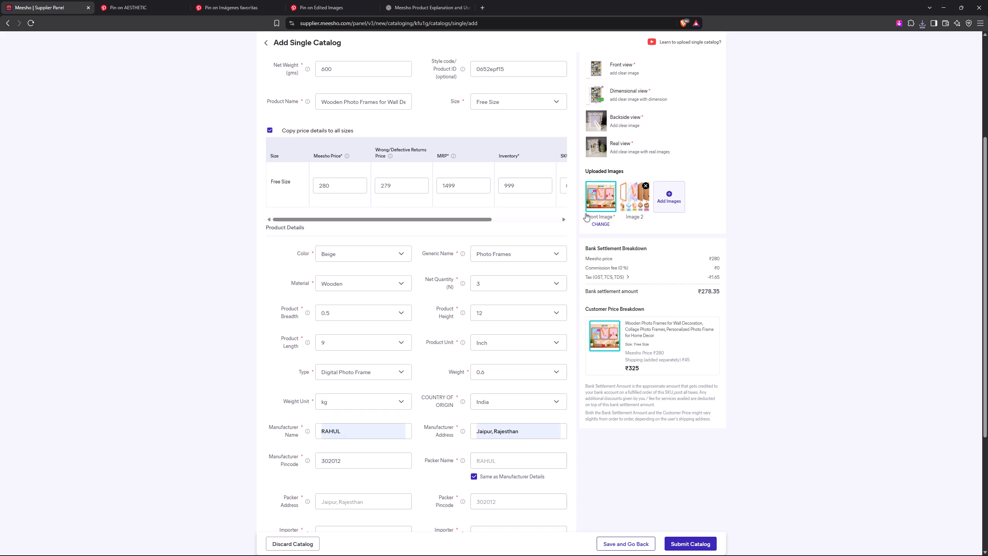
{"action": "scroll", "coordinate": [751, 402], "scroll_direction": "down", "scroll_amount": 4}
{"action": "scroll", "coordinate": [686, 226], "scroll_direction": "up", "scroll_amount": 4}
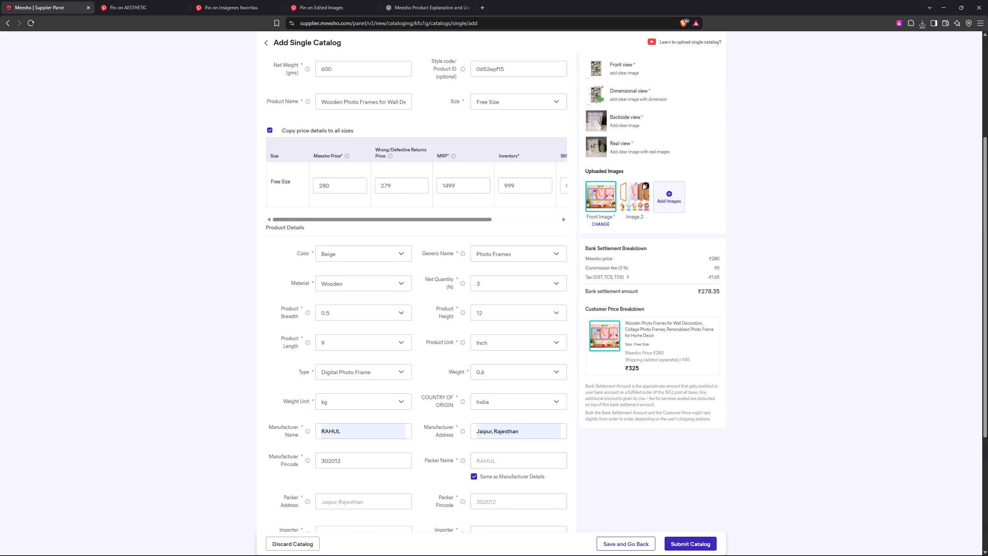
{"action": "left_click", "coordinate": [643, 183]}
{"action": "left_click", "coordinate": [633, 197]}
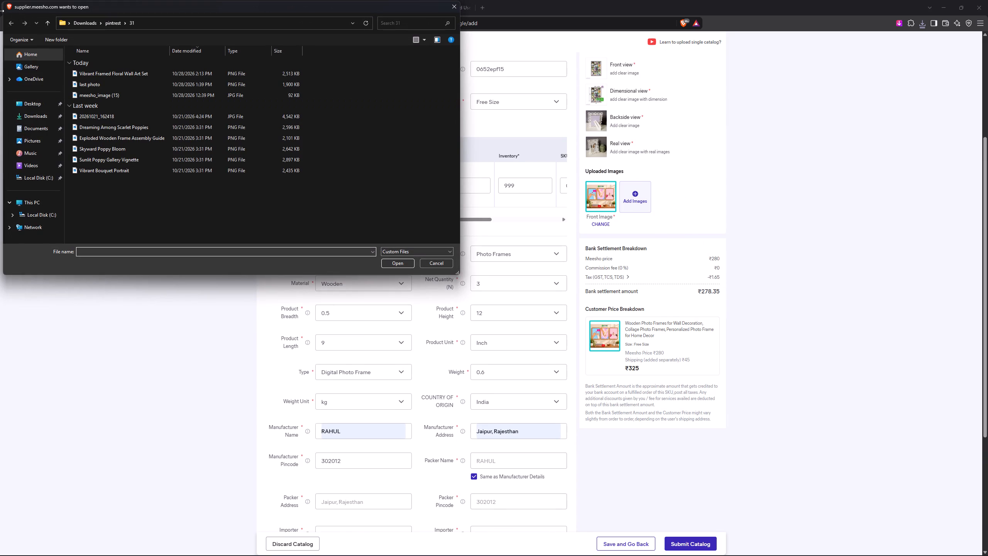
{"action": "left_click", "coordinate": [102, 20]}
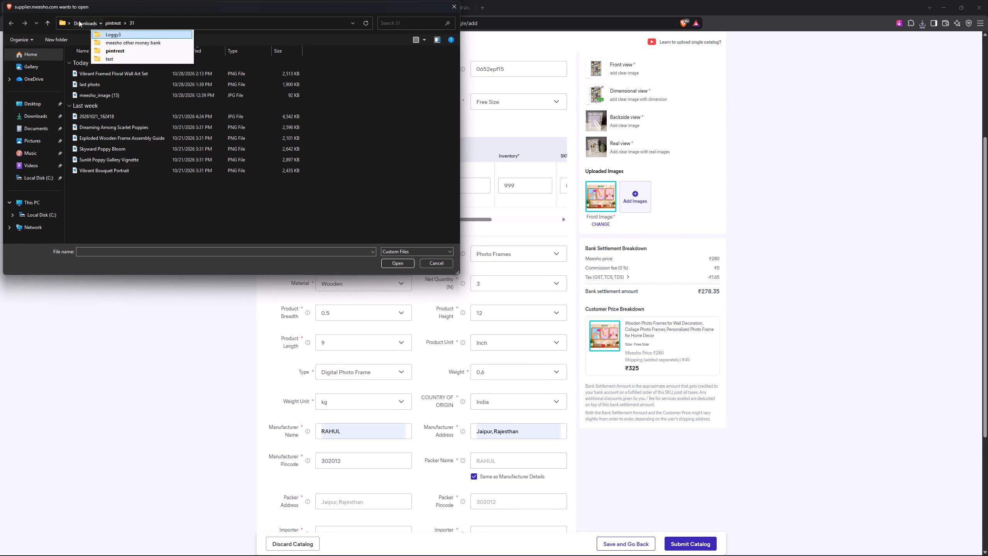
{"action": "left_click", "coordinate": [79, 20]}
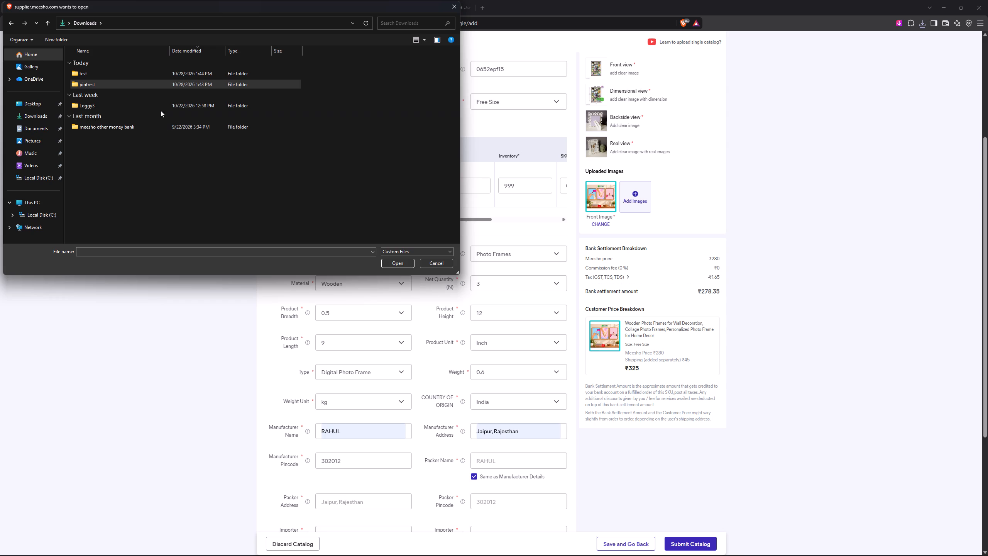
{"action": "double_click", "coordinate": [110, 86]}
{"action": "scroll", "coordinate": [163, 156], "scroll_direction": "down", "scroll_amount": 11}
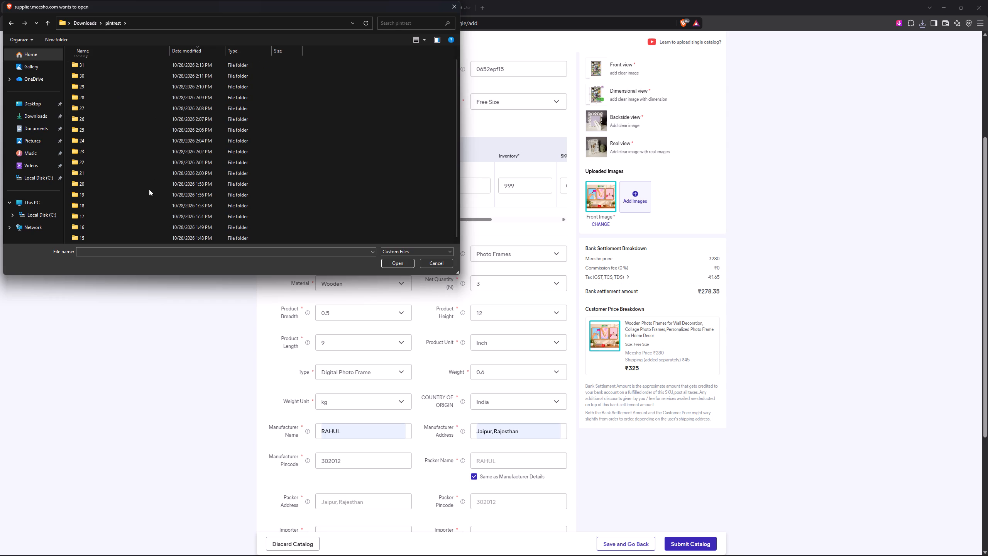
{"action": "scroll", "coordinate": [149, 189], "scroll_direction": "down", "scroll_amount": 1}
{"action": "double_click", "coordinate": [93, 241]}
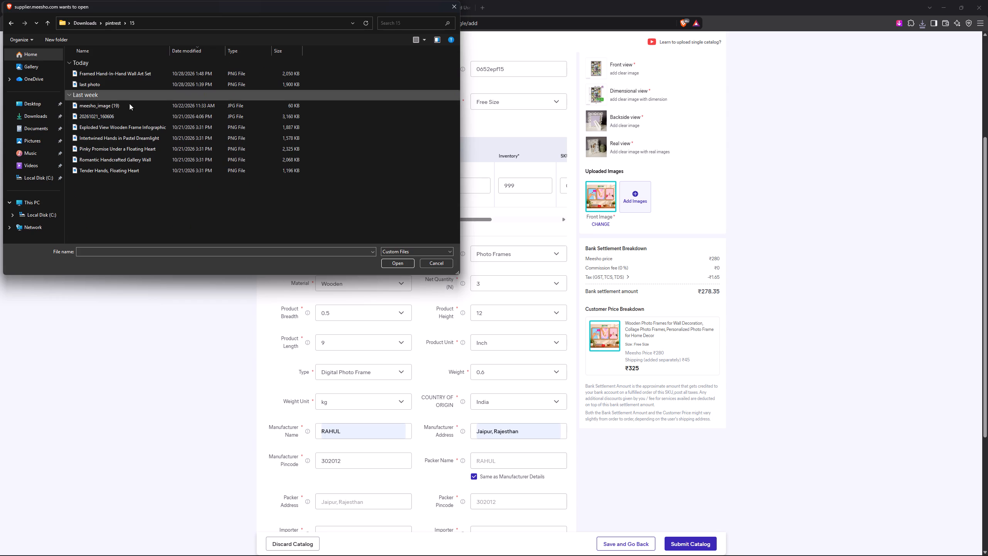
{"action": "double_click", "coordinate": [124, 75]}
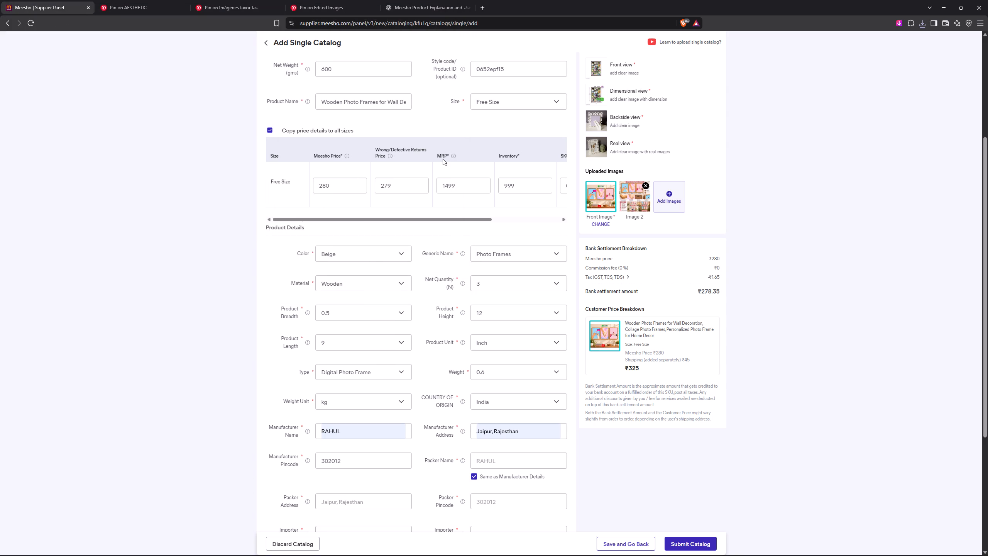
Add Exploded View Wooden Frame Infographic and last photo from folder 15 as the third and fourth catalog images.
{"action": "left_click", "coordinate": [671, 203]}
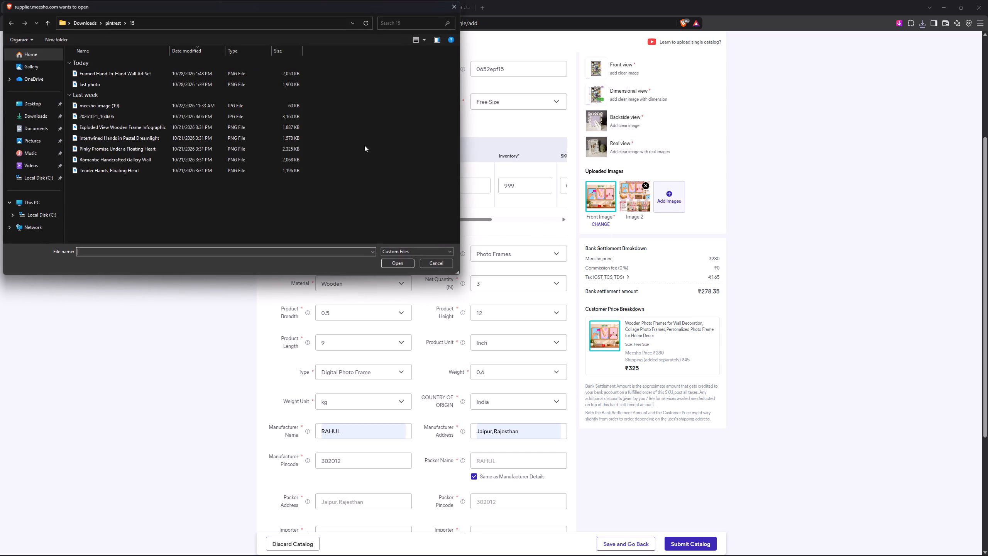
{"action": "double_click", "coordinate": [122, 128]}
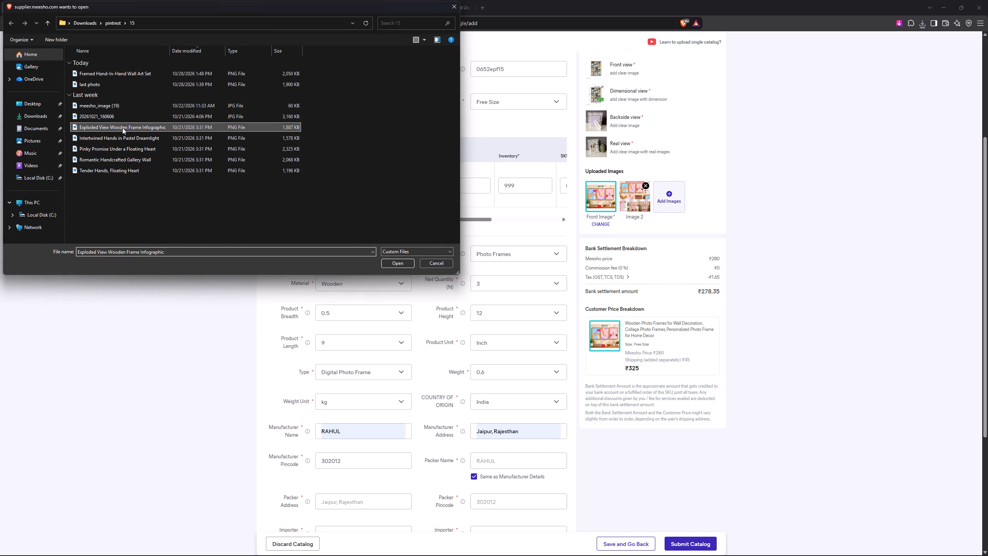
{"action": "left_click", "coordinate": [702, 197]}
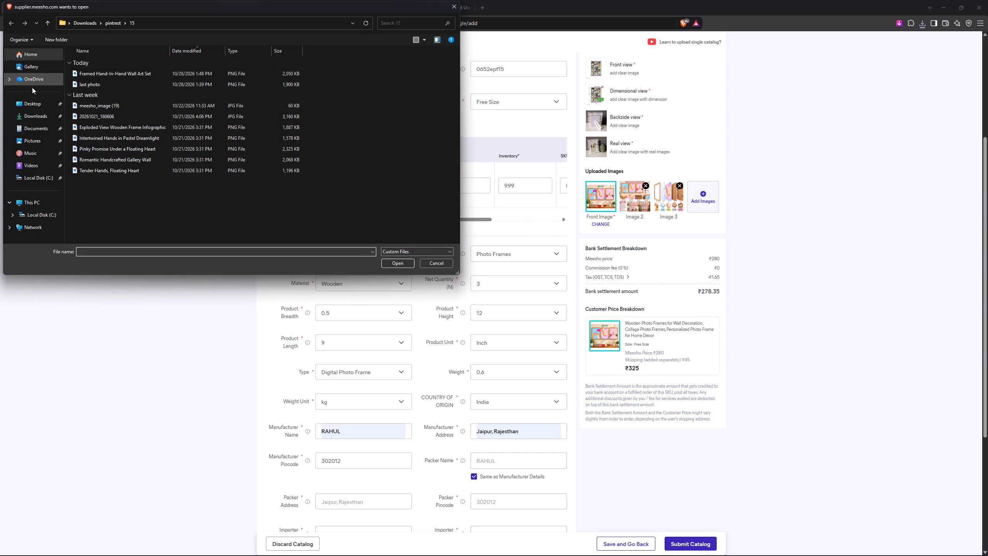
{"action": "double_click", "coordinate": [100, 88]}
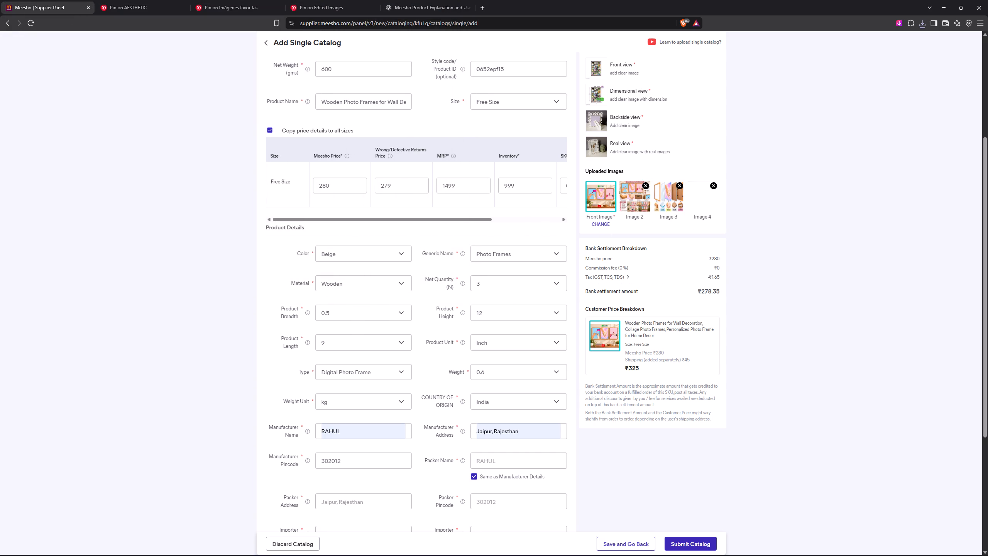
Change the catalog's front image to meesho_image (19) from folder 15.
{"action": "scroll", "coordinate": [724, 326], "scroll_direction": "down", "scroll_amount": 6}
{"action": "scroll", "coordinate": [708, 336], "scroll_direction": "up", "scroll_amount": 3}
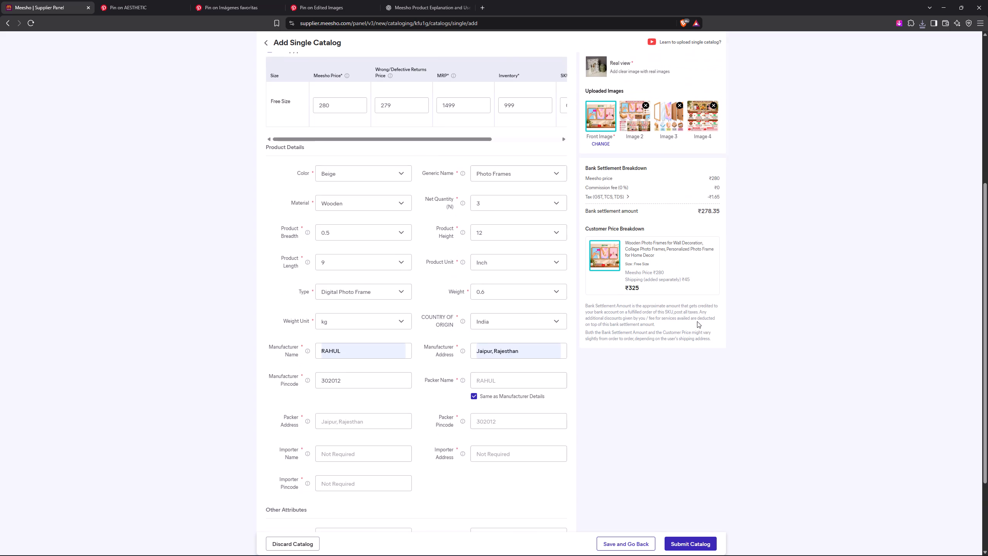
{"action": "left_click", "coordinate": [604, 149]}
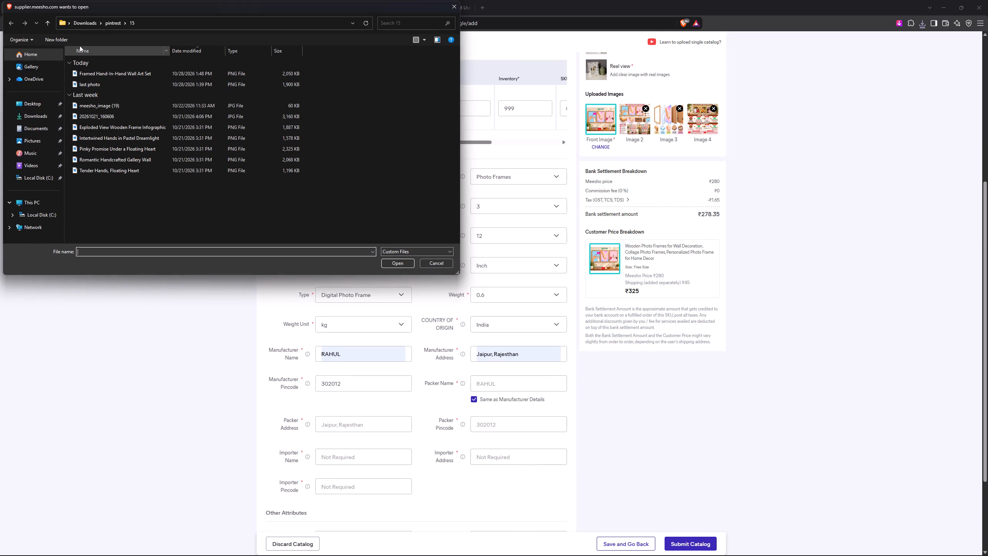
{"action": "double_click", "coordinate": [118, 107]}
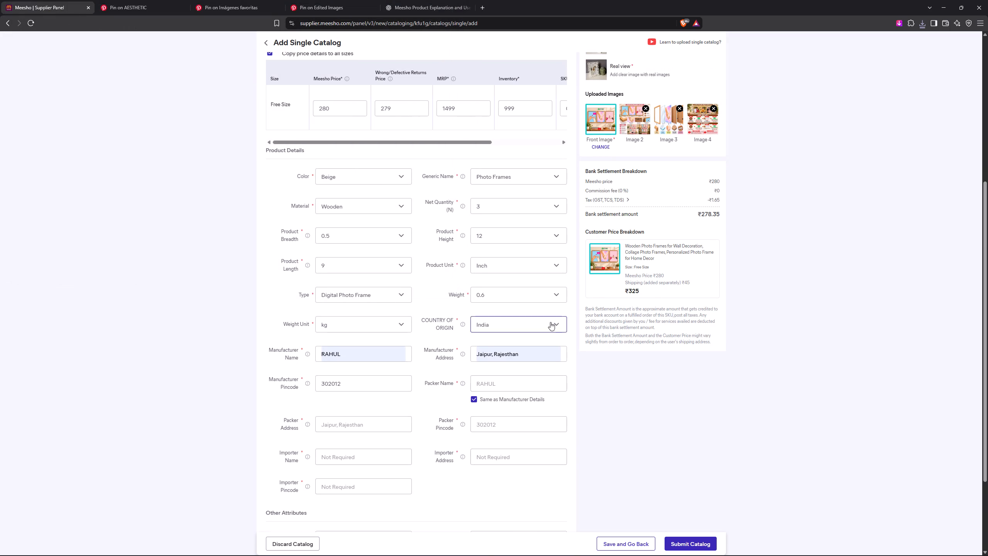
Review the catalog form's price, product details, uploaded images and description before submission.
{"action": "left_click", "coordinate": [349, 113]}
{"action": "scroll", "coordinate": [709, 516], "scroll_direction": "down", "scroll_amount": 1}
{"action": "scroll", "coordinate": [689, 476], "scroll_direction": "down", "scroll_amount": 5}
{"action": "scroll", "coordinate": [685, 473], "scroll_direction": "up", "scroll_amount": 6}
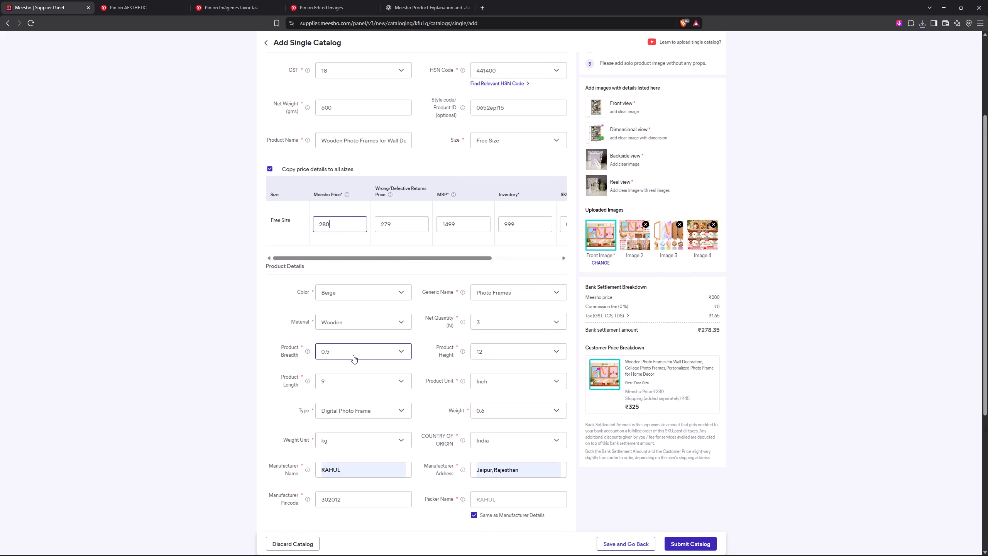
{"action": "scroll", "coordinate": [358, 354], "scroll_direction": "up", "scroll_amount": 4}
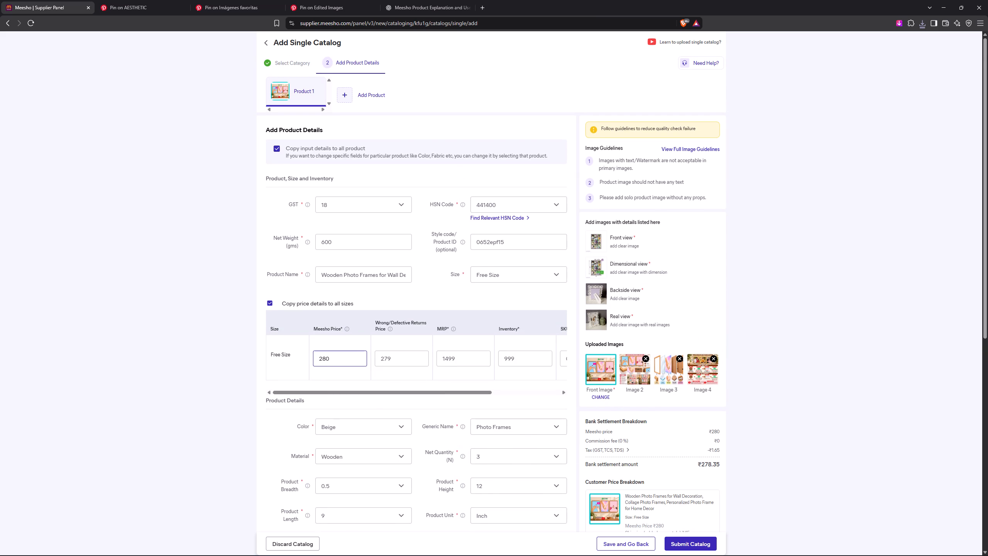
{"action": "scroll", "coordinate": [596, 388], "scroll_direction": "down", "scroll_amount": 2}
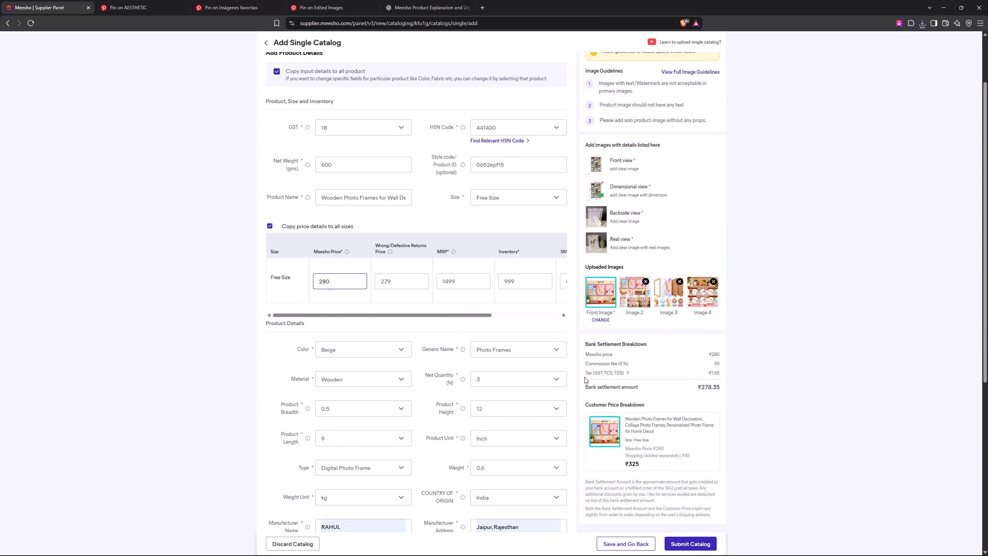
{"action": "scroll", "coordinate": [580, 361], "scroll_direction": "down", "scroll_amount": 3}
{"action": "scroll", "coordinate": [682, 420], "scroll_direction": "down", "scroll_amount": 5}
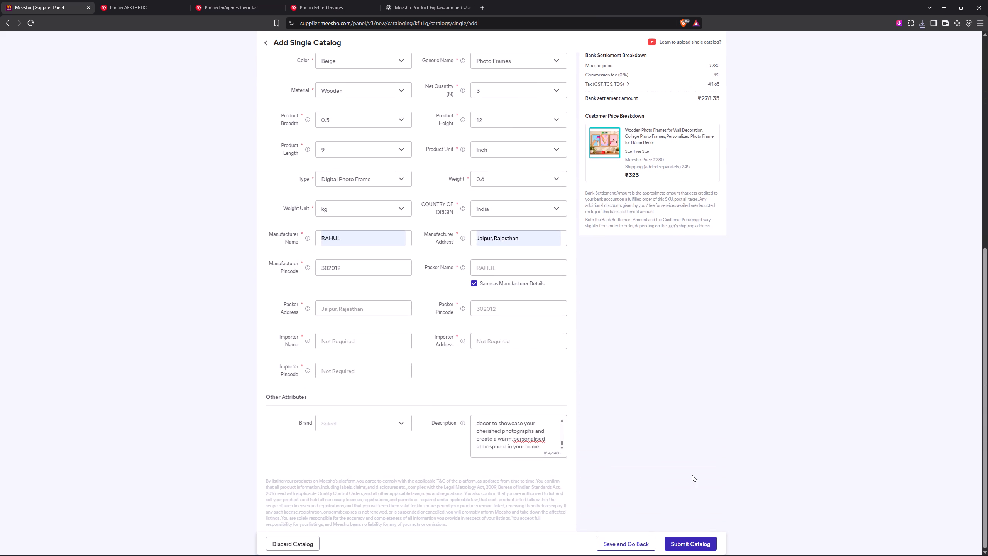
Submit the catalog for quality check, acknowledging that all its products are not branded or illegal to sell.
{"action": "left_click", "coordinate": [700, 544]}
{"action": "scroll", "coordinate": [636, 550], "scroll_direction": "up", "scroll_amount": 6}
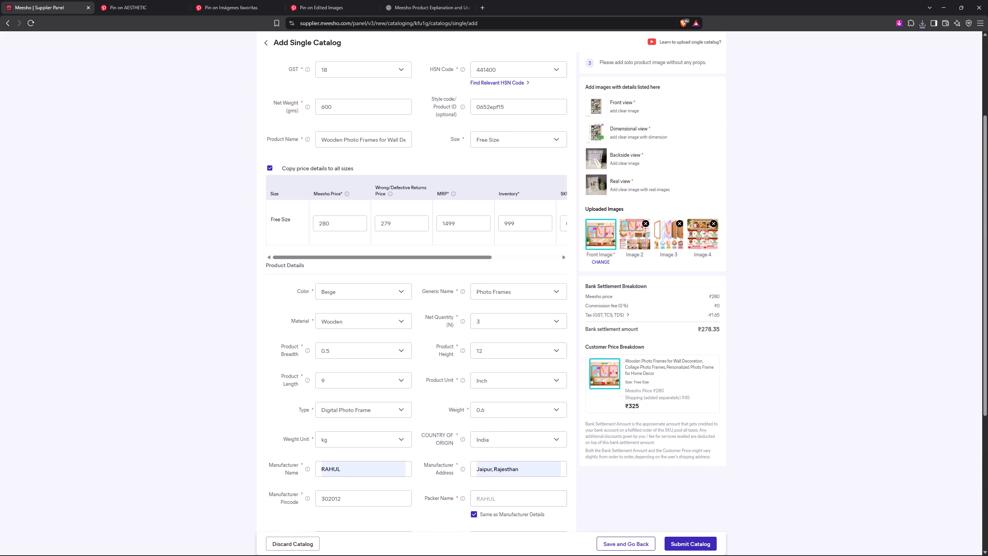
{"action": "left_click", "coordinate": [711, 544]}
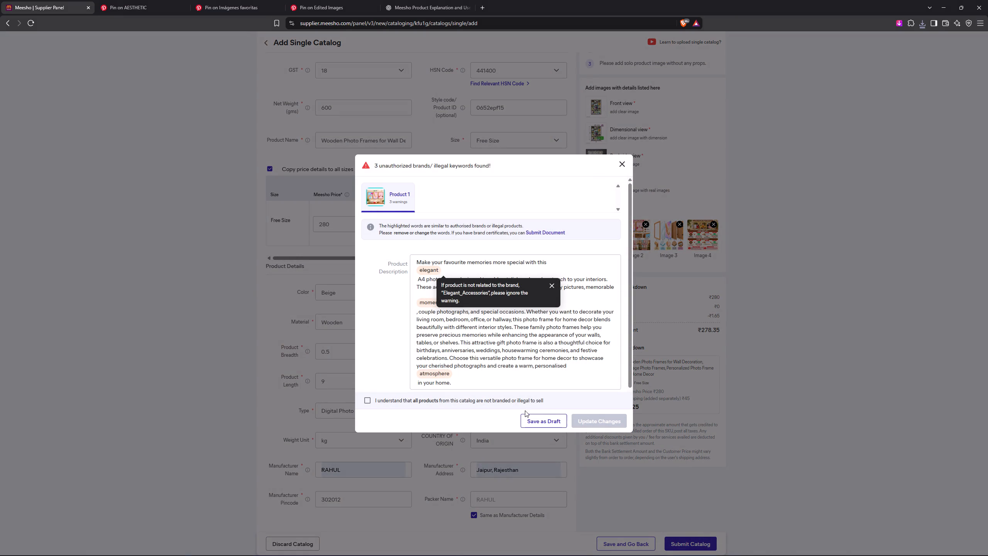
{"action": "left_click", "coordinate": [370, 400]}
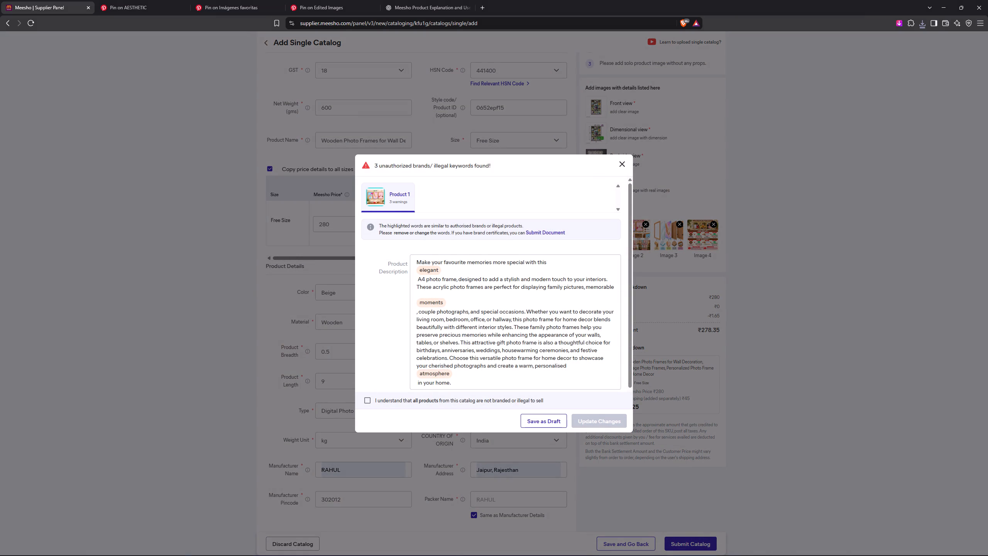
{"action": "scroll", "coordinate": [530, 358], "scroll_direction": "down", "scroll_amount": 4}
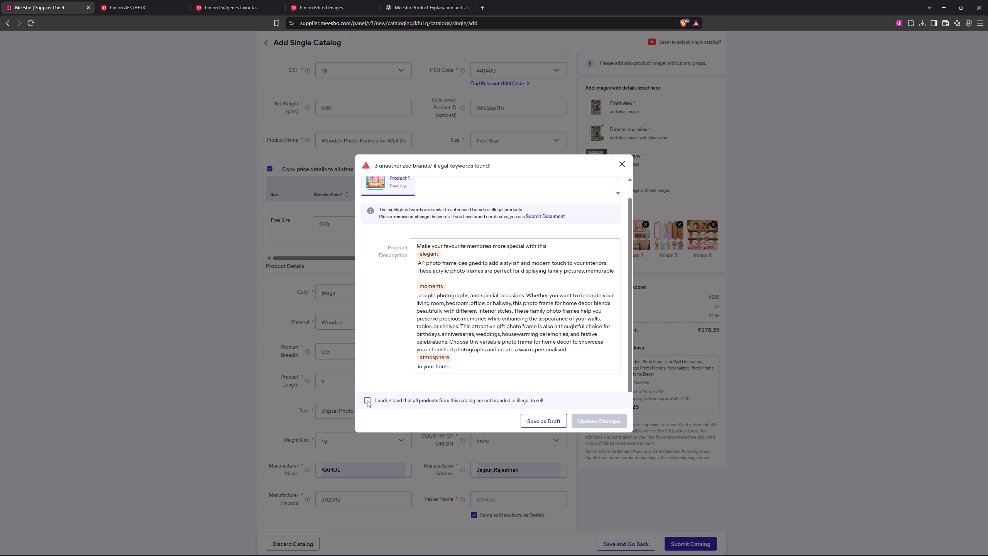
{"action": "left_click", "coordinate": [369, 400]}
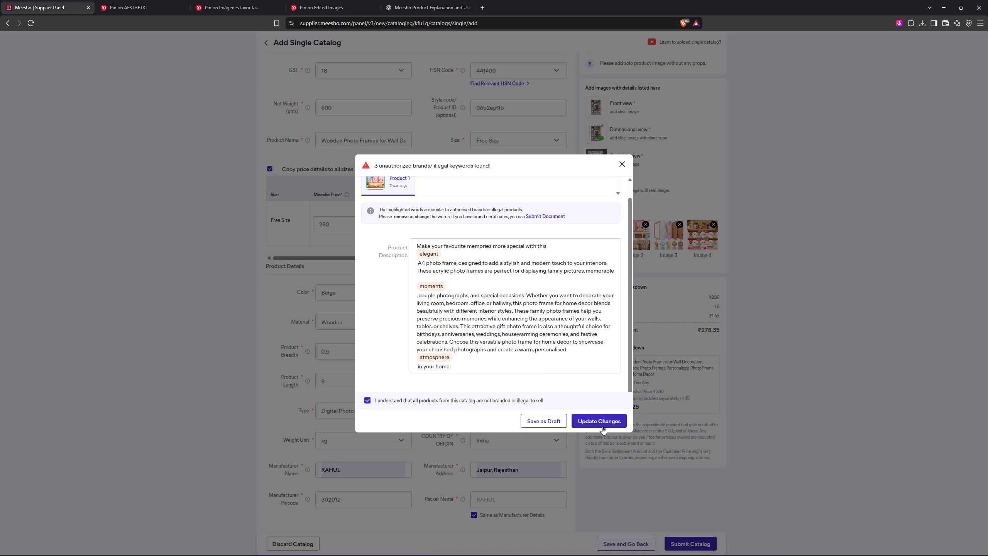
{"action": "left_click", "coordinate": [604, 423]}
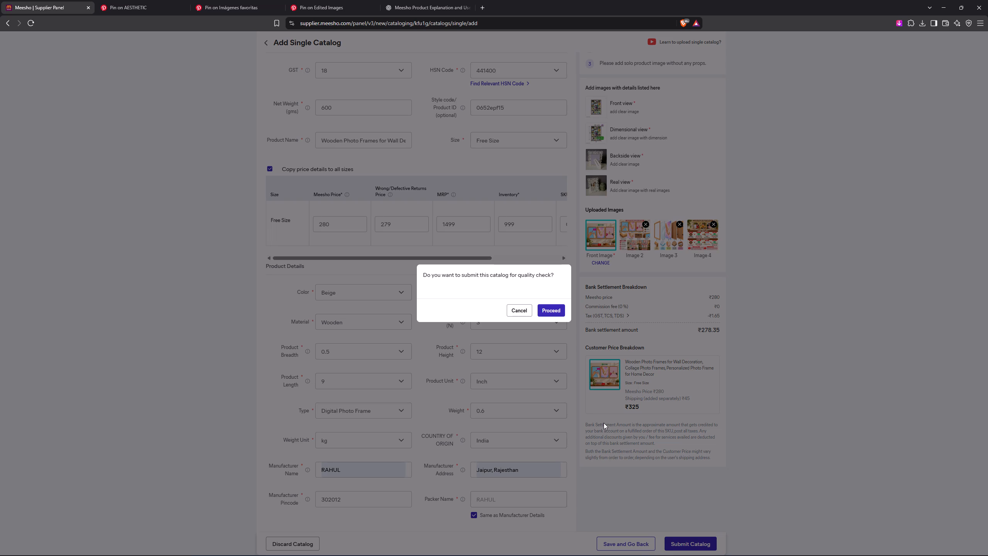
{"action": "scroll", "coordinate": [604, 423], "scroll_direction": "up", "scroll_amount": 1}
{"action": "left_click", "coordinate": [555, 312]}
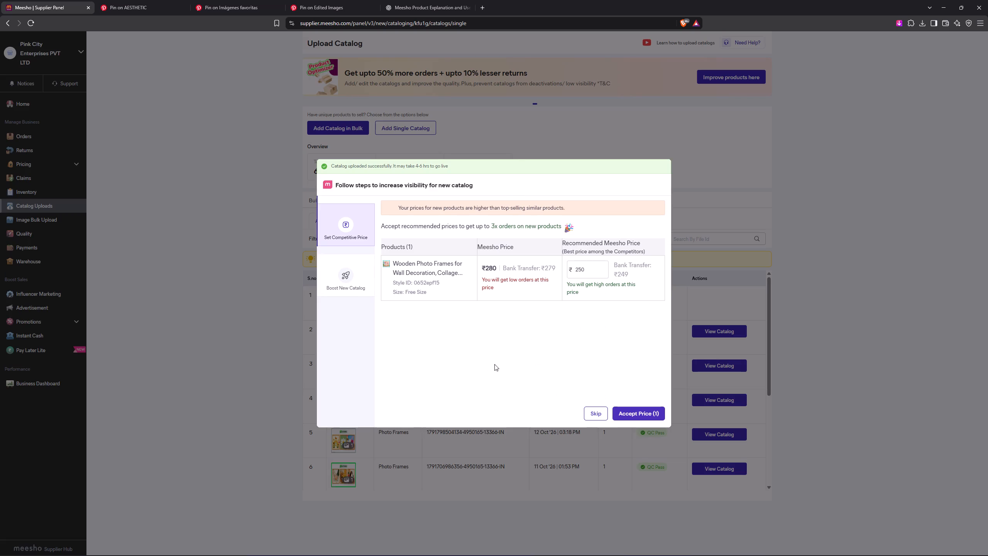
Skip the recommended competitive price and dismiss the ad campaign offer for the new catalog.
{"action": "left_click", "coordinate": [593, 414]}
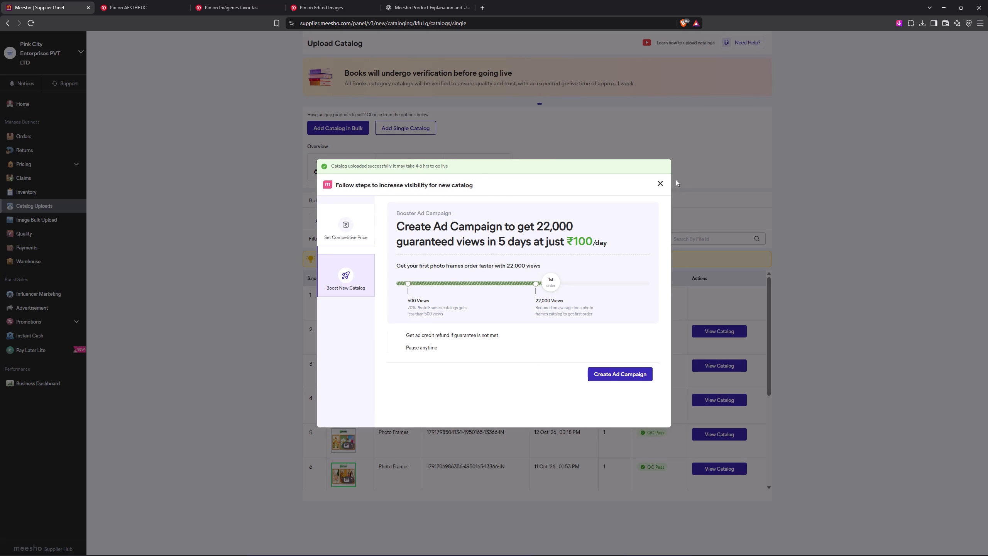
{"action": "left_click", "coordinate": [658, 183]}
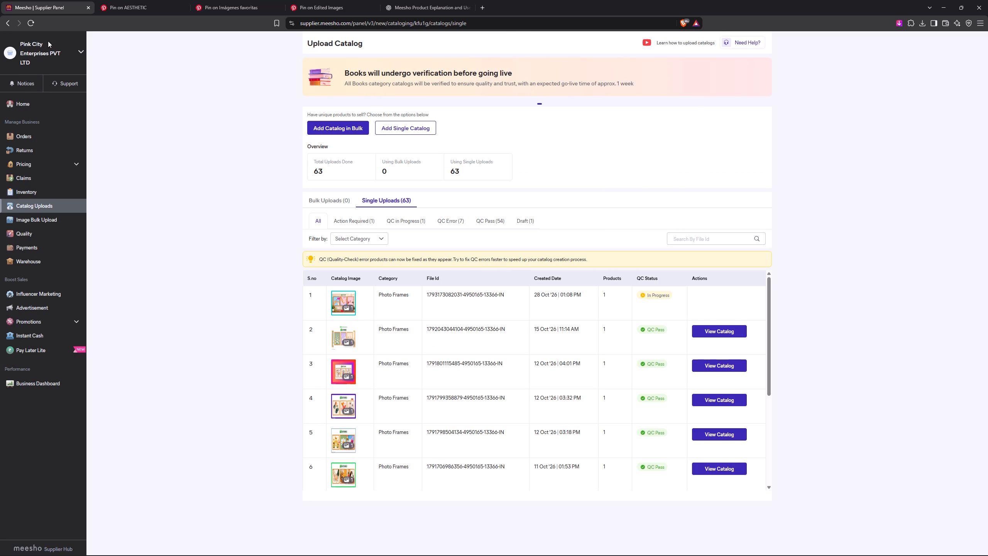
Refresh the single uploads list to check the newly submitted catalog's QC status.
{"action": "left_click", "coordinate": [25, 19]}
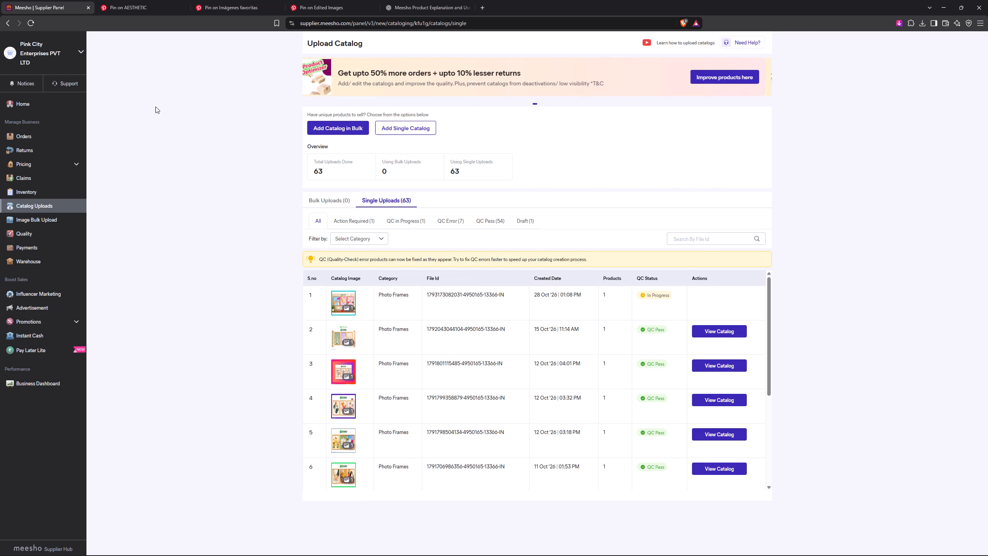
{"action": "left_click", "coordinate": [32, 20]}
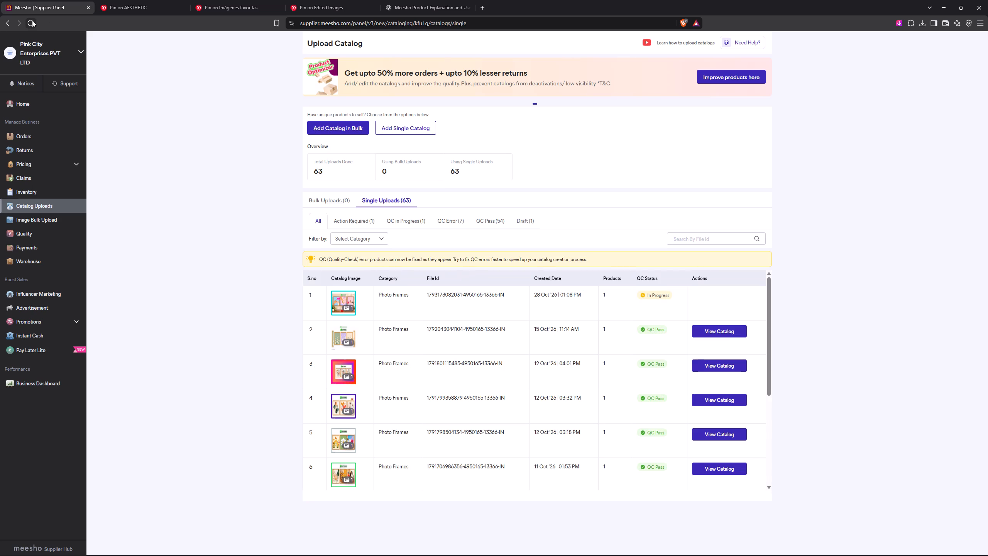
{"action": "left_click", "coordinate": [32, 20]}
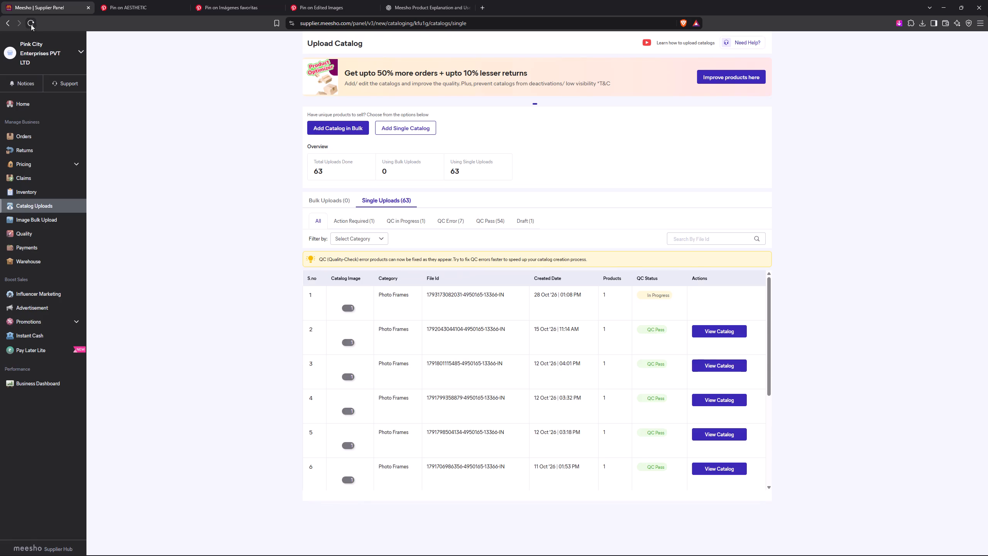
{"action": "left_click", "coordinate": [32, 20]}
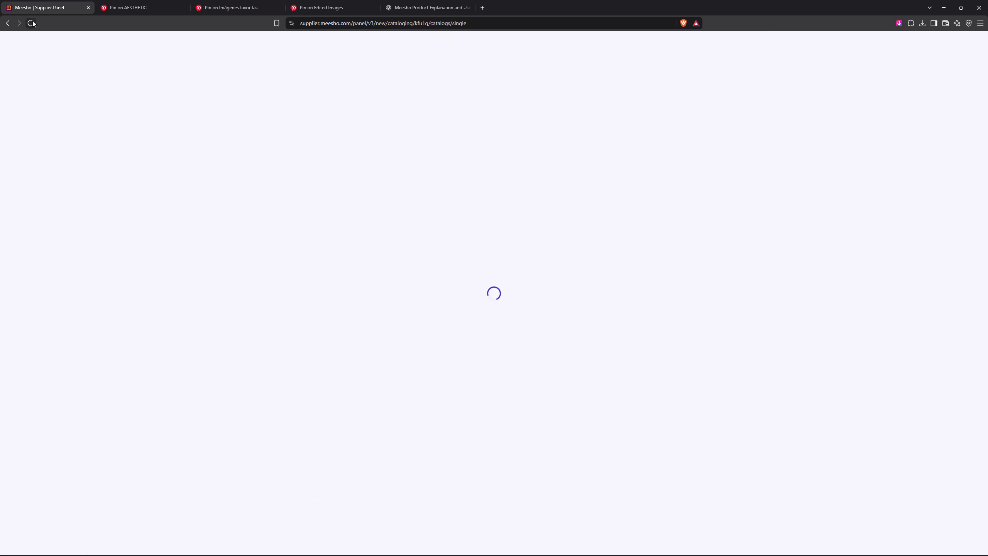
{"action": "left_click", "coordinate": [32, 20]}
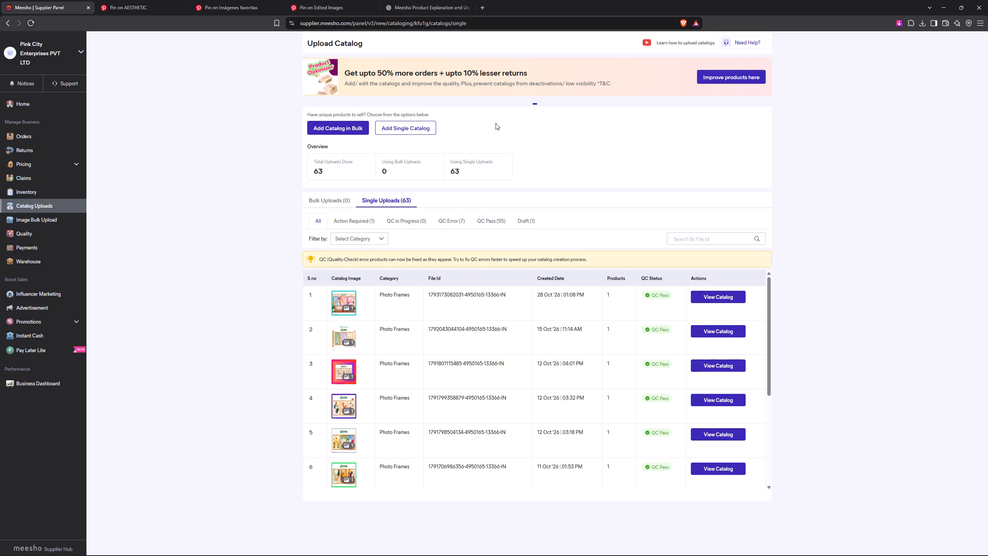
Start a new single catalog in the Photo Frames category with imgi_1_meesho_image from the pintrest folder 16 as front image.
{"action": "left_click", "coordinate": [411, 123]}
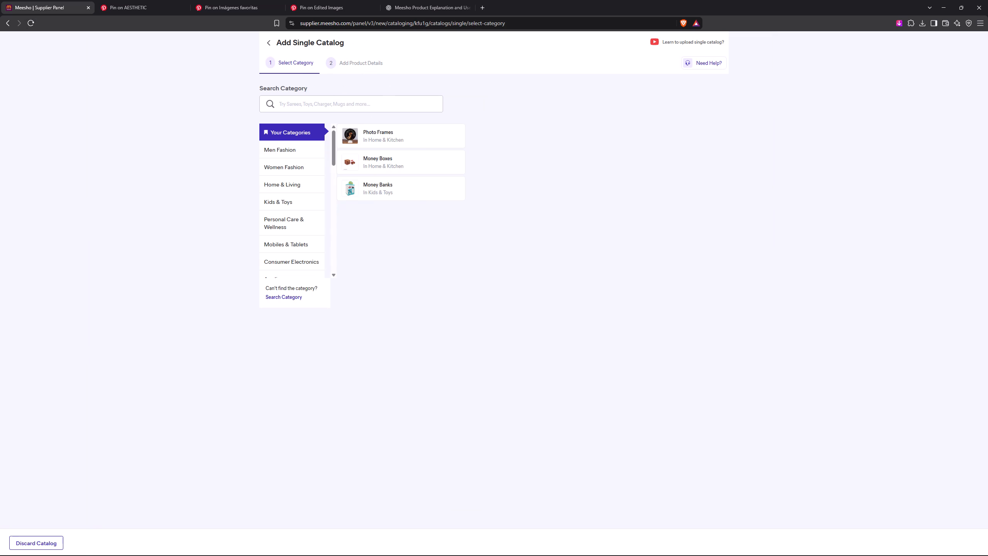
{"action": "left_click", "coordinate": [406, 145]}
{"action": "left_click", "coordinate": [661, 258]}
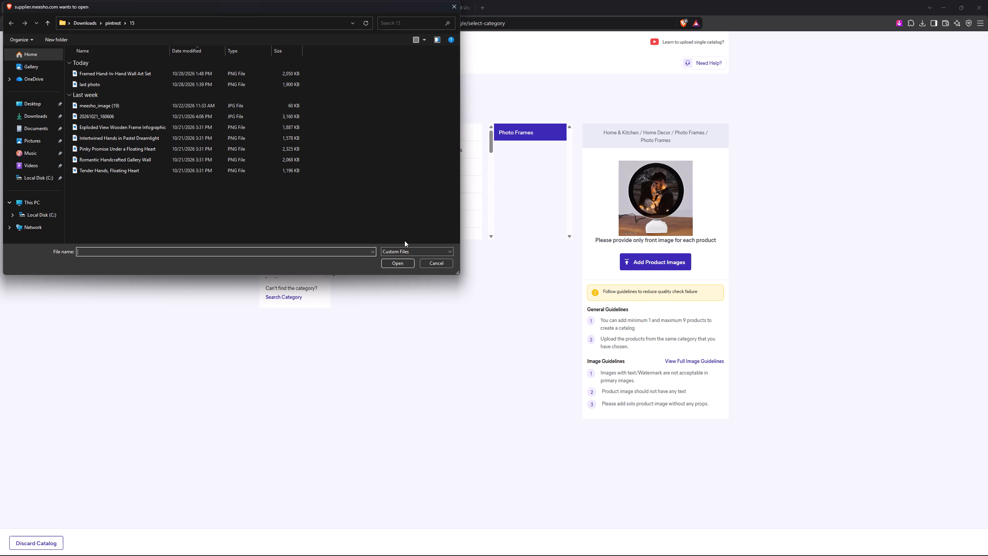
{"action": "left_click", "coordinate": [107, 23]}
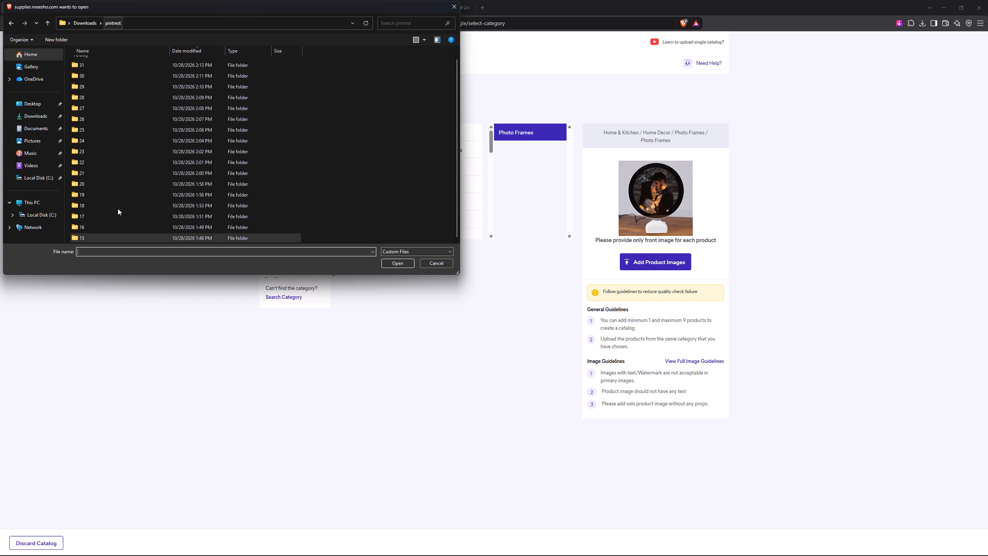
{"action": "scroll", "coordinate": [120, 212], "scroll_direction": "down", "scroll_amount": 11}
{"action": "double_click", "coordinate": [104, 226]}
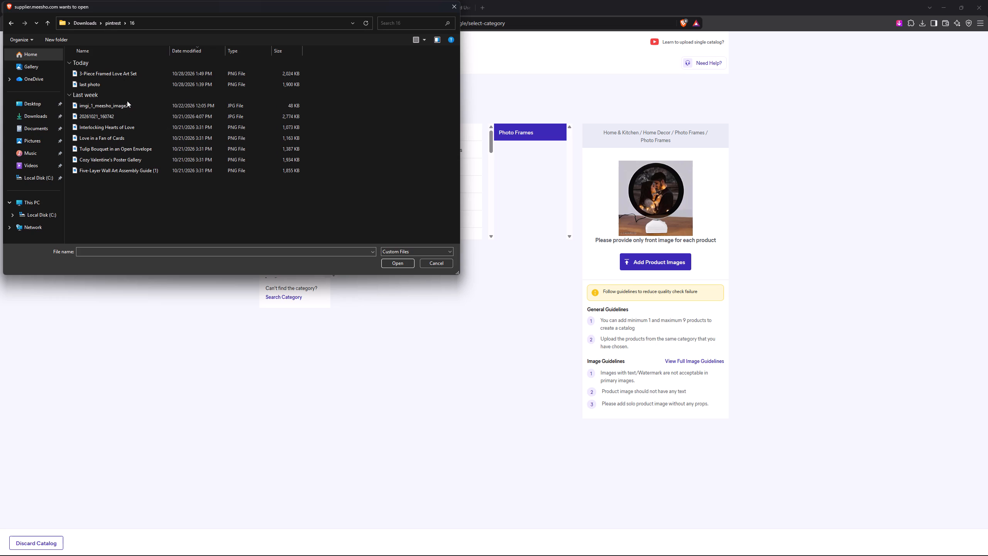
{"action": "double_click", "coordinate": [123, 106]}
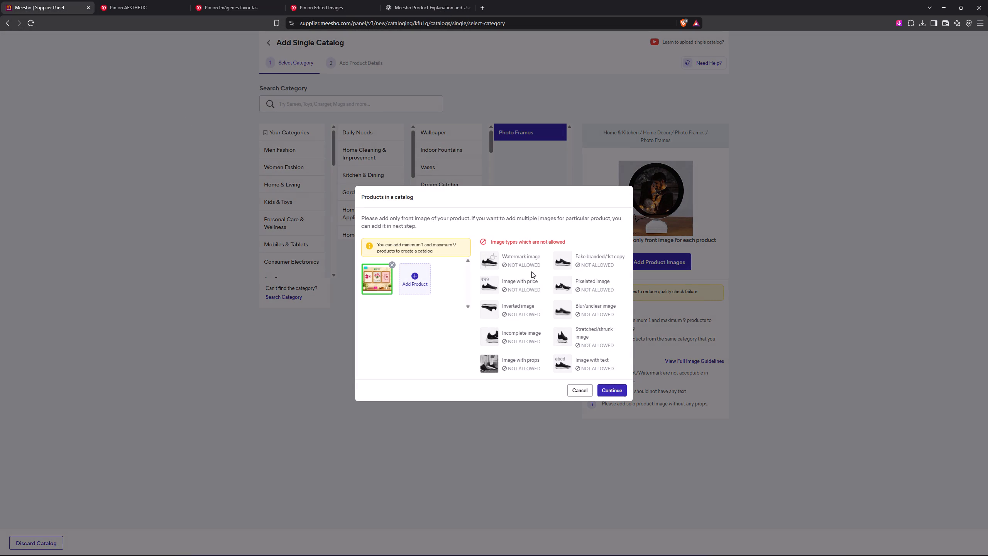
{"action": "left_click", "coordinate": [607, 391]}
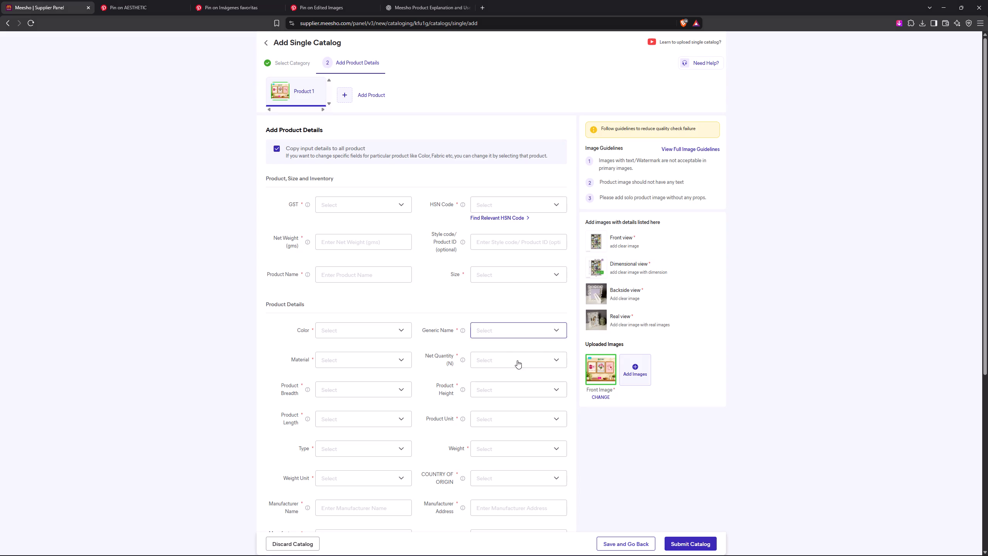
Set the product's GST to 18, HSN code to 441400 and net weight to 600 gms.
{"action": "left_click", "coordinate": [359, 212]}
{"action": "left_click", "coordinate": [349, 247]}
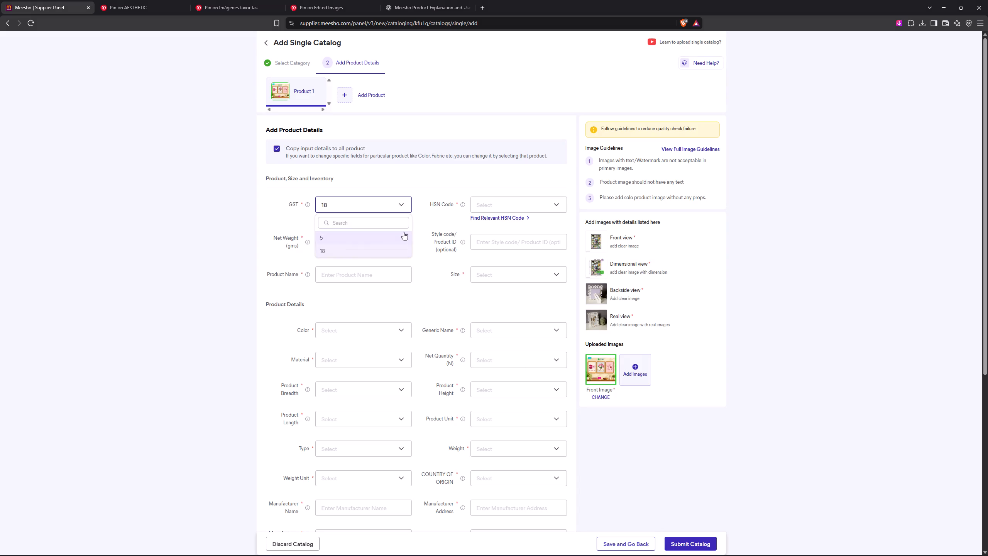
{"action": "left_click", "coordinate": [502, 200]}
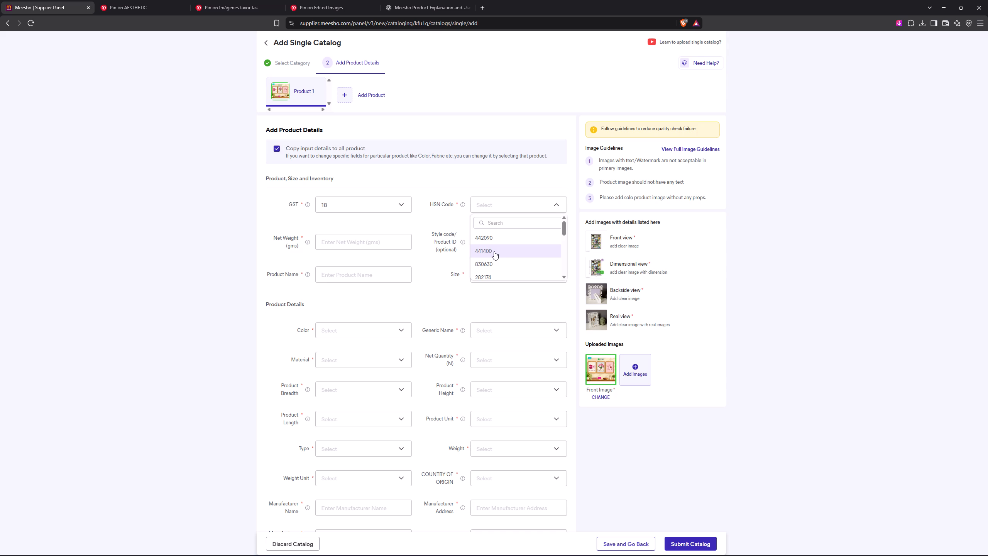
{"action": "left_click", "coordinate": [494, 251]}
{"action": "left_click", "coordinate": [361, 241]}
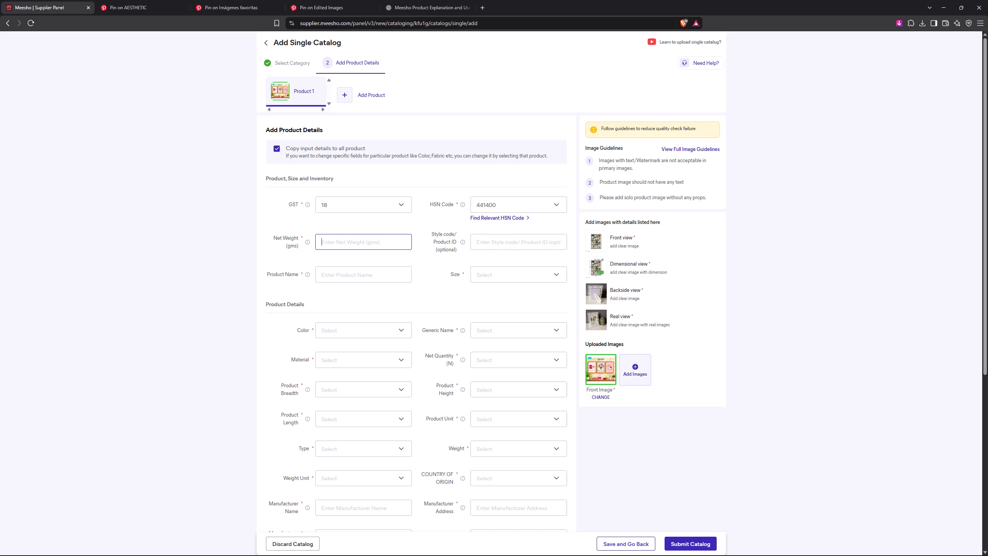
{"action": "key", "text": "6"}
{"action": "type", "text": "00"}
Enter 0652epf16 as the product's style code, reusing the saved 0652epf15 entry and changing its last digit.
{"action": "left_click", "coordinate": [493, 242]}
{"action": "left_click", "coordinate": [561, 265]}
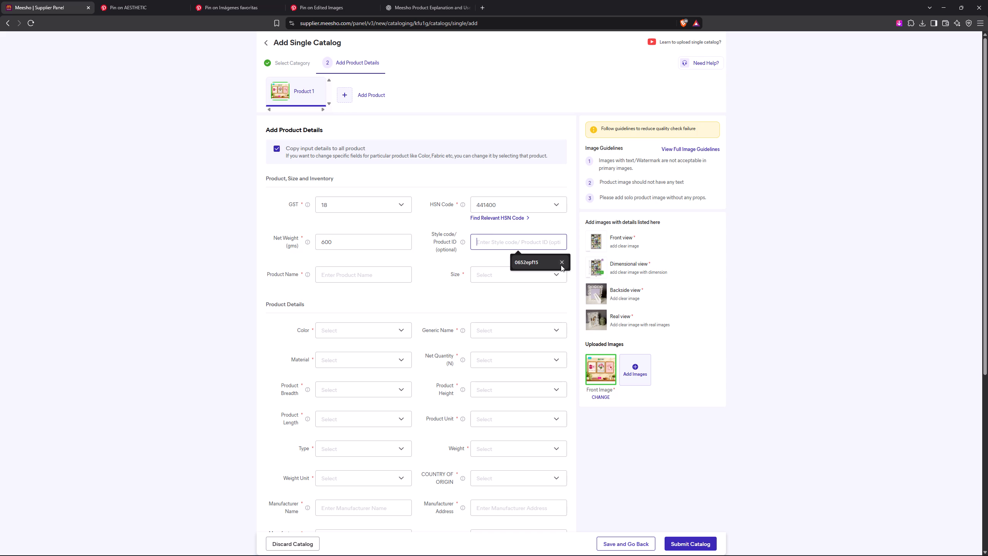
{"action": "left_click", "coordinate": [537, 263]}
{"action": "left_click", "coordinate": [518, 246]}
{"action": "key", "text": "BackSpace"}
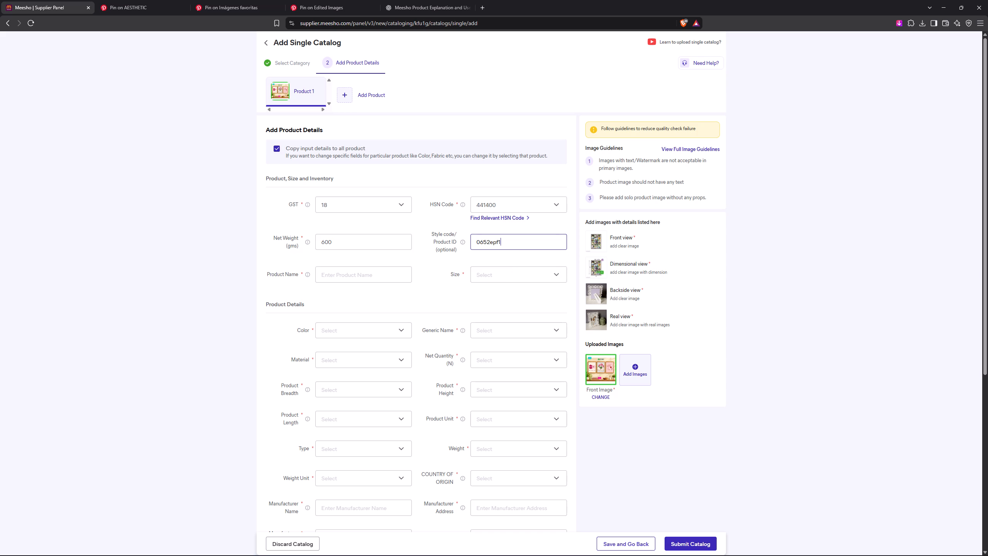
{"action": "key", "text": "6"}
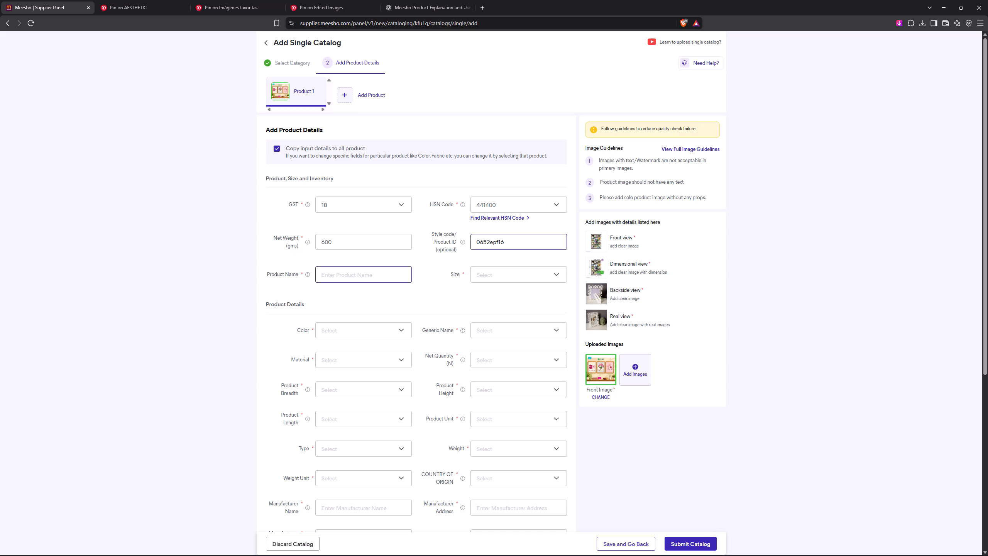
{"action": "left_click", "coordinate": [377, 276]}
{"action": "left_click", "coordinate": [440, 295]}
Apply Free Size as the product's size.
{"action": "left_click", "coordinate": [515, 276]}
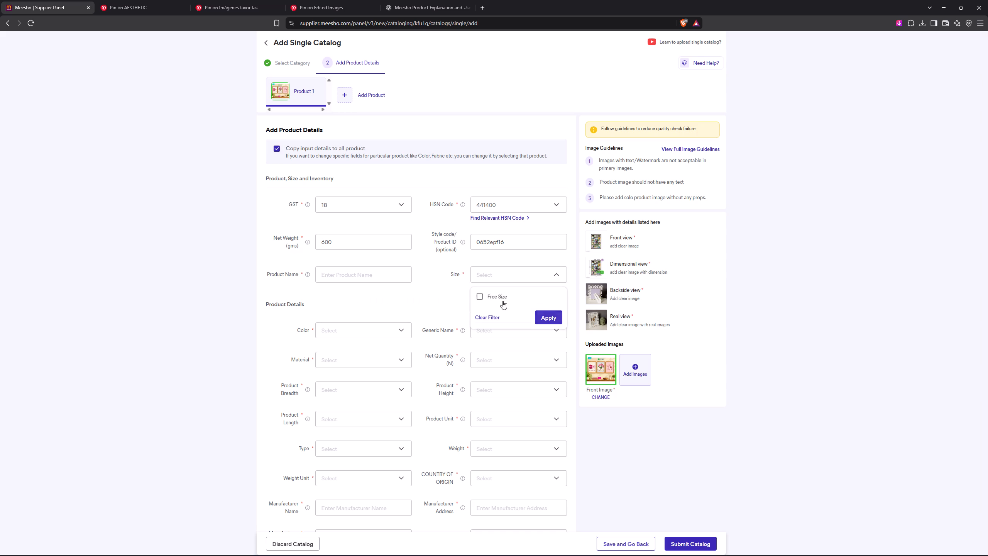
{"action": "left_click", "coordinate": [482, 299]}
{"action": "left_click", "coordinate": [555, 318]}
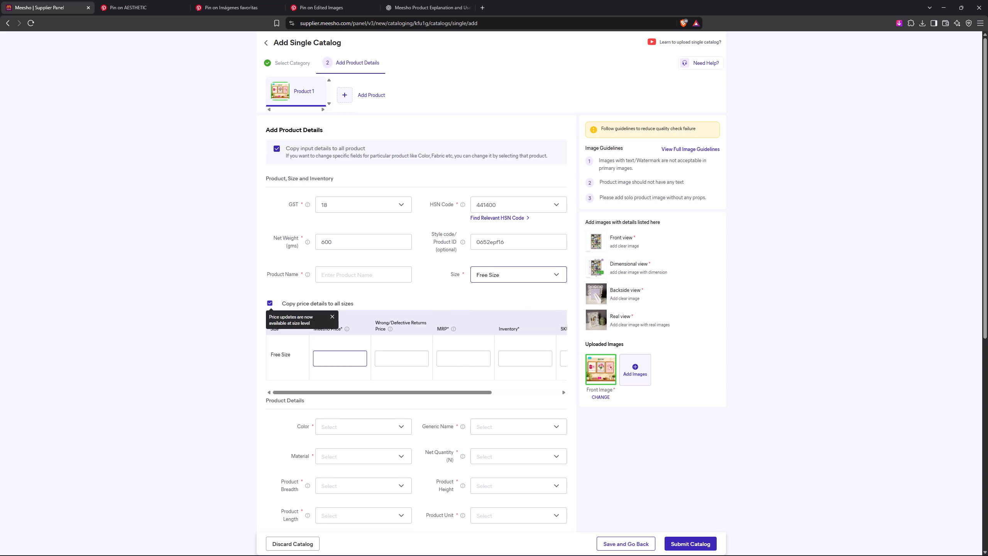
Set the Free Size variant's Meesho price to 280 and its wrong/defective returns price to 279.
{"action": "left_click", "coordinate": [348, 361]}
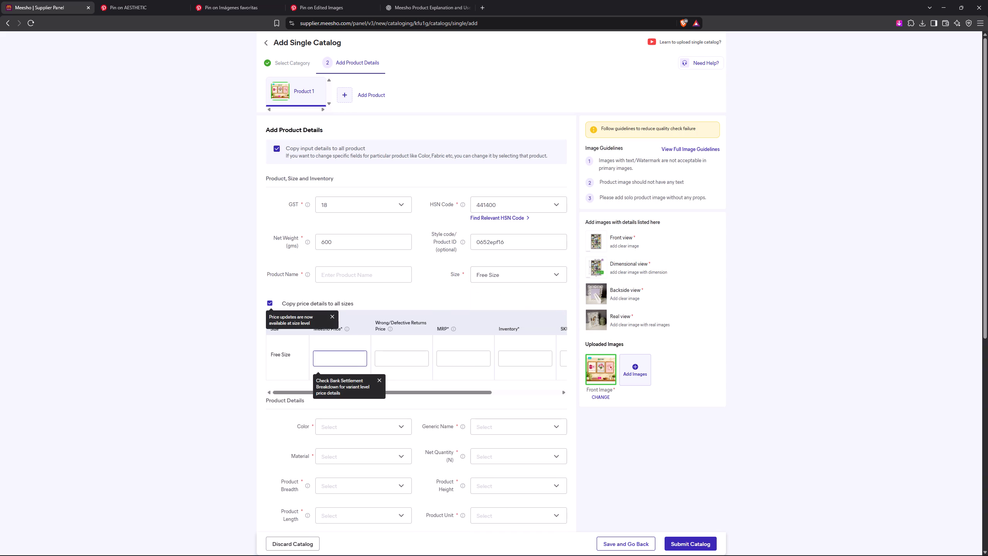
{"action": "key", "text": "2"}
{"action": "type", "text": "80"}
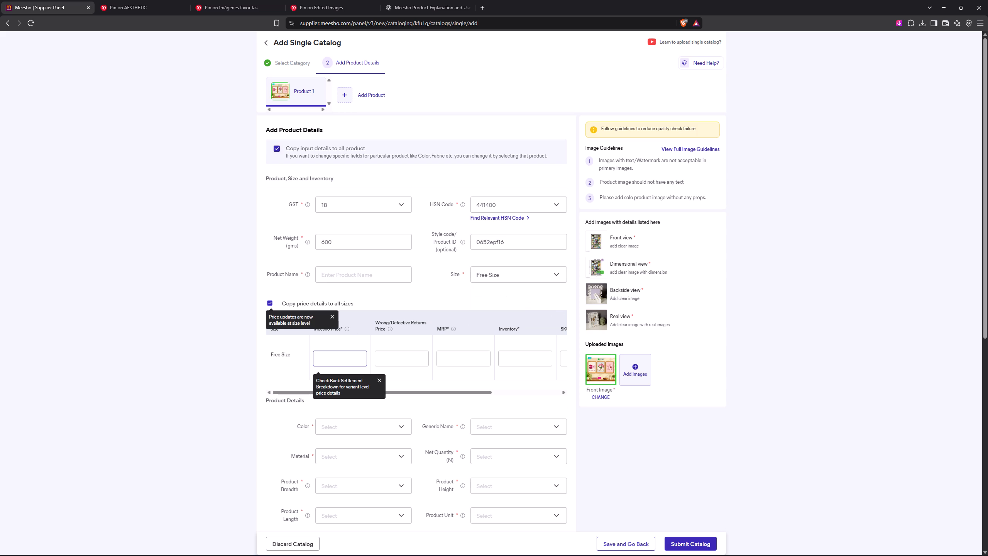
{"action": "left_click", "coordinate": [348, 361]}
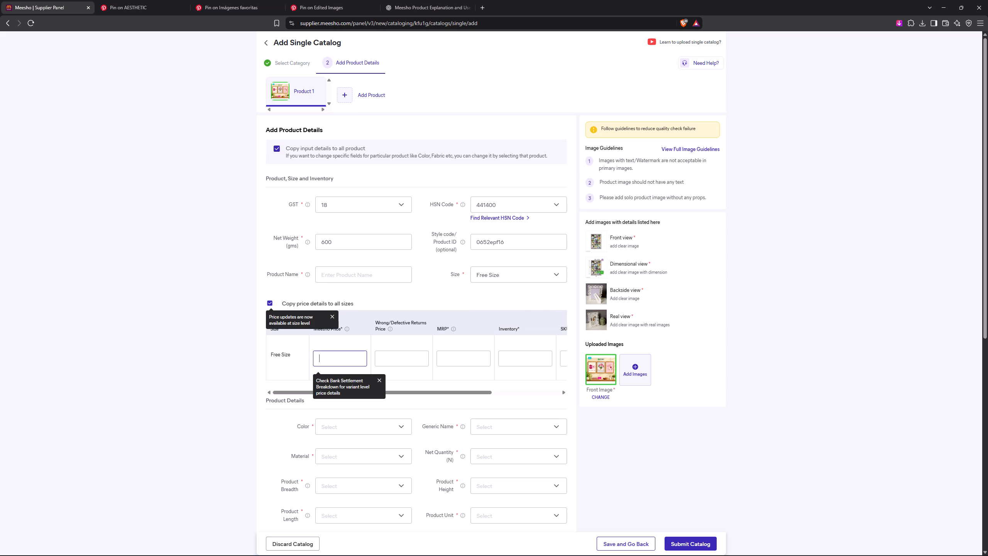
{"action": "left_click", "coordinate": [347, 361]}
{"action": "type", "text": "28"}
{"action": "key", "text": "0"}
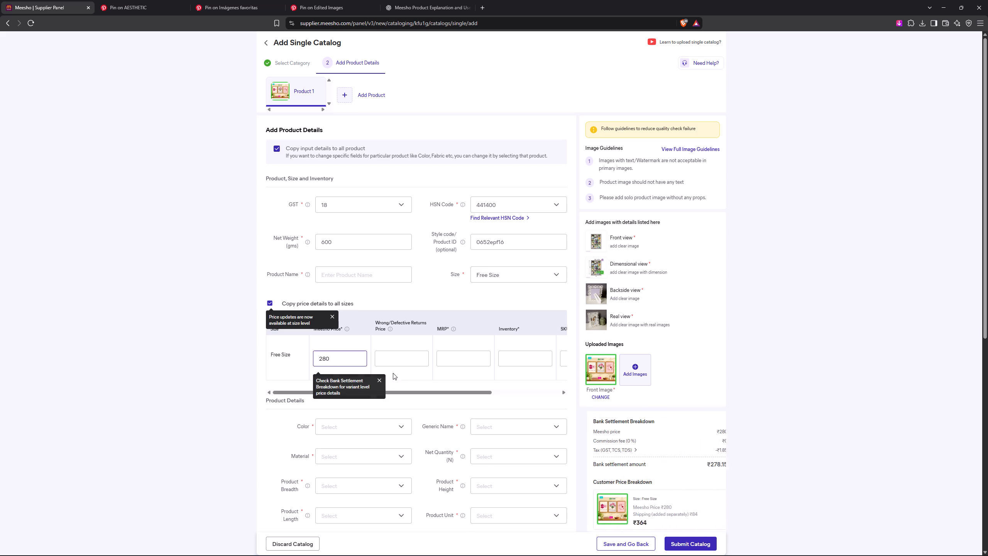
{"action": "left_click", "coordinate": [411, 362]}
{"action": "key", "text": "BackSpace"}
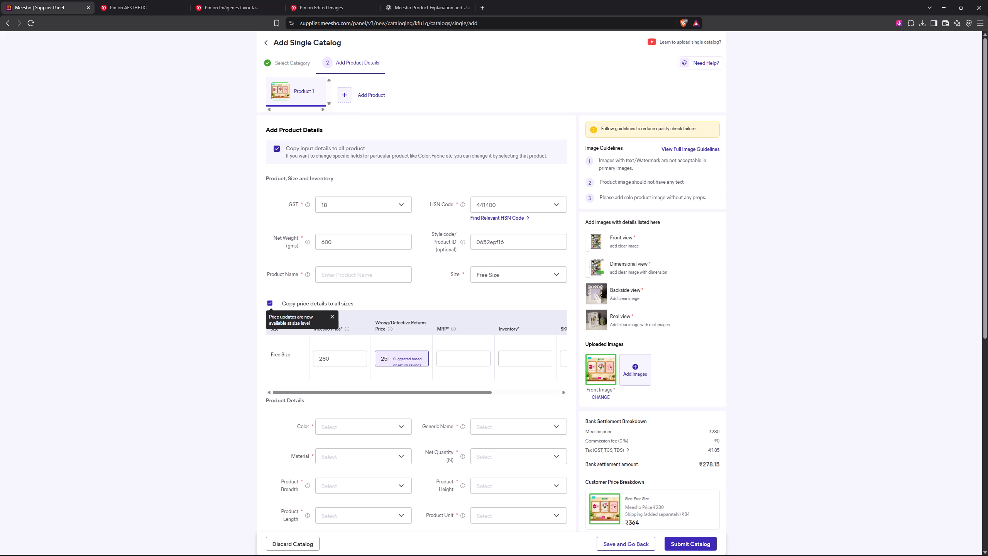
{"action": "key", "text": "BackSpace"}
{"action": "key", "text": "7"}
{"action": "key", "text": "9"}
Set the Free Size variant's MRP to 1499 and its inventory to 999.
{"action": "left_click", "coordinate": [449, 355]}
{"action": "type", "text": "1499"}
{"action": "left_click", "coordinate": [519, 357]}
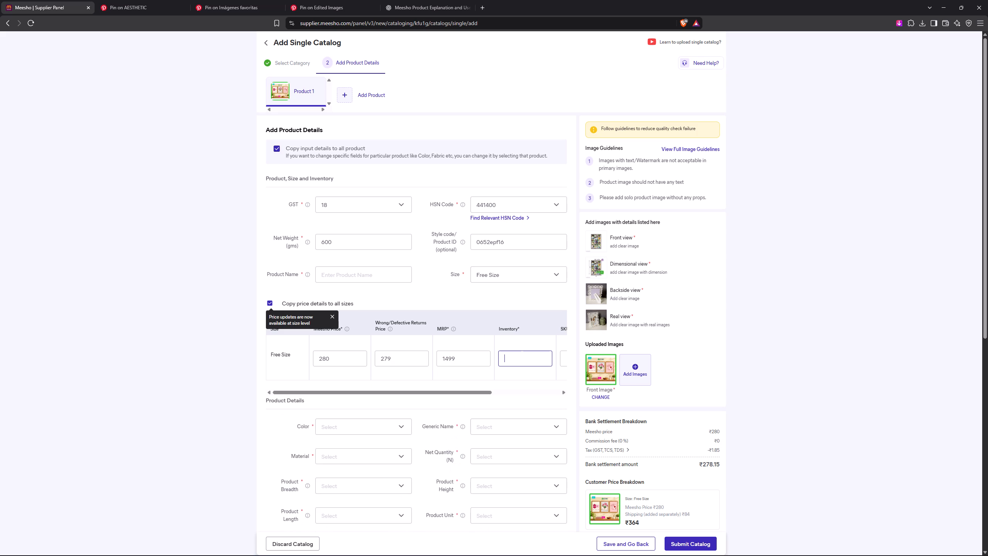
{"action": "type", "text": "999"}
Copy the style code 0652epf16 into the Free Size variant's SKU ID, removing the old saved SKU suggestions.
{"action": "left_click_drag", "start_coordinate": [432, 397], "coordinate": [549, 395]}
{"action": "left_click_drag", "start_coordinate": [549, 395], "coordinate": [558, 393]}
{"action": "left_click_drag", "start_coordinate": [441, 393], "coordinate": [526, 390]}
{"action": "double_click", "coordinate": [492, 244]}
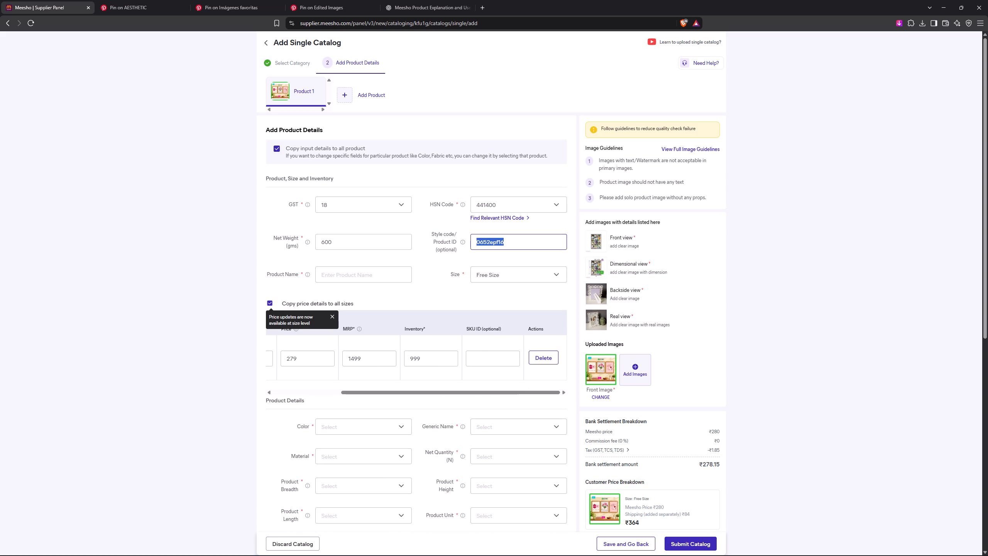
{"action": "right_click", "coordinate": [492, 244]}
{"action": "left_click", "coordinate": [513, 309]}
{"action": "left_click", "coordinate": [494, 361]}
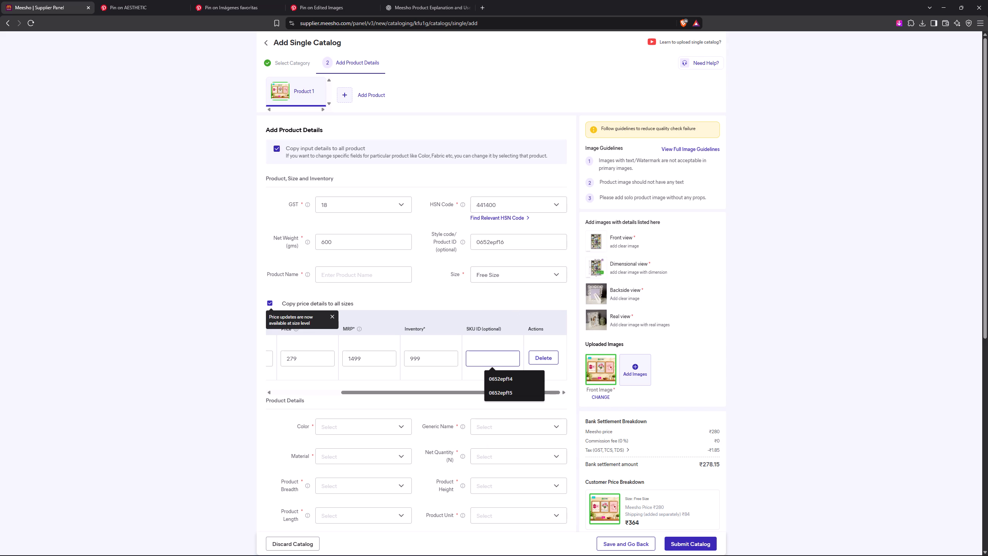
{"action": "double_click", "coordinate": [538, 378]}
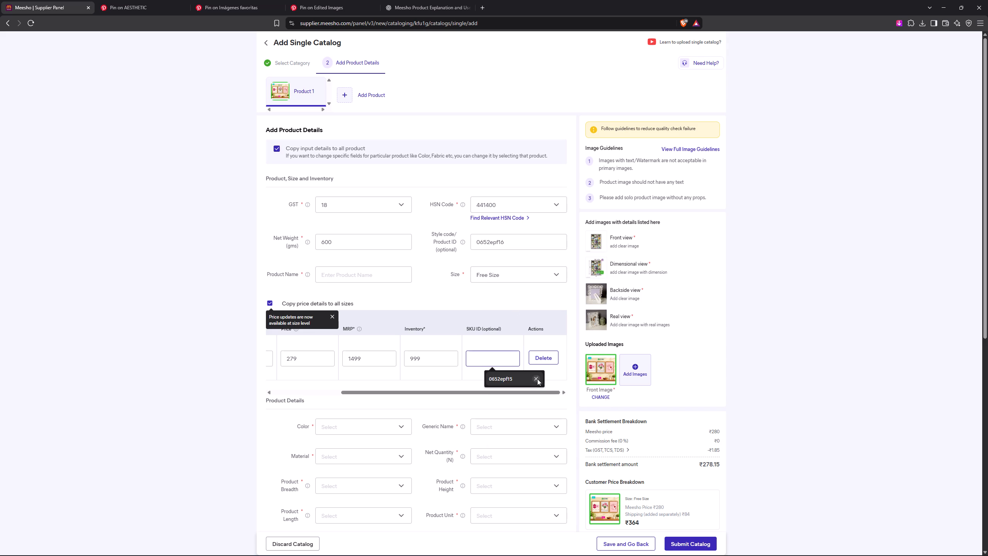
{"action": "right_click", "coordinate": [486, 359]}
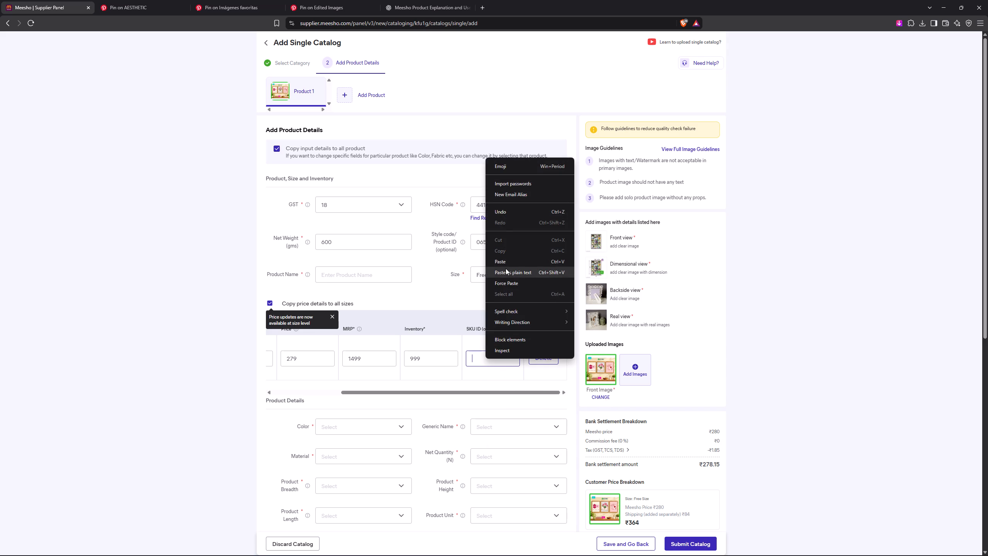
{"action": "left_click", "coordinate": [505, 265]}
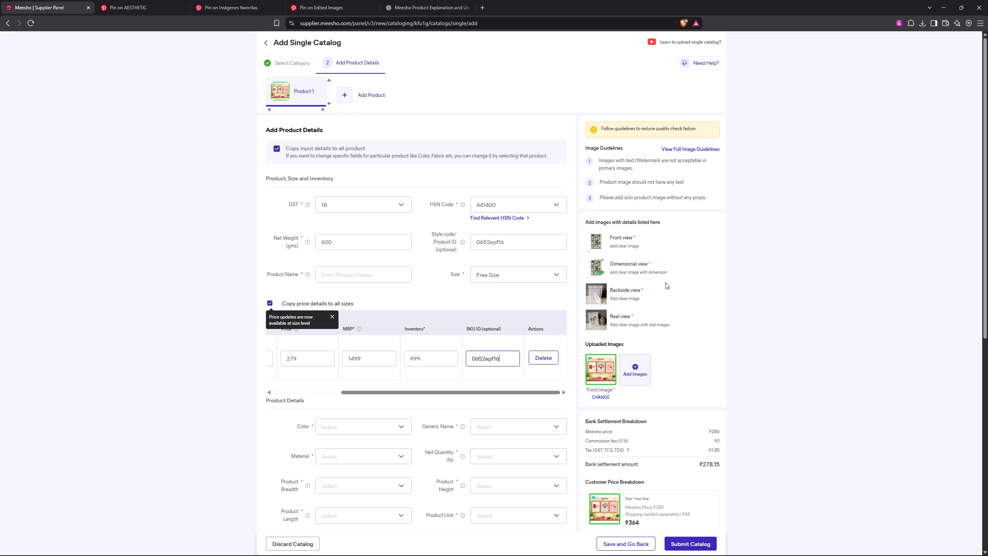
Set the product's color to Beige and its generic name to Photo Frames.
{"action": "scroll", "coordinate": [656, 286], "scroll_direction": "down", "scroll_amount": 5}
{"action": "left_click", "coordinate": [394, 236]}
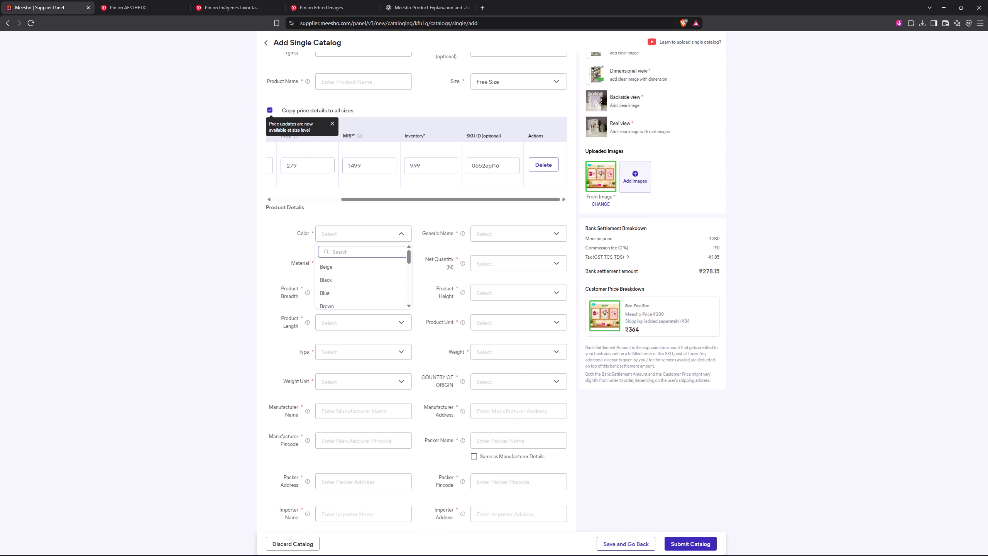
{"action": "left_click", "coordinate": [337, 266]}
{"action": "left_click", "coordinate": [546, 236]}
{"action": "scroll", "coordinate": [516, 307], "scroll_direction": "down", "scroll_amount": 3}
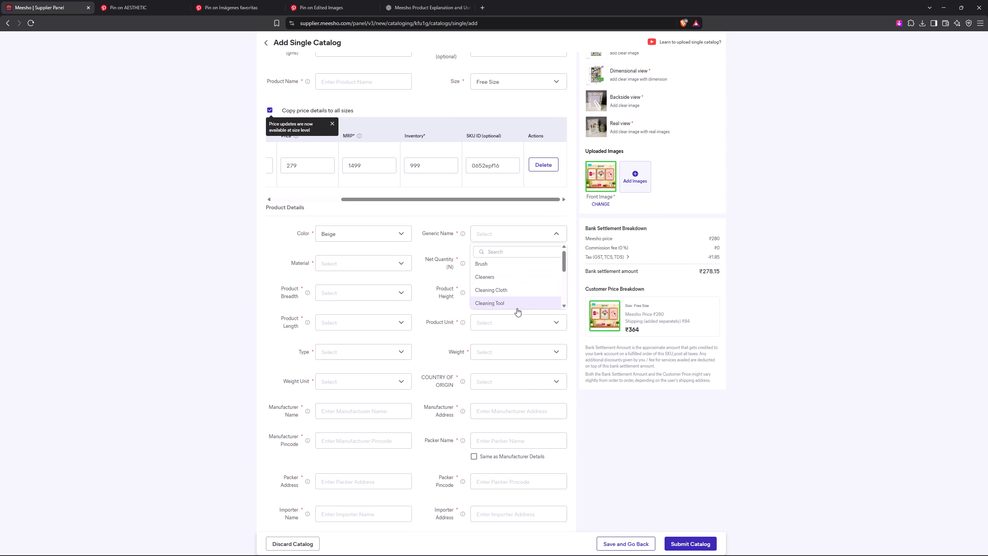
{"action": "scroll", "coordinate": [517, 308], "scroll_direction": "down", "scroll_amount": 2}
{"action": "left_click", "coordinate": [500, 298]}
Set the product's material to Wooden and its net quantity to 3.
{"action": "left_click", "coordinate": [362, 270]}
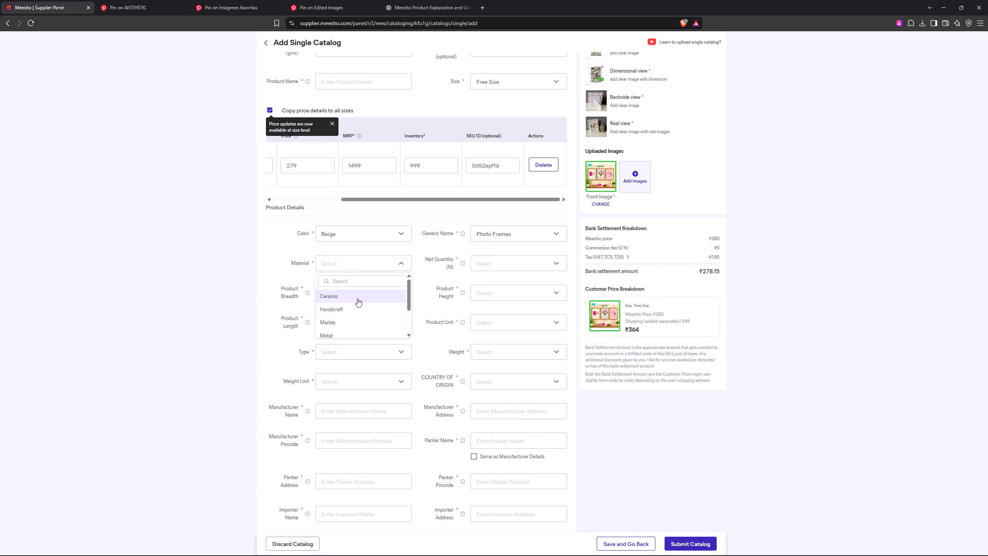
{"action": "scroll", "coordinate": [361, 361], "scroll_direction": "down", "scroll_amount": 6}
{"action": "scroll", "coordinate": [350, 325], "scroll_direction": "down", "scroll_amount": 5}
{"action": "left_click", "coordinate": [347, 331]}
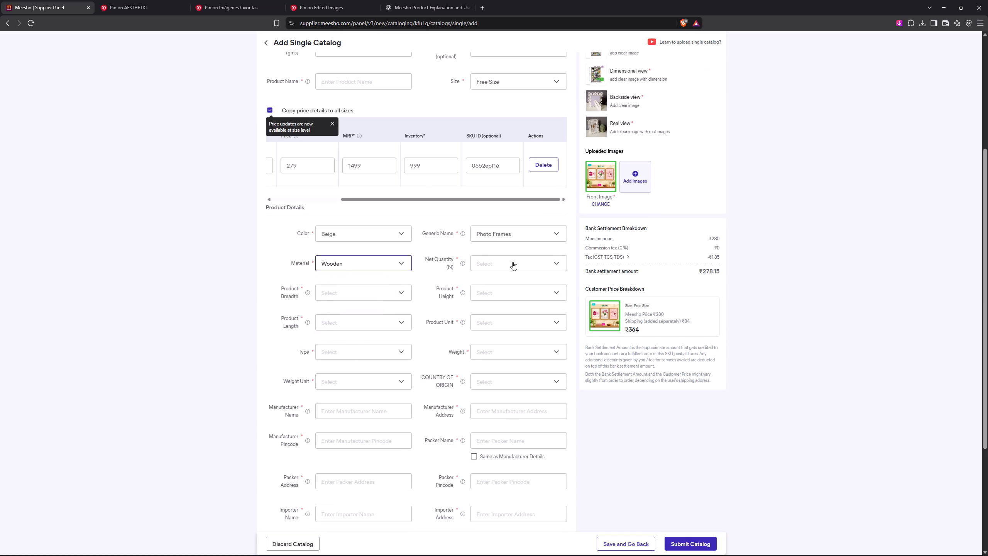
{"action": "left_click", "coordinate": [513, 262]}
{"action": "scroll", "coordinate": [491, 331], "scroll_direction": "down", "scroll_amount": 1}
{"action": "left_click", "coordinate": [482, 310]}
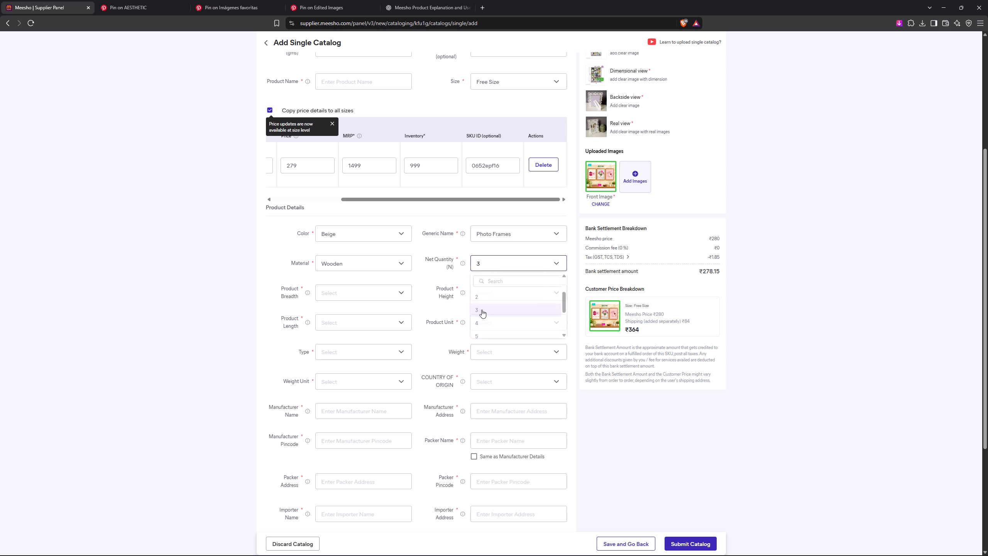
Set the product breadth to 0.5 and the product height to 12.
{"action": "left_click", "coordinate": [379, 296]}
{"action": "left_click", "coordinate": [349, 324]}
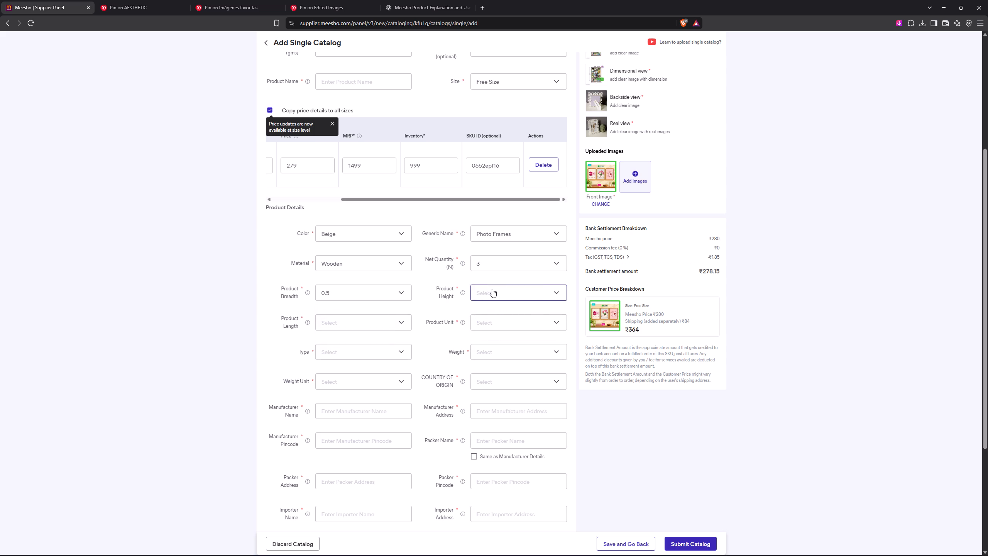
{"action": "left_click", "coordinate": [492, 289]}
{"action": "scroll", "coordinate": [489, 339], "scroll_direction": "down", "scroll_amount": 5}
{"action": "scroll", "coordinate": [493, 341], "scroll_direction": "up", "scroll_amount": 1}
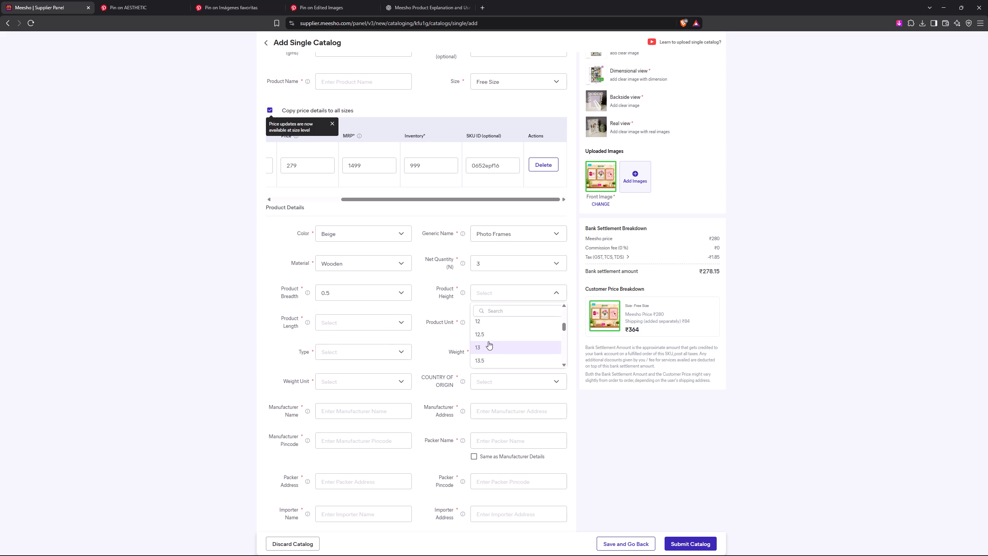
{"action": "left_click", "coordinate": [482, 325]}
Set the product length to 9 and the product unit to Inch.
{"action": "left_click", "coordinate": [362, 327]}
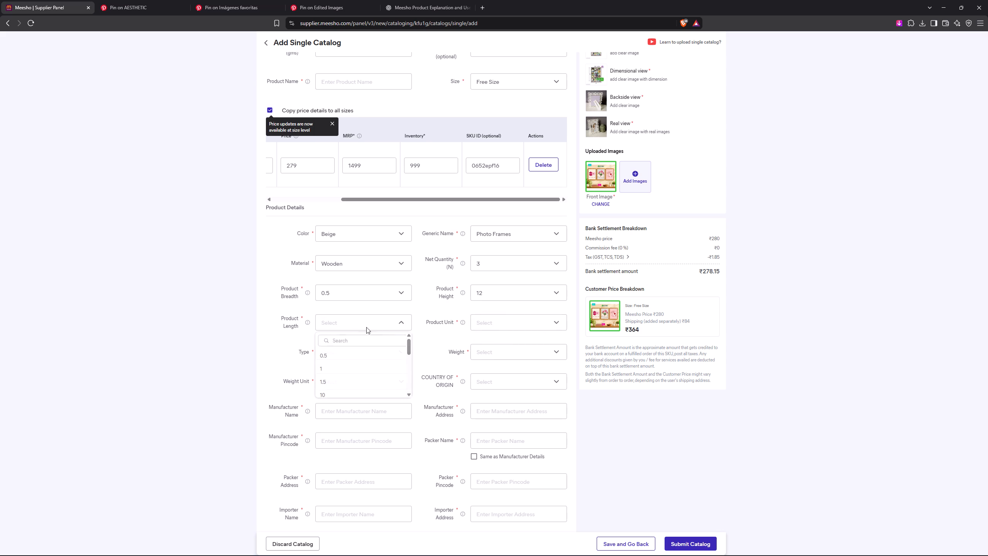
{"action": "left_click", "coordinate": [363, 337]}
{"action": "key", "text": "9"}
{"action": "scroll", "coordinate": [363, 337], "scroll_direction": "up", "scroll_amount": 1}
{"action": "scroll", "coordinate": [383, 371], "scroll_direction": "down", "scroll_amount": 6}
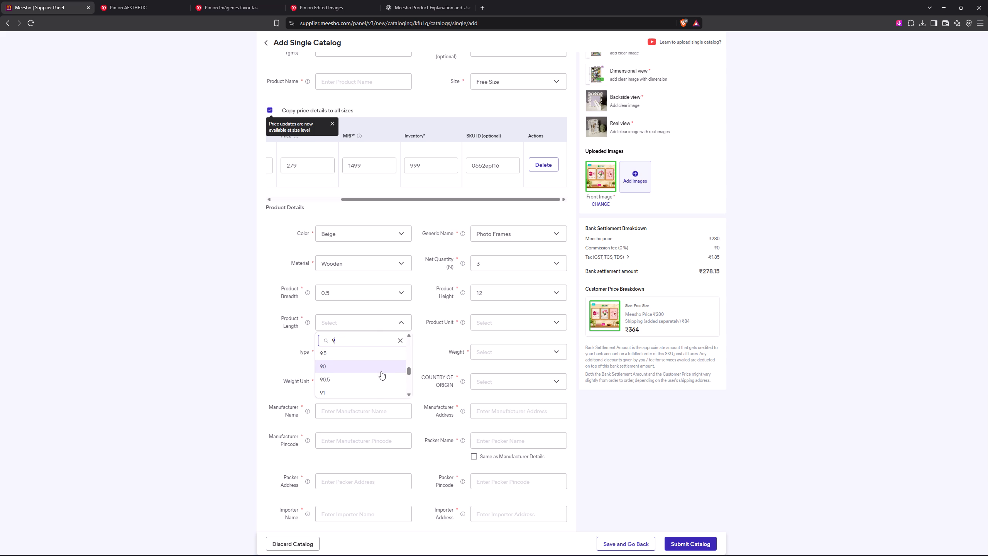
{"action": "scroll", "coordinate": [381, 371], "scroll_direction": "up", "scroll_amount": 1}
{"action": "left_click", "coordinate": [352, 376]}
{"action": "left_click", "coordinate": [531, 324]}
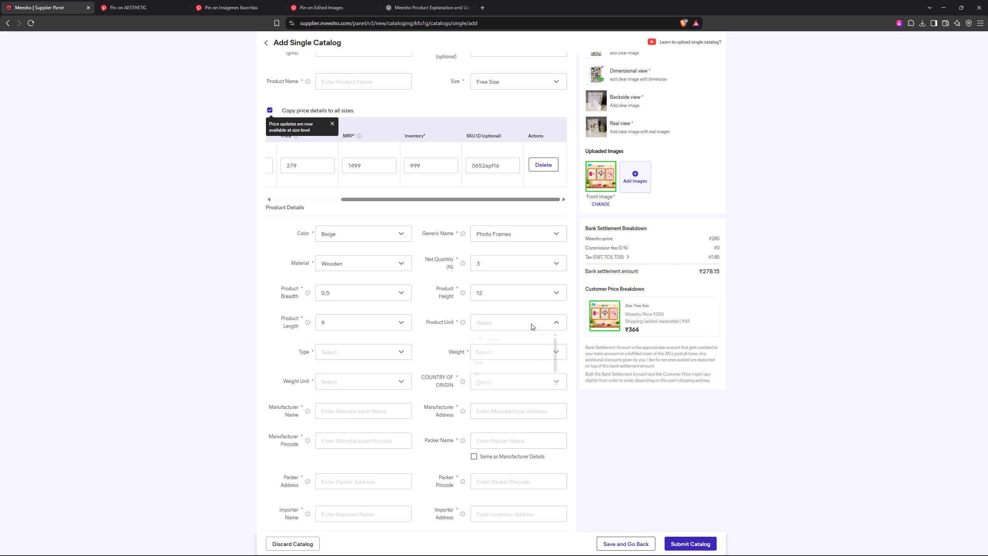
{"action": "left_click", "coordinate": [492, 371]}
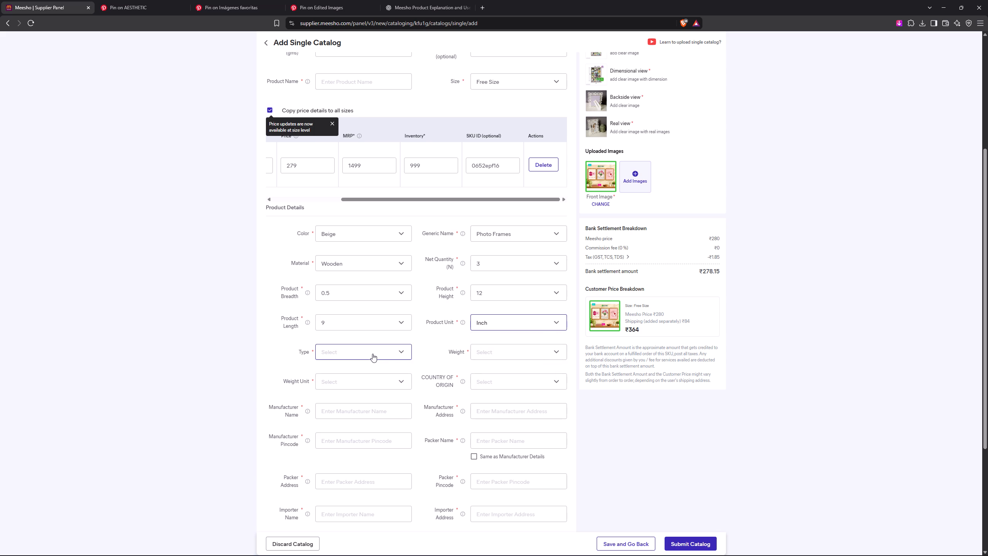
Set the product's type to Digital Photo Frame.
{"action": "left_click", "coordinate": [370, 351]}
{"action": "left_click", "coordinate": [369, 396]}
Set the product's weight to 0.6 with kg as the weight unit.
{"action": "left_click", "coordinate": [490, 356]}
{"action": "scroll", "coordinate": [496, 411], "scroll_direction": "down", "scroll_amount": 1}
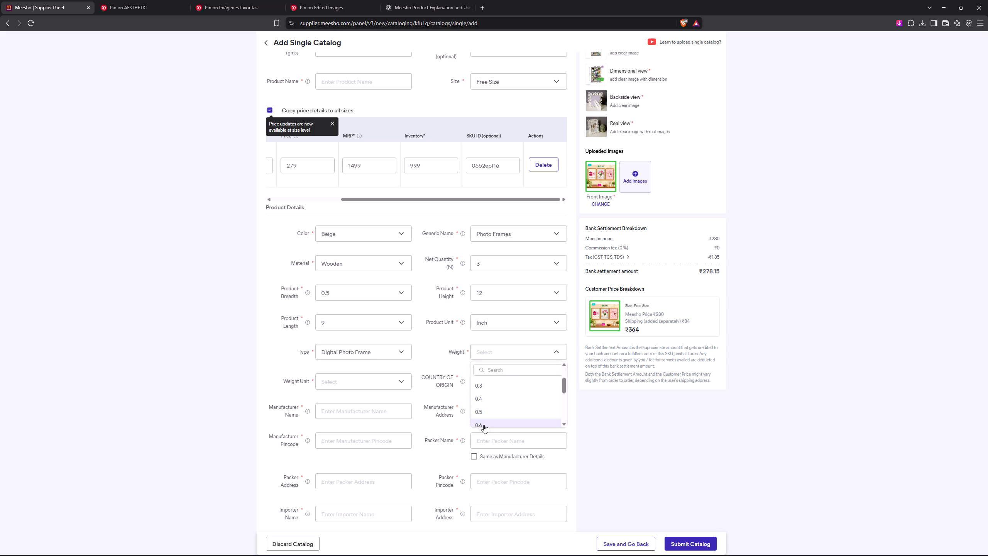
{"action": "left_click", "coordinate": [483, 424]}
{"action": "left_click", "coordinate": [351, 379]}
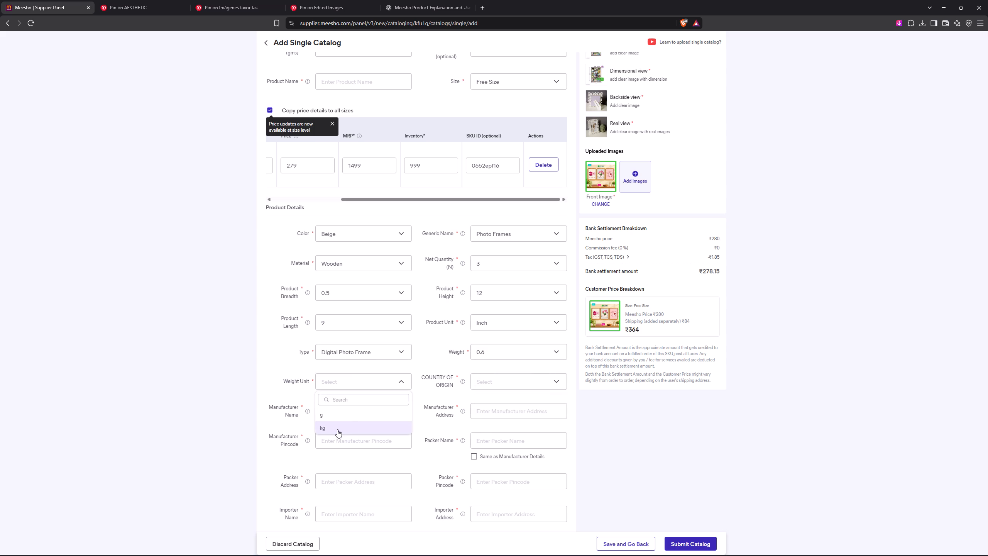
{"action": "left_click", "coordinate": [337, 429]}
{"action": "left_click", "coordinate": [384, 375]}
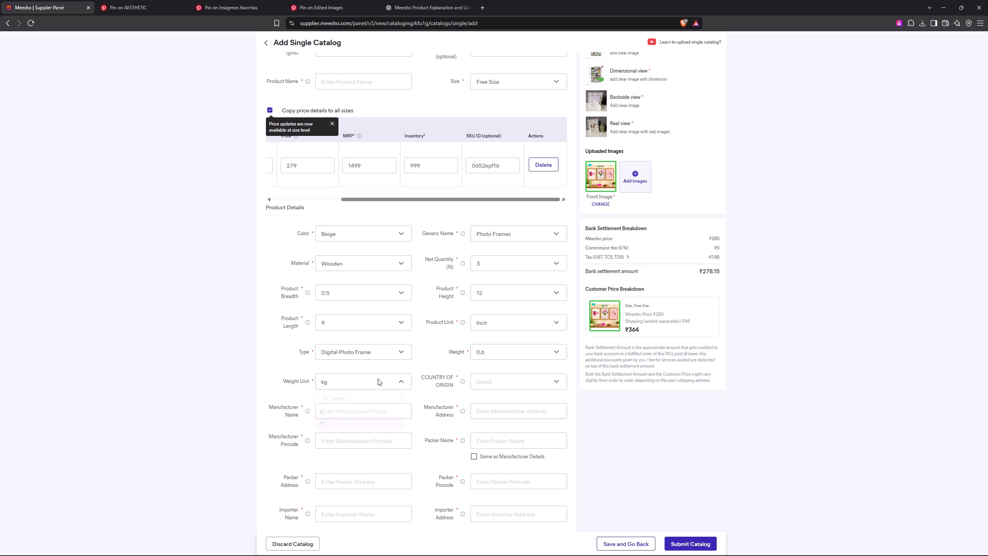
{"action": "left_click", "coordinate": [377, 383]}
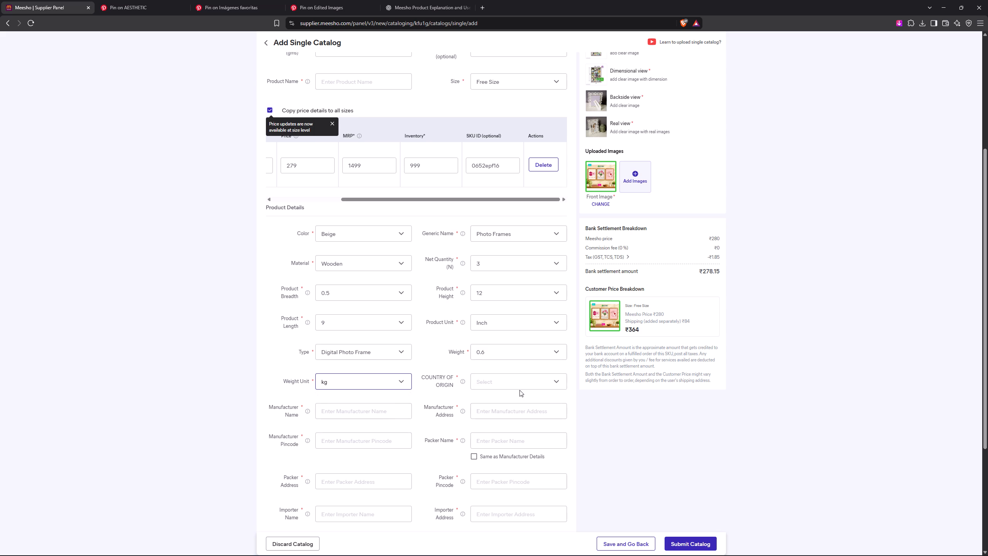
Set the product's country of origin to India.
{"action": "left_click", "coordinate": [519, 390]}
{"action": "left_click", "coordinate": [519, 383]}
{"action": "left_click", "coordinate": [491, 419]}
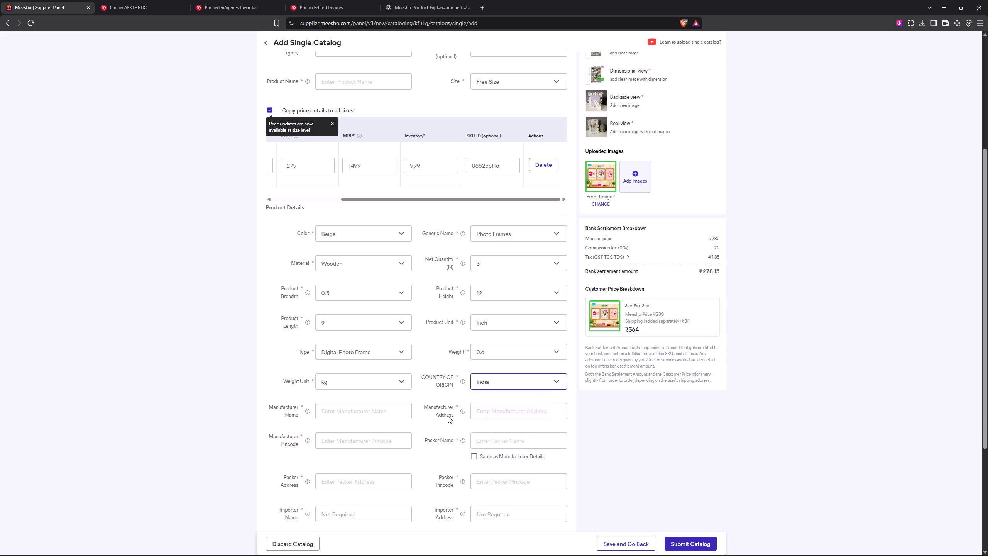
Fill in the manufacturer details: saved name and address entries, plus the manufacturer's pincode.
{"action": "left_click", "coordinate": [369, 415]}
{"action": "left_click", "coordinate": [384, 429]}
{"action": "left_click", "coordinate": [515, 415]}
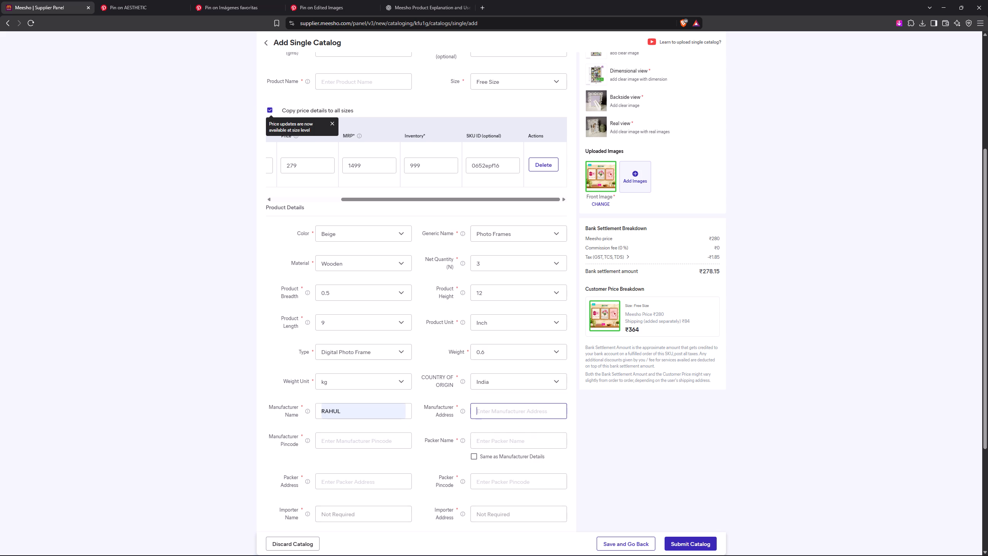
{"action": "left_click", "coordinate": [533, 437]}
{"action": "left_click", "coordinate": [374, 435]}
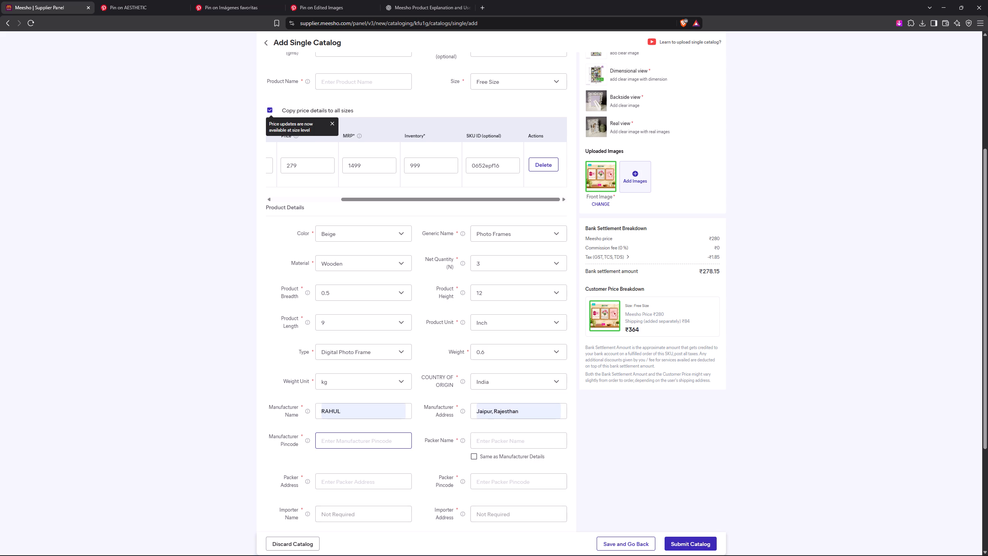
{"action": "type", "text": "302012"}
Mark the packer details as the same as the manufacturer details.
{"action": "left_click", "coordinate": [476, 458]}
{"action": "left_click", "coordinate": [475, 458]}
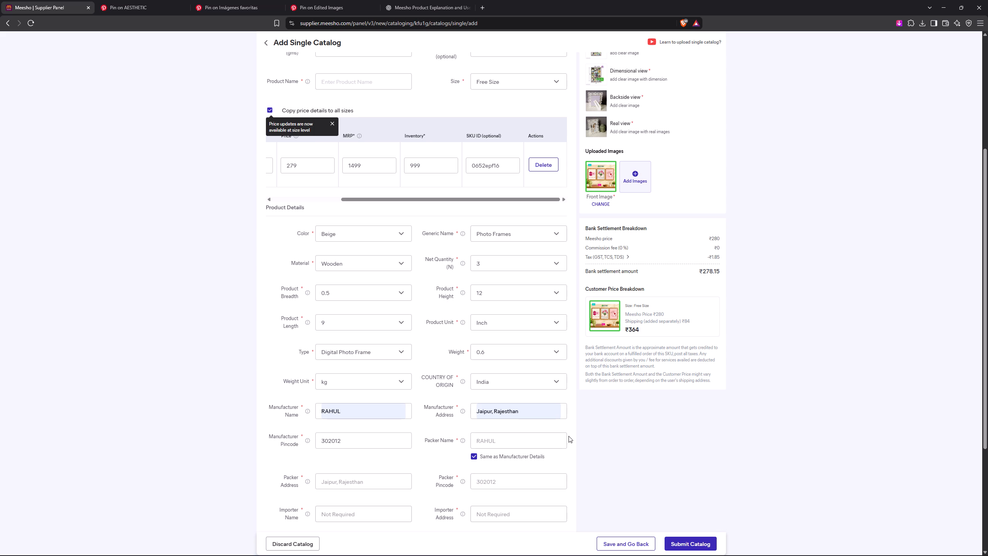
Replace the product's front image with the file imgi_1_meesho_image21 from folder 16.
{"action": "scroll", "coordinate": [569, 436], "scroll_direction": "up", "scroll_amount": 6}
{"action": "scroll", "coordinate": [659, 397], "scroll_direction": "down", "scroll_amount": 1}
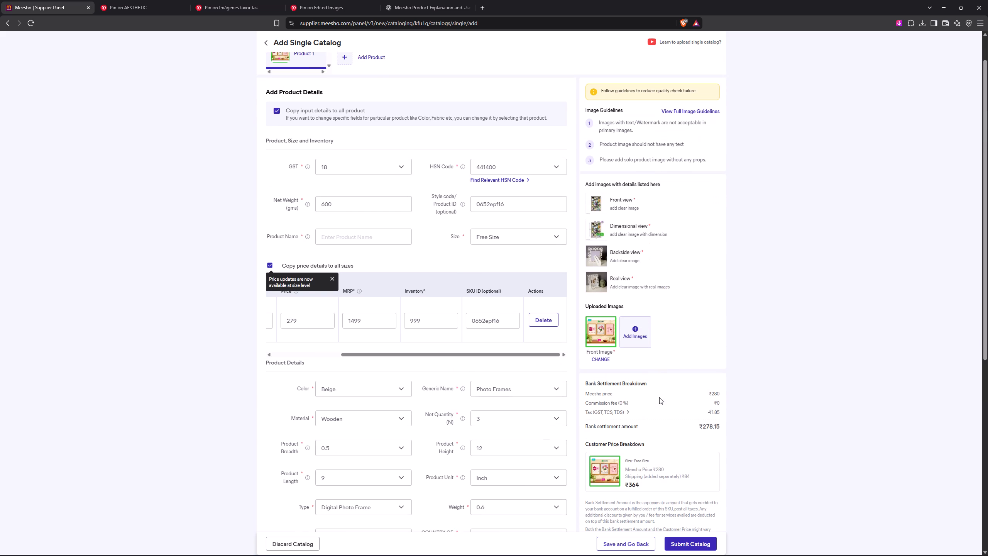
{"action": "left_click", "coordinate": [601, 358]}
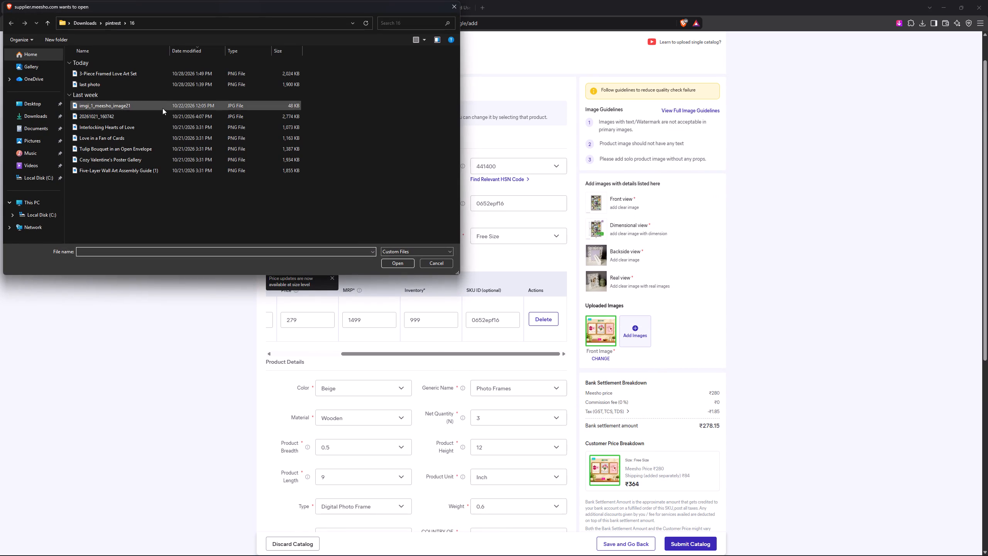
{"action": "double_click", "coordinate": [125, 104]}
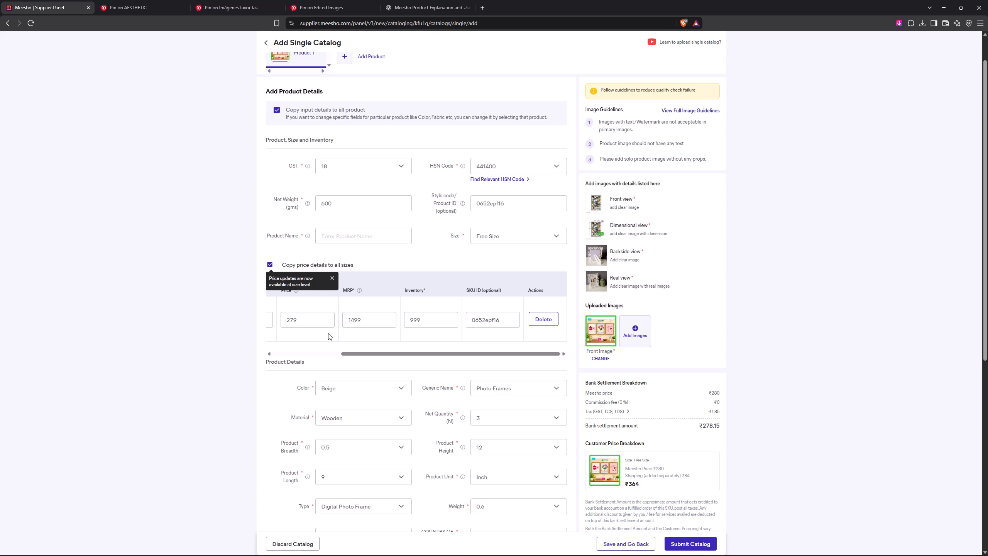
Review the Free Size variant's price, MRP, inventory and SKU entries across the size table.
{"action": "left_click_drag", "start_coordinate": [362, 352], "coordinate": [281, 353]}
{"action": "left_click", "coordinate": [346, 319]}
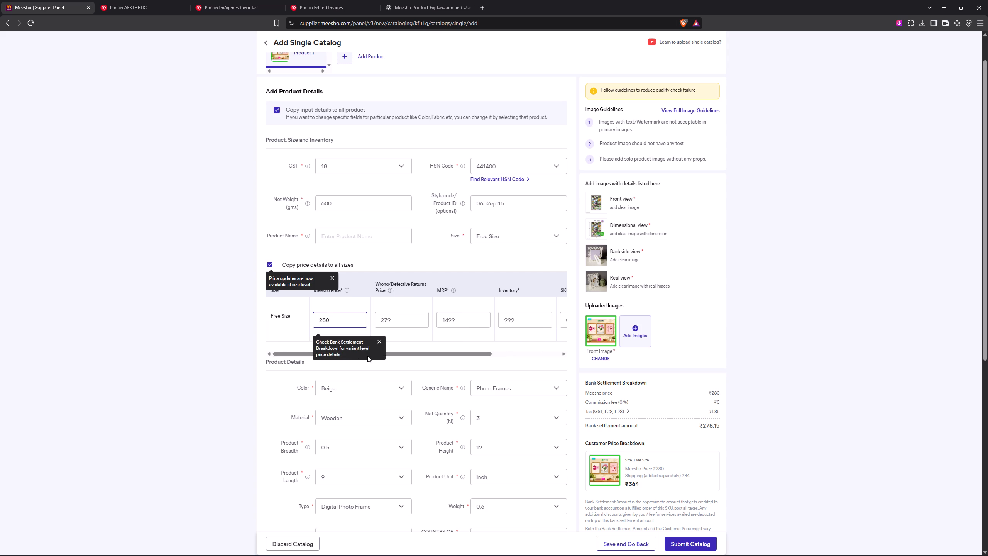
{"action": "left_click_drag", "start_coordinate": [414, 354], "coordinate": [509, 364]}
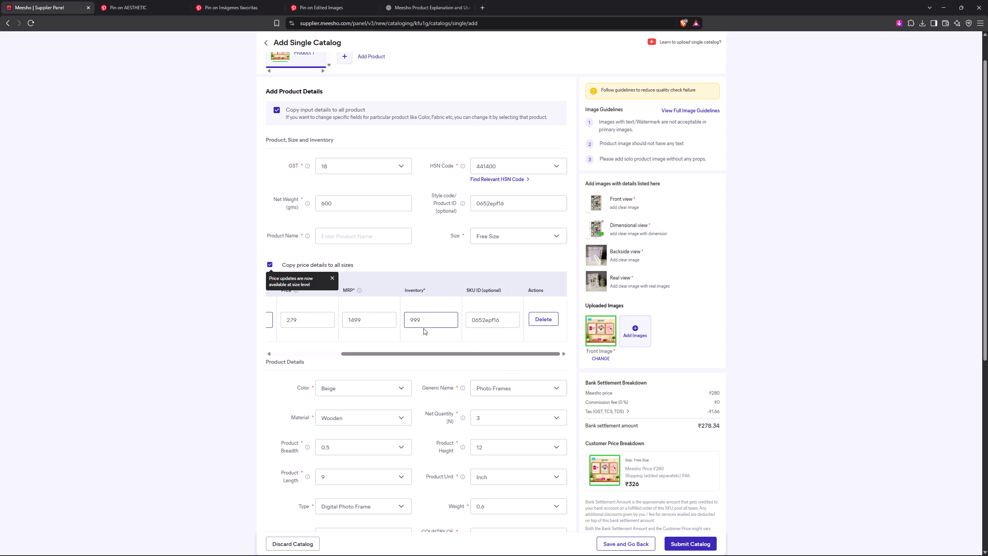
{"action": "left_click_drag", "start_coordinate": [411, 355], "coordinate": [289, 355]}
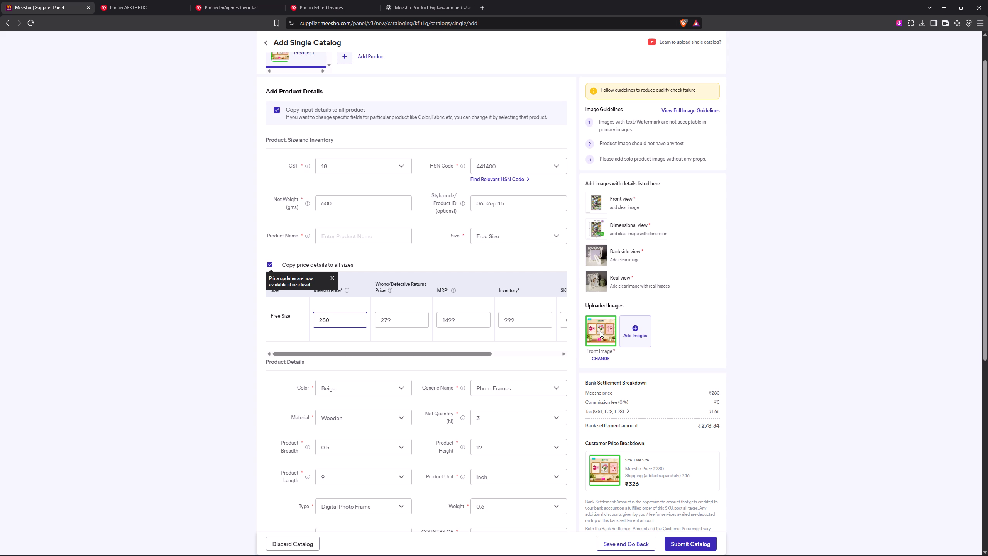
Start adding another product image and select the 3-Piece Framed Love Art Set file in folder 16.
{"action": "left_click", "coordinate": [628, 330]}
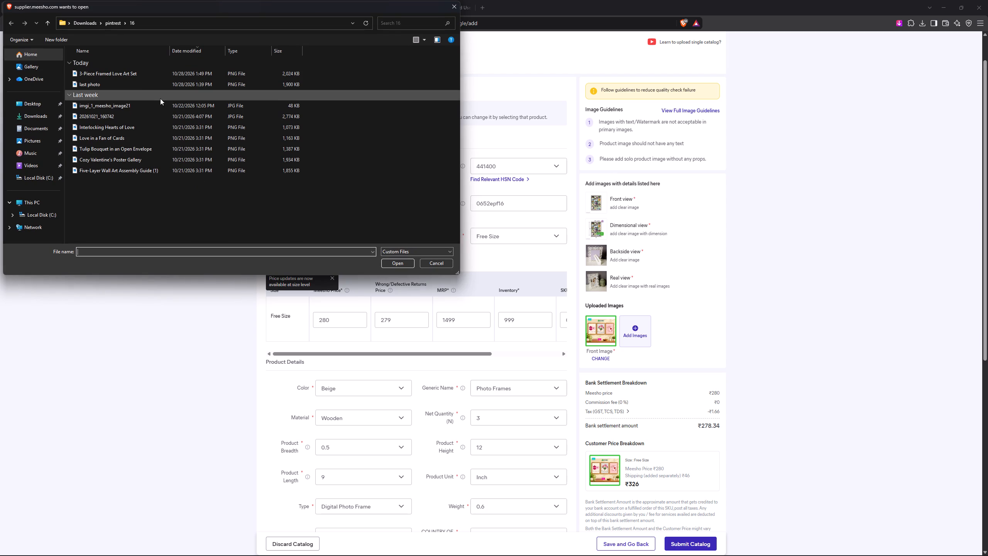
{"action": "left_click", "coordinate": [118, 74], "text": "ctrl"}
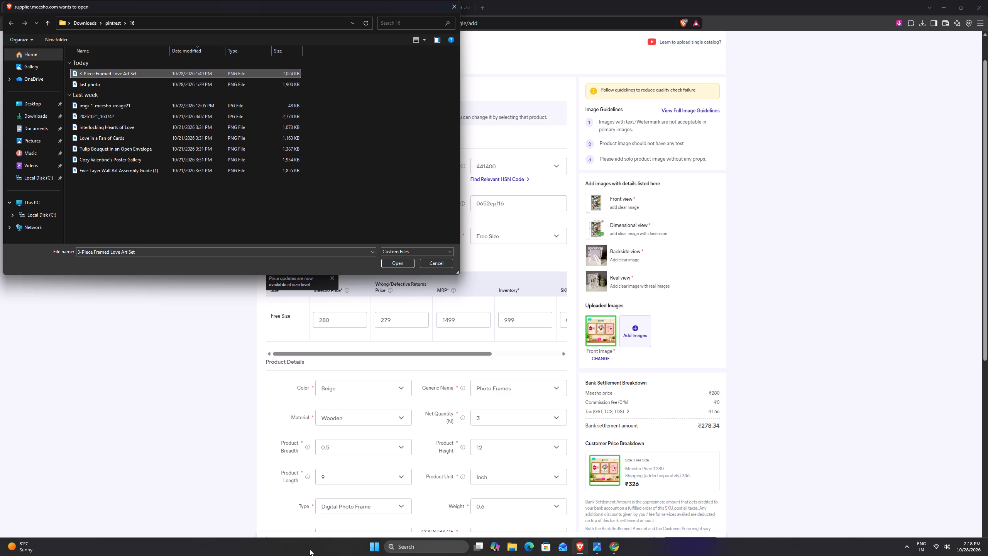
Close the open Photos app window.
{"action": "right_click", "coordinate": [598, 550]}
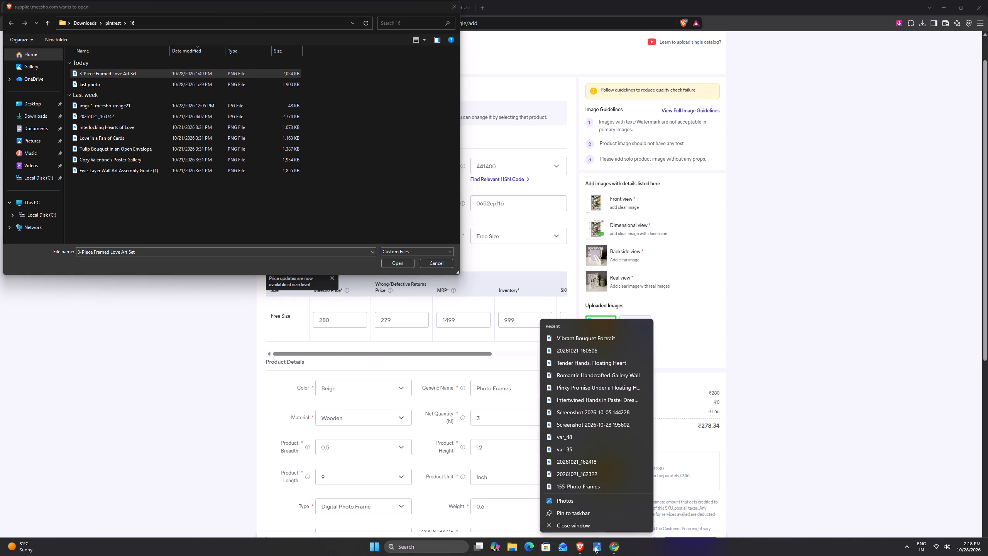
{"action": "left_click", "coordinate": [575, 522]}
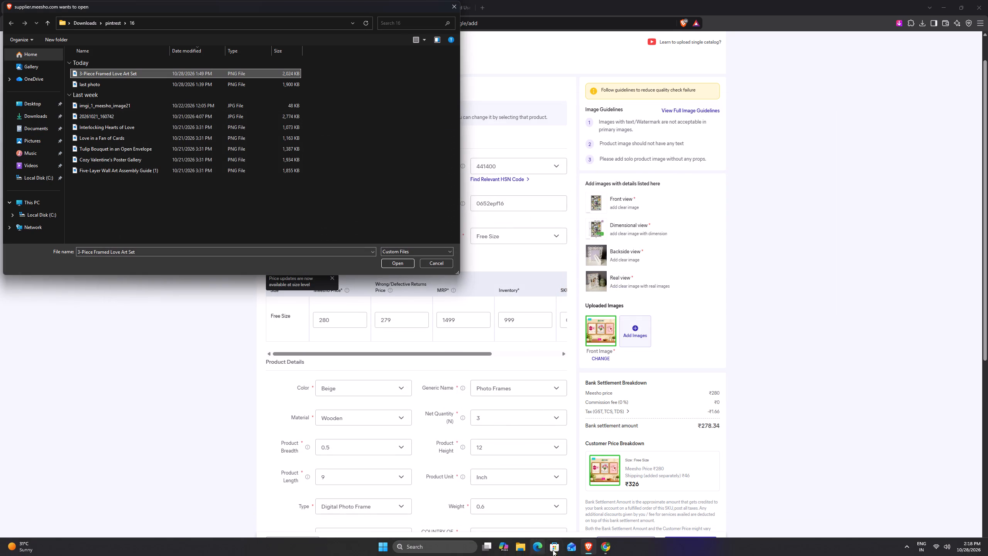
Switch to File Explorer and remove all the selected recent image files from Home's Recent list.
{"action": "left_click", "coordinate": [526, 550]}
{"action": "left_click_drag", "start_coordinate": [307, 498], "coordinate": [188, 148]}
{"action": "right_click", "coordinate": [188, 148]}
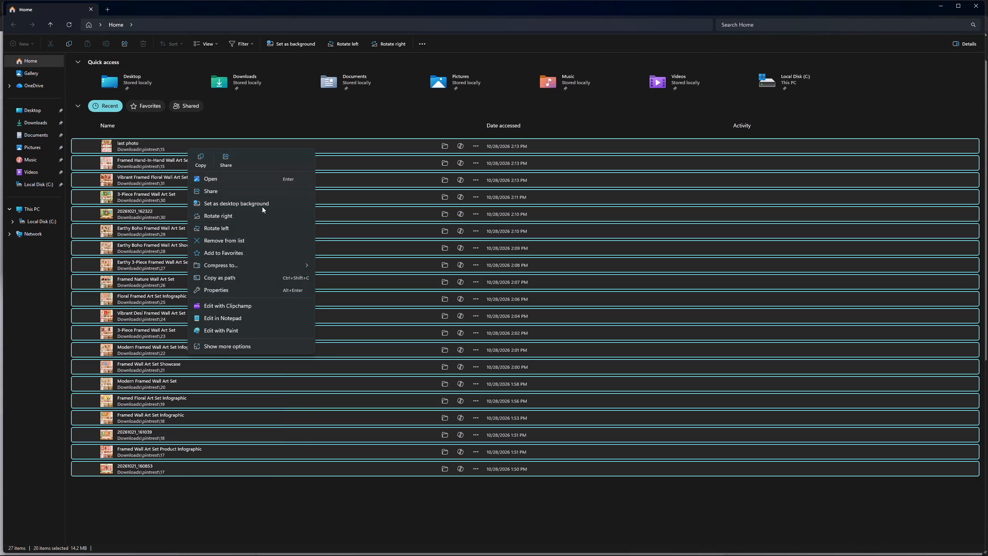
{"action": "left_click", "coordinate": [214, 239]}
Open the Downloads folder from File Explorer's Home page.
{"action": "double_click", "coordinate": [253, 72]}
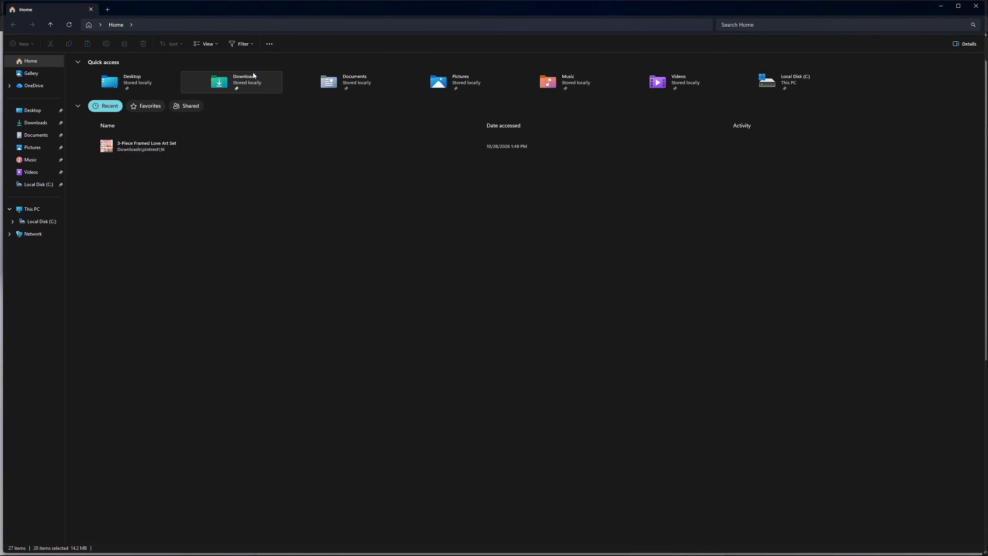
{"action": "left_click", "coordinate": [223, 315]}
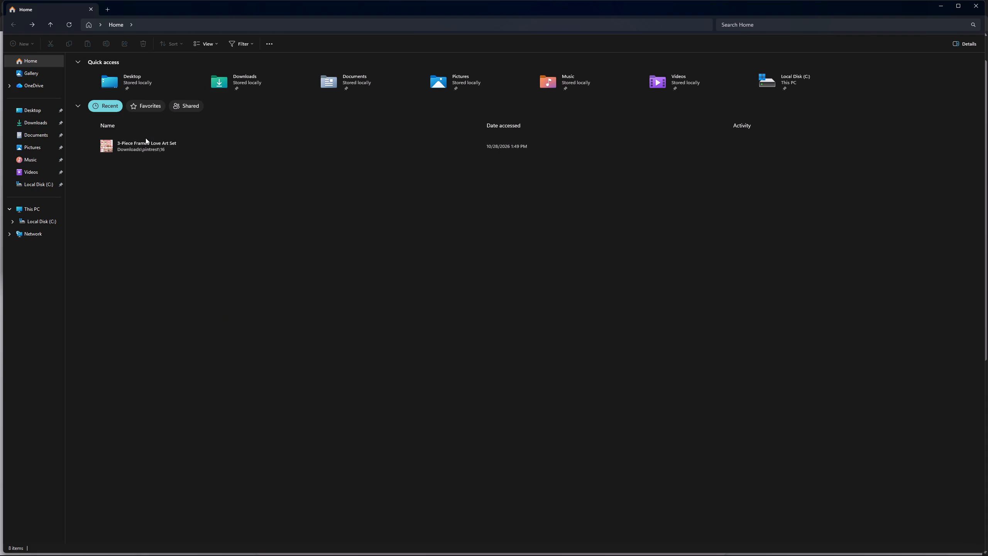
Remove the 3-Piece Framed Love Art Set file from Home's Recent list.
{"action": "left_click", "coordinate": [145, 138]}
{"action": "left_click", "coordinate": [145, 147]}
{"action": "right_click", "coordinate": [145, 147]}
{"action": "left_click", "coordinate": [179, 289]}
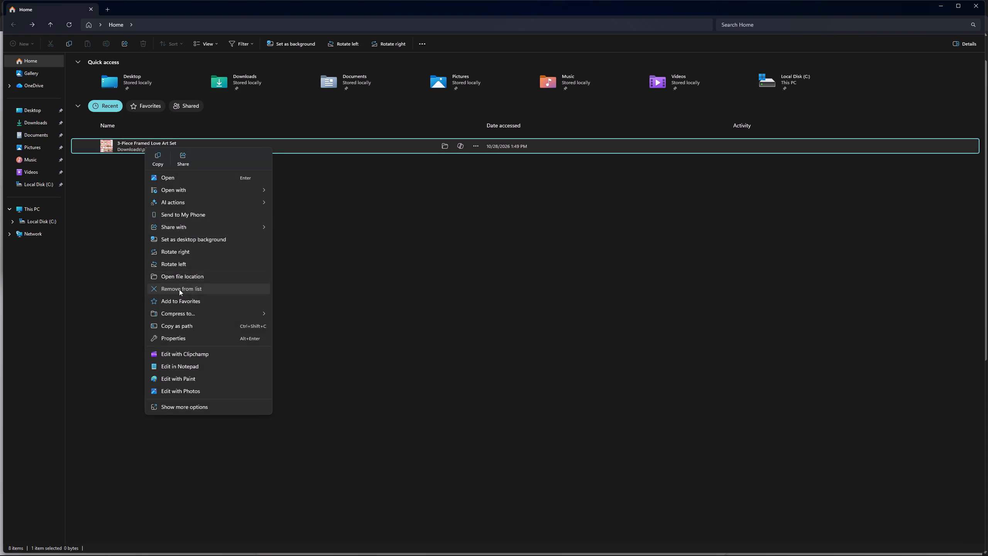
Open folder 16 inside the pintrest folder in Downloads.
{"action": "double_click", "coordinate": [242, 84]}
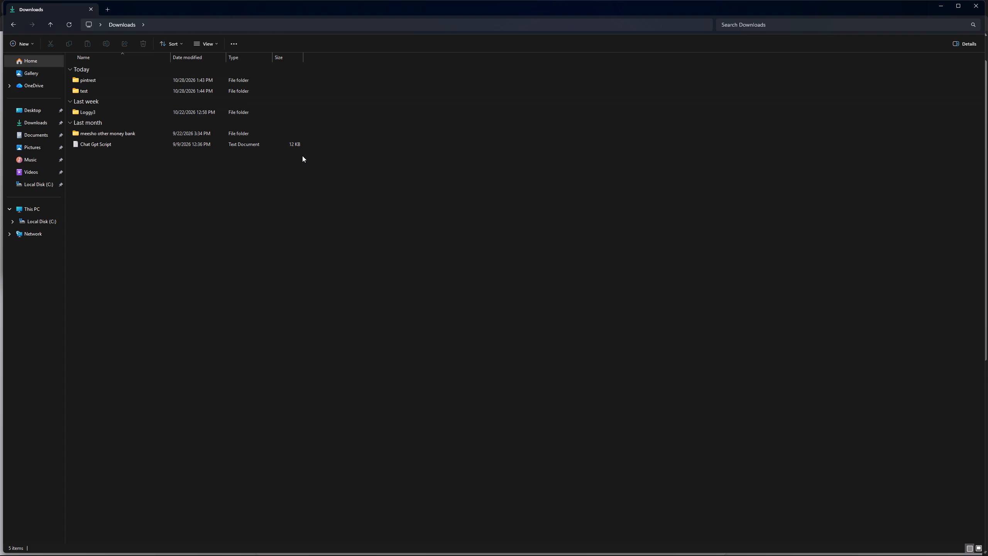
{"action": "double_click", "coordinate": [131, 77]}
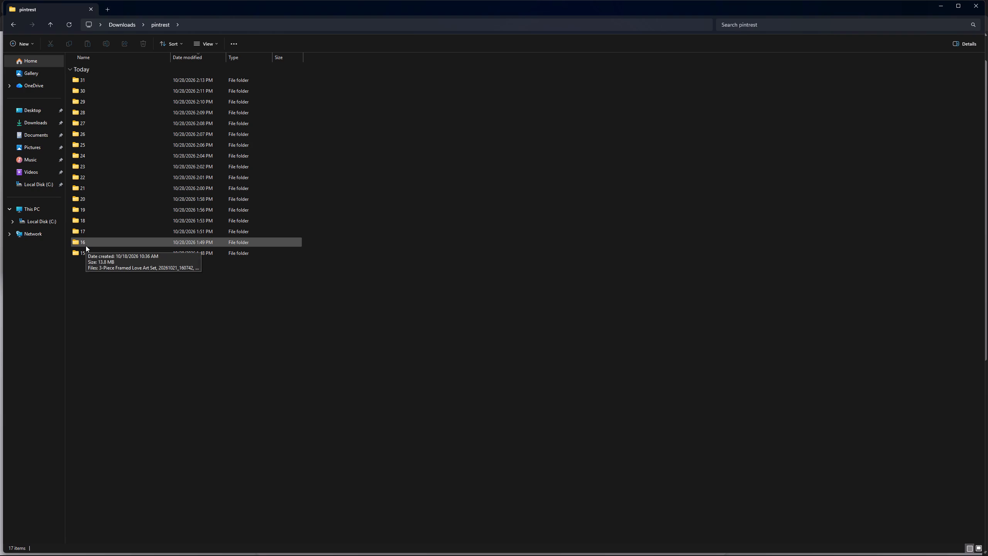
{"action": "double_click", "coordinate": [90, 244]}
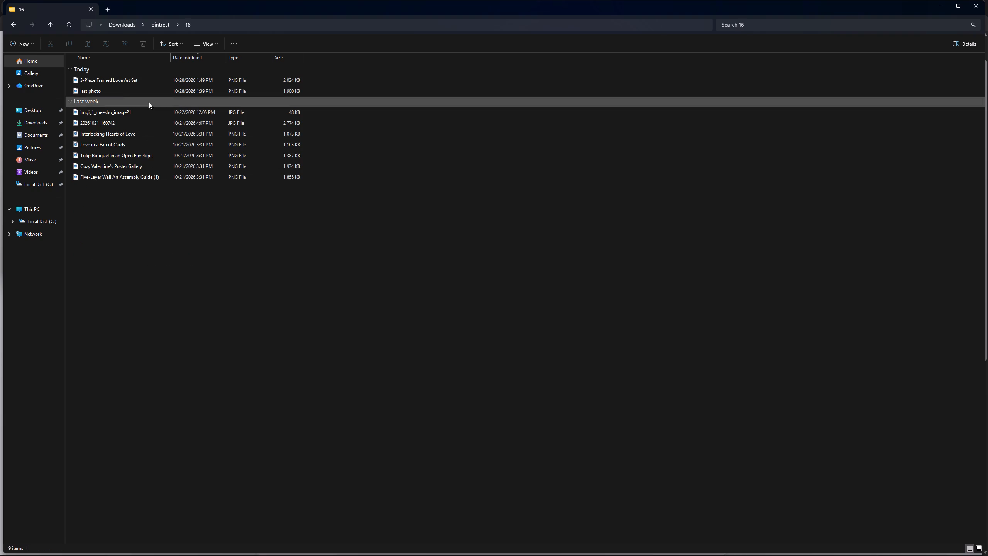
Preview last photo, 3-Piece Framed Love Art Set, 20261021_160742, Interlocking Hearts of Love and Five-Layer Wall Art Assembly Guide (1), then close File Explorer.
{"action": "double_click", "coordinate": [144, 95]}
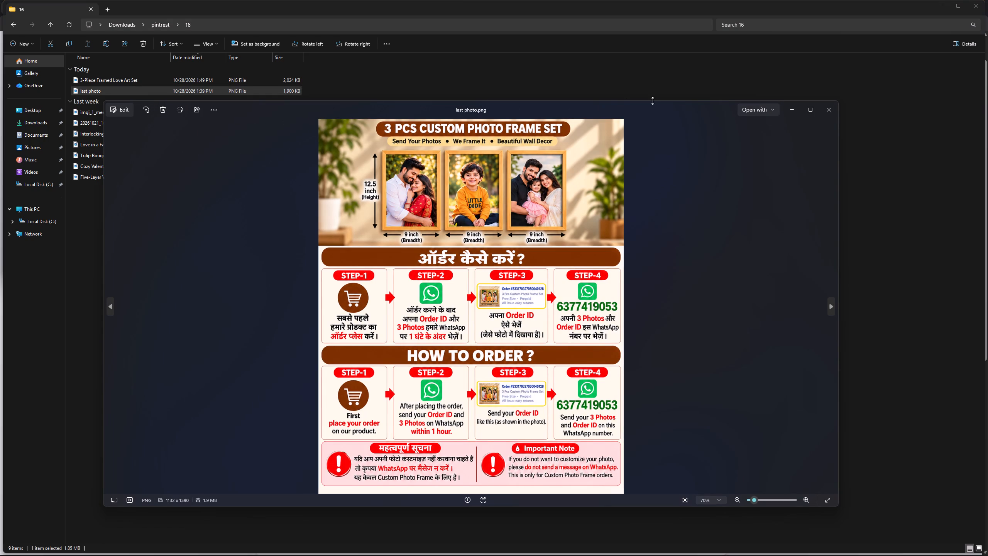
{"action": "left_click", "coordinate": [834, 117]}
{"action": "double_click", "coordinate": [133, 81]}
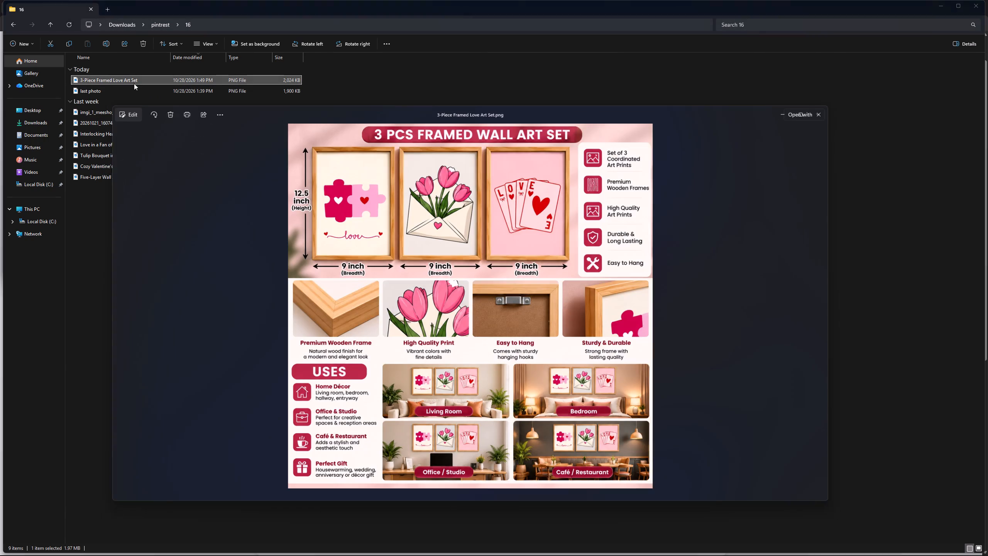
{"action": "left_click", "coordinate": [824, 107]}
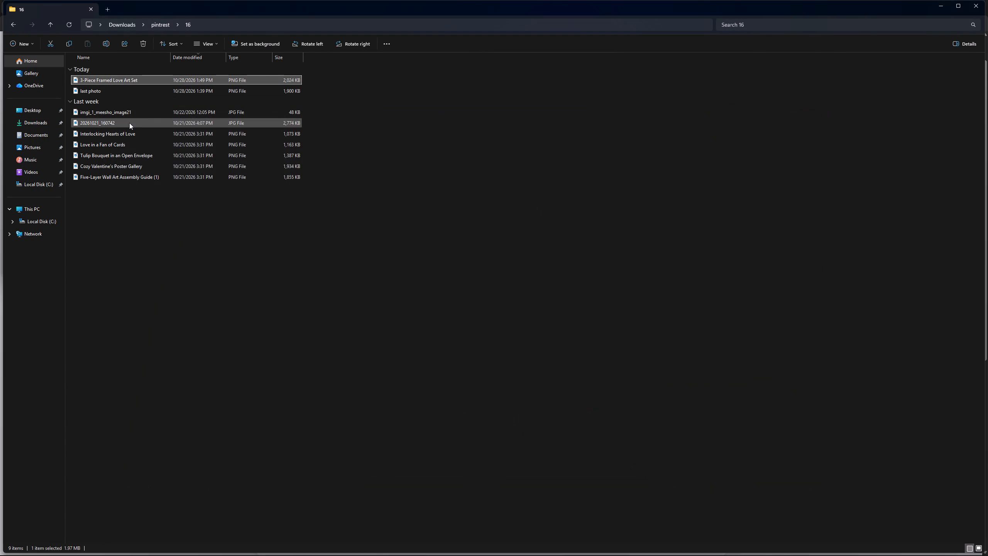
{"action": "double_click", "coordinate": [129, 123]}
{"action": "left_click", "coordinate": [827, 110]}
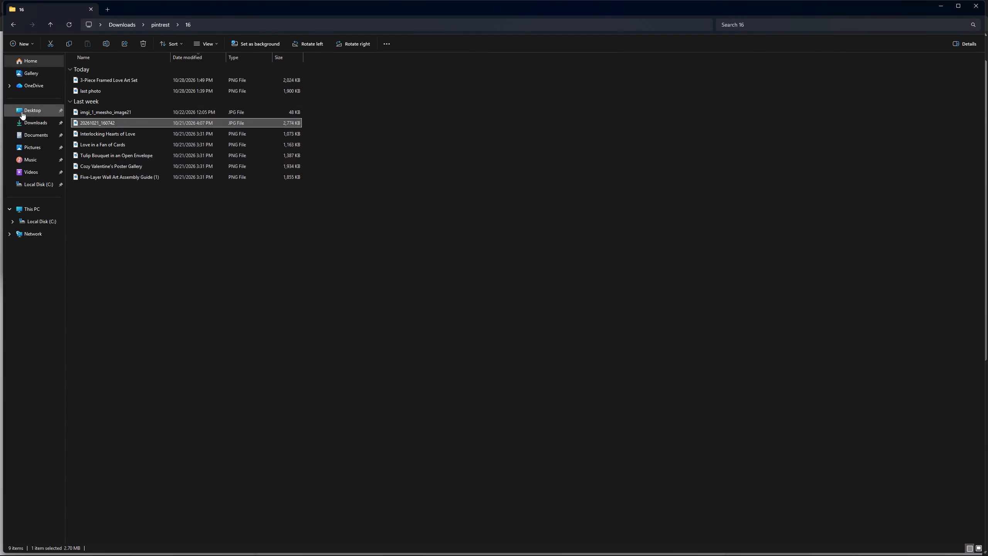
{"action": "double_click", "coordinate": [102, 138]}
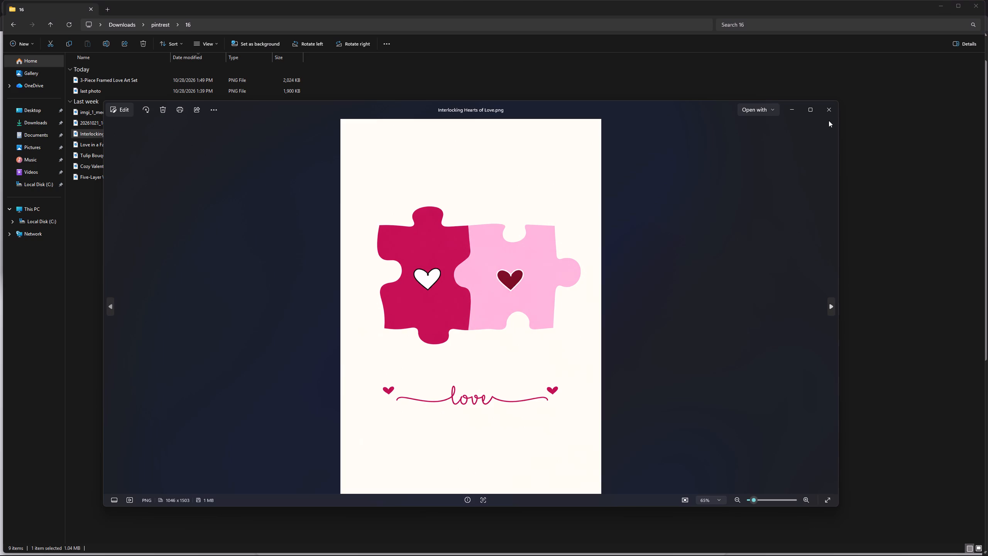
{"action": "left_click", "coordinate": [839, 110]}
{"action": "left_click", "coordinate": [829, 112]}
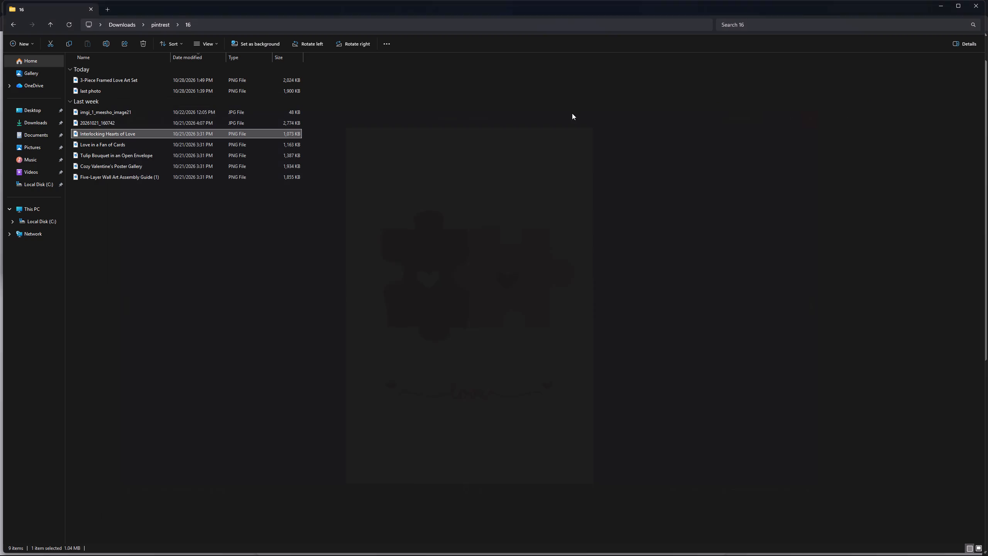
{"action": "double_click", "coordinate": [120, 176]}
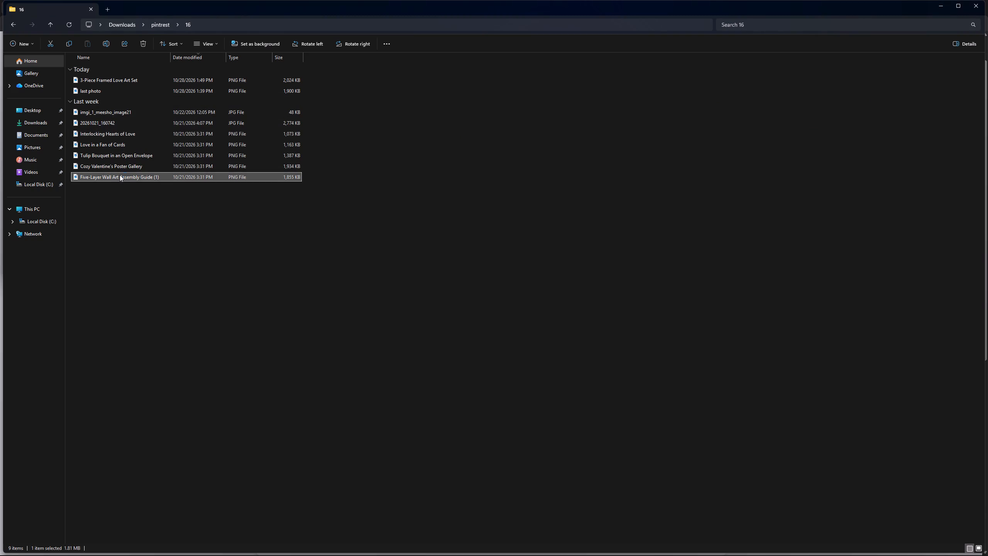
{"action": "left_click", "coordinate": [830, 109]}
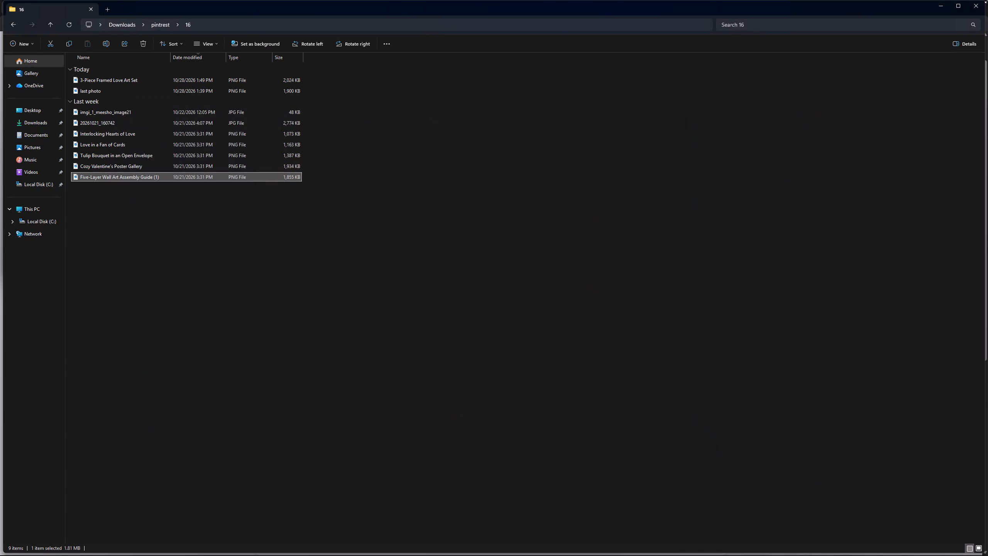
{"action": "left_click", "coordinate": [985, 5]}
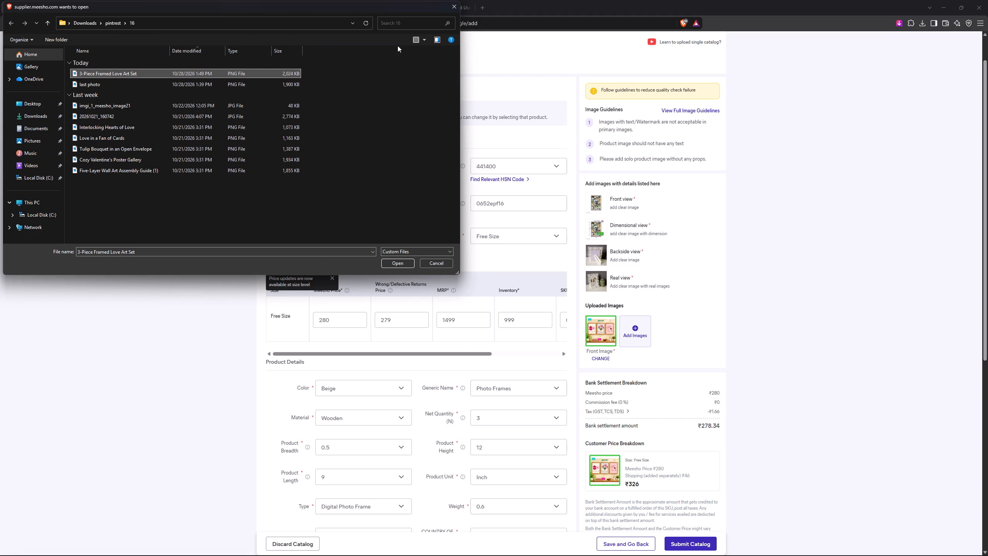
Dismiss Meesho's image file selection dialog in Brave without uploading a file.
{"action": "left_click", "coordinate": [453, 6]}
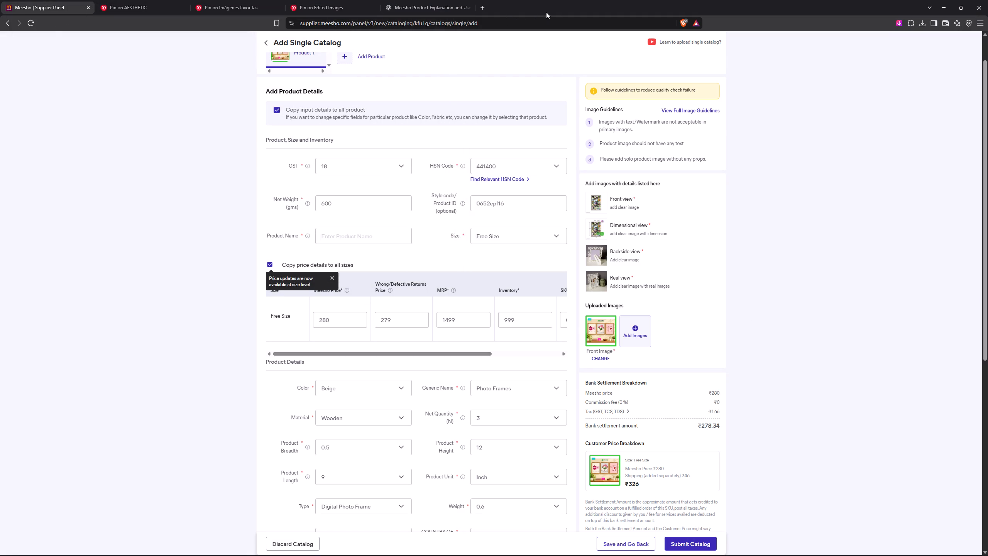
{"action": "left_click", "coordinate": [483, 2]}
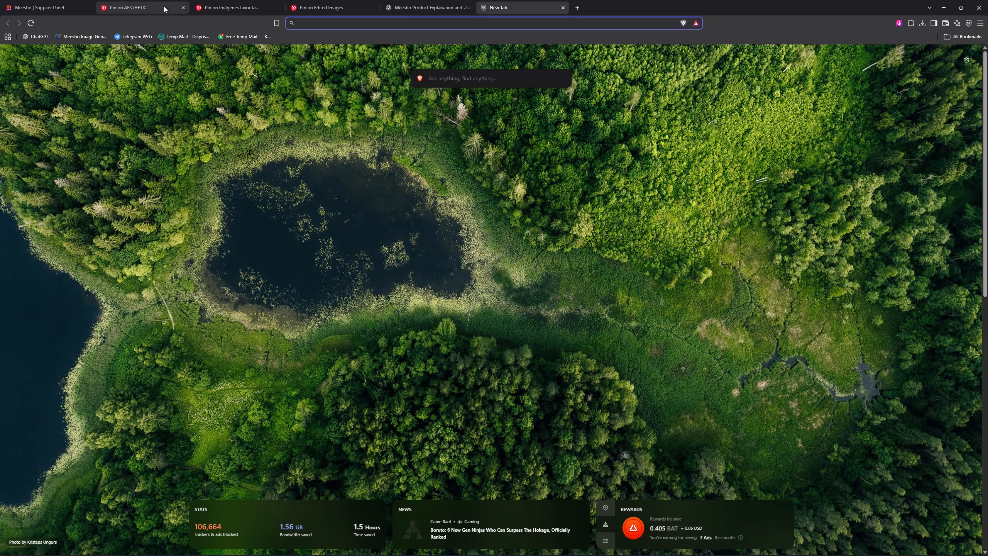
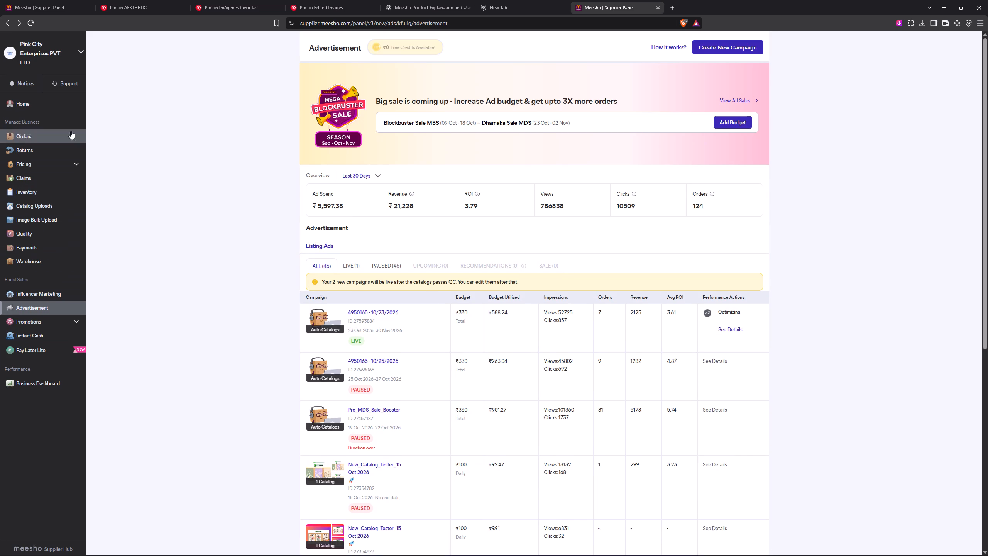
Check the pending and on-hold orders in the Meesho supplier panel.
{"action": "left_click", "coordinate": [50, 138]}
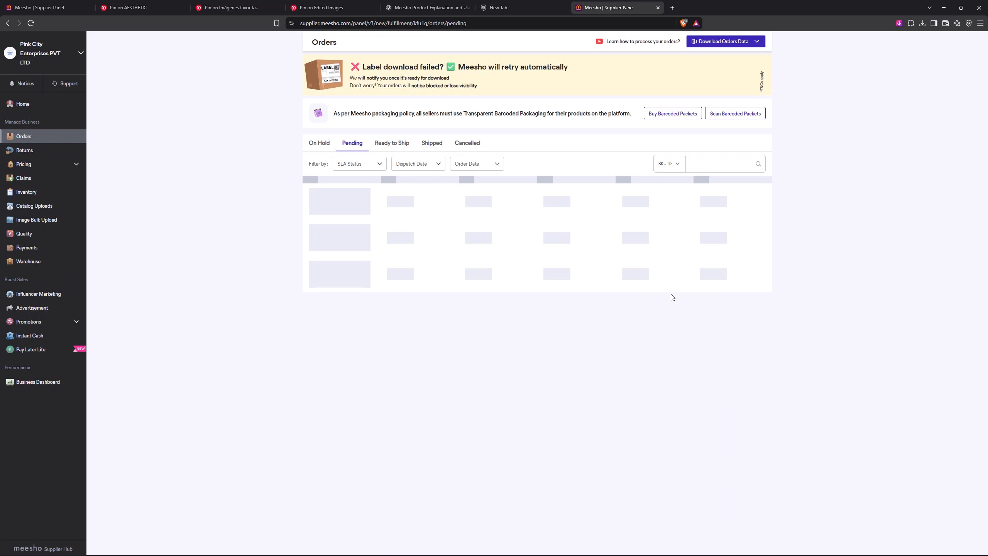
{"action": "left_click", "coordinate": [327, 145]}
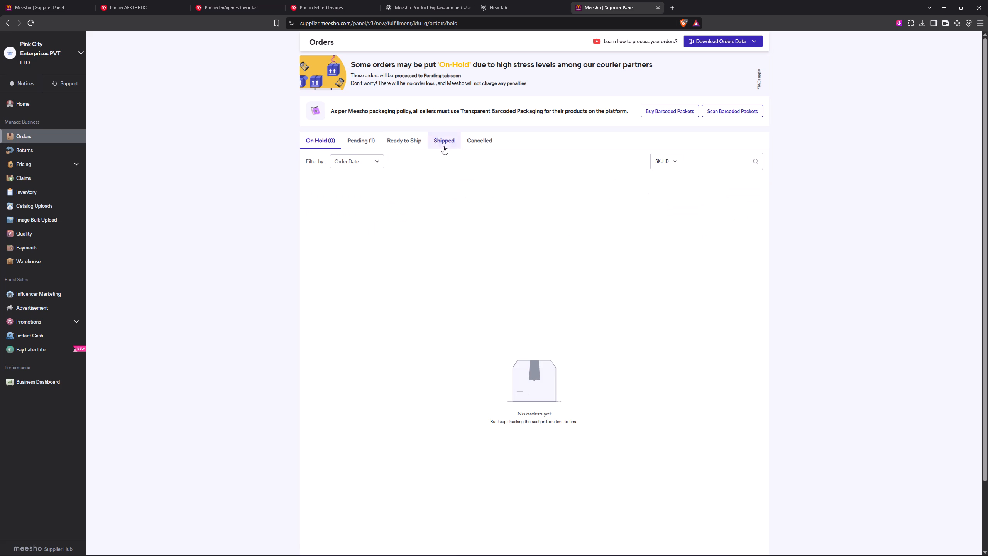
Review the product edit page and uploaded images of the QC-passed single upload created 28 Oct '26, 01:08 PM, then close its browser tab.
{"action": "left_click", "coordinate": [34, 209]}
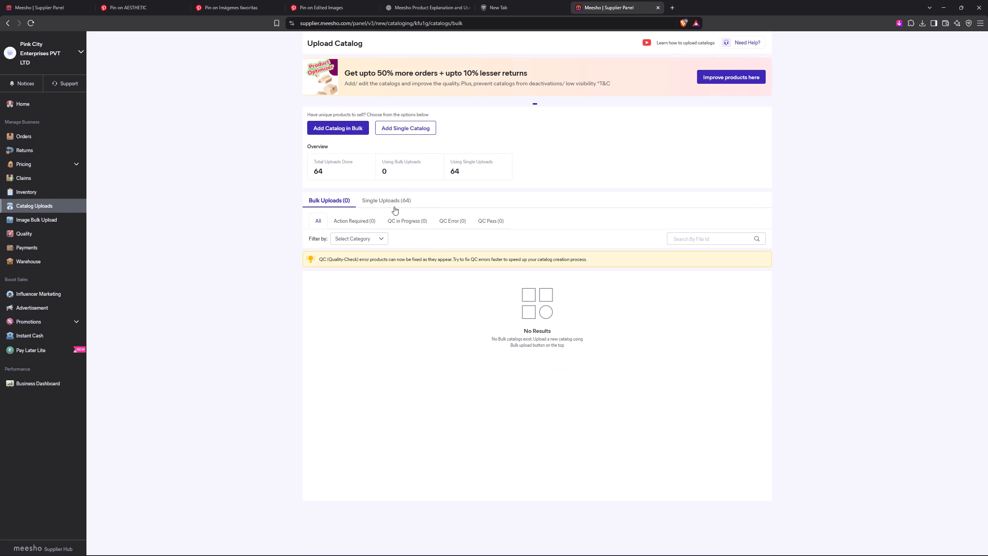
{"action": "left_click", "coordinate": [394, 206]}
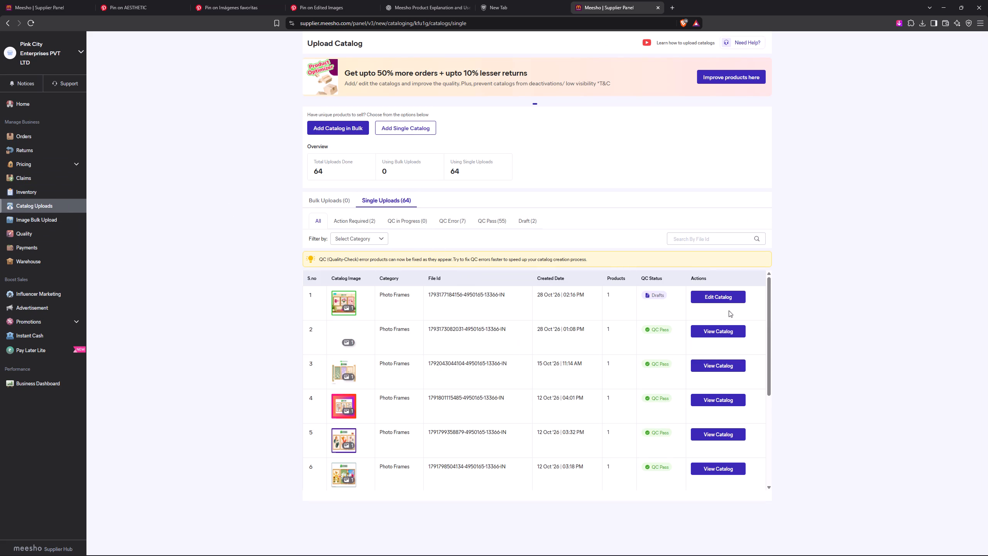
{"action": "left_click", "coordinate": [717, 331]}
{"action": "left_click", "coordinate": [577, 309]}
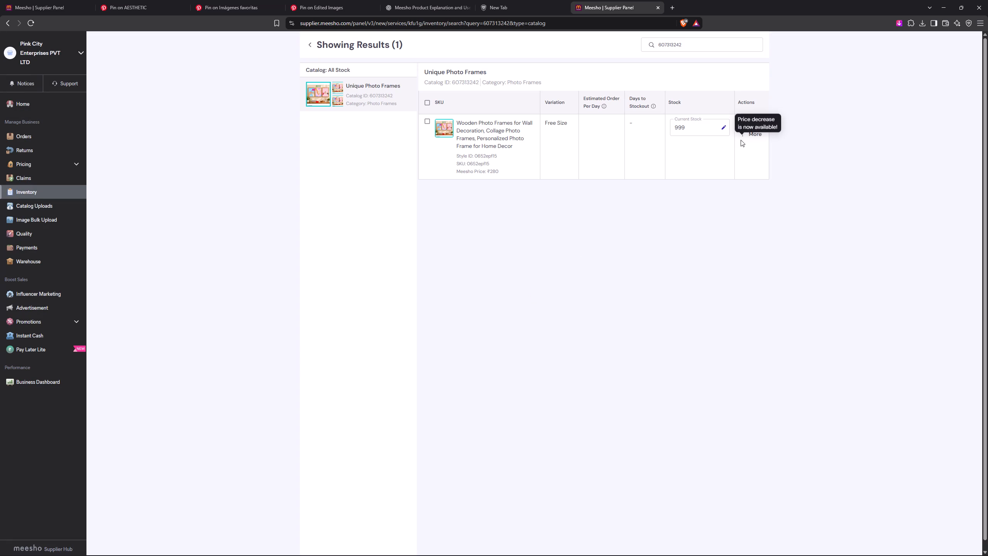
{"action": "left_click", "coordinate": [748, 163]}
{"action": "left_click", "coordinate": [748, 123]}
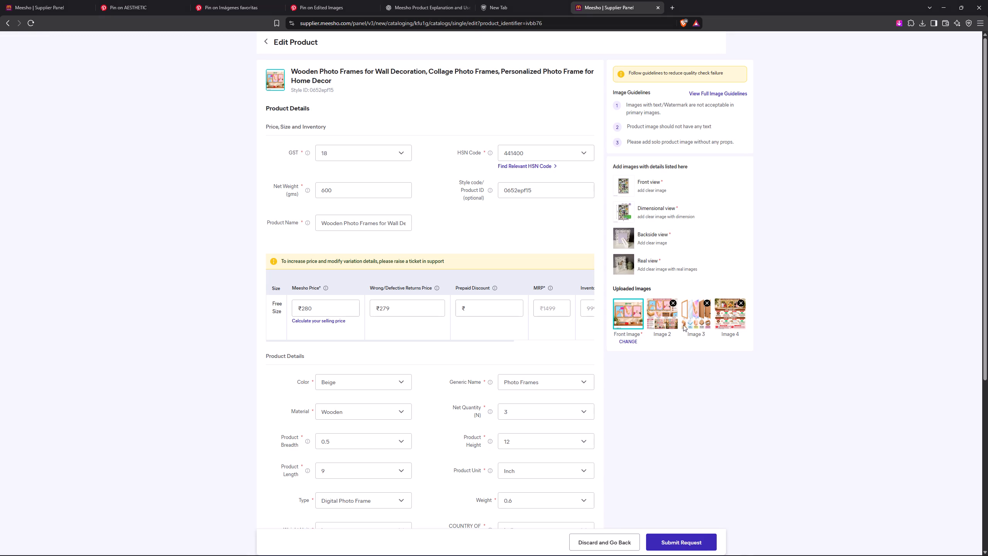
{"action": "left_click", "coordinate": [660, 7]}
{"action": "left_click", "coordinate": [32, 1]}
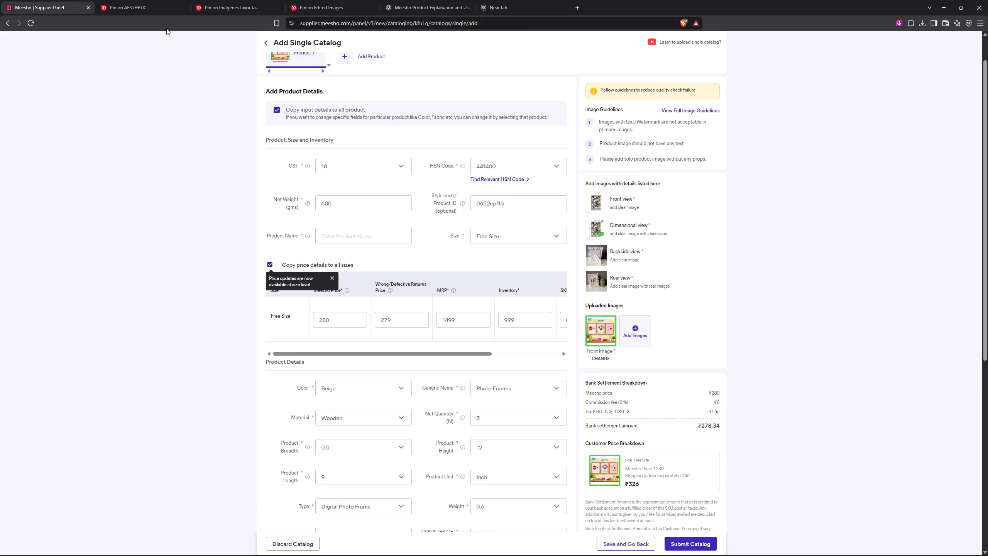
{"action": "left_click", "coordinate": [629, 334]}
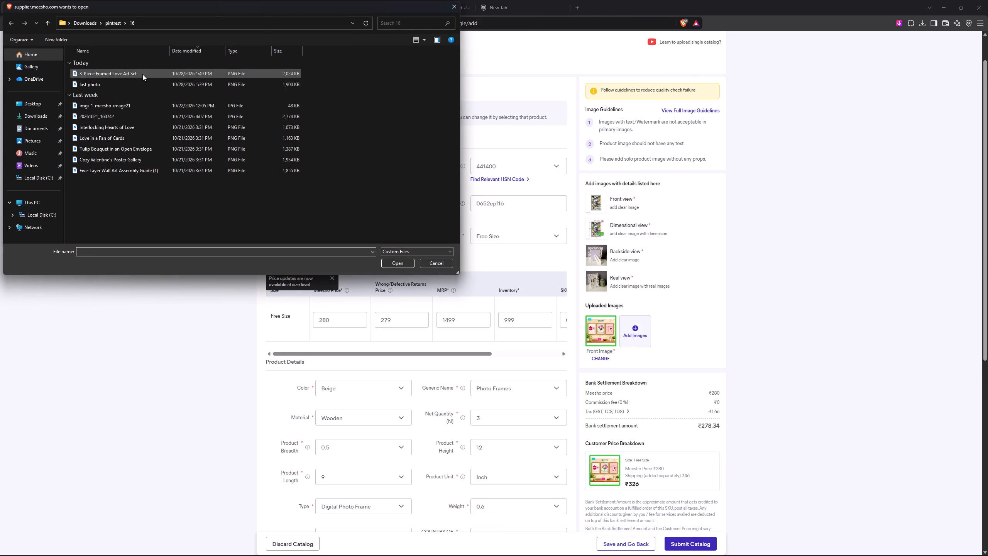
{"action": "double_click", "coordinate": [142, 74]}
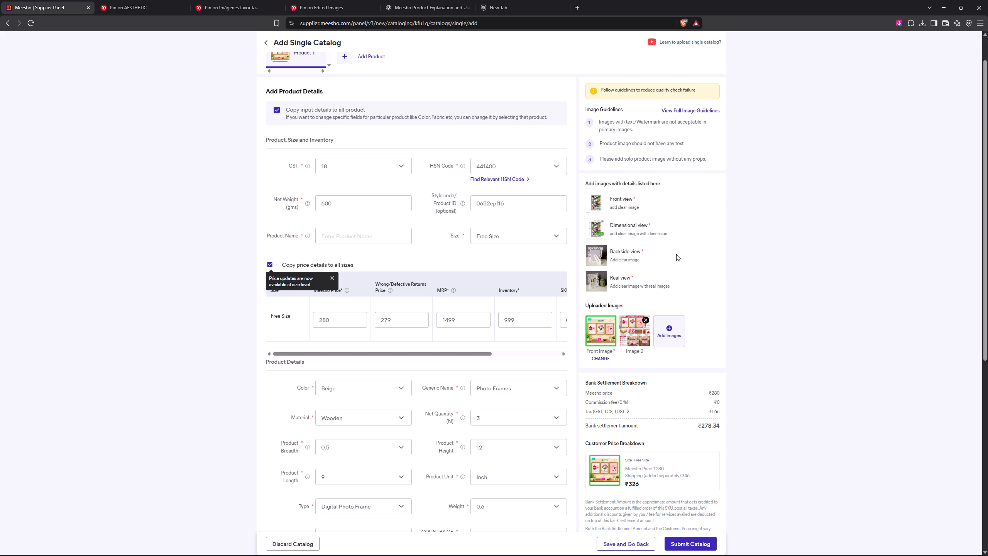
{"action": "left_click", "coordinate": [672, 334]}
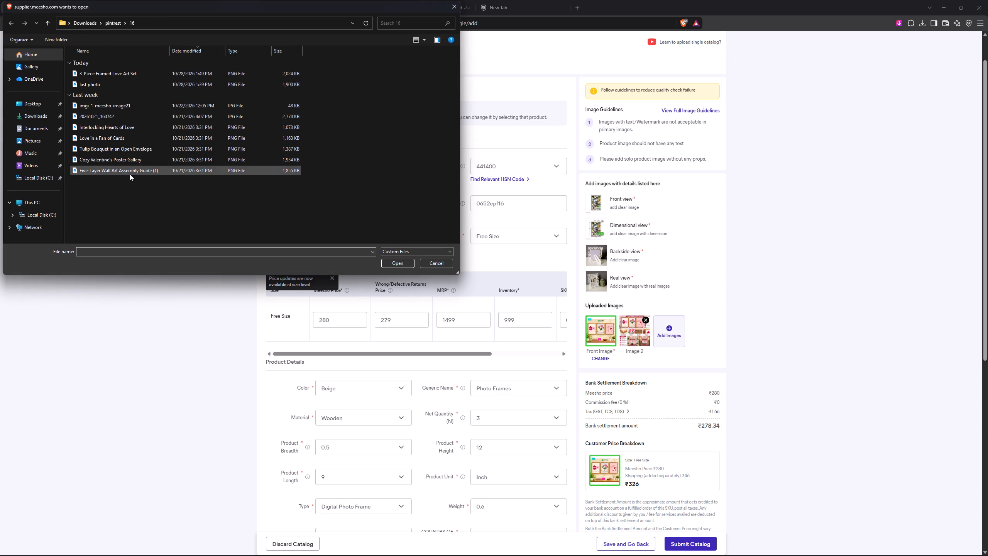
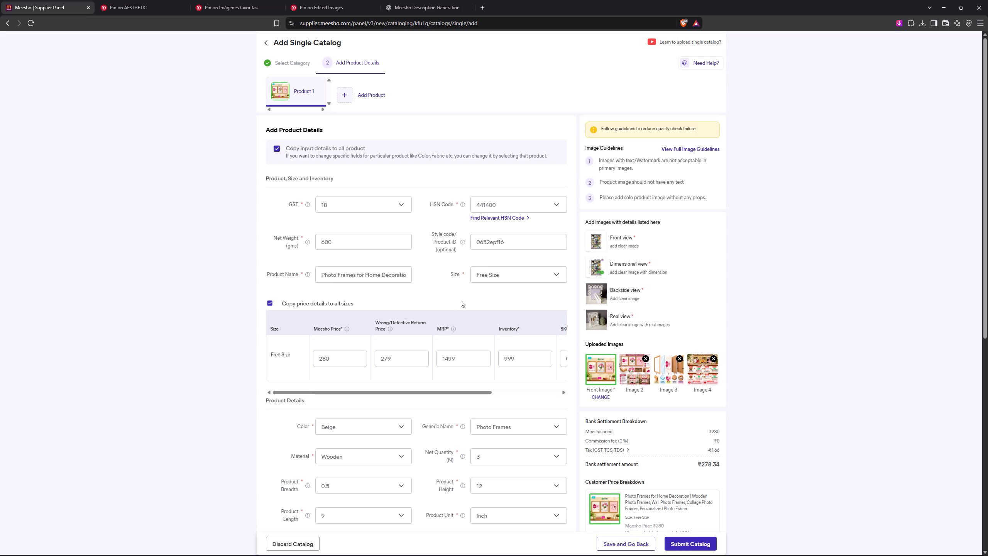
{"action": "scroll", "coordinate": [606, 345], "scroll_direction": "down", "scroll_amount": 9}
{"action": "left_click", "coordinate": [519, 452]}
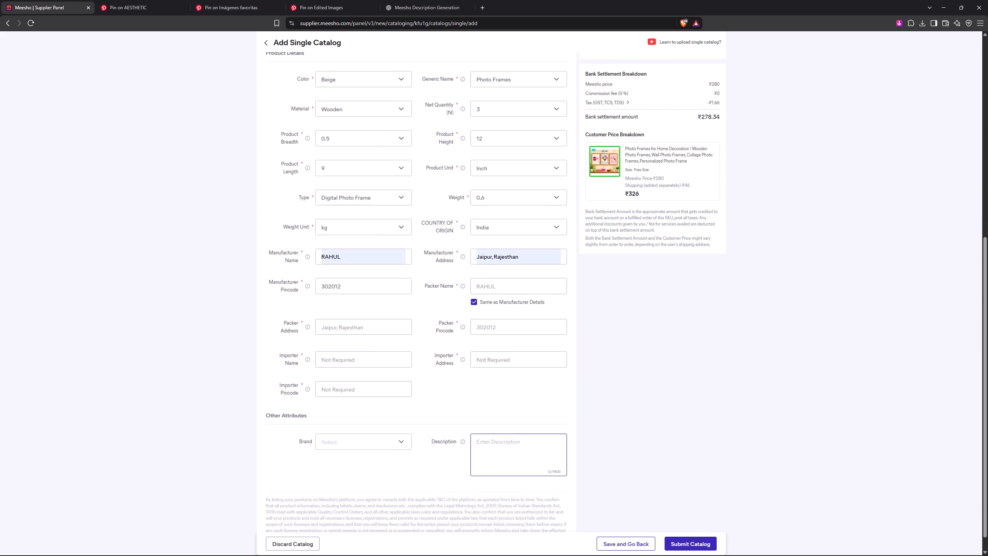
{"action": "right_click", "coordinate": [519, 452]}
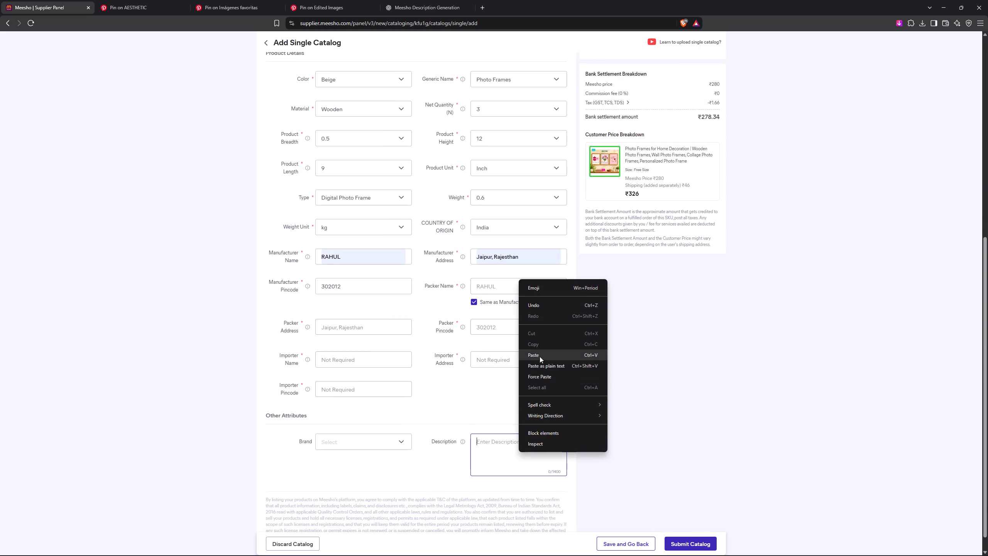
{"action": "left_click", "coordinate": [540, 356]}
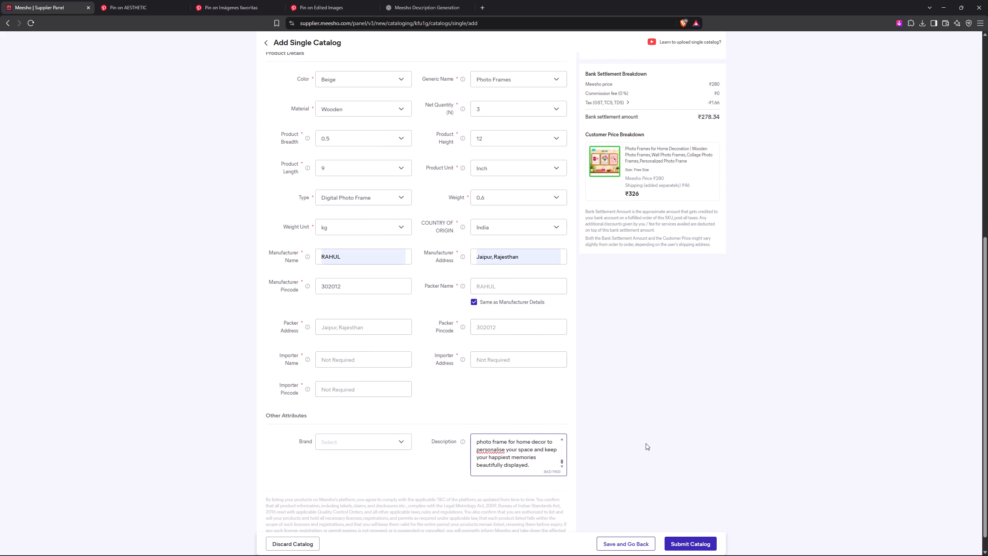
{"action": "left_click", "coordinate": [763, 433]}
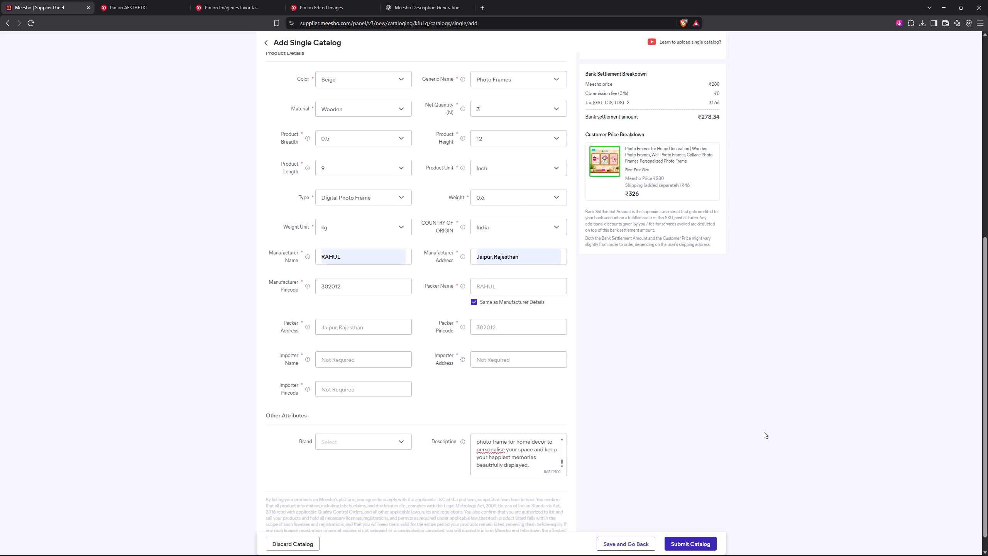
Review the 0652epf16 catalog's images, pricing, size table, product details and description before submission.
{"action": "scroll", "coordinate": [675, 423], "scroll_direction": "up", "scroll_amount": 14}
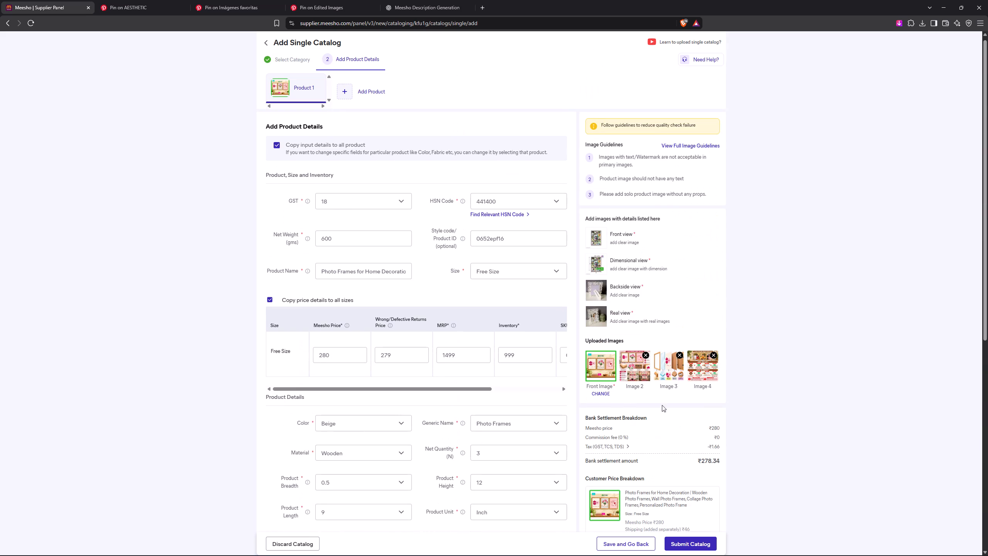
{"action": "scroll", "coordinate": [784, 369], "scroll_direction": "down", "scroll_amount": 3}
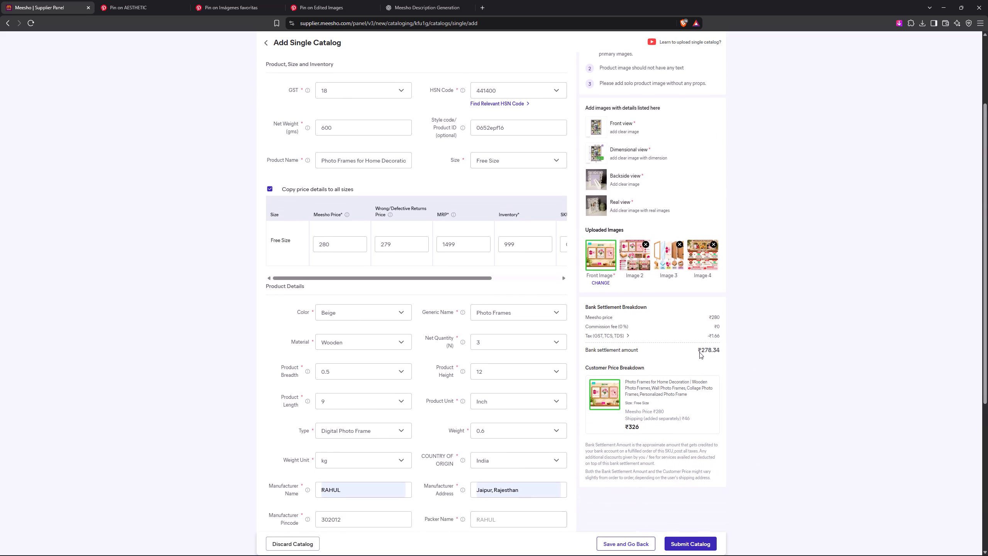
{"action": "left_click_drag", "start_coordinate": [484, 276], "coordinate": [471, 286]}
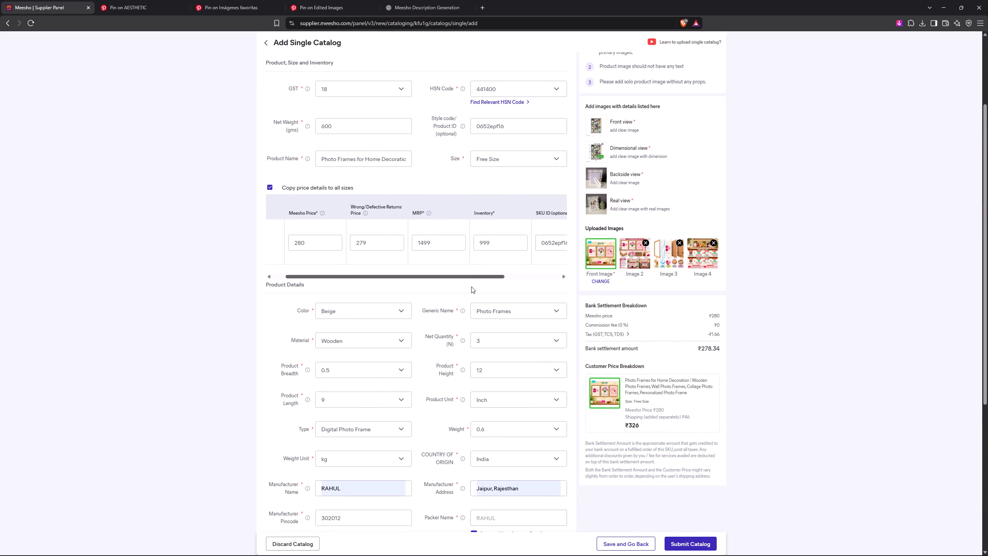
{"action": "left_click_drag", "start_coordinate": [471, 286], "coordinate": [422, 286]}
{"action": "scroll", "coordinate": [912, 403], "scroll_direction": "down", "scroll_amount": 12}
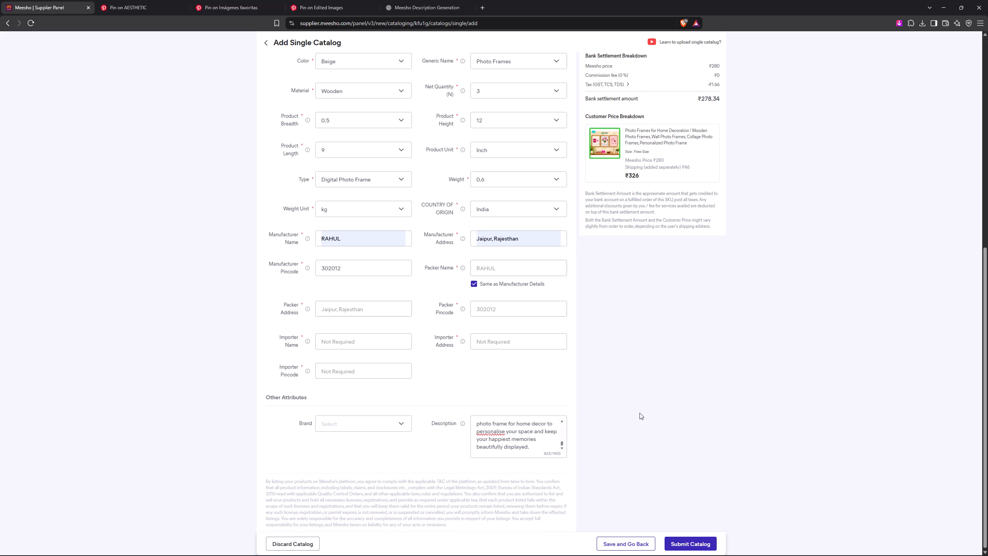
{"action": "scroll", "coordinate": [755, 418], "scroll_direction": "up", "scroll_amount": 4}
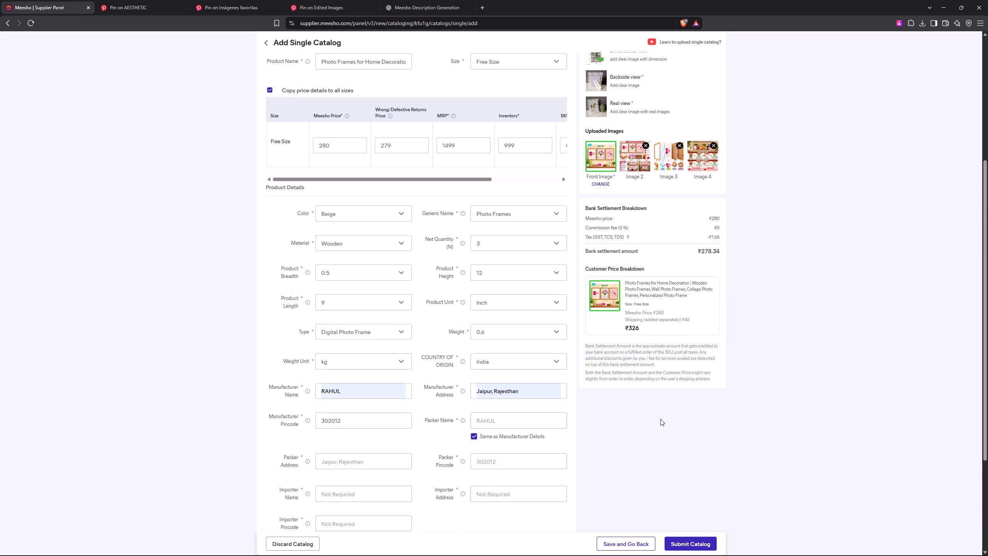
{"action": "scroll", "coordinate": [742, 520], "scroll_direction": "down", "scroll_amount": 5}
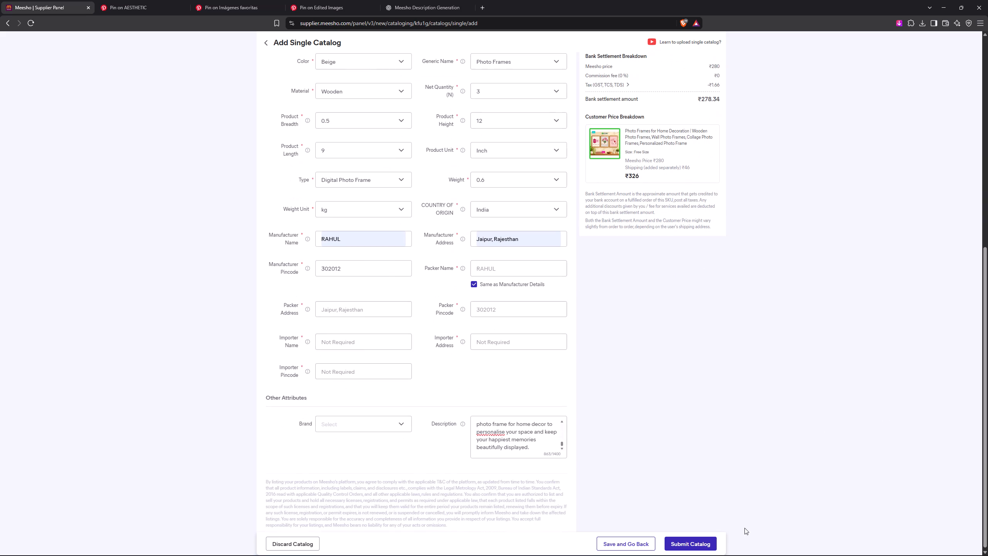
Submit the 0652epf16 catalog for quality check, acknowledging that all products are not branded or illegal, and dismiss the catalog visibility steps.
{"action": "left_click", "coordinate": [700, 544]}
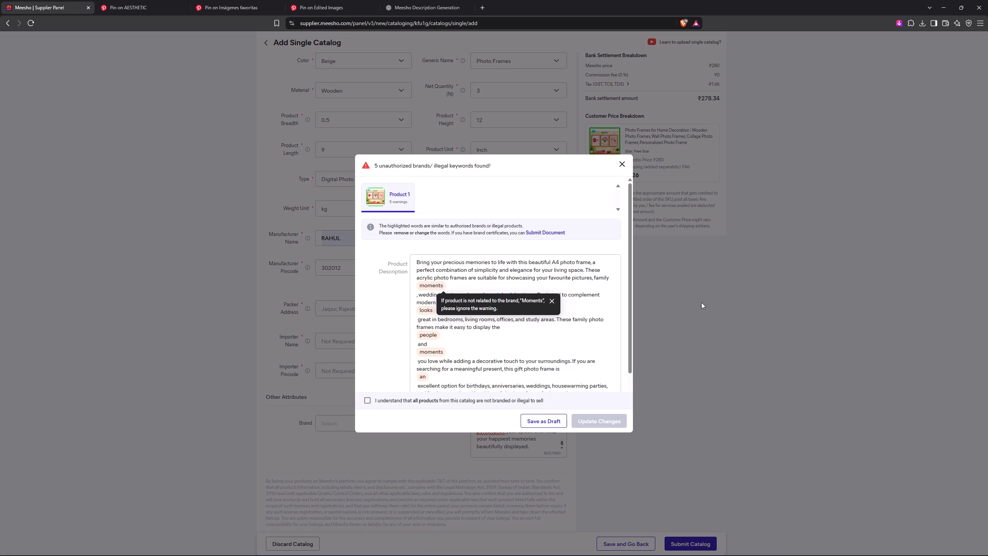
{"action": "left_click", "coordinate": [366, 400]}
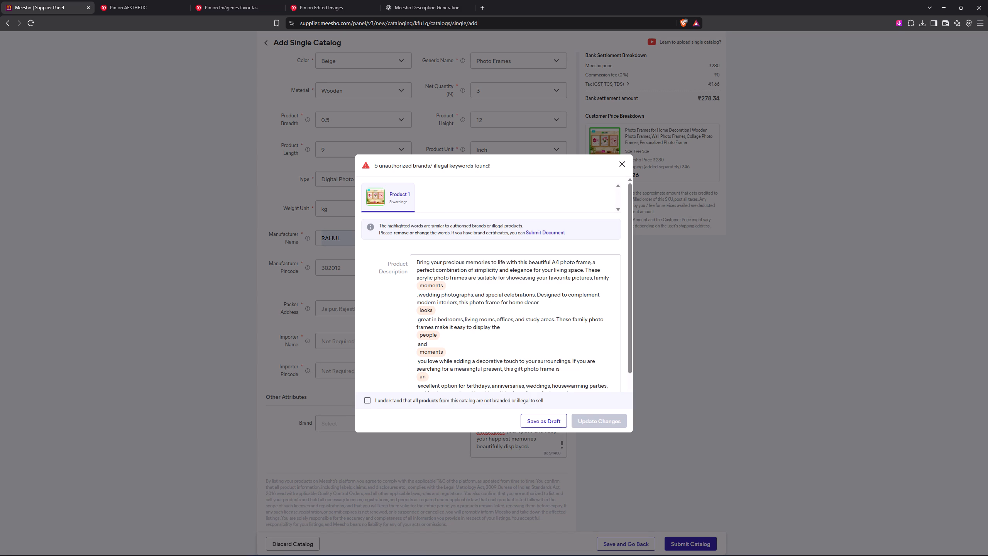
{"action": "left_click", "coordinate": [358, 402]}
{"action": "left_click", "coordinate": [368, 402]}
{"action": "left_click", "coordinate": [607, 422]}
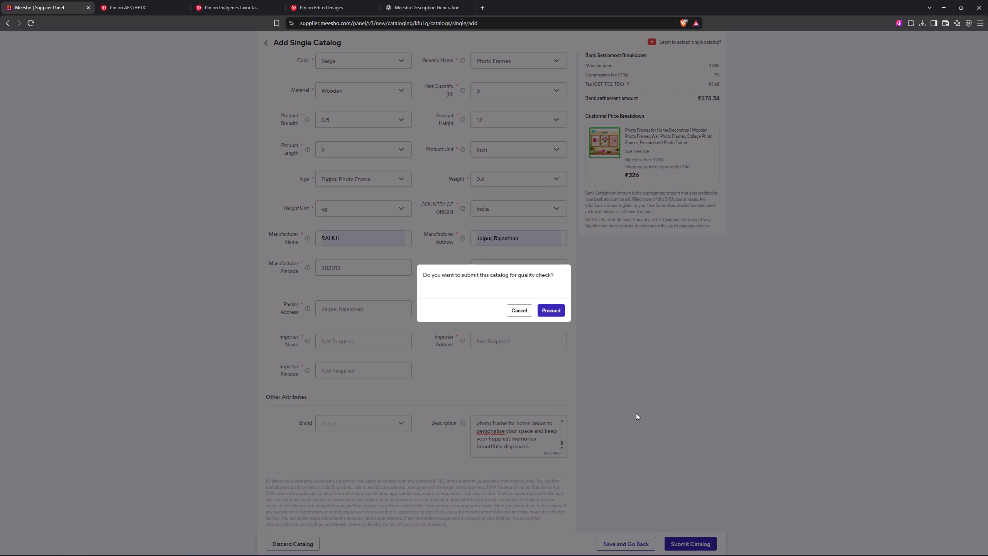
{"action": "left_click", "coordinate": [543, 307]}
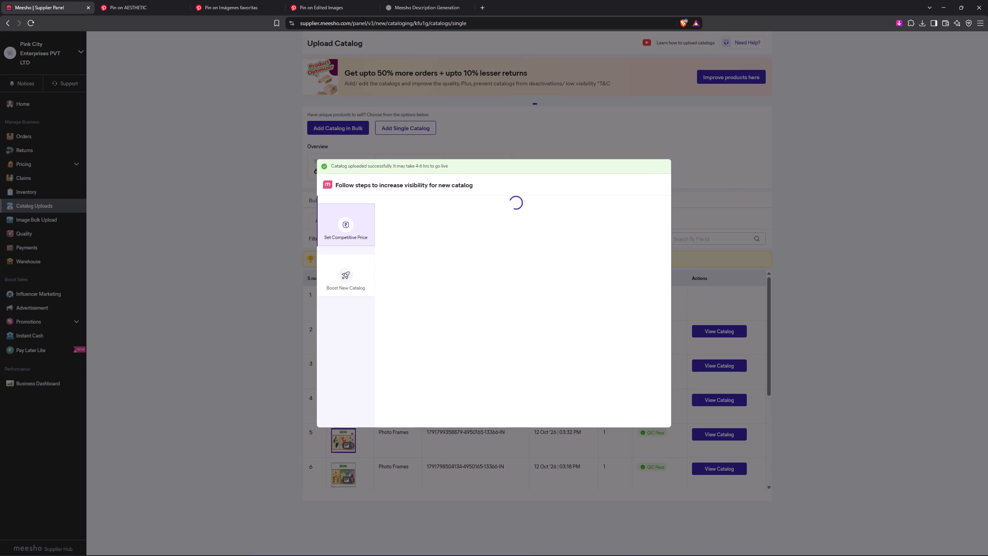
{"action": "left_click", "coordinate": [596, 418]}
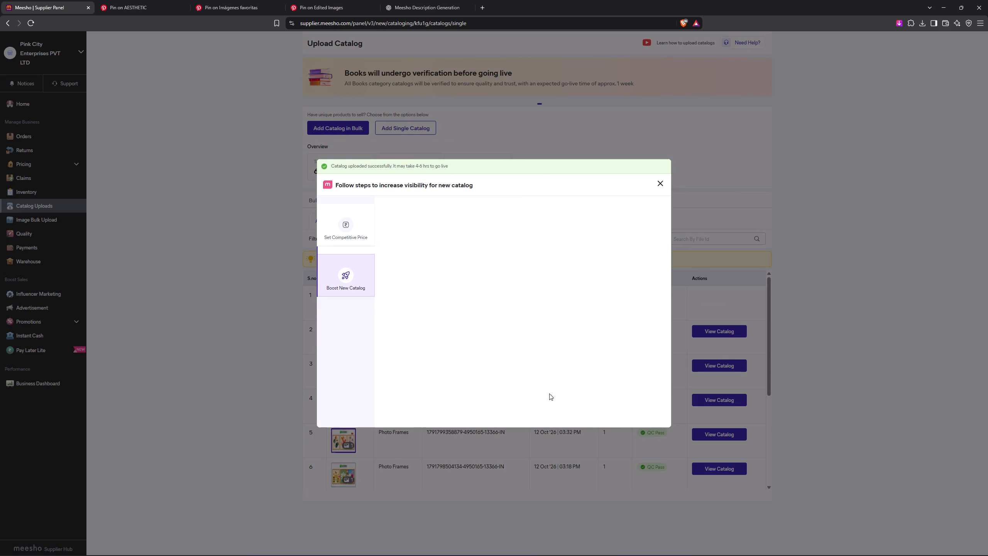
{"action": "left_click", "coordinate": [661, 181]}
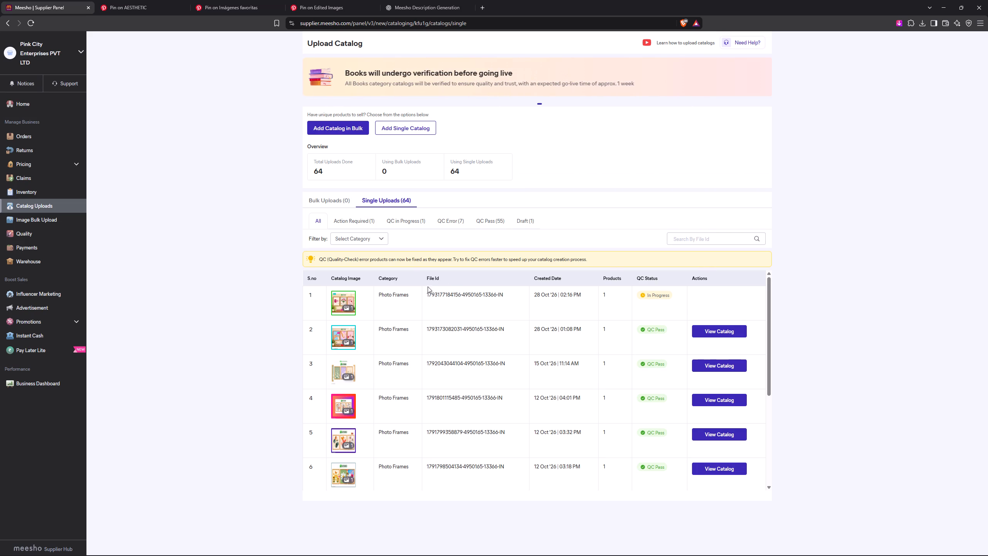
View the product details of the newest catalog in Single Uploads, and reload the page to check its QC status.
{"action": "left_click", "coordinate": [344, 295]}
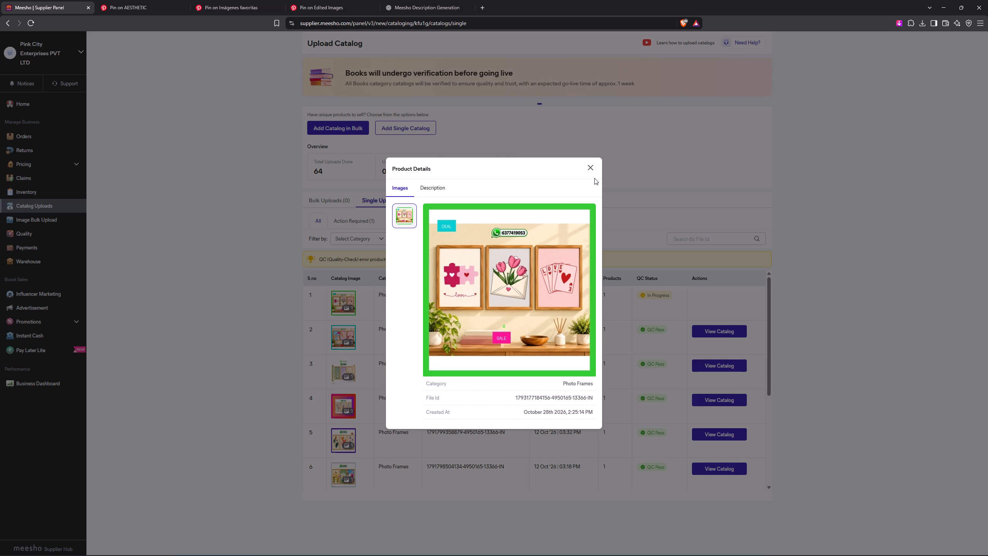
{"action": "left_click", "coordinate": [593, 167]}
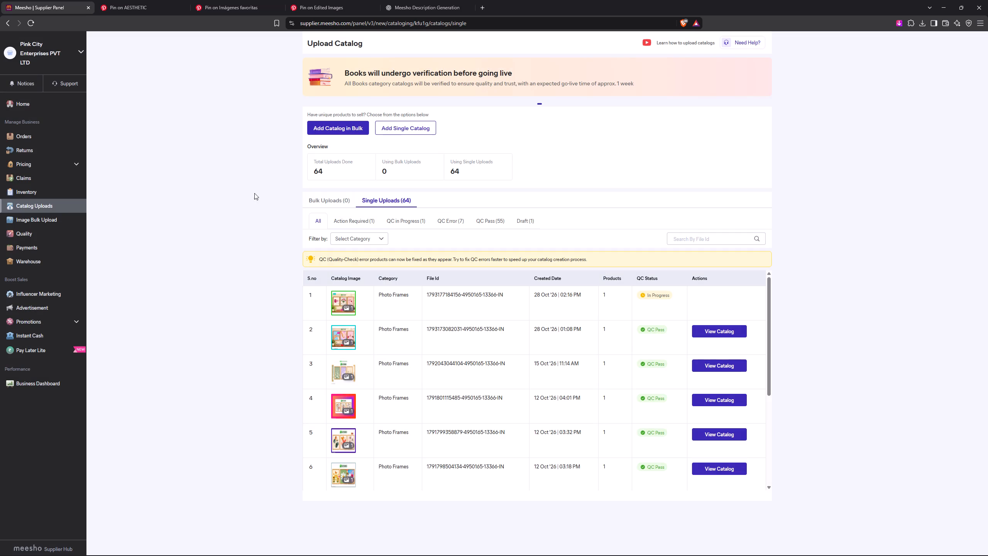
{"action": "left_click", "coordinate": [36, 26]}
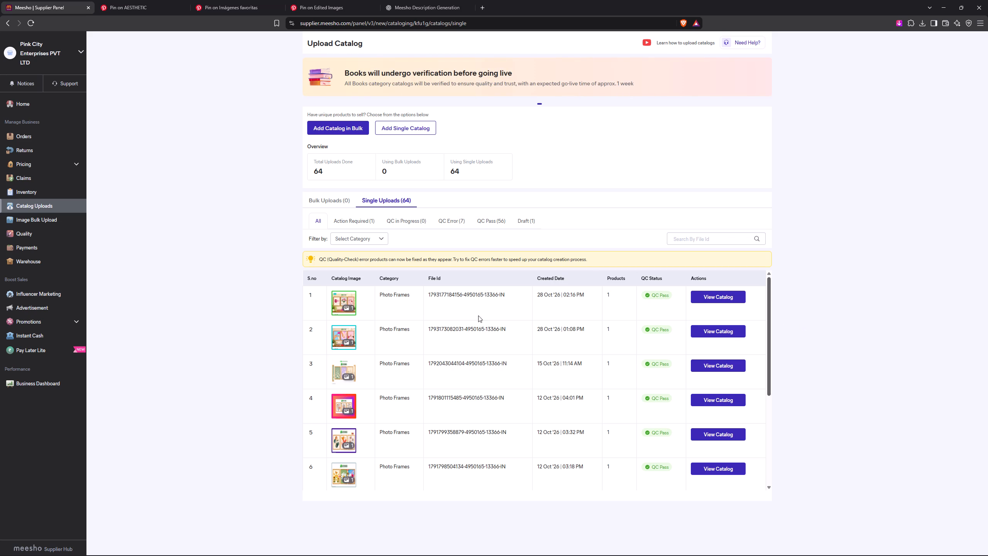
Start a new single catalog in Photo Frames with the 154_Photo Frames image from pinterest folder 17 as front image.
{"action": "left_click", "coordinate": [417, 123]}
{"action": "left_click", "coordinate": [398, 135]}
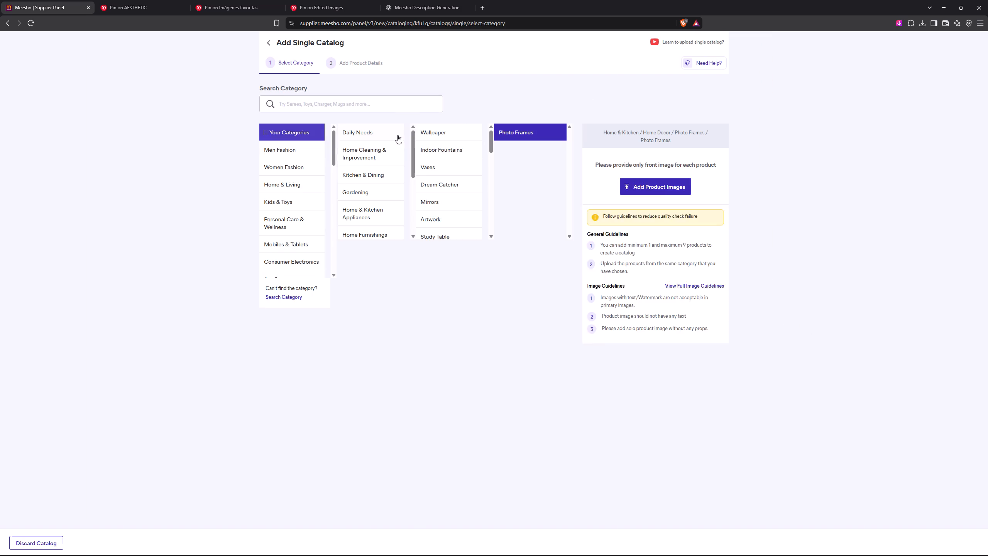
{"action": "left_click", "coordinate": [649, 260]}
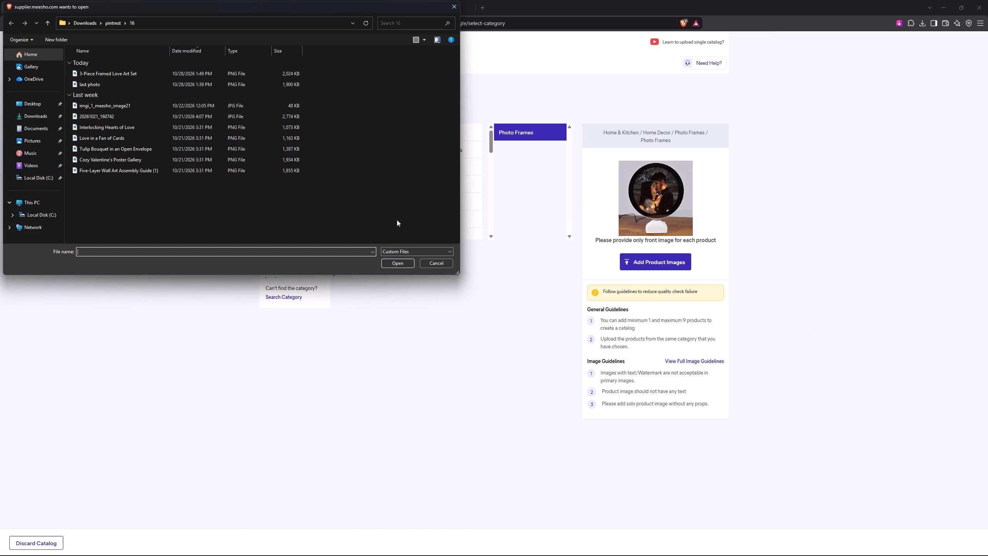
{"action": "left_click", "coordinate": [116, 26]}
{"action": "scroll", "coordinate": [146, 173], "scroll_direction": "down", "scroll_amount": 6}
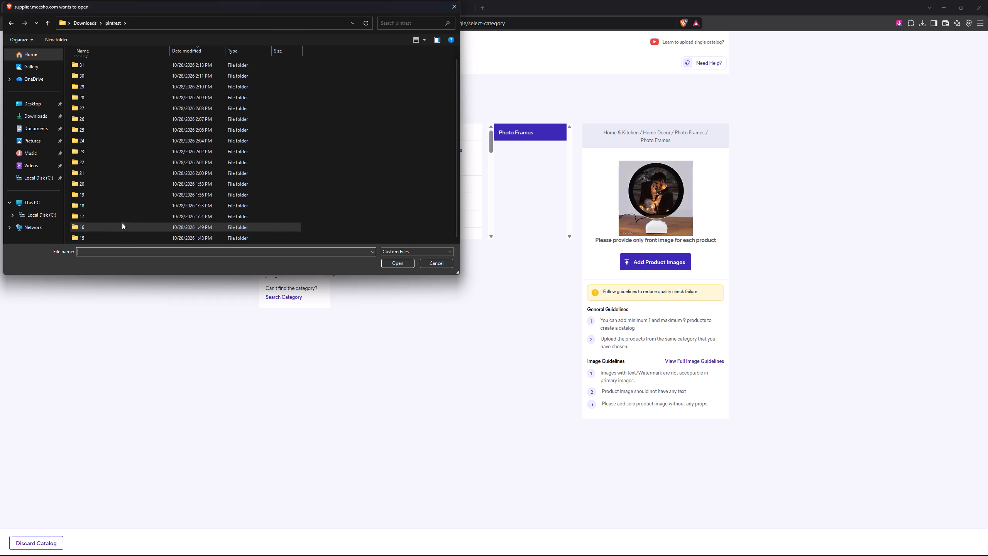
{"action": "double_click", "coordinate": [107, 217]}
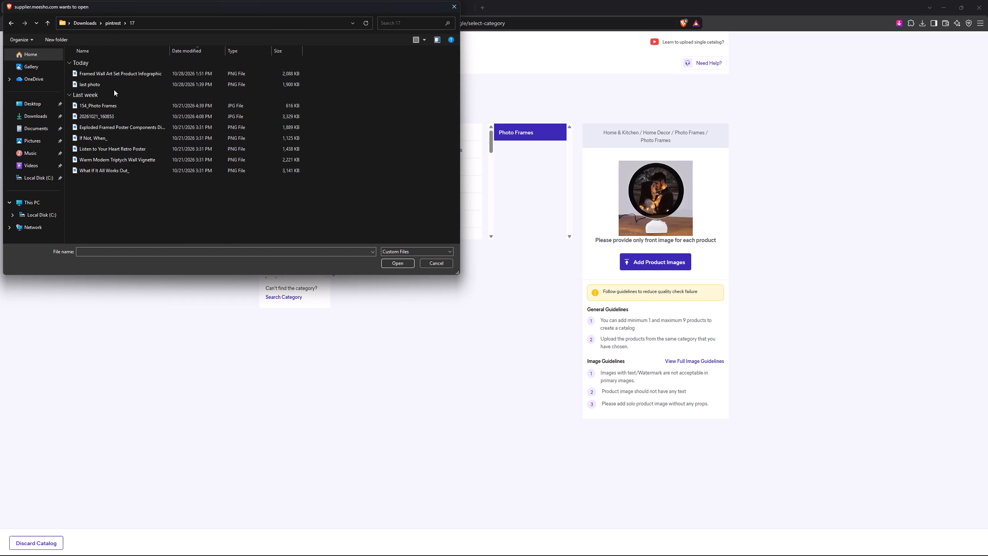
{"action": "double_click", "coordinate": [120, 108]}
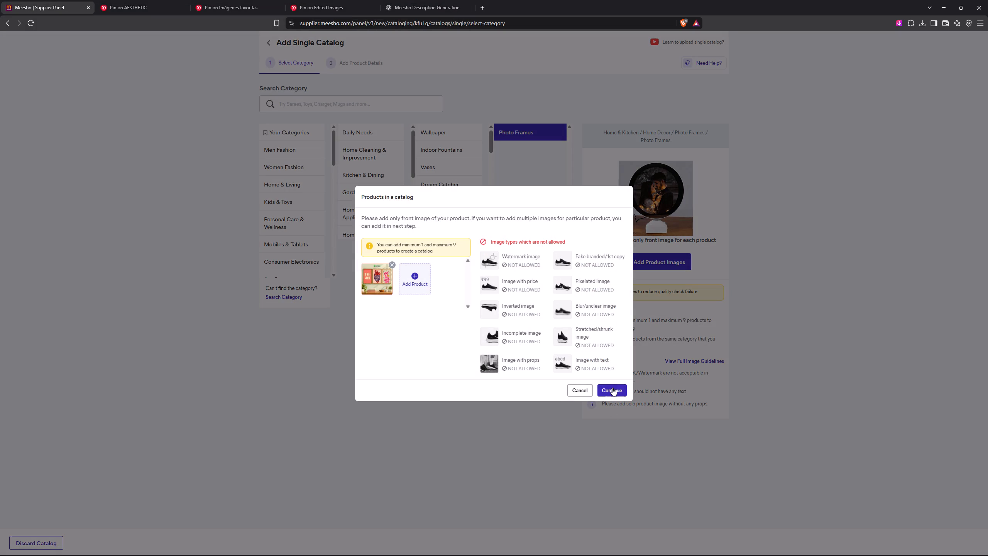
{"action": "left_click", "coordinate": [612, 387]}
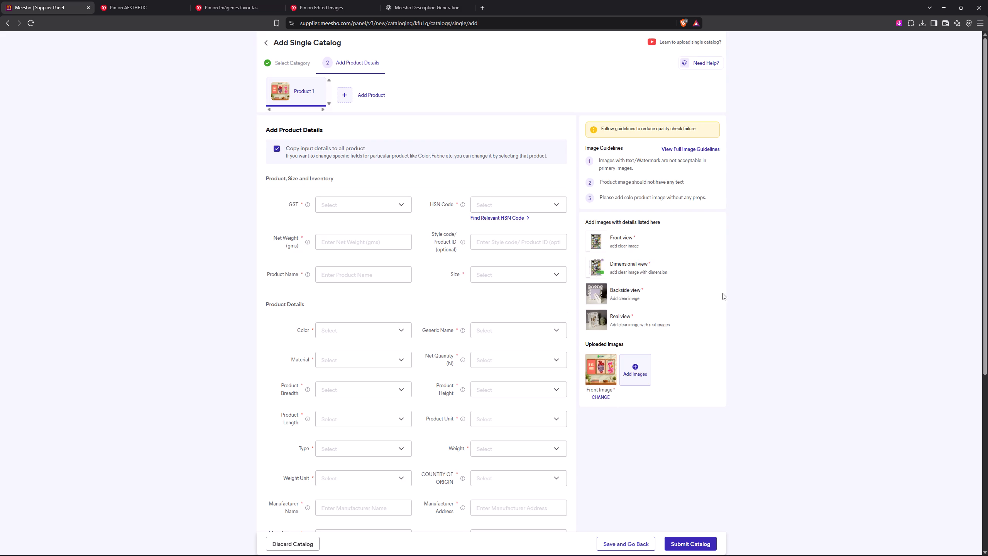
Set the new catalog's GST to 18, HSN code to 441400 and net weight to 600 gms.
{"action": "left_click", "coordinate": [349, 206]}
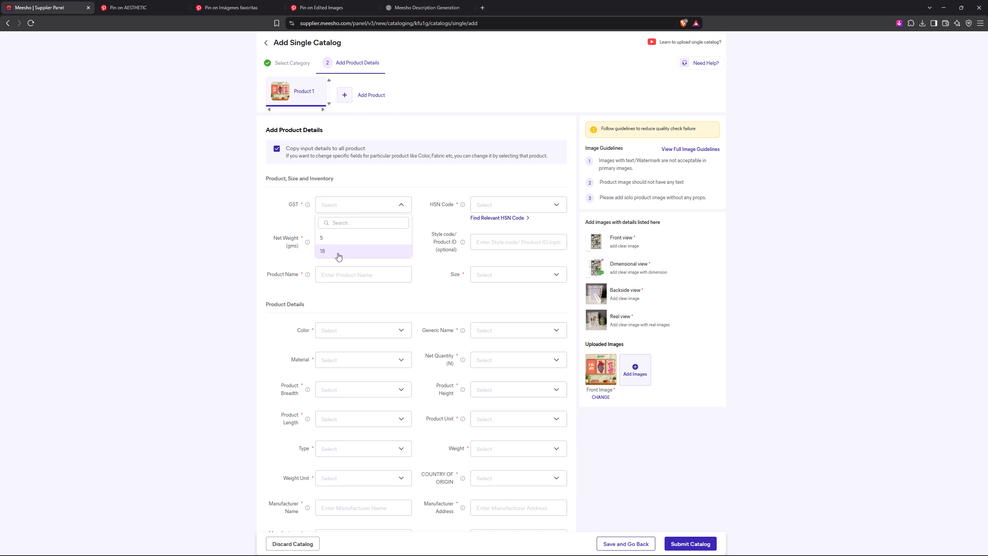
{"action": "left_click", "coordinate": [338, 253]}
{"action": "left_click", "coordinate": [502, 191]}
{"action": "left_click", "coordinate": [497, 204]}
{"action": "left_click", "coordinate": [494, 250]}
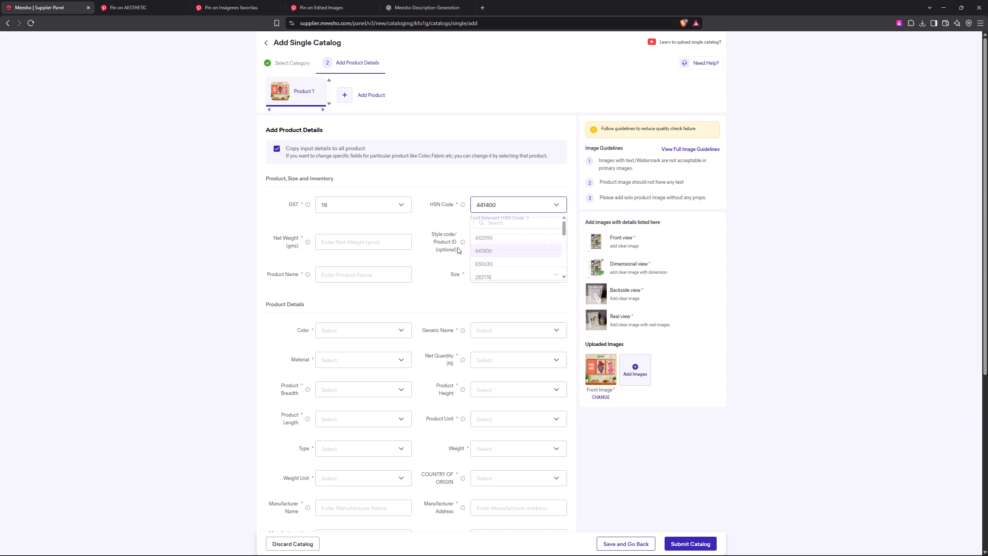
{"action": "left_click", "coordinate": [378, 244]}
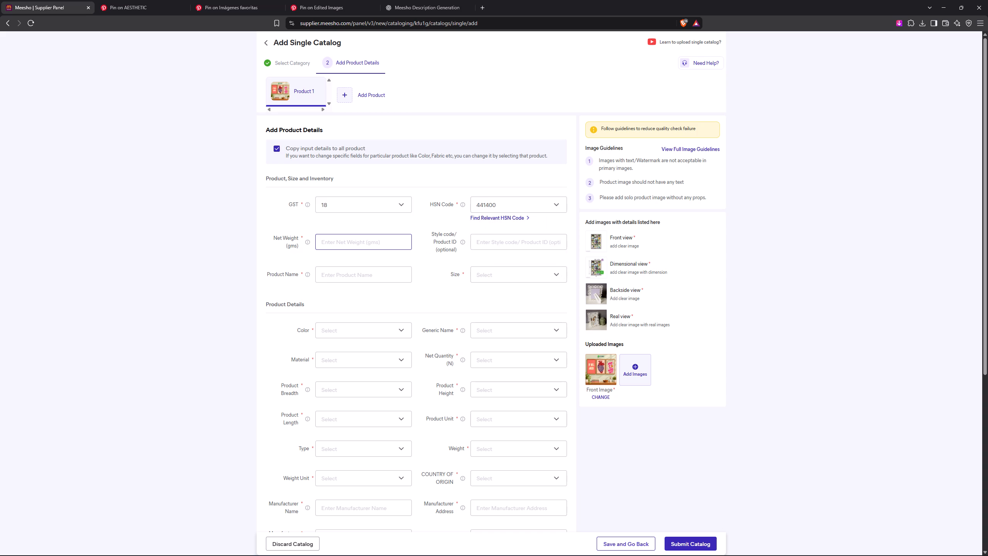
{"action": "type", "text": "600"}
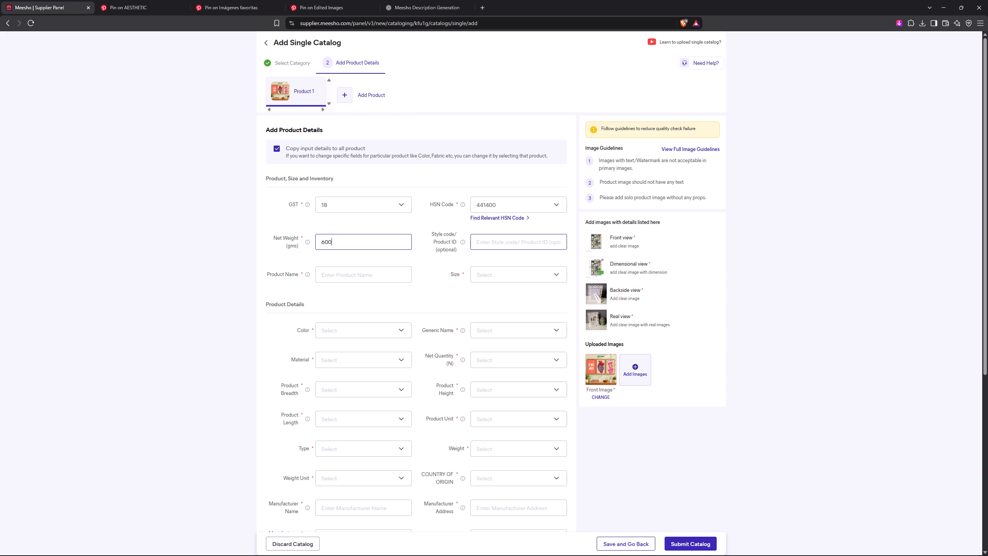
Enter 0652epf17 as the Style code/Product ID, adapting the saved 0652epf16 entry.
{"action": "left_click", "coordinate": [507, 242]}
{"action": "left_click", "coordinate": [563, 260]}
{"action": "left_click", "coordinate": [530, 267]}
{"action": "left_click", "coordinate": [518, 231]}
{"action": "left_click", "coordinate": [514, 246]}
{"action": "key", "text": "BackSpace"}
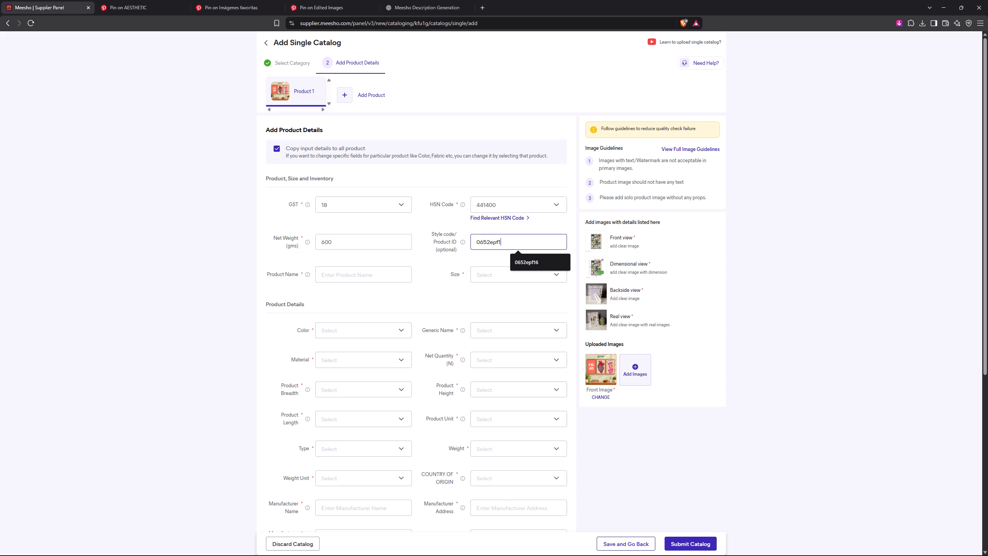
{"action": "key", "text": "7"}
{"action": "left_click", "coordinate": [332, 274]}
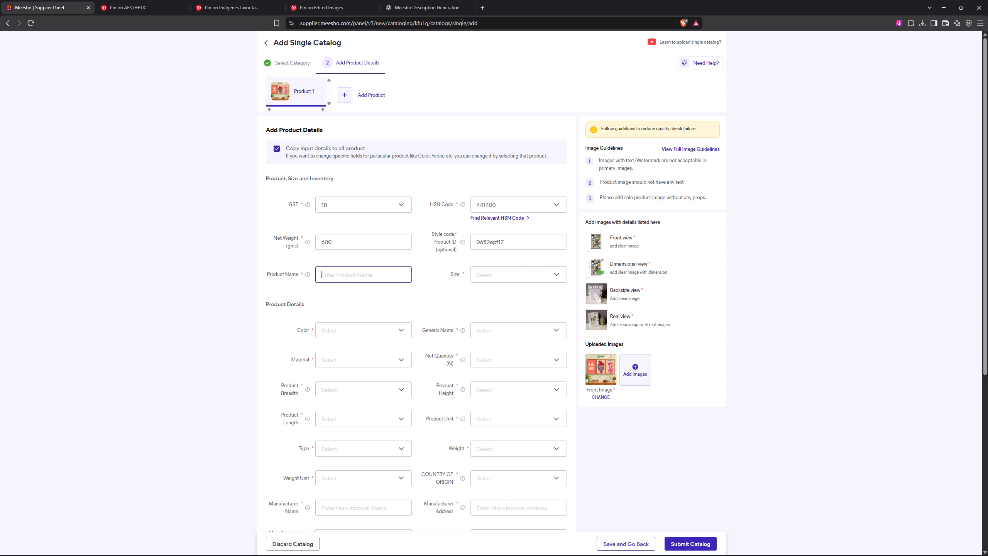
{"action": "left_click", "coordinate": [443, 295]}
Apply Free Size as the product's size.
{"action": "left_click", "coordinate": [531, 278]}
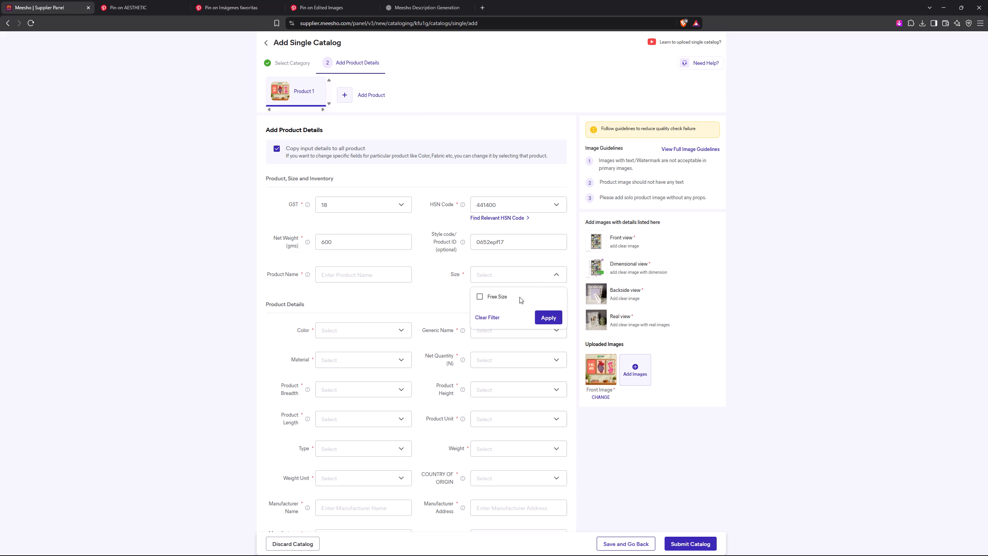
{"action": "left_click", "coordinate": [482, 297]}
{"action": "left_click", "coordinate": [549, 315]}
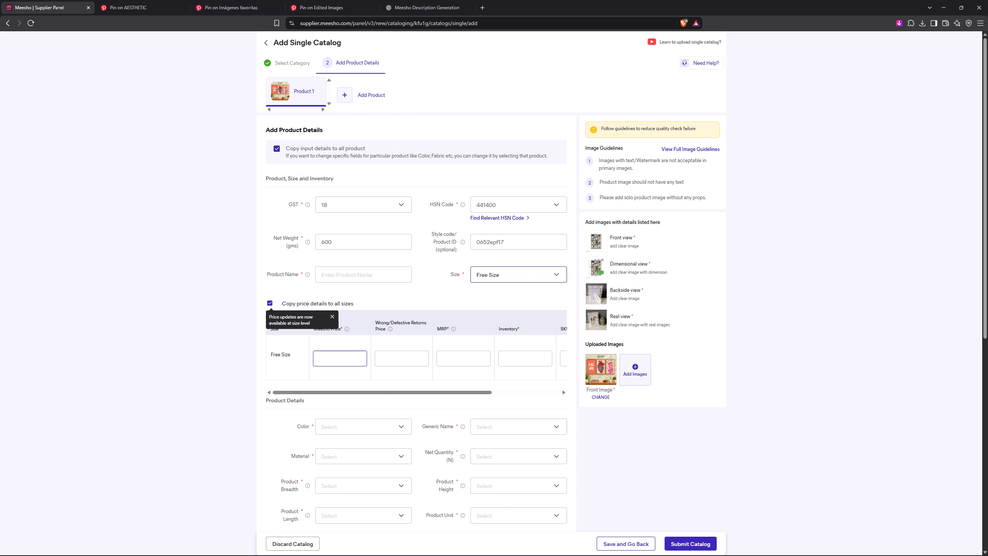
Fill the Free Size row with Meesho price 280, wrong/defective returns price 279, MRP 1499 and inventory 999.
{"action": "left_click", "coordinate": [344, 359]}
{"action": "type", "text": "280"}
{"action": "left_click", "coordinate": [356, 363]}
{"action": "type", "text": "280"}
{"action": "left_click", "coordinate": [402, 356]}
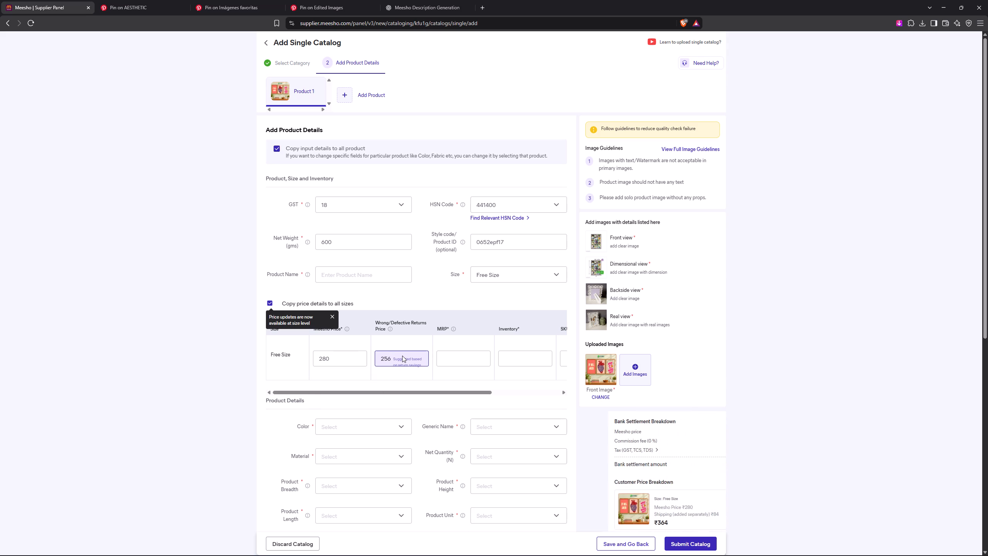
{"action": "key", "text": "BackSpace"}
{"action": "key", "text": "BackSpace"}
{"action": "type", "text": "79"}
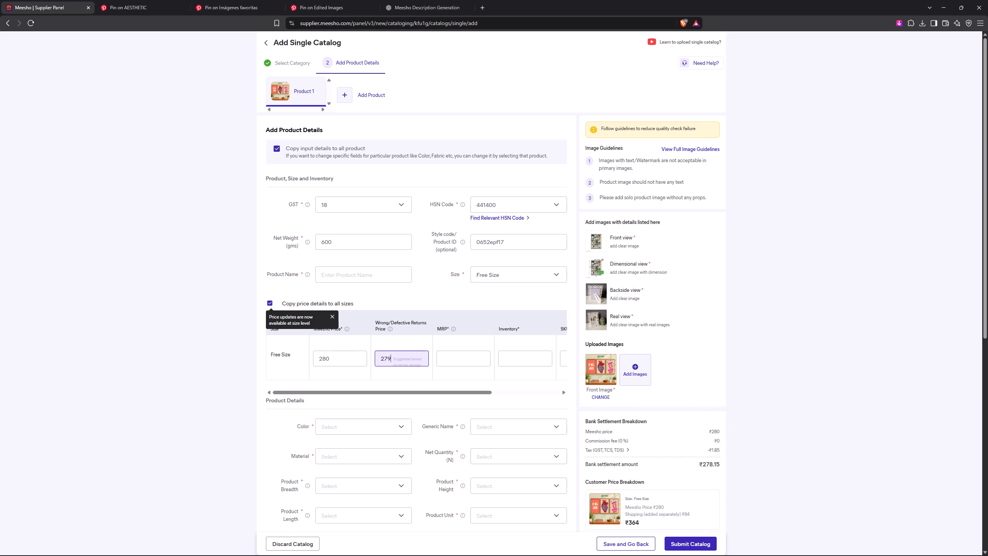
{"action": "left_click", "coordinate": [481, 363]}
{"action": "type", "text": "1499"}
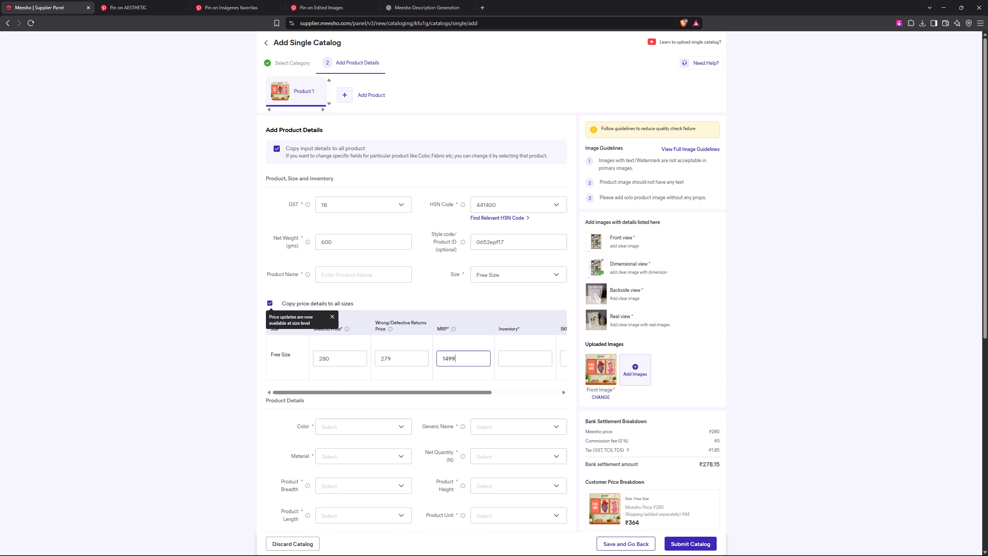
{"action": "left_click", "coordinate": [523, 362]}
{"action": "type", "text": "999"}
Copy the style code 0652epf17 into the Free Size row's SKU ID.
{"action": "double_click", "coordinate": [497, 242]}
{"action": "right_click", "coordinate": [497, 242]}
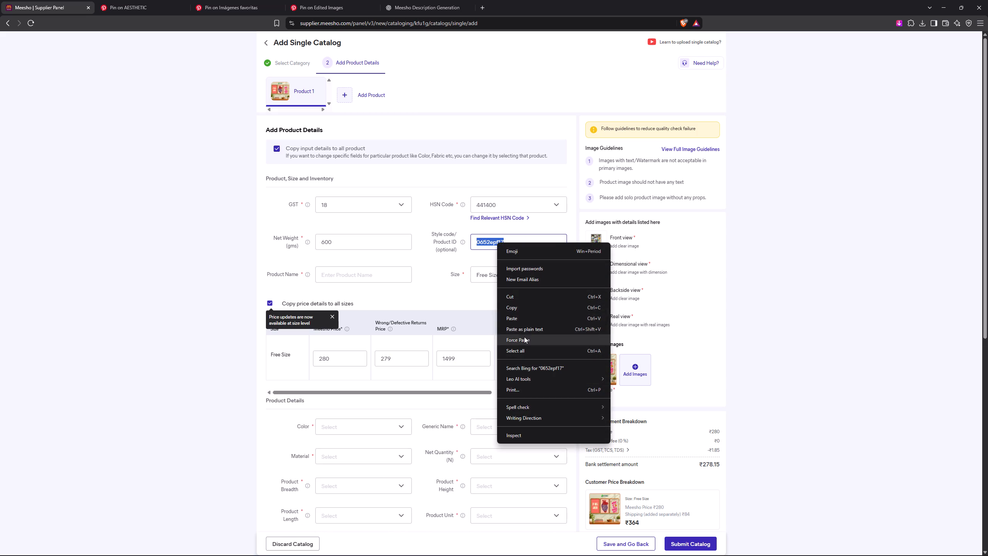
{"action": "left_click", "coordinate": [516, 309]}
{"action": "left_click", "coordinate": [563, 358]}
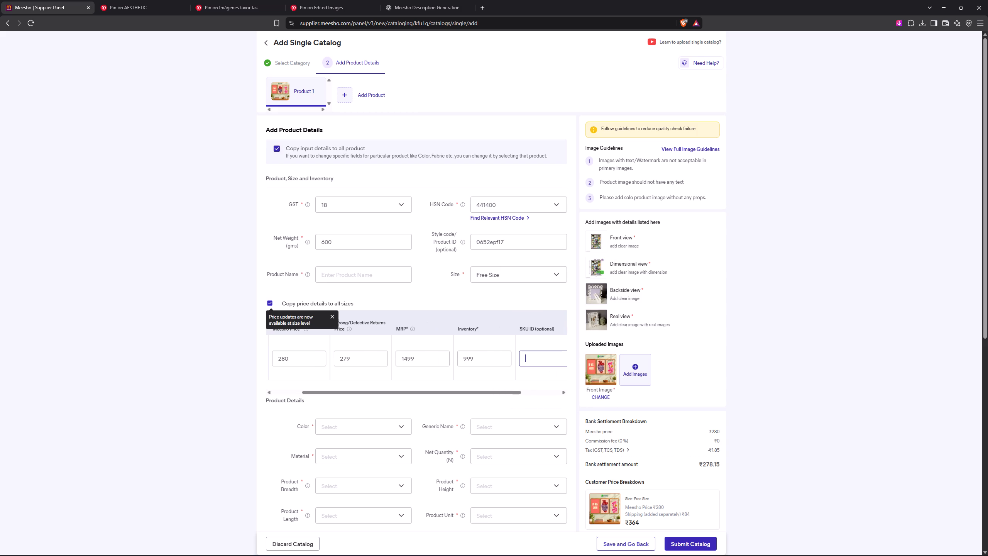
{"action": "right_click", "coordinate": [563, 358]}
{"action": "left_click", "coordinate": [582, 261]}
Set the color to Beige, generic name to Photo Frames, material to Wooden and net quantity to 3.
{"action": "scroll", "coordinate": [550, 417], "scroll_direction": "down", "scroll_amount": 1}
{"action": "left_click", "coordinate": [380, 389]}
{"action": "left_click", "coordinate": [330, 423]}
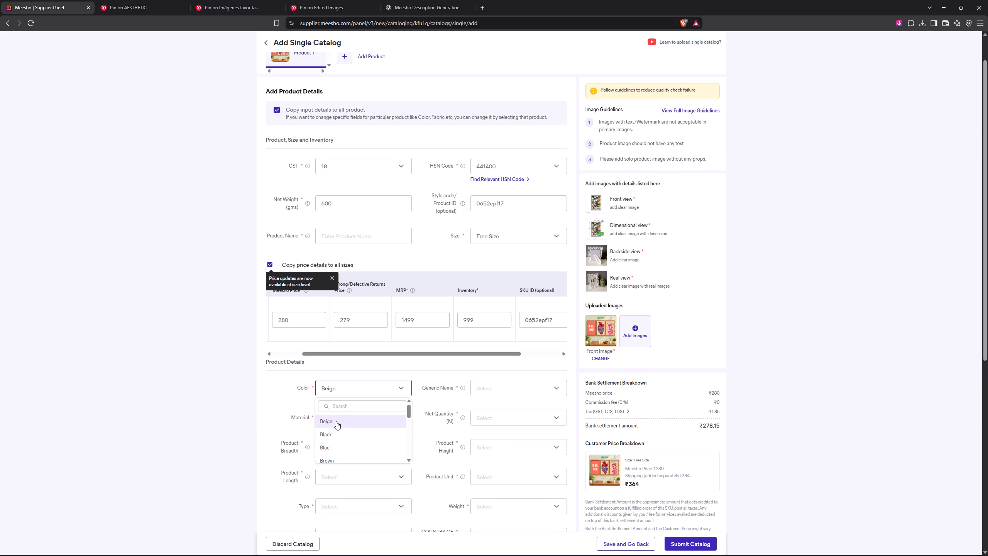
{"action": "left_click", "coordinate": [535, 389]}
{"action": "scroll", "coordinate": [514, 454], "scroll_direction": "down", "scroll_amount": 6}
{"action": "left_click", "coordinate": [500, 454]}
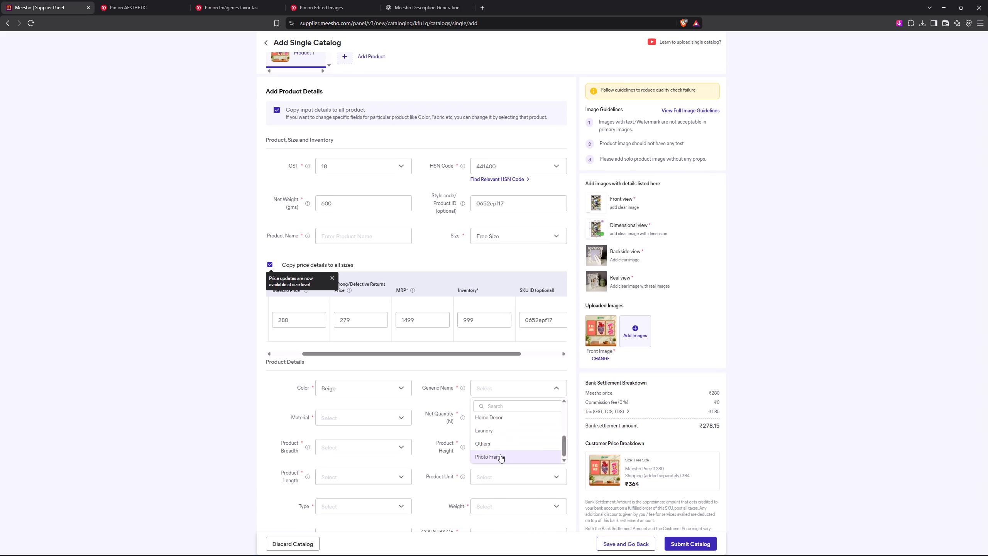
{"action": "left_click", "coordinate": [357, 417]}
{"action": "scroll", "coordinate": [367, 459], "scroll_direction": "down", "scroll_amount": 5}
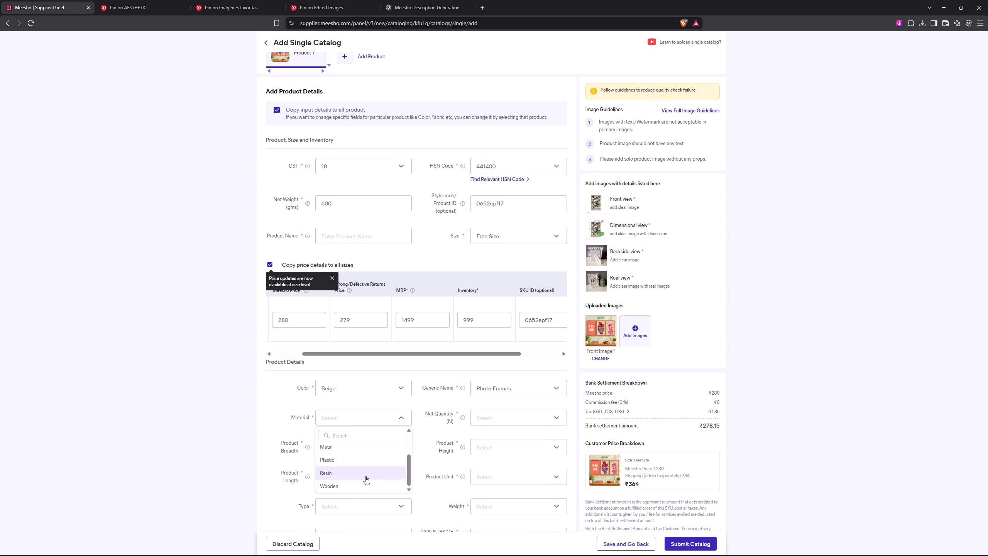
{"action": "left_click", "coordinate": [358, 483]}
{"action": "left_click", "coordinate": [528, 418]}
{"action": "scroll", "coordinate": [494, 471], "scroll_direction": "down", "scroll_amount": 2}
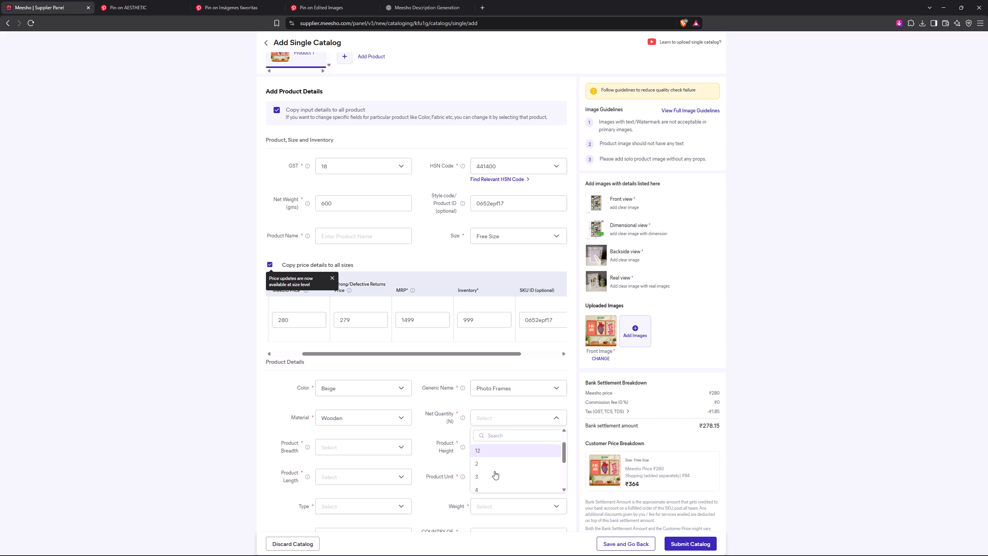
{"action": "scroll", "coordinate": [486, 470], "scroll_direction": "up", "scroll_amount": 1}
{"action": "left_click", "coordinate": [480, 463]}
Set the product breadth to 0.5, product height to 12 and product length to 9.
{"action": "left_click", "coordinate": [376, 442]}
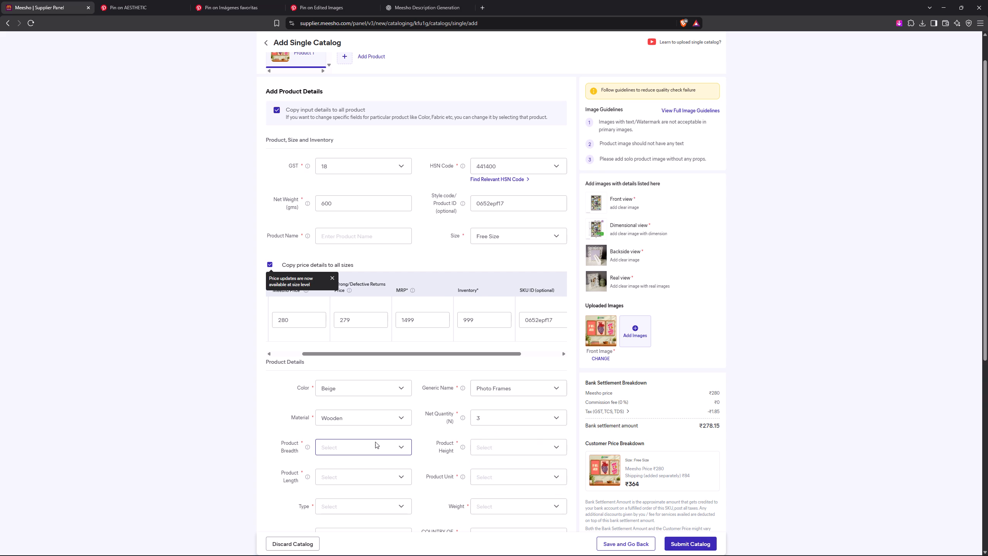
{"action": "left_click", "coordinate": [341, 477]}
{"action": "left_click", "coordinate": [505, 447]}
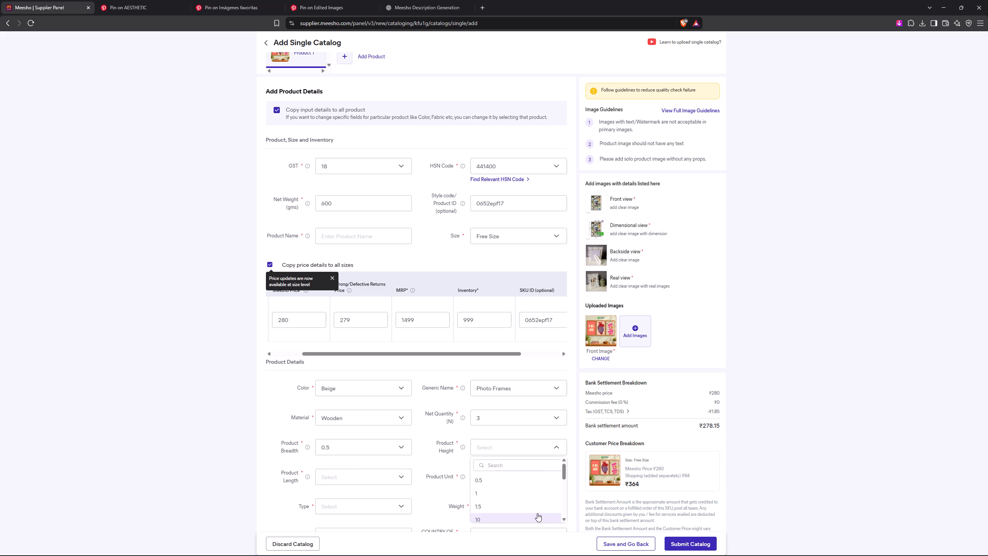
{"action": "scroll", "coordinate": [523, 504], "scroll_direction": "down", "scroll_amount": 3}
{"action": "scroll", "coordinate": [520, 505], "scroll_direction": "up", "scroll_amount": 1}
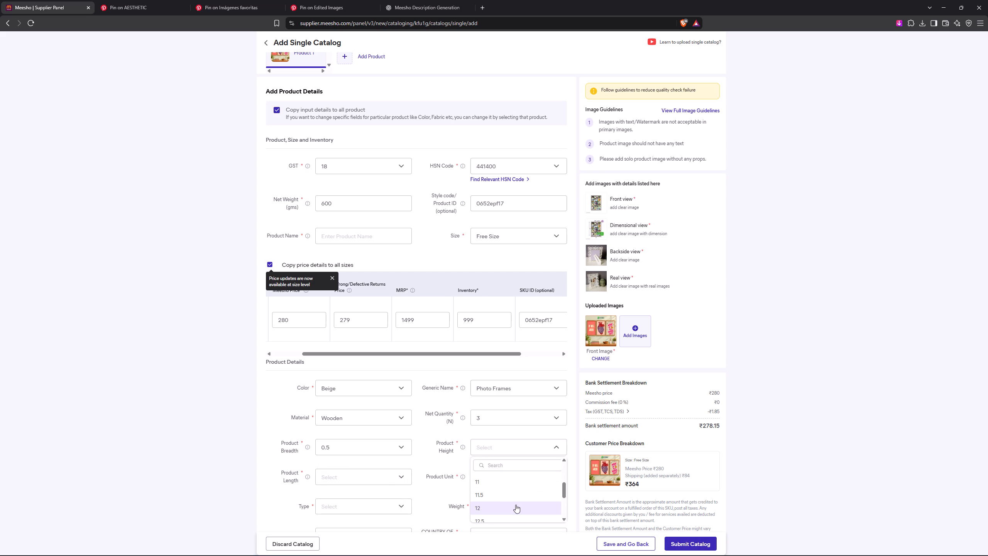
{"action": "left_click", "coordinate": [507, 503]}
{"action": "left_click", "coordinate": [371, 472]}
{"action": "scroll", "coordinate": [403, 494], "scroll_direction": "down", "scroll_amount": 1}
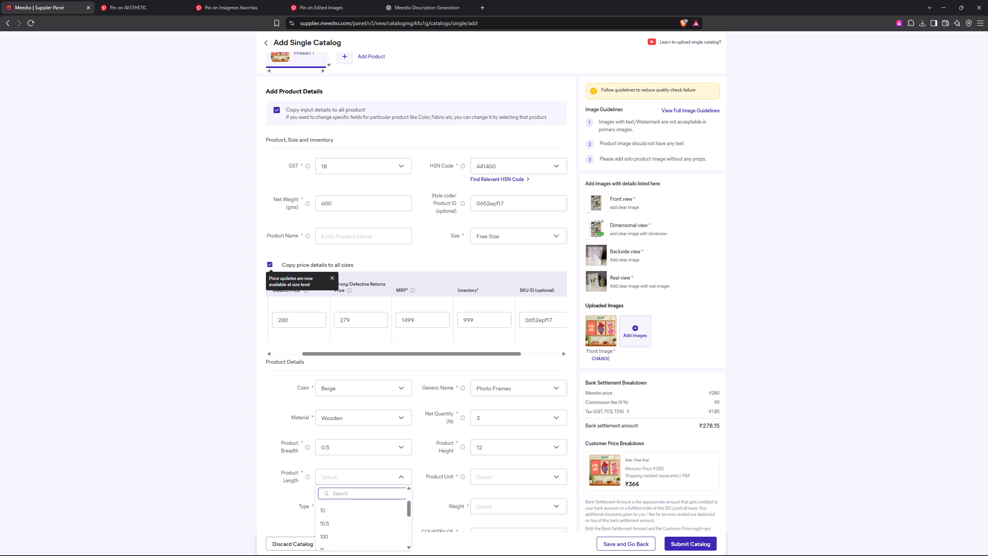
{"action": "scroll", "coordinate": [391, 495], "scroll_direction": "down", "scroll_amount": 2}
{"action": "left_click", "coordinate": [381, 491]}
{"action": "key", "text": "9"}
{"action": "scroll", "coordinate": [347, 529], "scroll_direction": "down", "scroll_amount": 4}
{"action": "scroll", "coordinate": [347, 529], "scroll_direction": "up", "scroll_amount": 1}
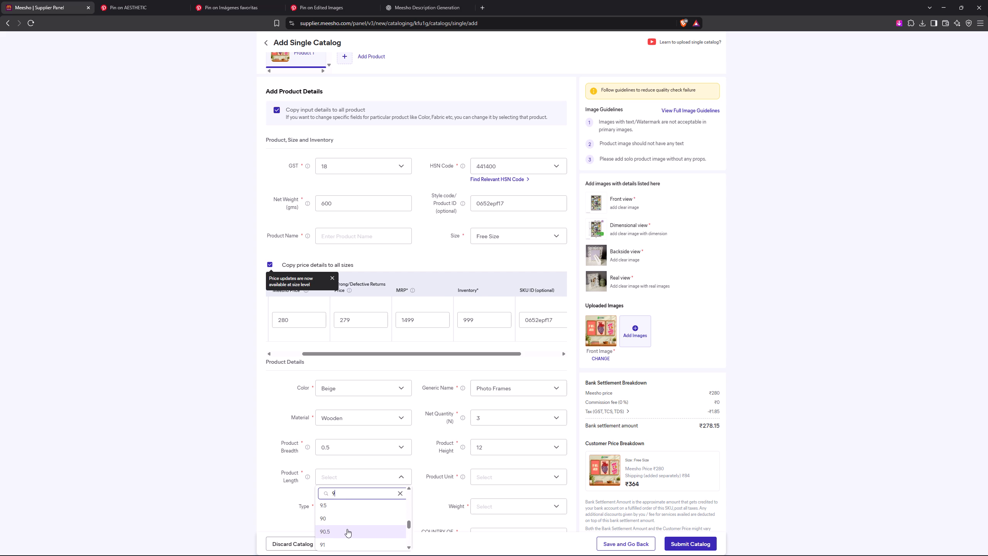
{"action": "scroll", "coordinate": [334, 529], "scroll_direction": "up", "scroll_amount": 1}
{"action": "left_click", "coordinate": [321, 529]}
{"action": "scroll", "coordinate": [494, 479], "scroll_direction": "down", "scroll_amount": 2}
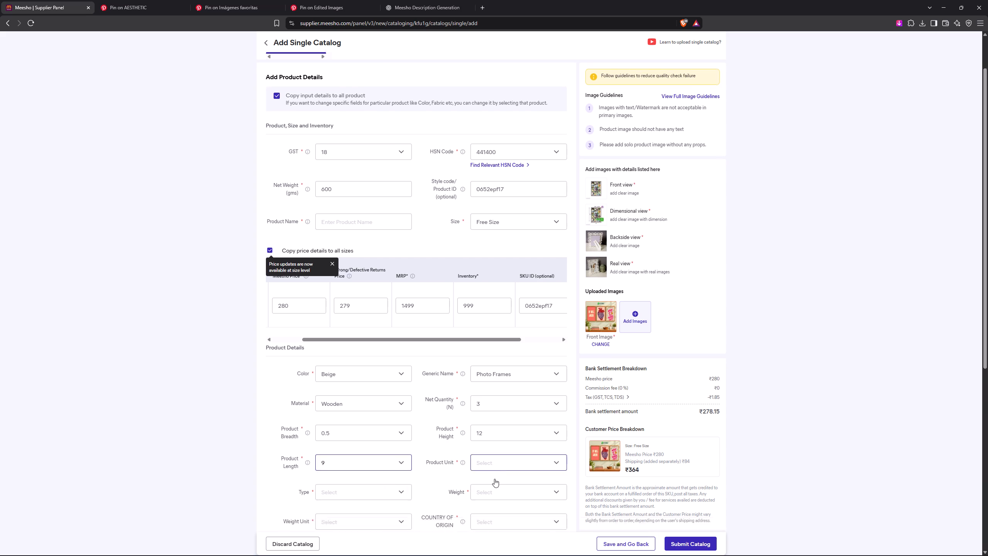
{"action": "left_click", "coordinate": [987, 294]}
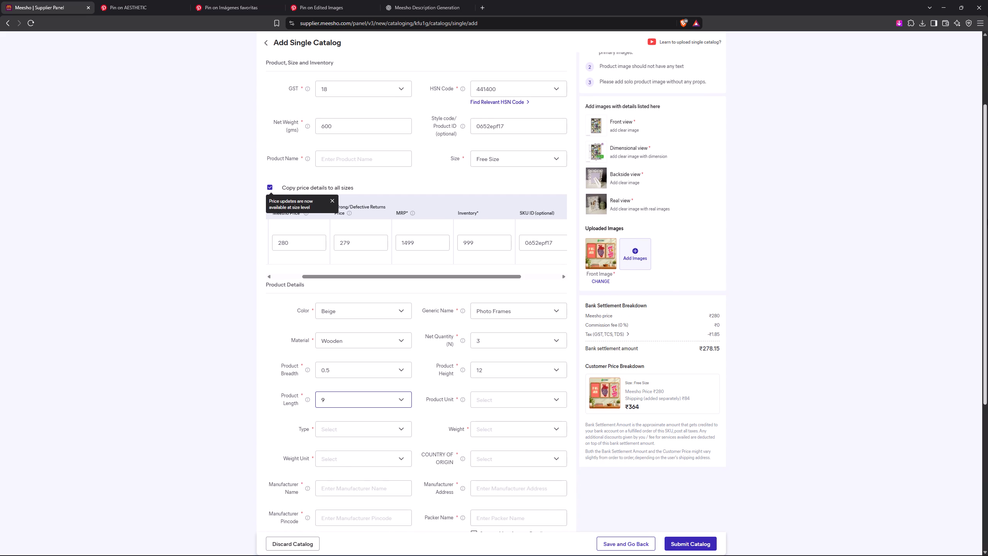
{"action": "left_click", "coordinate": [948, 3]}
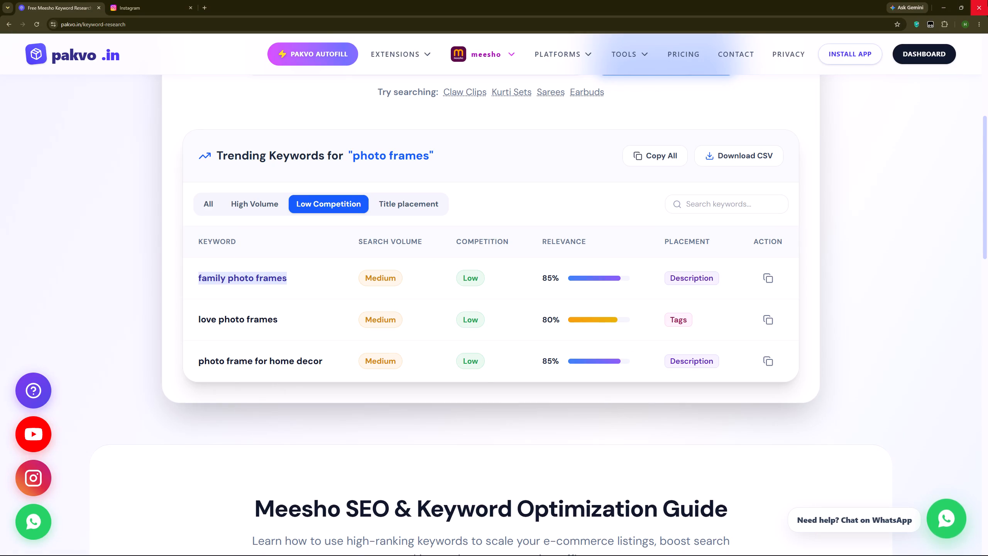
{"action": "left_click", "coordinate": [987, 0]}
{"action": "left_click", "coordinate": [526, 548]}
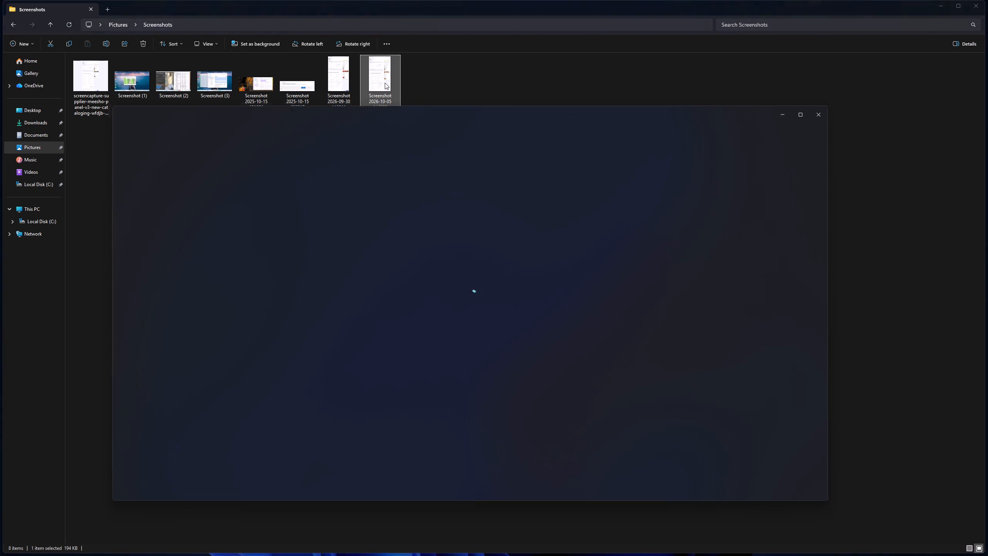
{"action": "scroll", "coordinate": [459, 307], "scroll_direction": "down", "scroll_amount": 3}
{"action": "scroll", "coordinate": [459, 307], "scroll_direction": "up", "scroll_amount": 6}
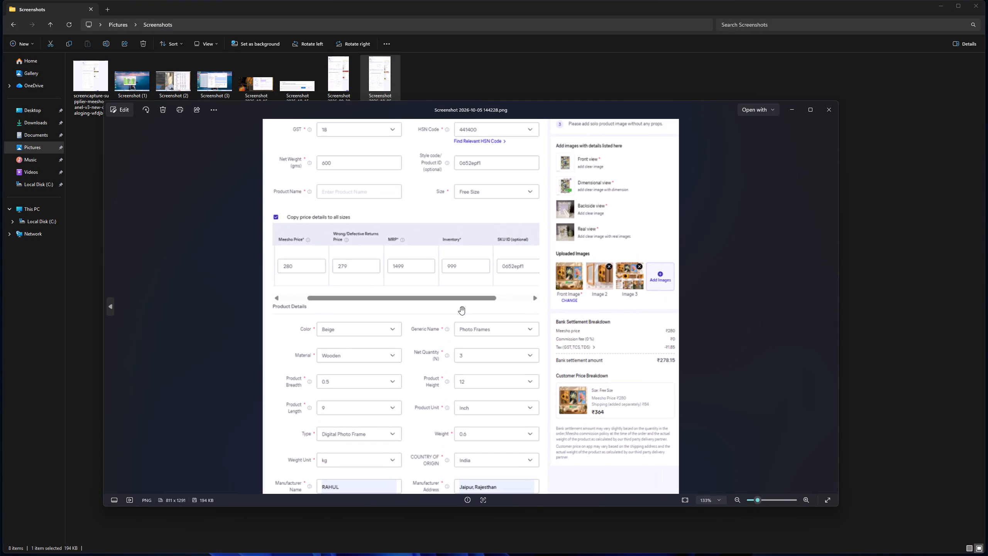
{"action": "scroll", "coordinate": [460, 307], "scroll_direction": "down", "scroll_amount": 8}
{"action": "left_click", "coordinate": [831, 110]}
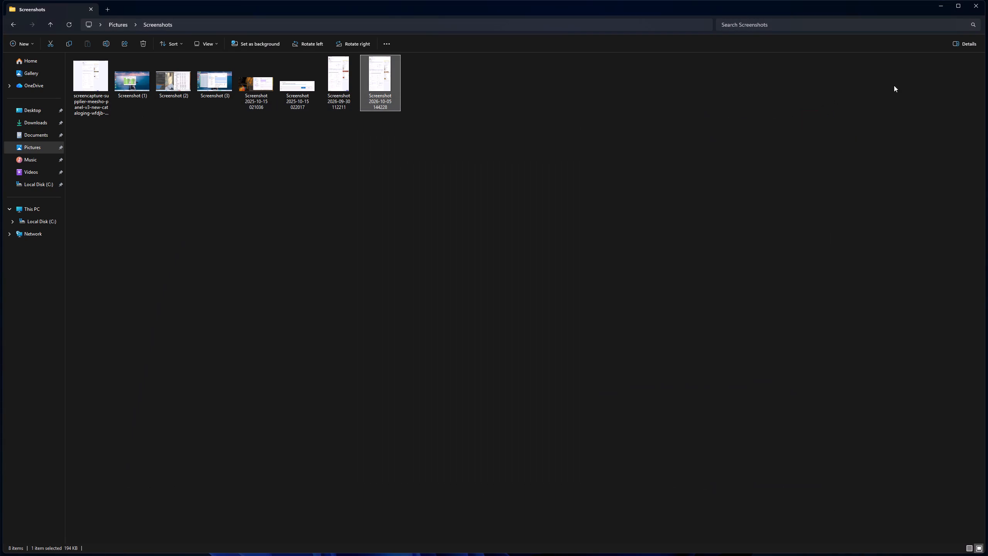
{"action": "left_click", "coordinate": [987, 0]}
{"action": "left_click", "coordinate": [976, 2]}
{"action": "left_click", "coordinate": [597, 554]}
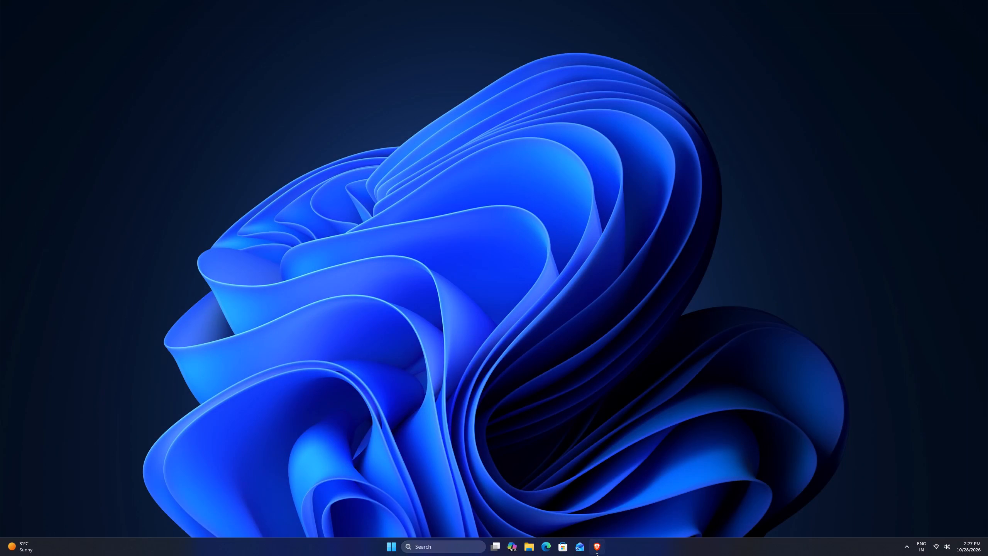
Set the product unit to Inch and the type to Digital Photo Frame.
{"action": "scroll", "coordinate": [534, 393], "scroll_direction": "down", "scroll_amount": 1}
{"action": "left_click", "coordinate": [501, 358]}
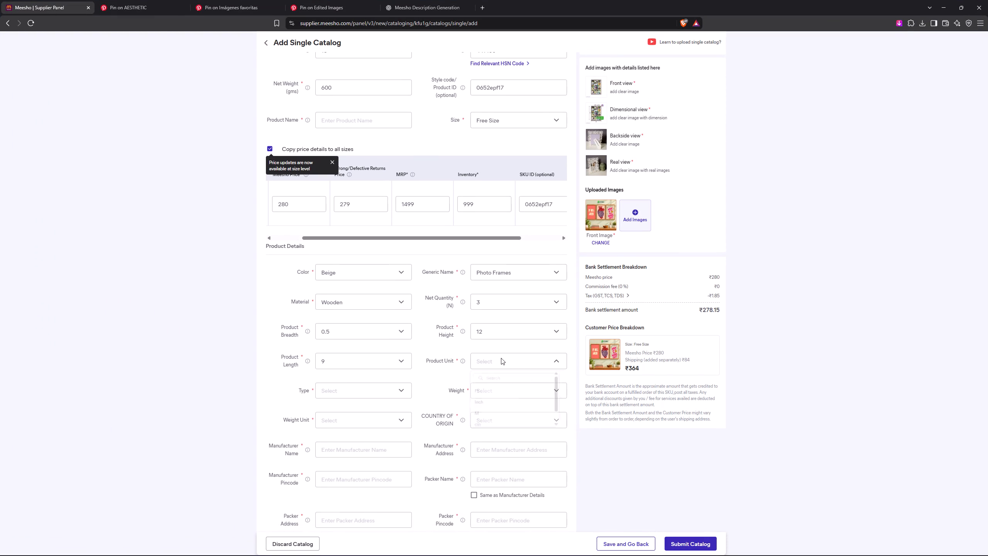
{"action": "left_click", "coordinate": [482, 404]}
{"action": "left_click", "coordinate": [356, 394]}
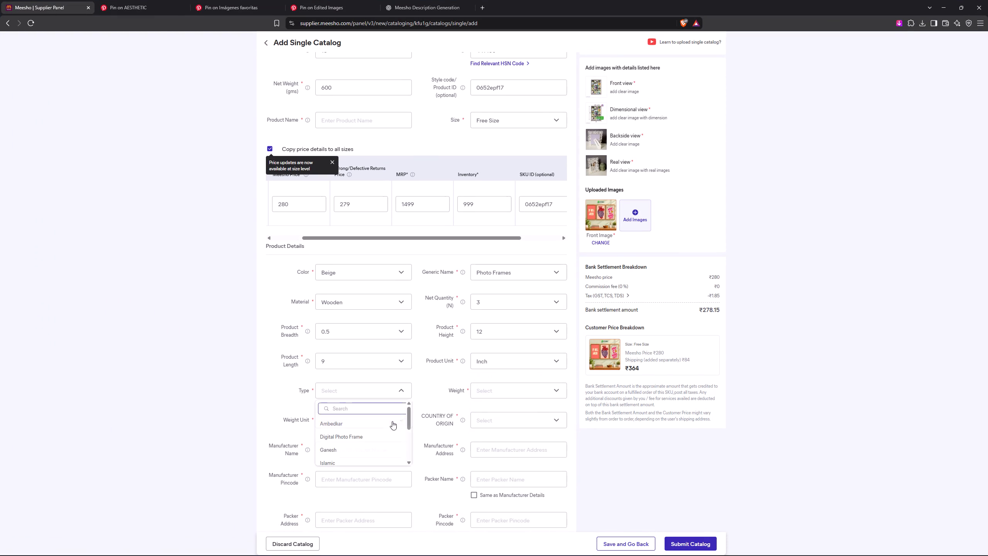
{"action": "left_click", "coordinate": [351, 436]}
Set the weight to 0.6, the weight unit to kg and the country of origin to India.
{"action": "left_click", "coordinate": [491, 390]}
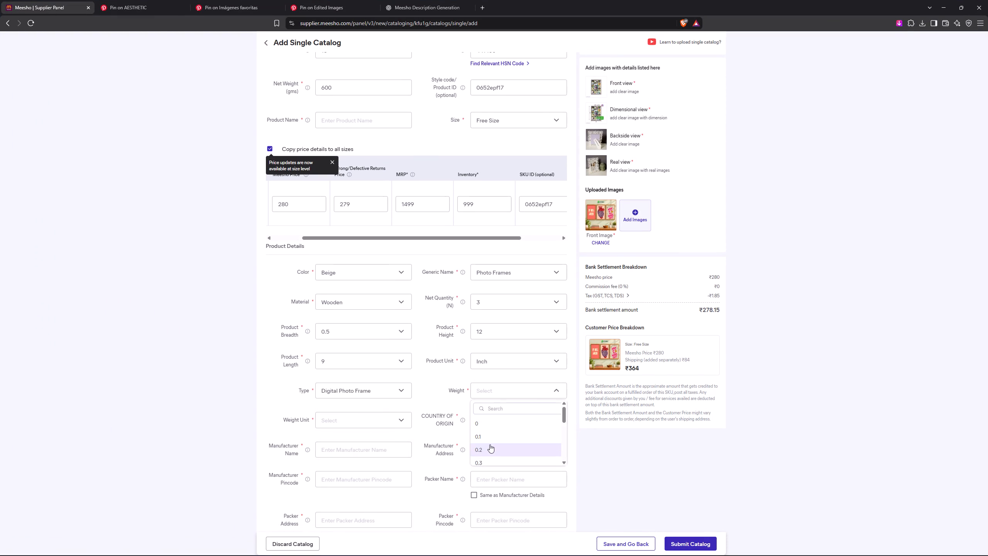
{"action": "scroll", "coordinate": [493, 450], "scroll_direction": "down", "scroll_amount": 1}
{"action": "left_click", "coordinate": [491, 459]}
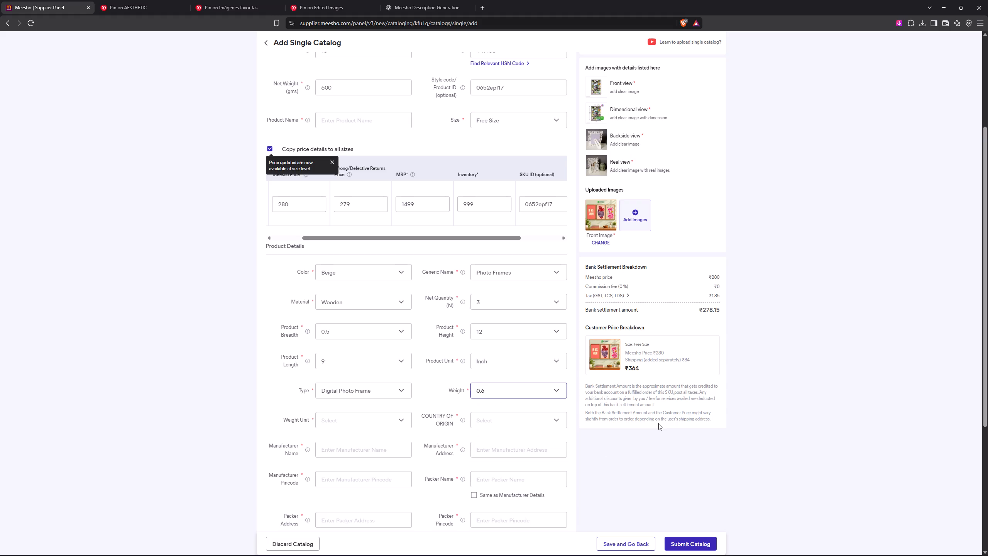
{"action": "left_click", "coordinate": [368, 417]}
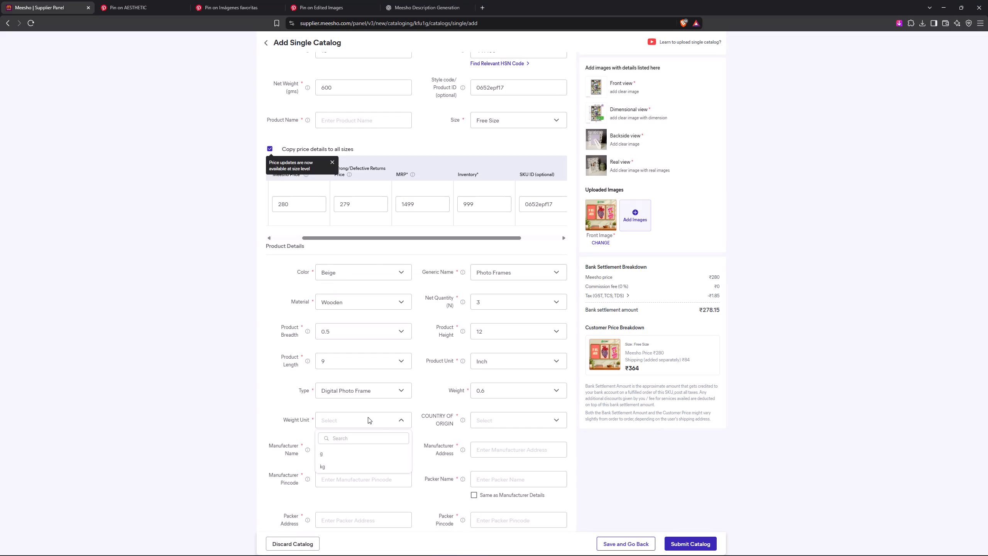
{"action": "left_click", "coordinate": [345, 466]}
{"action": "left_click", "coordinate": [511, 420]}
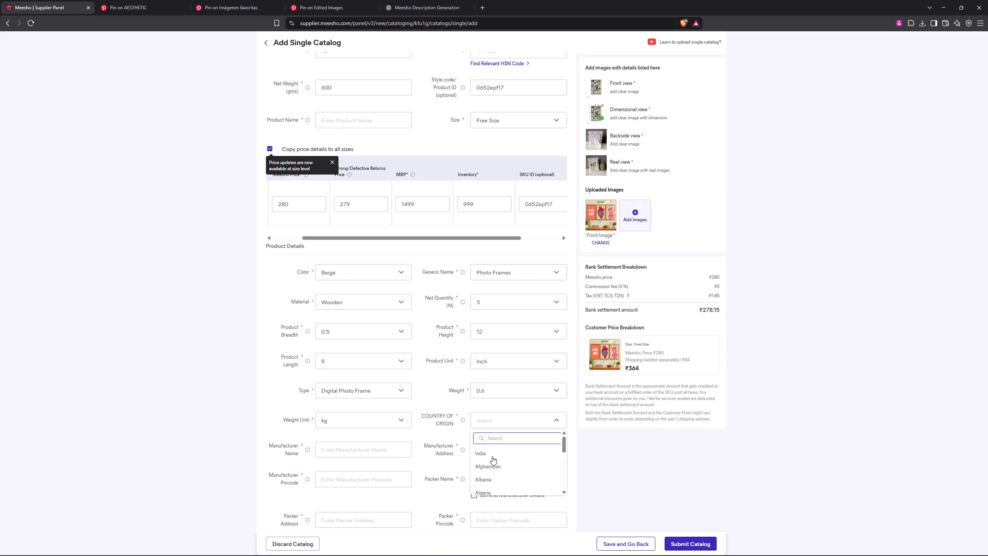
{"action": "left_click", "coordinate": [491, 456]}
Fill in the manufacturer name, address and pincode, and reuse the manufacturer details for the packer.
{"action": "scroll", "coordinate": [459, 455], "scroll_direction": "down", "scroll_amount": 5}
{"action": "left_click", "coordinate": [352, 263]}
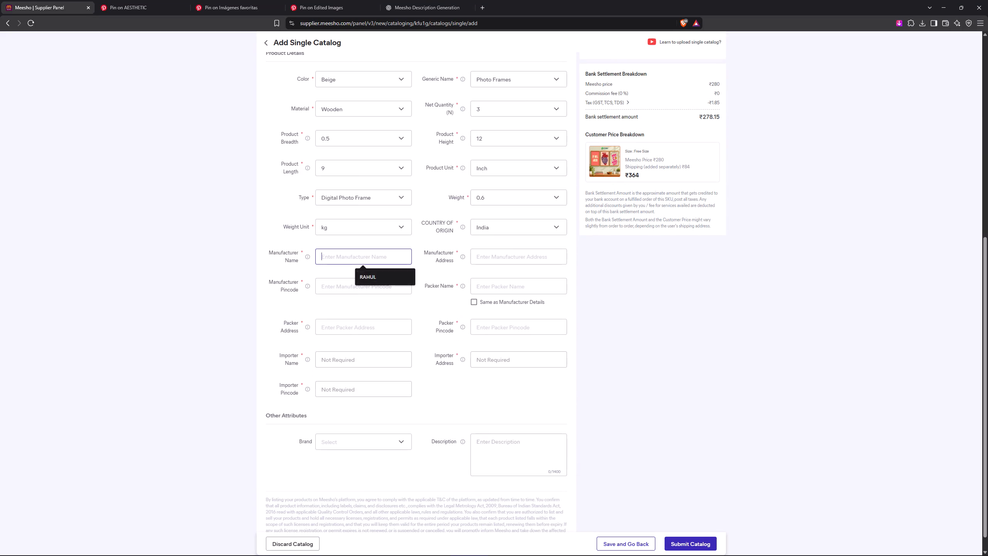
{"action": "left_click", "coordinate": [378, 278]}
{"action": "left_click", "coordinate": [540, 261]}
{"action": "left_click", "coordinate": [532, 279]}
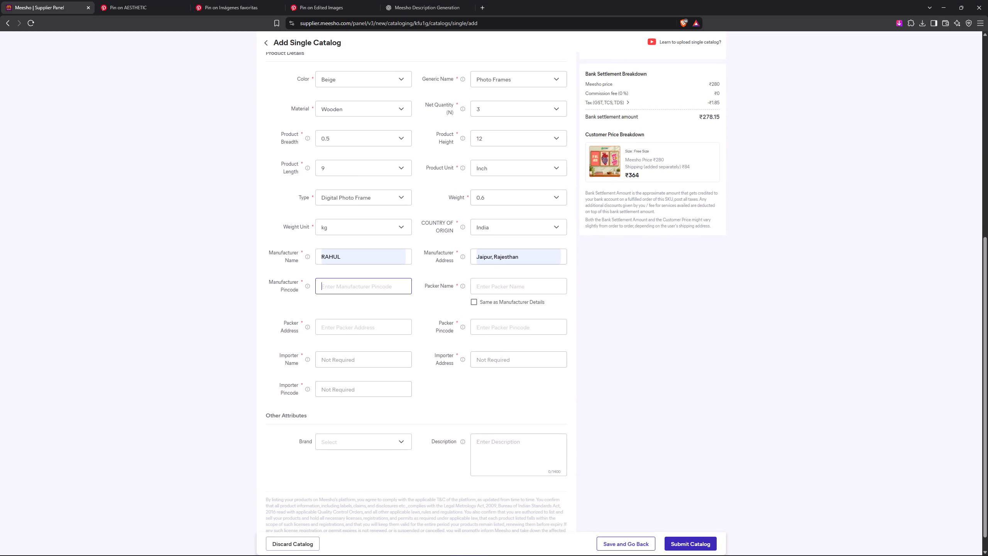
{"action": "left_click", "coordinate": [365, 288]}
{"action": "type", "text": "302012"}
{"action": "left_click", "coordinate": [475, 302]}
{"action": "left_click", "coordinate": [475, 304]}
Add three catalog images from folder 17: the Framed Wall Art Set Product Infographic, the exploded framed poster components diagram and last photo.
{"action": "scroll", "coordinate": [623, 320], "scroll_direction": "up", "scroll_amount": 7}
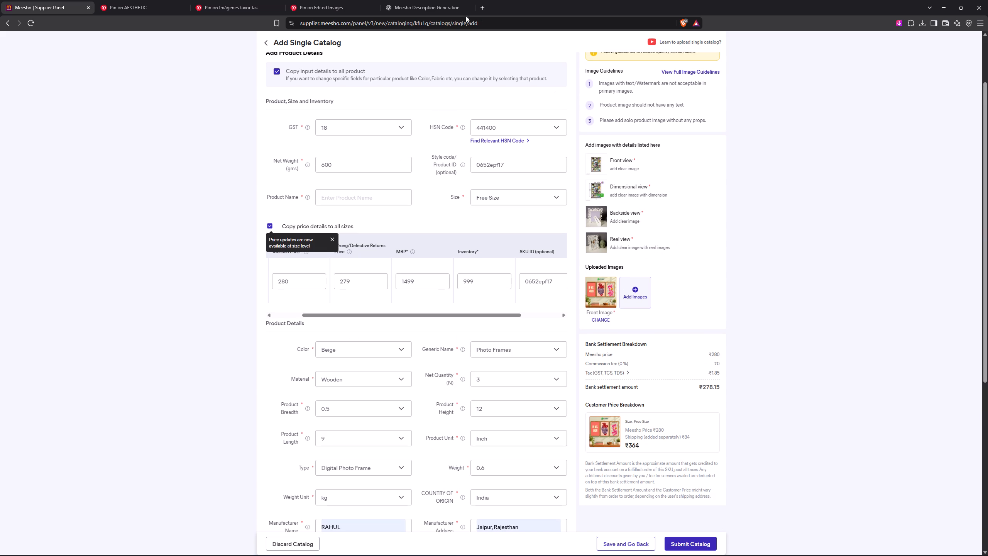
{"action": "left_click", "coordinate": [640, 295]}
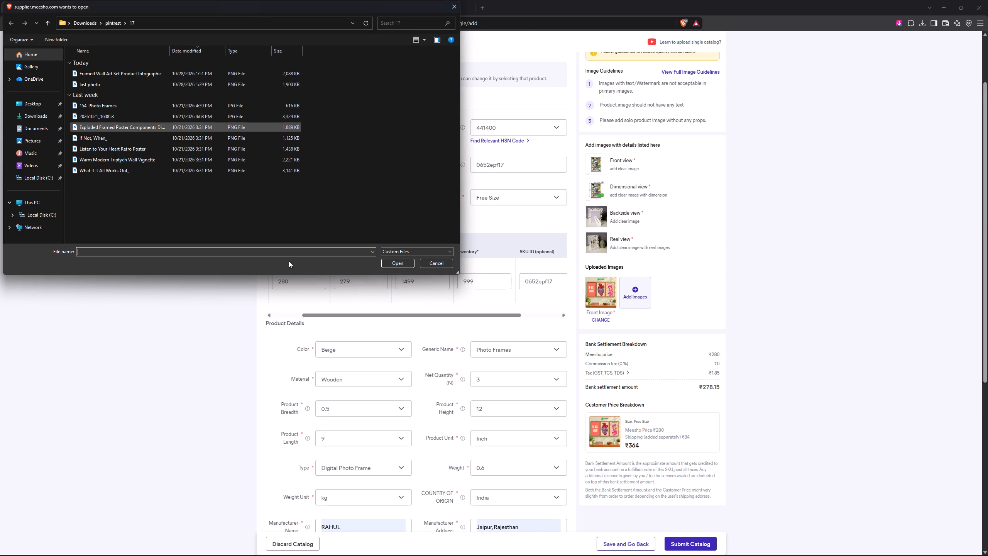
{"action": "left_click", "coordinate": [139, 73], "text": "ctrl"}
{"action": "left_click", "coordinate": [137, 129], "text": "ctrl"}
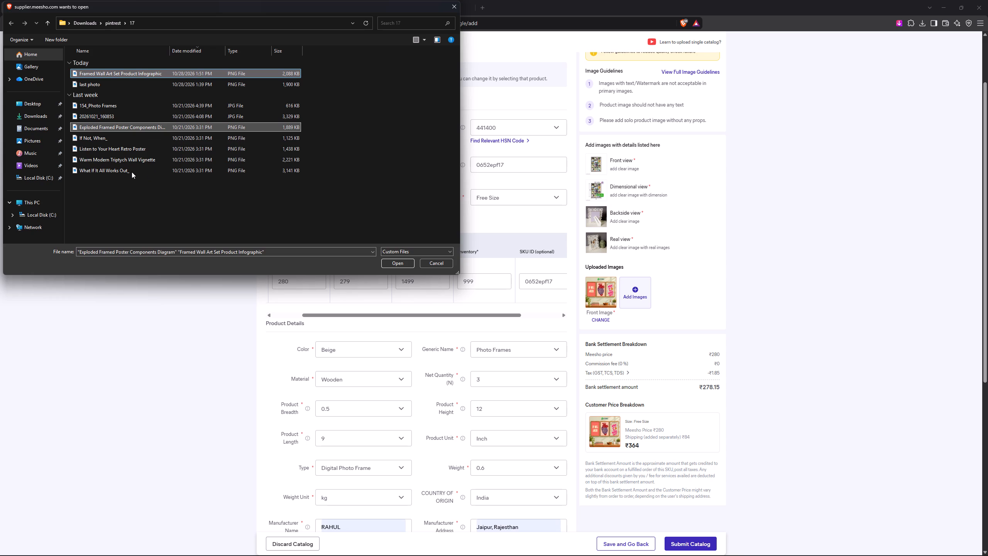
{"action": "left_click", "coordinate": [97, 83], "text": "ctrl"}
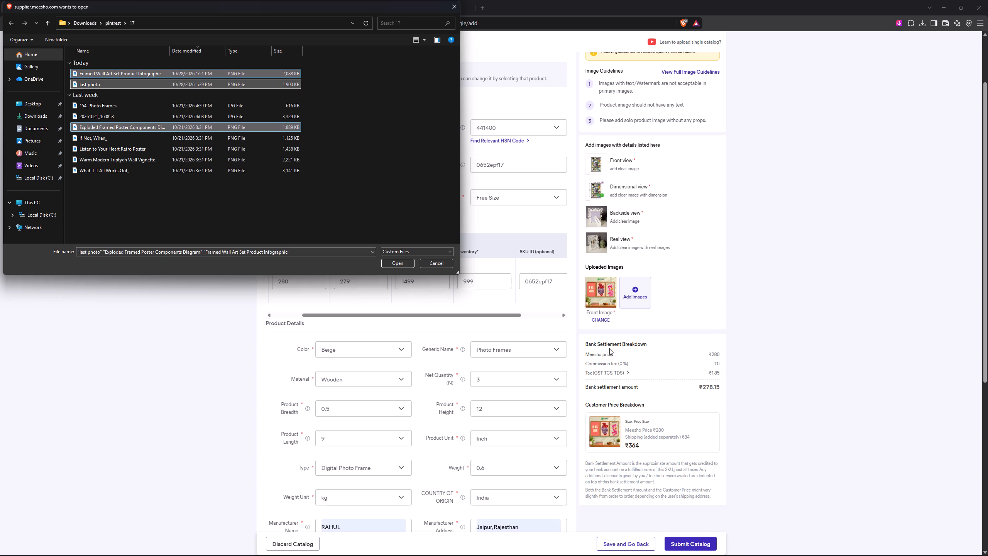
{"action": "left_click", "coordinate": [401, 263]}
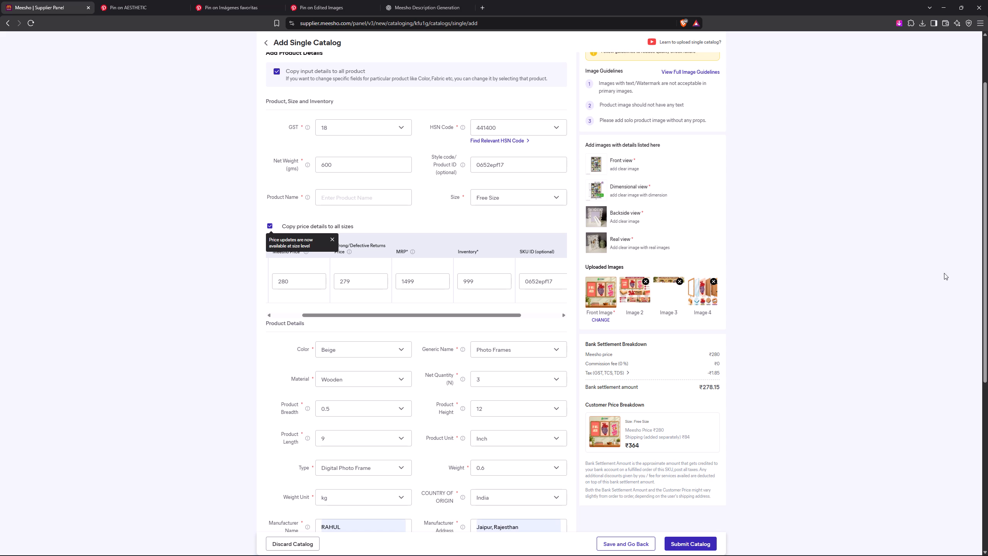
Remove Image 3 and upload last photo from folder 17 again as Image 4.
{"action": "left_click", "coordinate": [680, 280]}
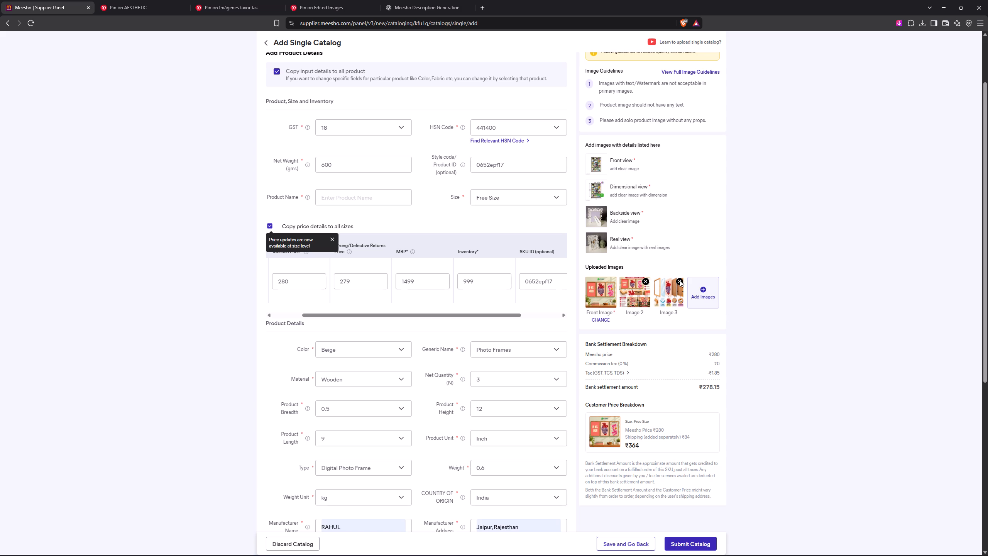
{"action": "left_click", "coordinate": [713, 297]}
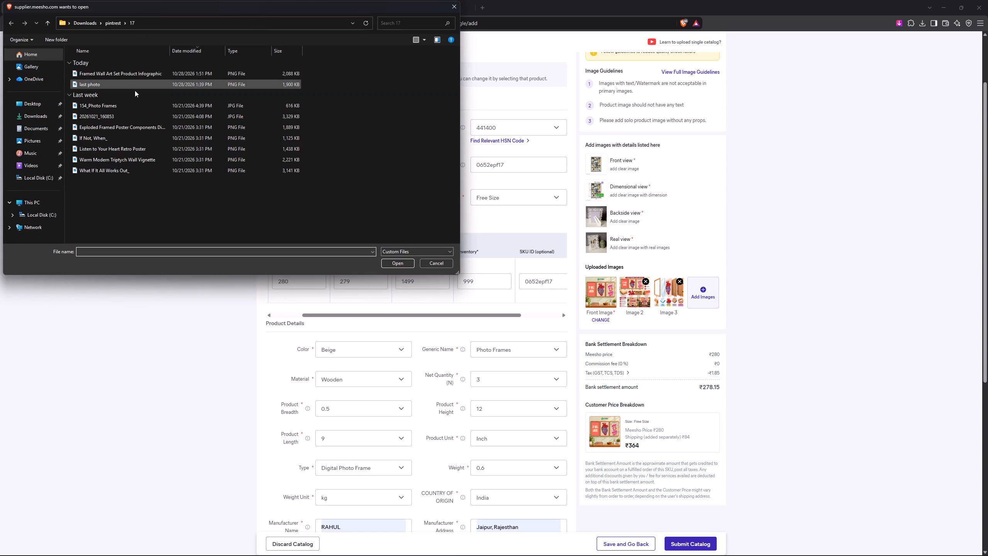
{"action": "double_click", "coordinate": [117, 86]}
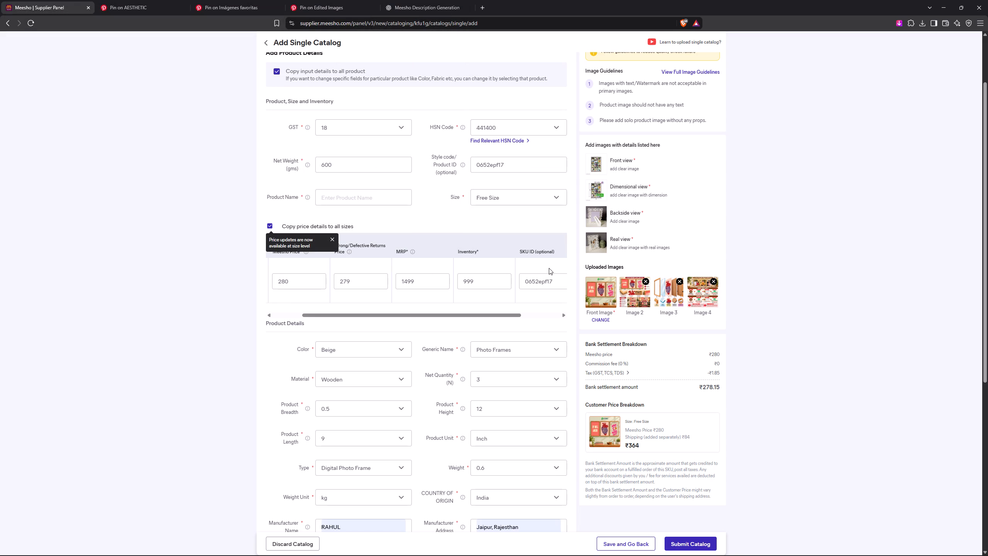
Replace the front image with 154_Photo Frames from folder 17.
{"action": "scroll", "coordinate": [711, 390], "scroll_direction": "down", "scroll_amount": 2}
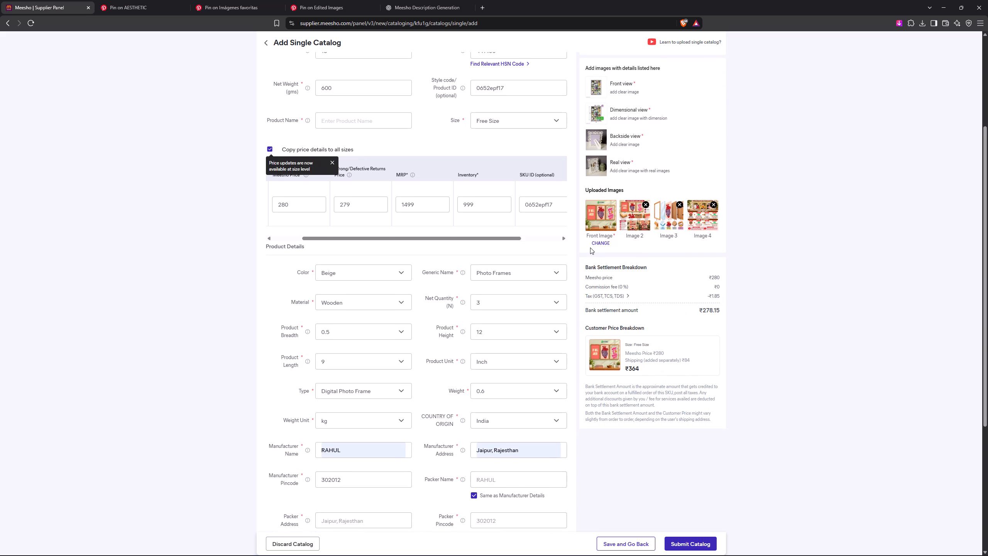
{"action": "left_click", "coordinate": [599, 242]}
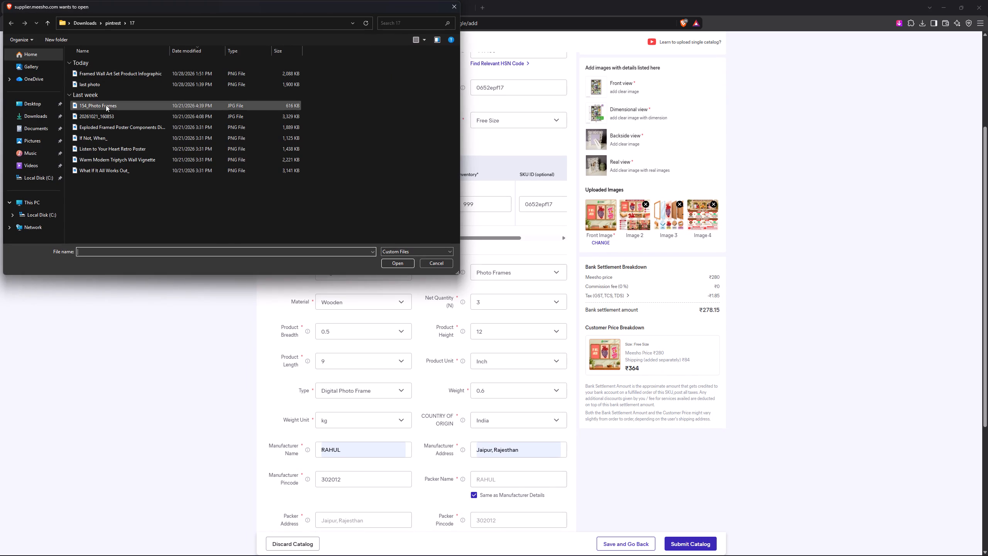
{"action": "double_click", "coordinate": [108, 107]}
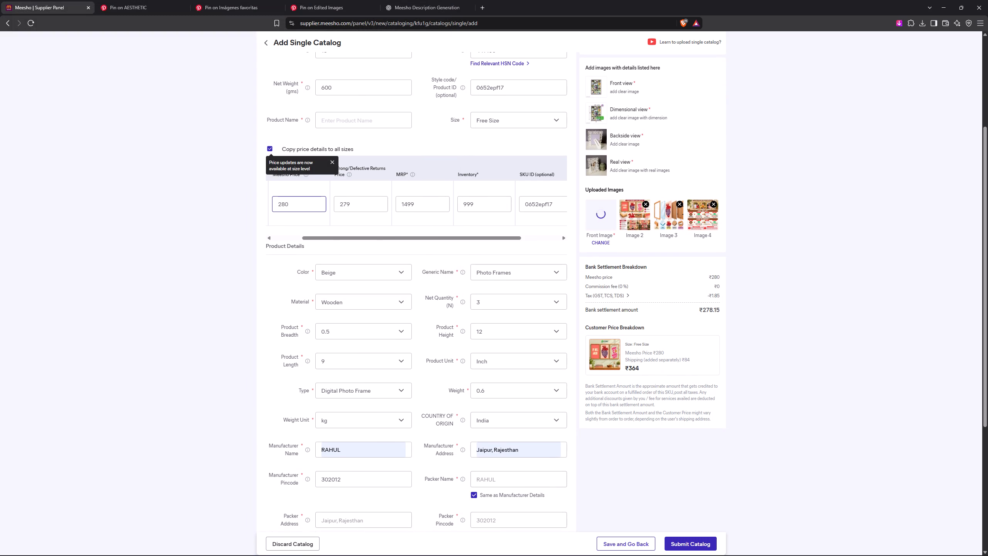
{"action": "left_click", "coordinate": [305, 206]}
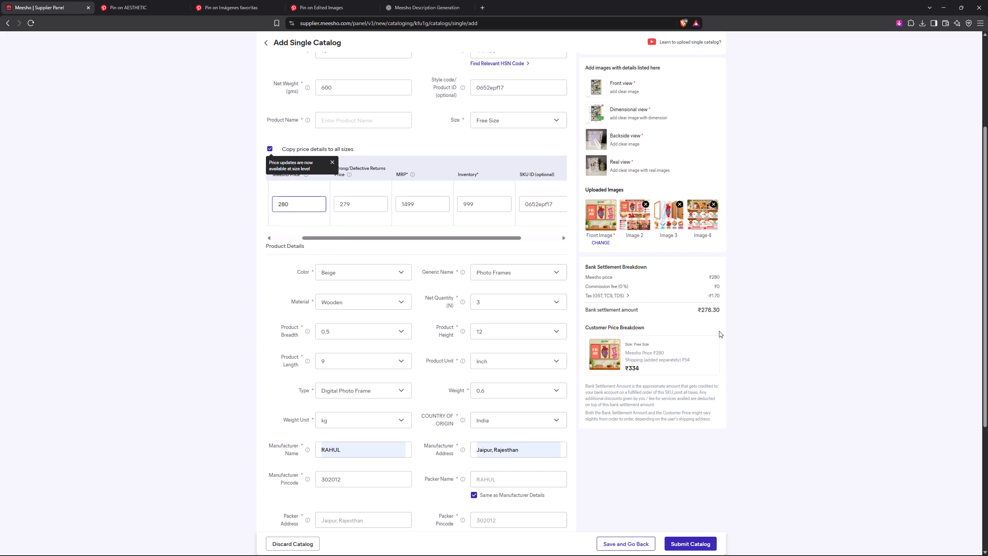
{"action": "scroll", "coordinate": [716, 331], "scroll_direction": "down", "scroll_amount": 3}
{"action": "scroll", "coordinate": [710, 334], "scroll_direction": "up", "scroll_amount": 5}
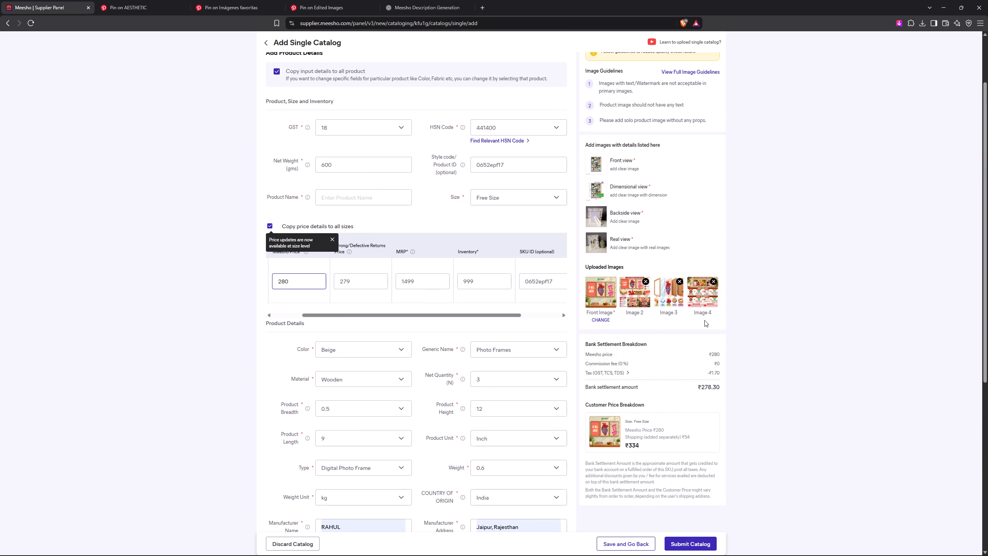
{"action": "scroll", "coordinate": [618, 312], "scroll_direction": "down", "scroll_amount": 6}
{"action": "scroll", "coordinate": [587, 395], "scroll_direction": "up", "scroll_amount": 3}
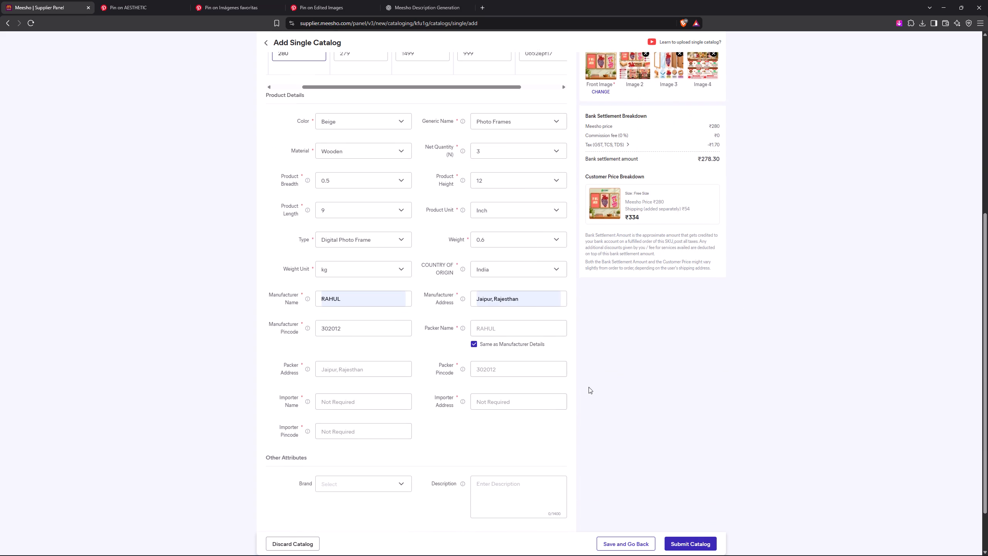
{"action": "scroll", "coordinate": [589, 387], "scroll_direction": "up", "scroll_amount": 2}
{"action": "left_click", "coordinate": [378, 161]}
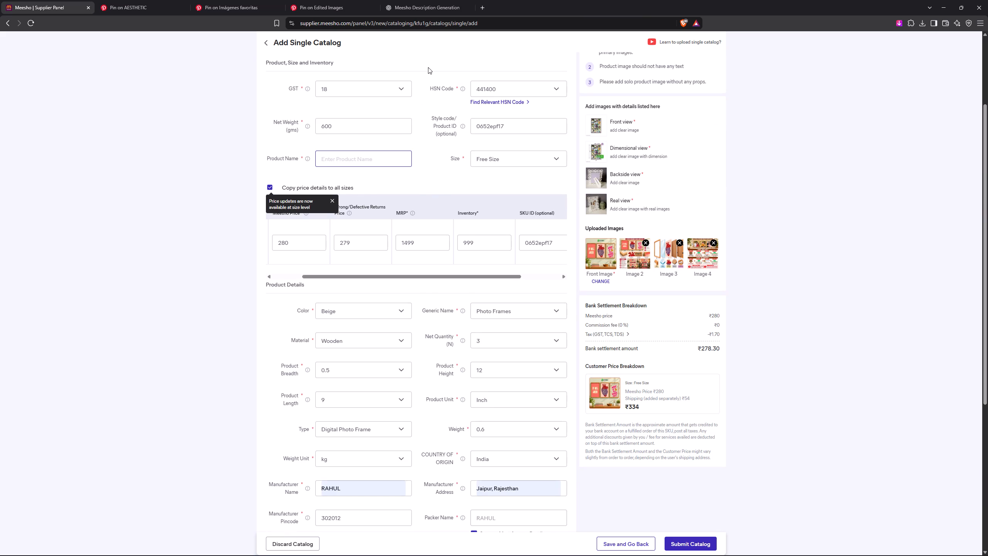
{"action": "left_click", "coordinate": [421, 12]}
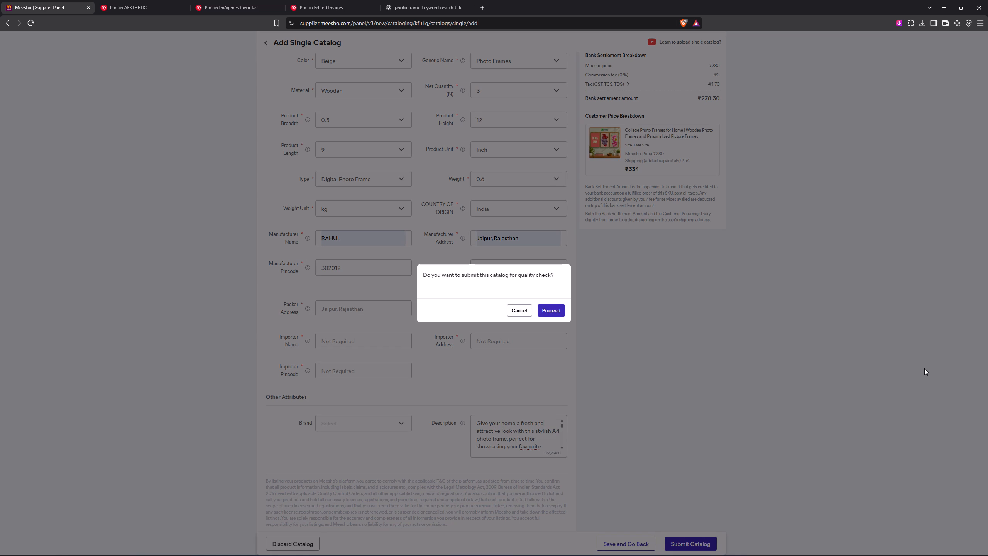
{"action": "scroll", "coordinate": [923, 364], "scroll_direction": "up", "scroll_amount": 1}
{"action": "left_click", "coordinate": [559, 309]}
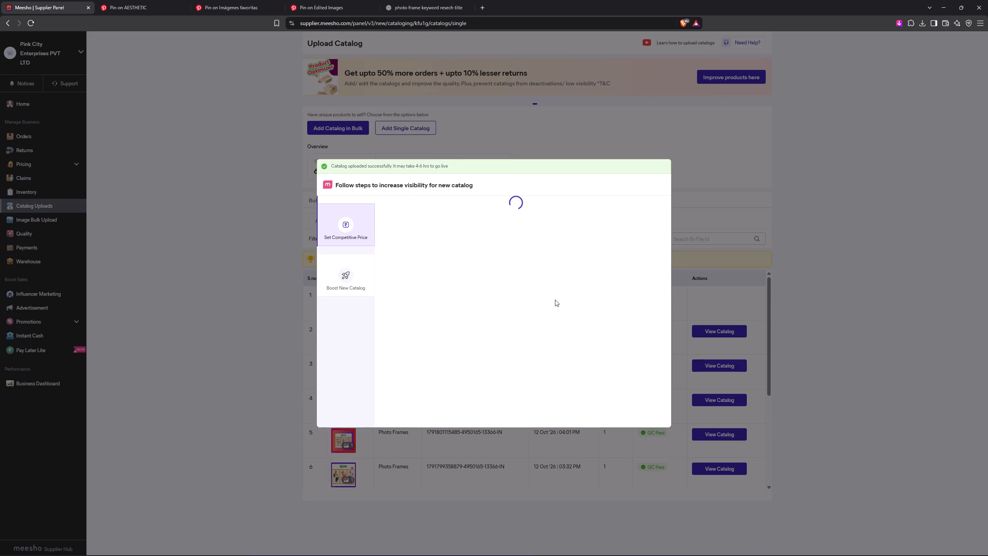
Move past the competitive price step and close the new-catalog visibility steps without creating an ad campaign.
{"action": "left_click", "coordinate": [594, 413]}
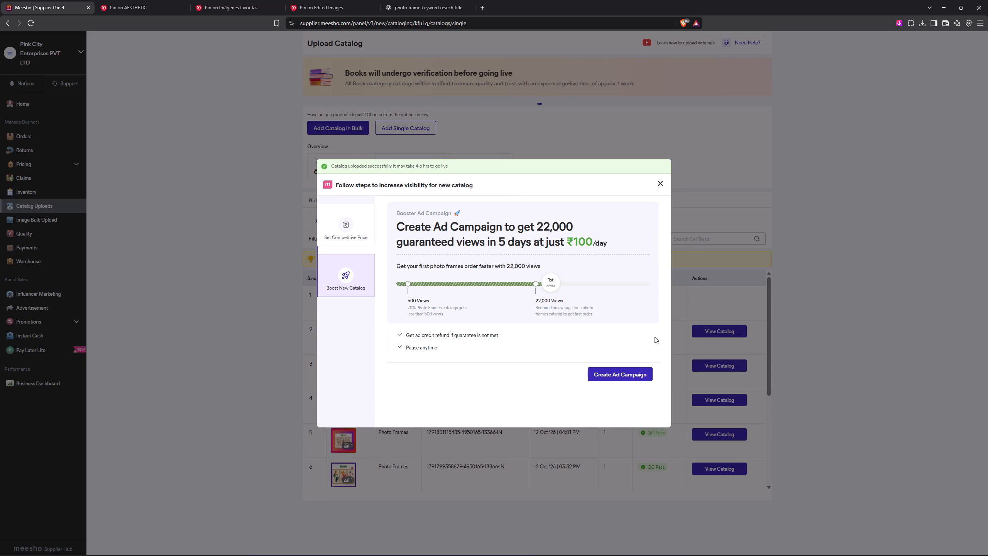
{"action": "left_click", "coordinate": [658, 183]}
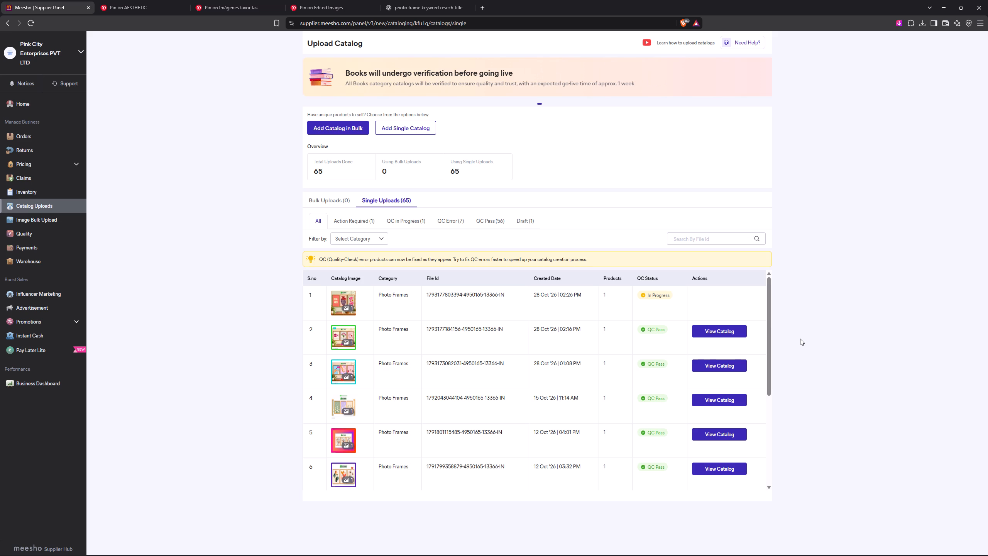
Refresh the Single Uploads list and look through it to check the QC status of the newly submitted catalog.
{"action": "scroll", "coordinate": [809, 260], "scroll_direction": "up", "scroll_amount": 3}
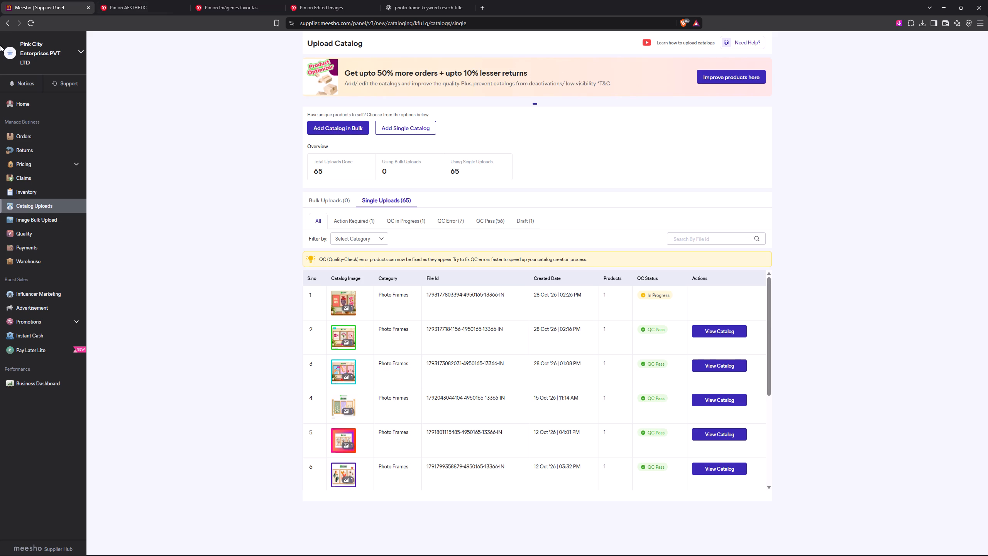
{"action": "left_click", "coordinate": [33, 25]}
{"action": "left_click", "coordinate": [34, 24]}
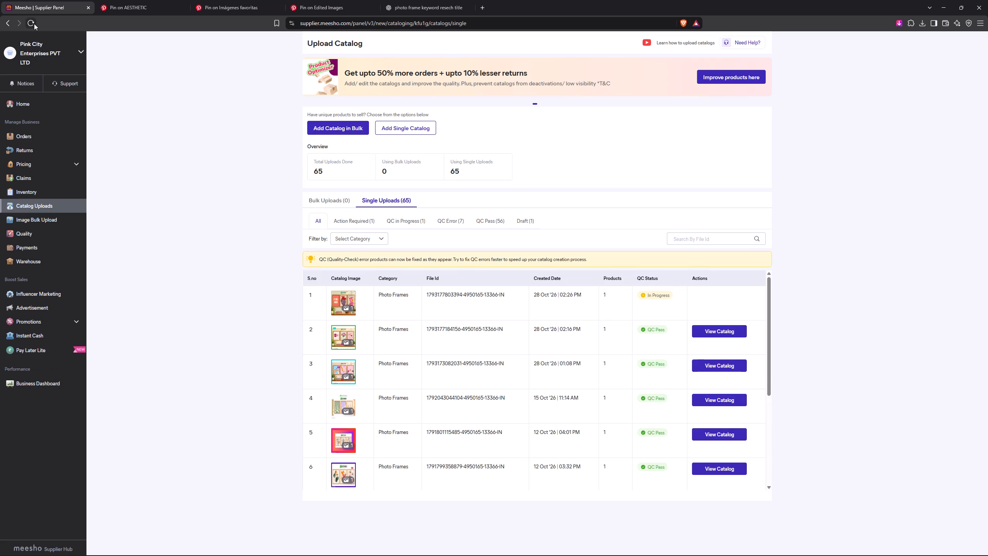
{"action": "scroll", "coordinate": [442, 287], "scroll_direction": "down", "scroll_amount": 13}
{"action": "scroll", "coordinate": [479, 360], "scroll_direction": "down", "scroll_amount": 7}
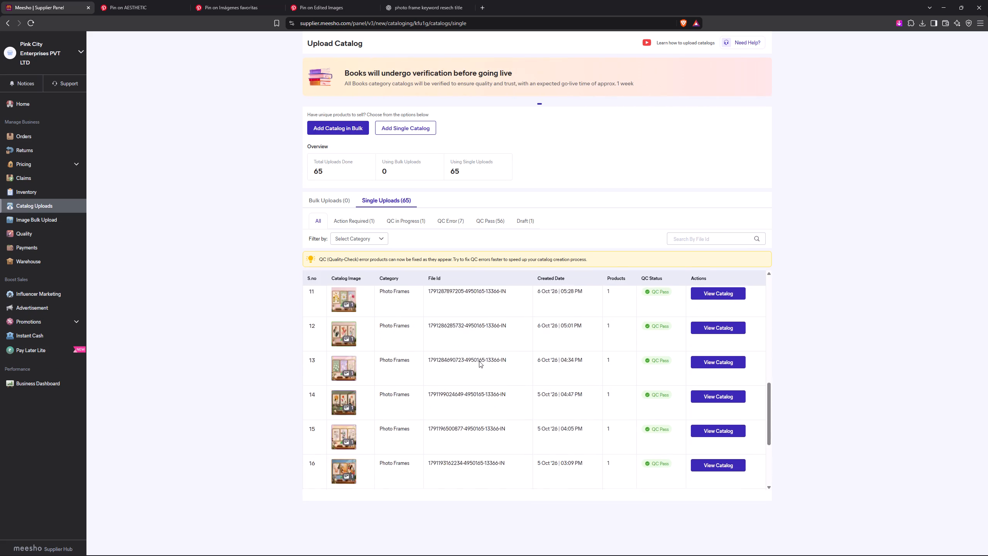
{"action": "scroll", "coordinate": [475, 356], "scroll_direction": "down", "scroll_amount": 5}
{"action": "scroll", "coordinate": [475, 355], "scroll_direction": "up", "scroll_amount": 20}
{"action": "scroll", "coordinate": [475, 355], "scroll_direction": "up", "scroll_amount": 2}
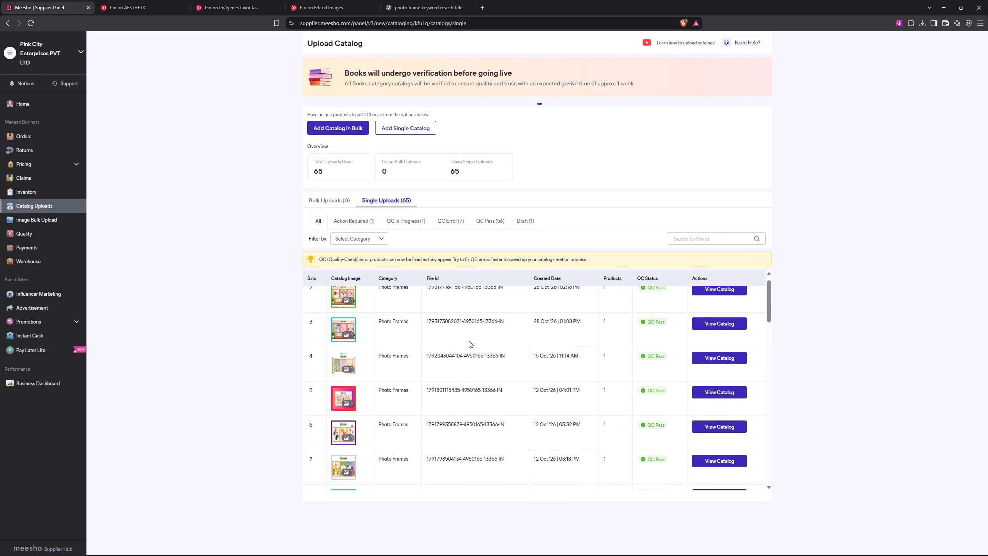
{"action": "left_click", "coordinate": [32, 21]}
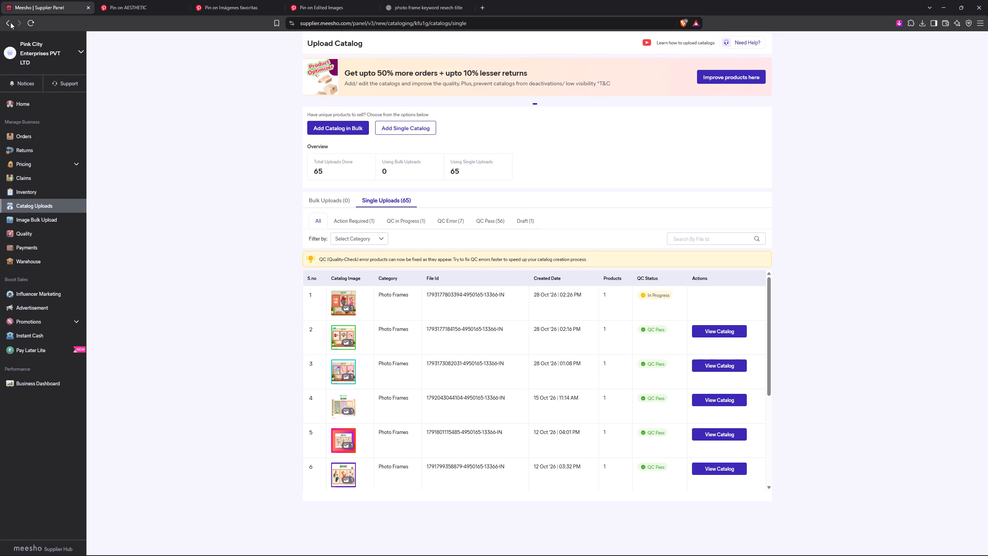
{"action": "left_click", "coordinate": [27, 20]}
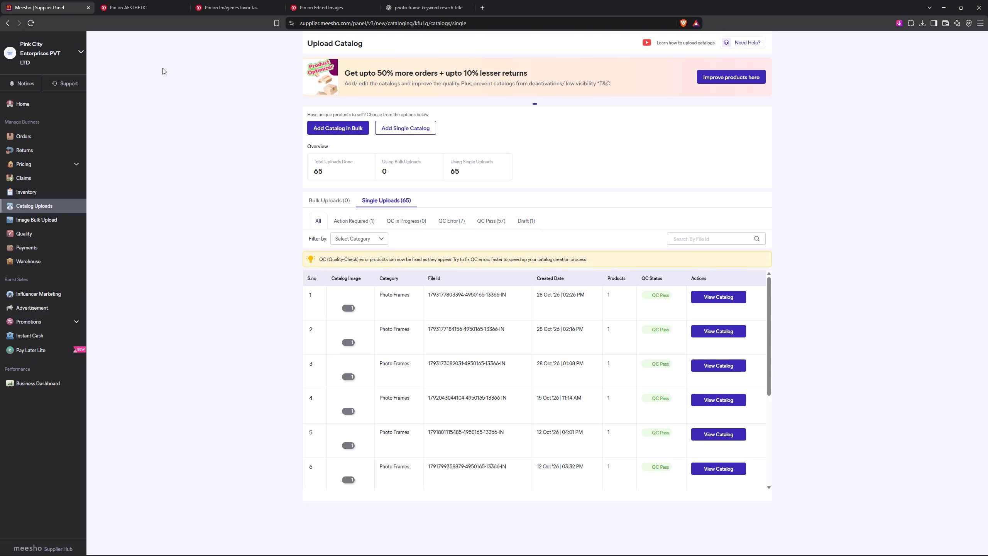
Examine the product images and details of the three most recent Photo Frames catalogs in the Single Uploads list.
{"action": "left_click", "coordinate": [339, 302]}
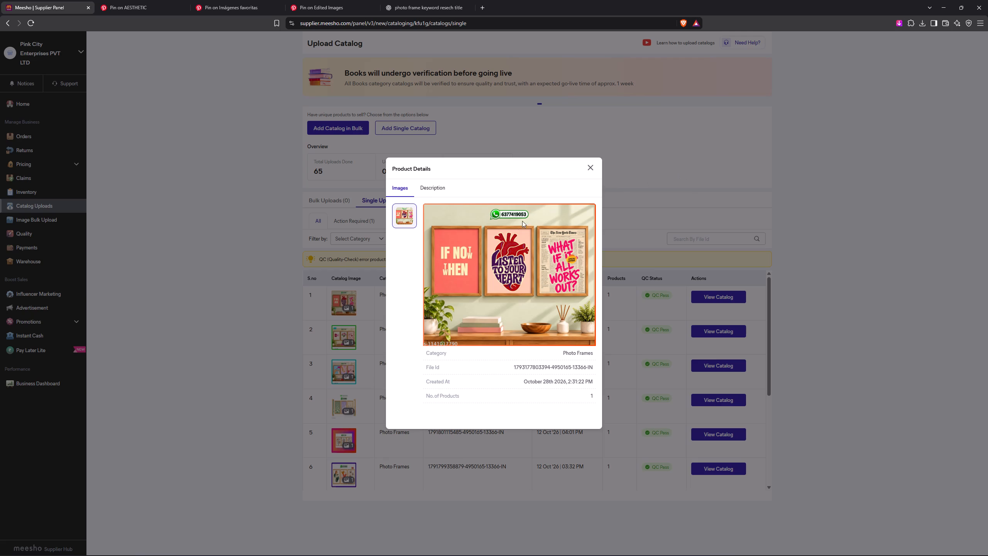
{"action": "left_click", "coordinate": [435, 183]}
{"action": "scroll", "coordinate": [543, 289], "scroll_direction": "down", "scroll_amount": 6}
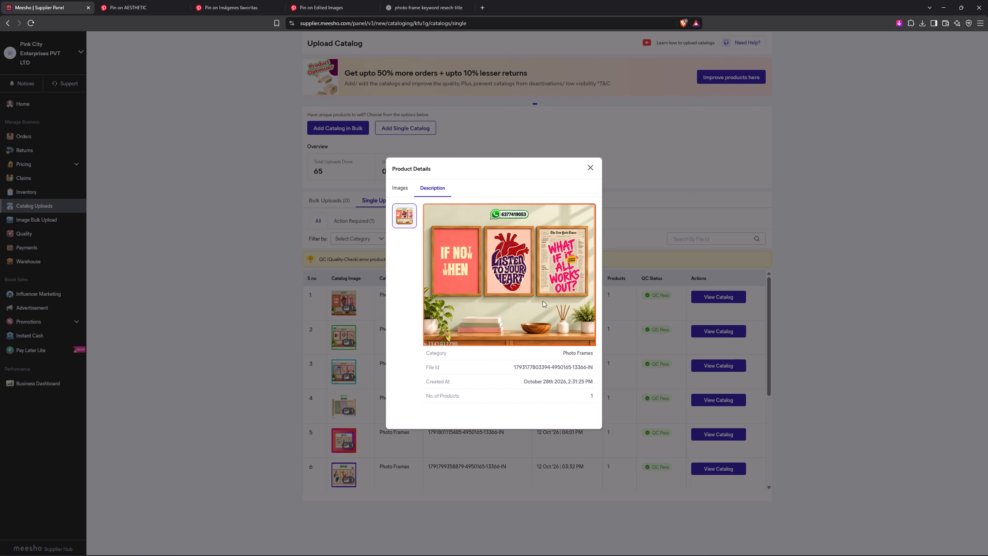
{"action": "scroll", "coordinate": [540, 358], "scroll_direction": "down", "scroll_amount": 6}
{"action": "scroll", "coordinate": [548, 395], "scroll_direction": "up", "scroll_amount": 5}
{"action": "left_click", "coordinate": [590, 165]}
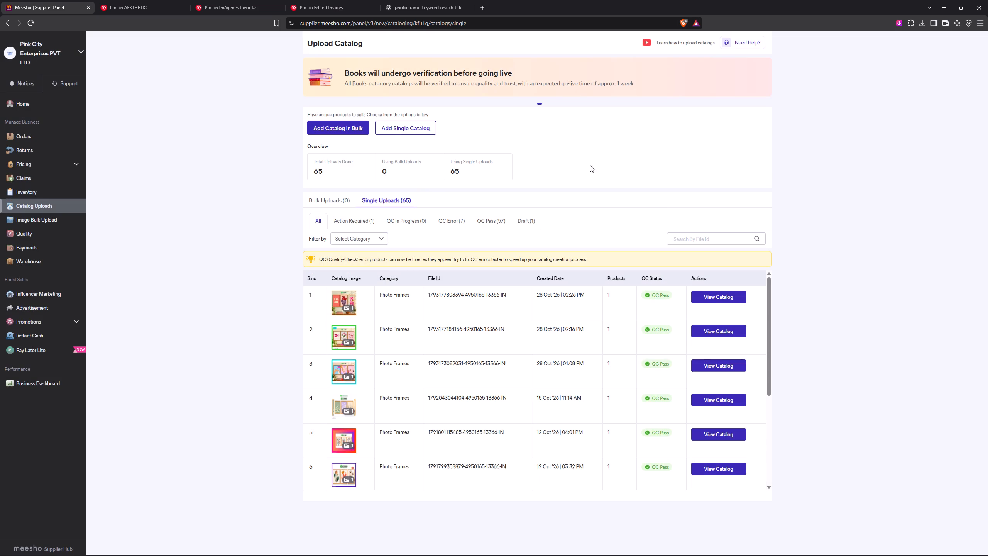
{"action": "left_click", "coordinate": [350, 368]}
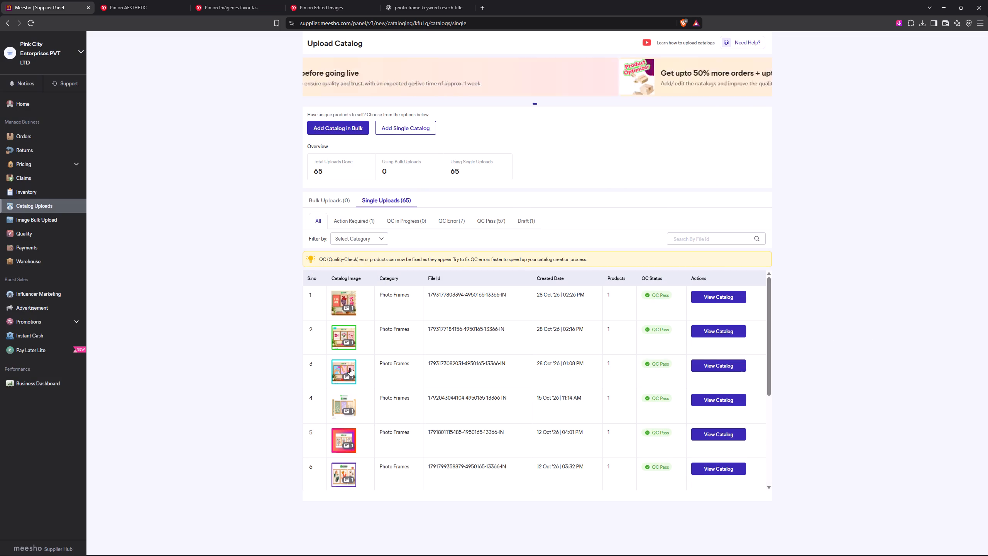
{"action": "left_click", "coordinate": [587, 165]}
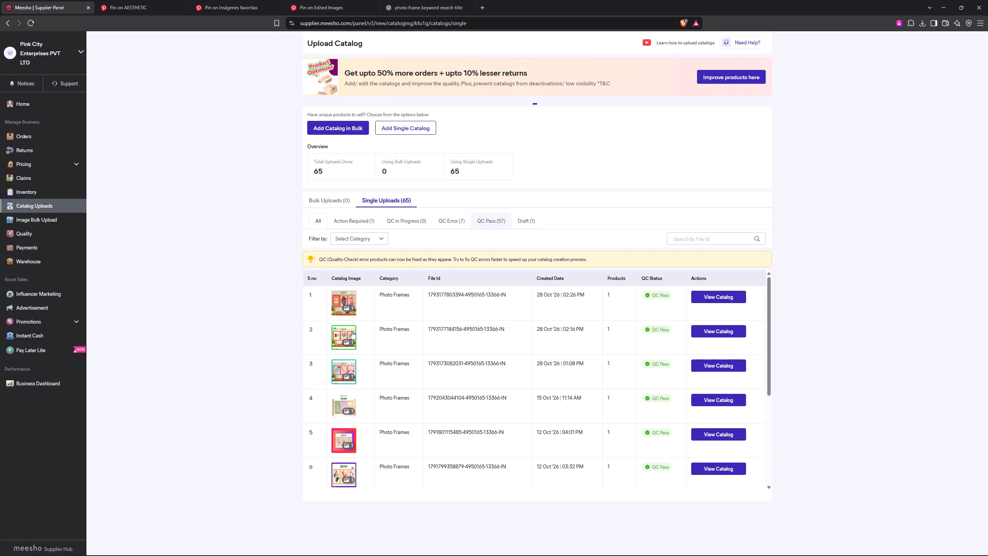
{"action": "left_click", "coordinate": [352, 331]}
{"action": "left_click", "coordinate": [594, 165]}
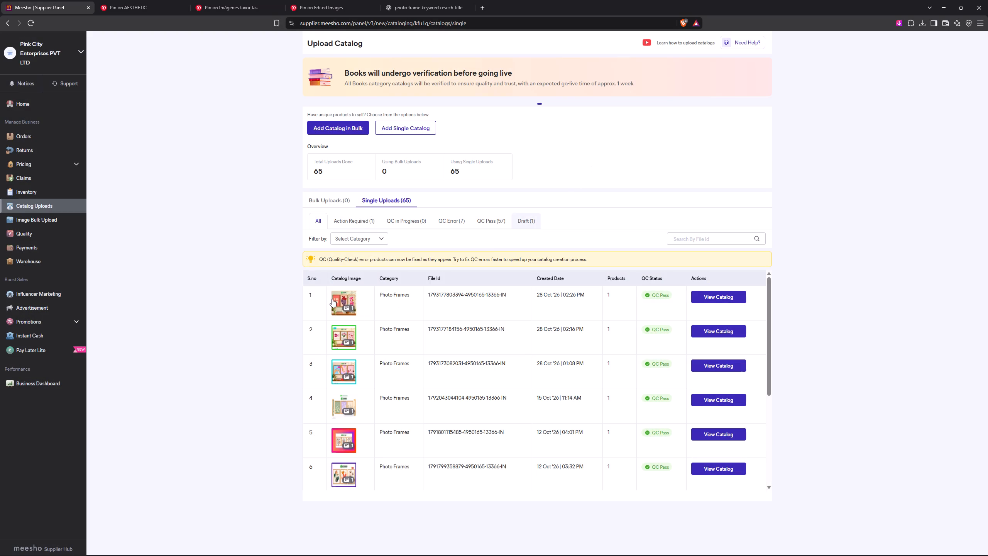
{"action": "left_click", "coordinate": [333, 297]}
{"action": "left_click", "coordinate": [589, 171]}
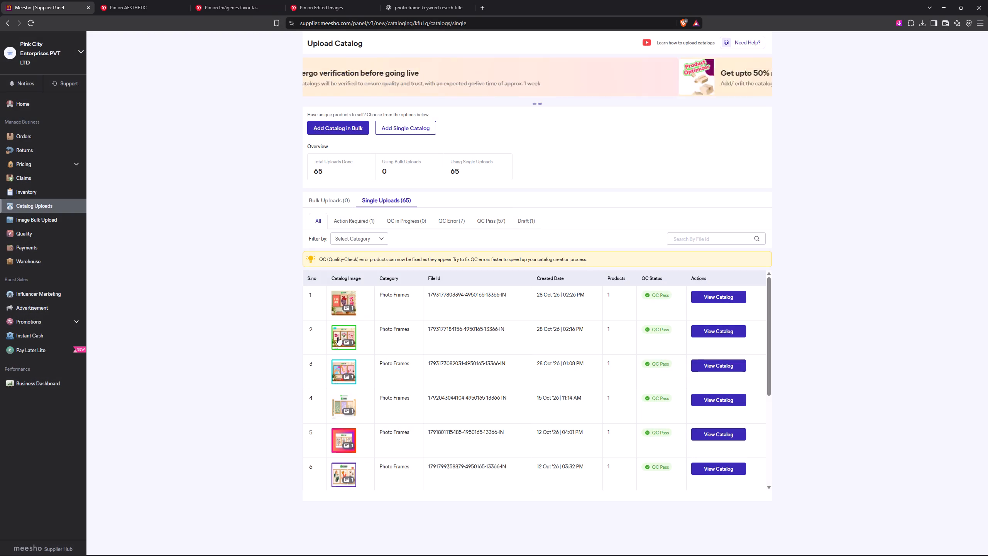
{"action": "left_click", "coordinate": [338, 336]}
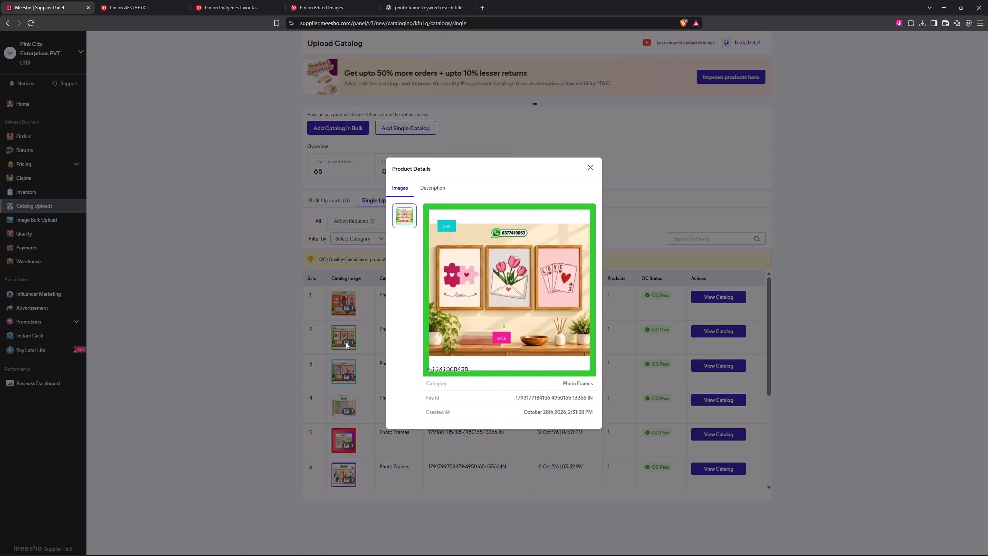
{"action": "left_click", "coordinate": [590, 165]}
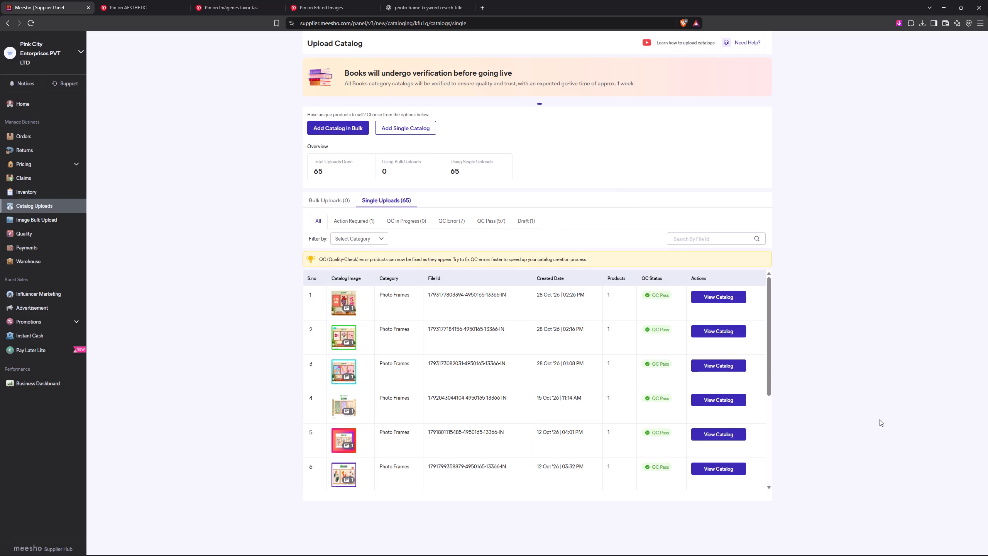
{"action": "left_click", "coordinate": [936, 415]}
Start a new single catalog in the Photo Frames category with 153_Photo Frames from the pintrest folder 18 as front image.
{"action": "left_click", "coordinate": [396, 123]}
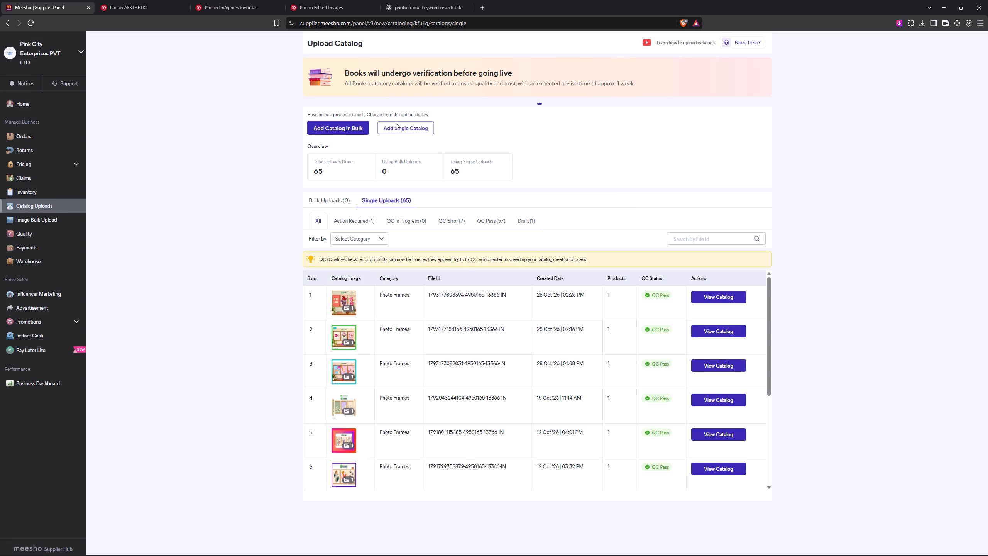
{"action": "left_click", "coordinate": [382, 135]}
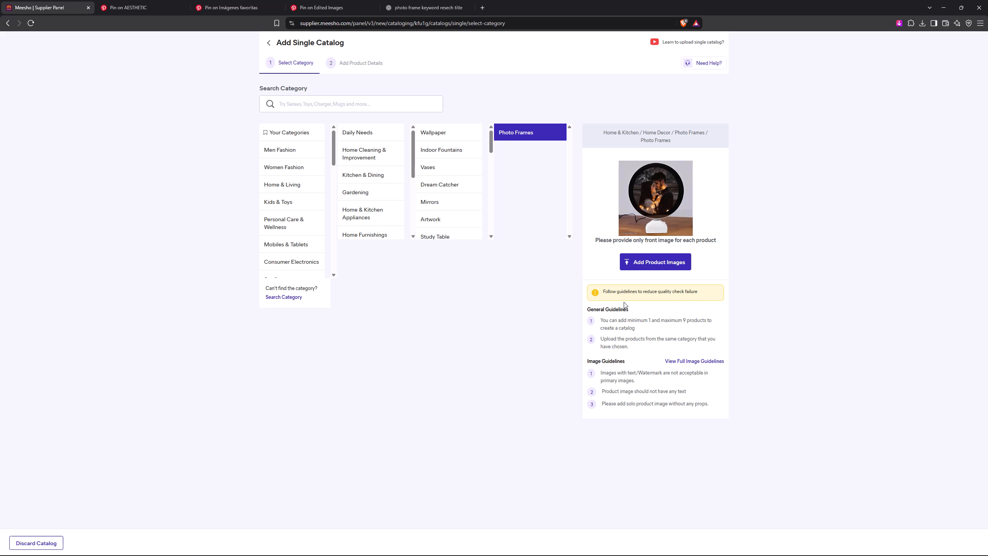
{"action": "left_click", "coordinate": [645, 261]}
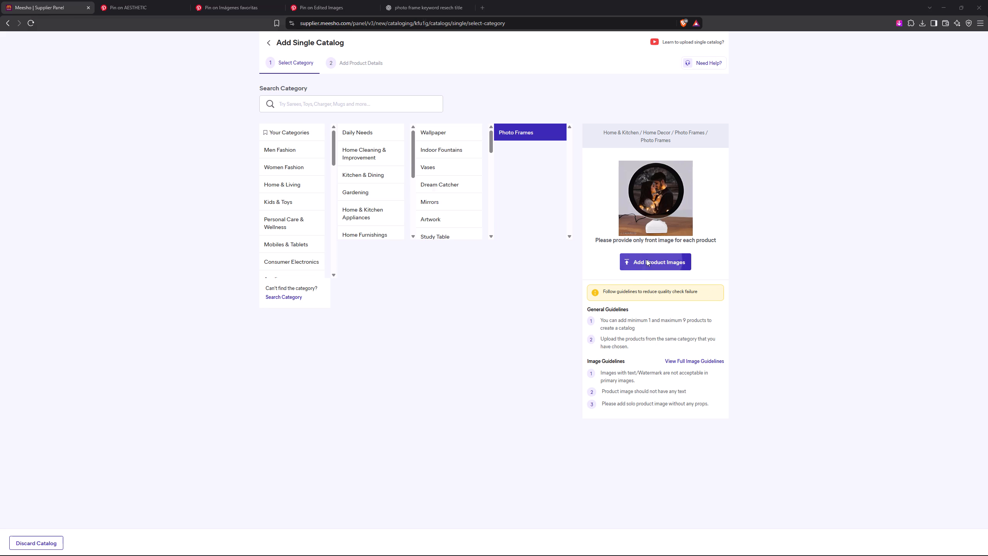
{"action": "left_click", "coordinate": [111, 23]}
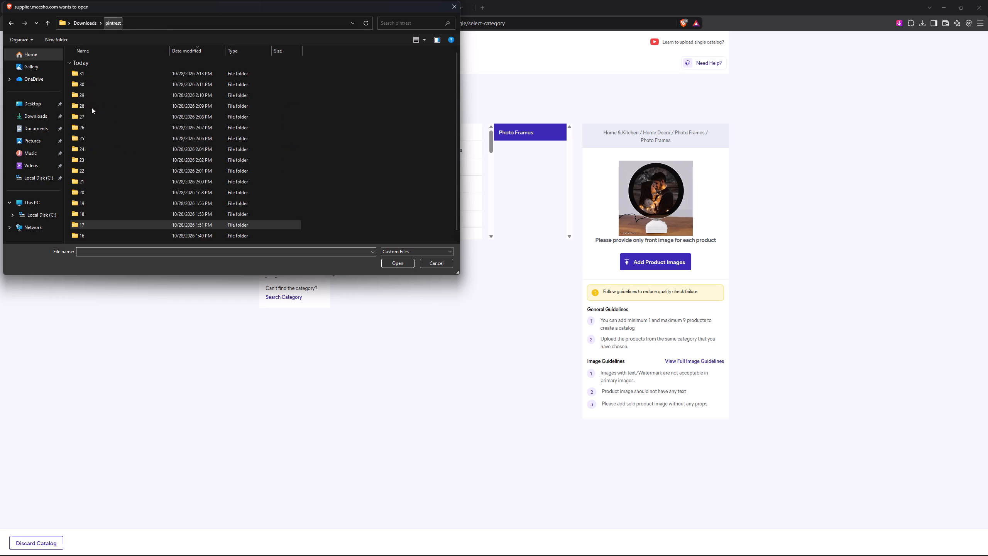
{"action": "scroll", "coordinate": [90, 166], "scroll_direction": "down", "scroll_amount": 6}
{"action": "double_click", "coordinate": [91, 203]}
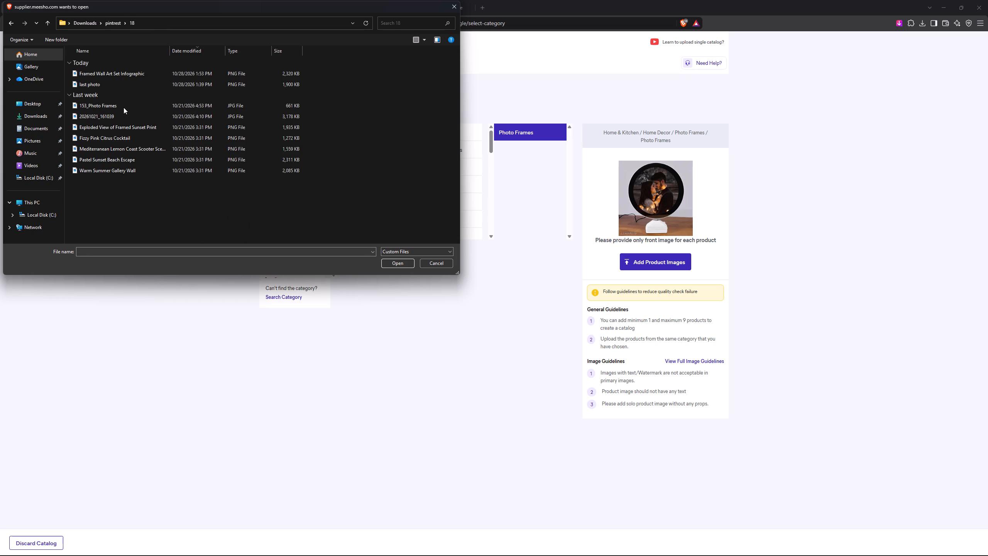
{"action": "double_click", "coordinate": [118, 103]}
{"action": "left_click", "coordinate": [617, 390]}
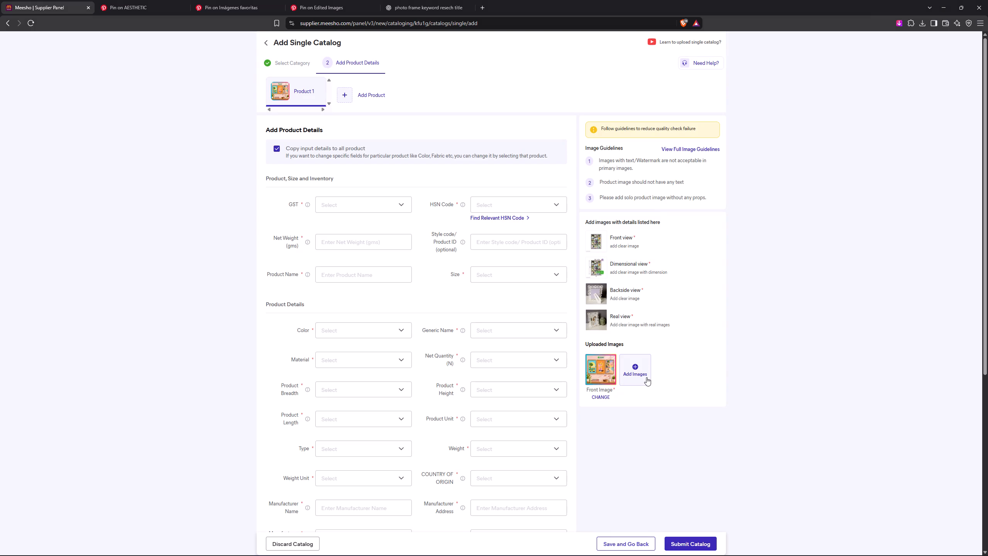
Add the images Framed Wall Art Set Infographic, Exploded View of Framed Sunset Print and last photo to the product.
{"action": "left_click", "coordinate": [644, 375]}
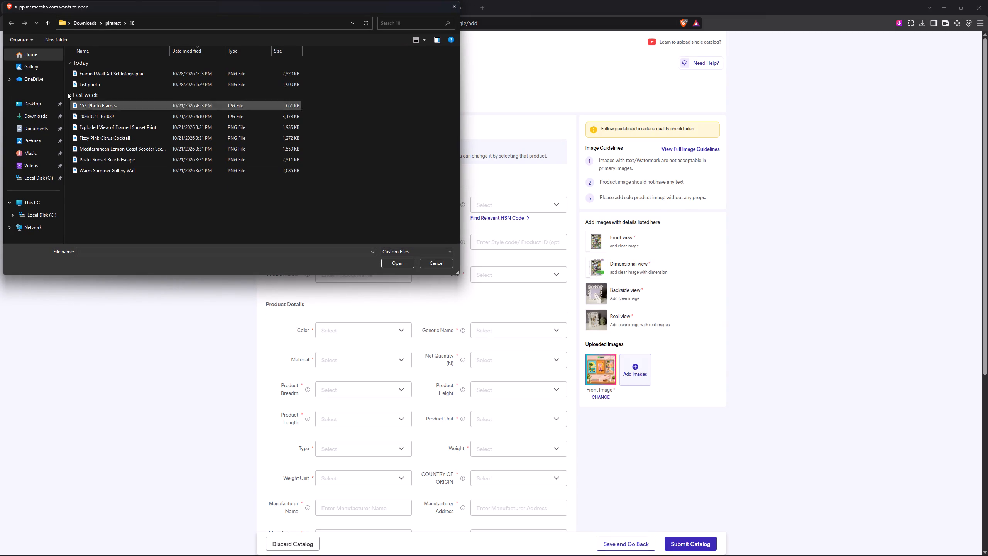
{"action": "double_click", "coordinate": [106, 73], "text": "ctrl"}
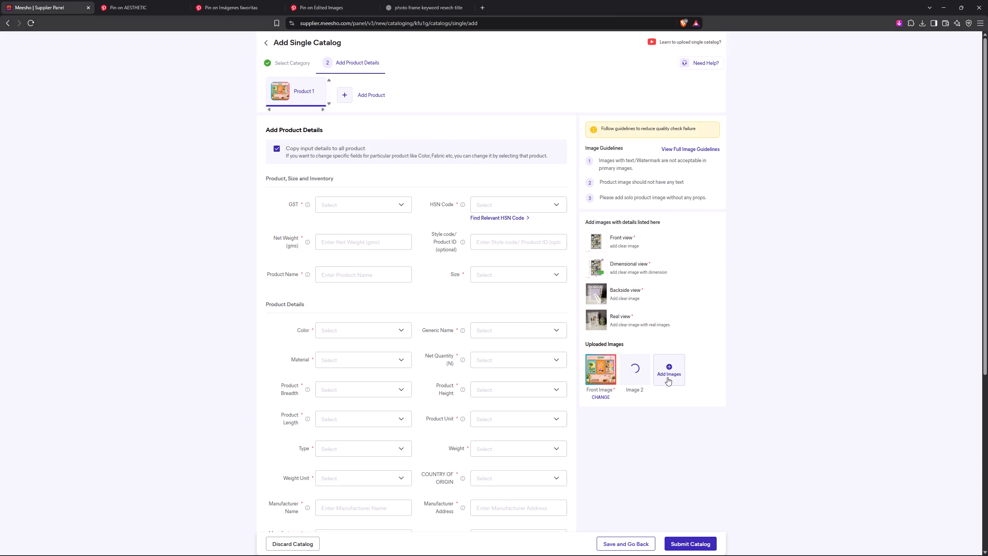
{"action": "left_click", "coordinate": [673, 376], "text": "ctrl"}
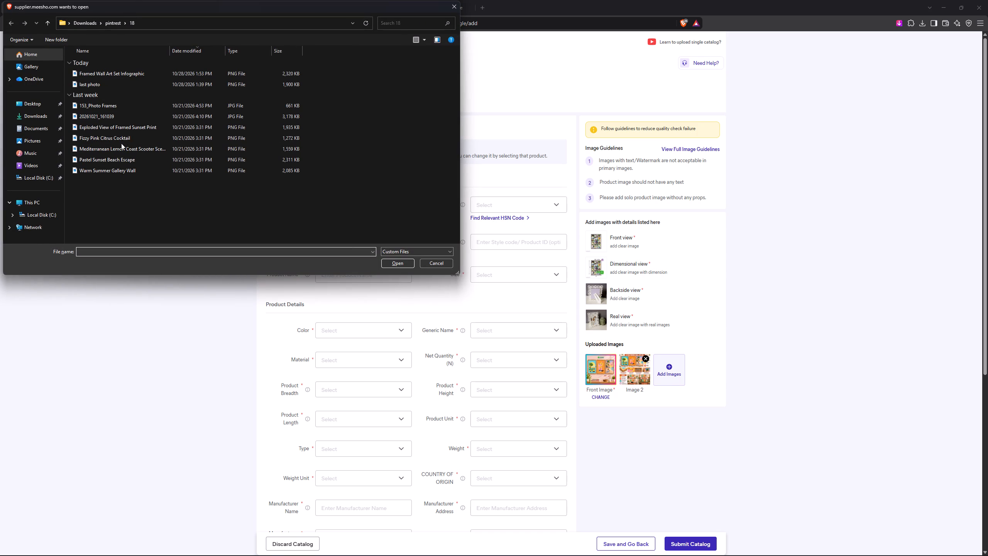
{"action": "left_click", "coordinate": [113, 124], "text": "ctrl"}
{"action": "left_click", "coordinate": [98, 87], "text": "ctrl"}
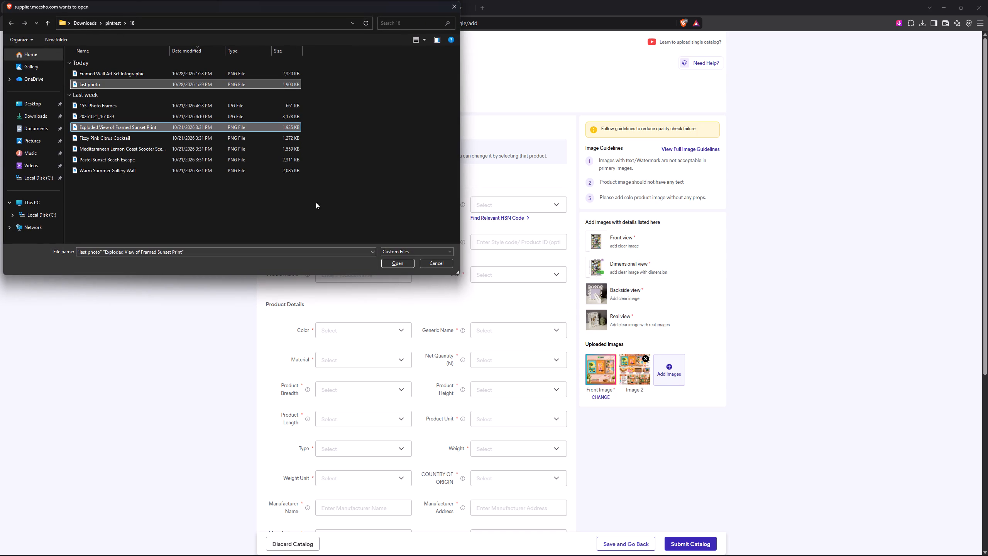
{"action": "left_click", "coordinate": [400, 265], "text": "ctrl"}
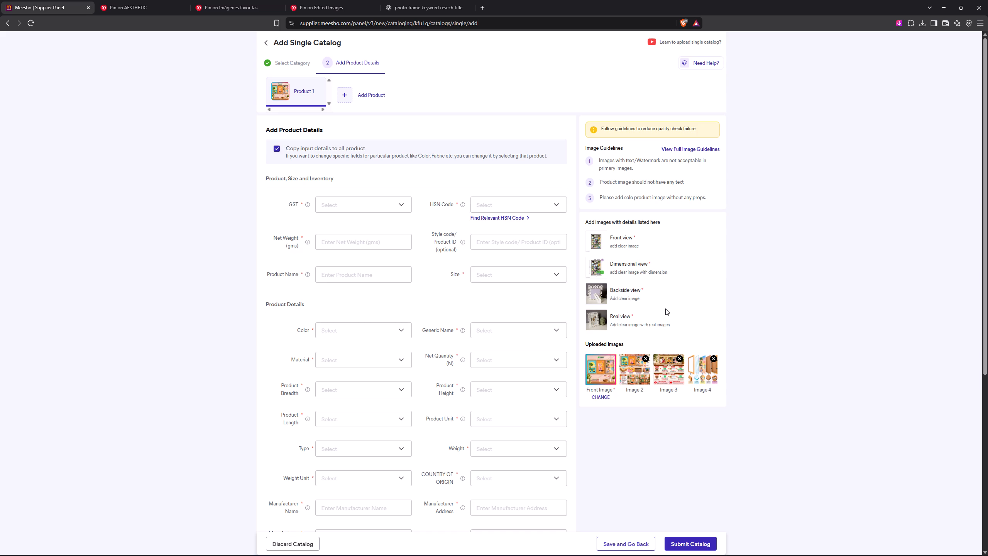
Remove last photo from the third image position and upload it again as the fourth image.
{"action": "scroll", "coordinate": [660, 302], "scroll_direction": "up", "scroll_amount": 2}
{"action": "left_click", "coordinate": [680, 359]}
{"action": "left_click", "coordinate": [700, 371]}
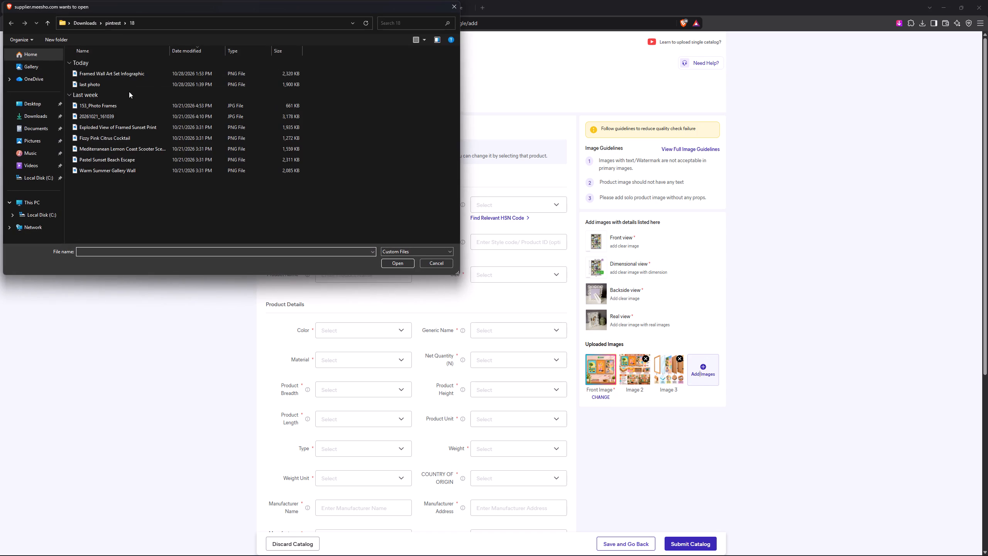
{"action": "double_click", "coordinate": [115, 85]}
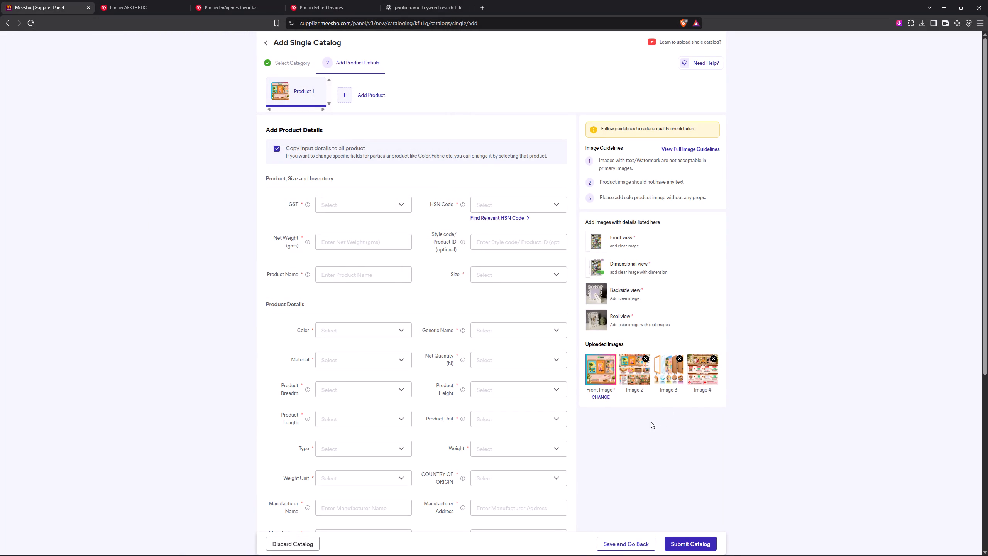
Set the product's GST to 18, HSN code to 441400 and net weight to 600 grams.
{"action": "scroll", "coordinate": [610, 436], "scroll_direction": "up", "scroll_amount": 3}
{"action": "left_click", "coordinate": [364, 199]}
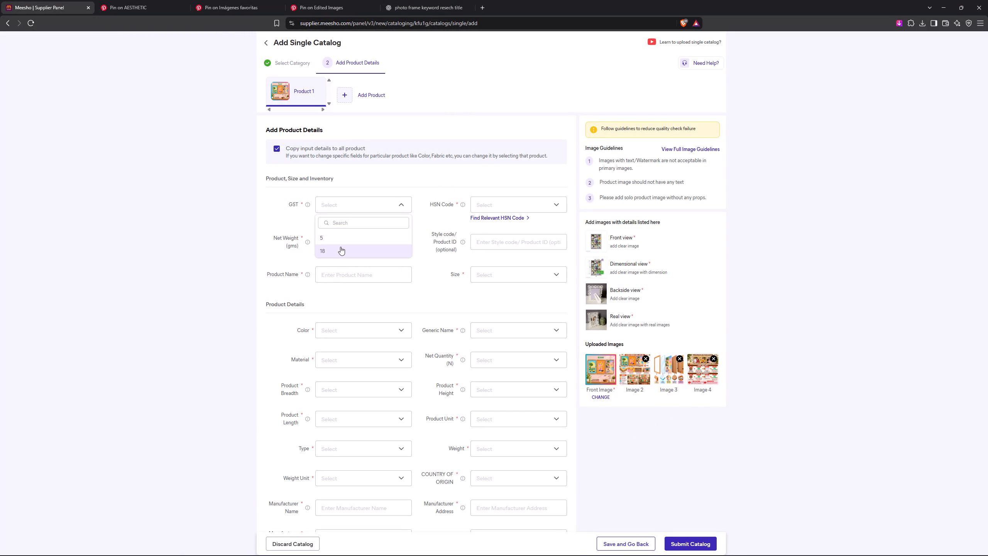
{"action": "left_click", "coordinate": [340, 247]}
{"action": "left_click", "coordinate": [508, 207]}
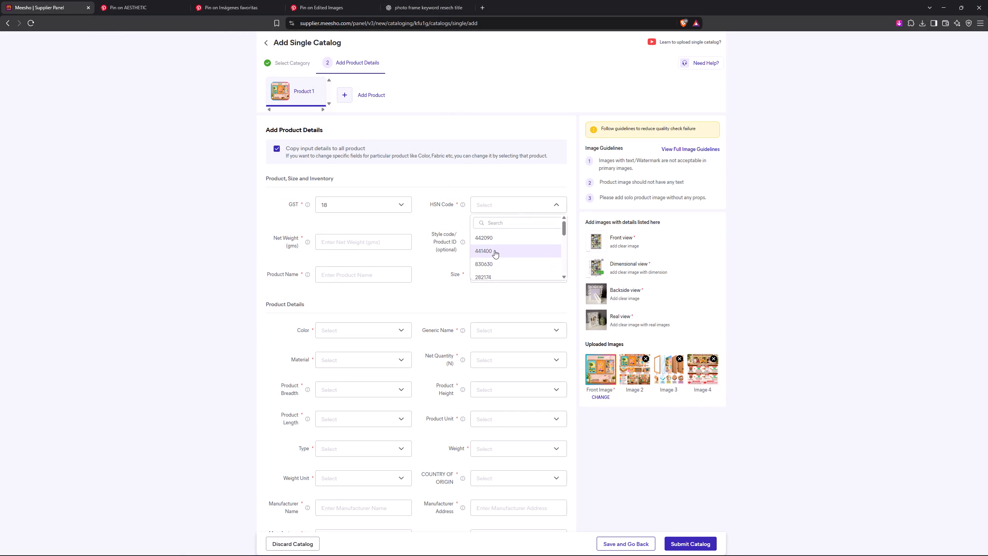
{"action": "left_click", "coordinate": [493, 250]}
{"action": "left_click", "coordinate": [387, 244]}
{"action": "type", "text": "600"}
Delete the saved suggestion 0652epf16 and set the style code/product ID to 0652epf18.
{"action": "left_click", "coordinate": [482, 245]}
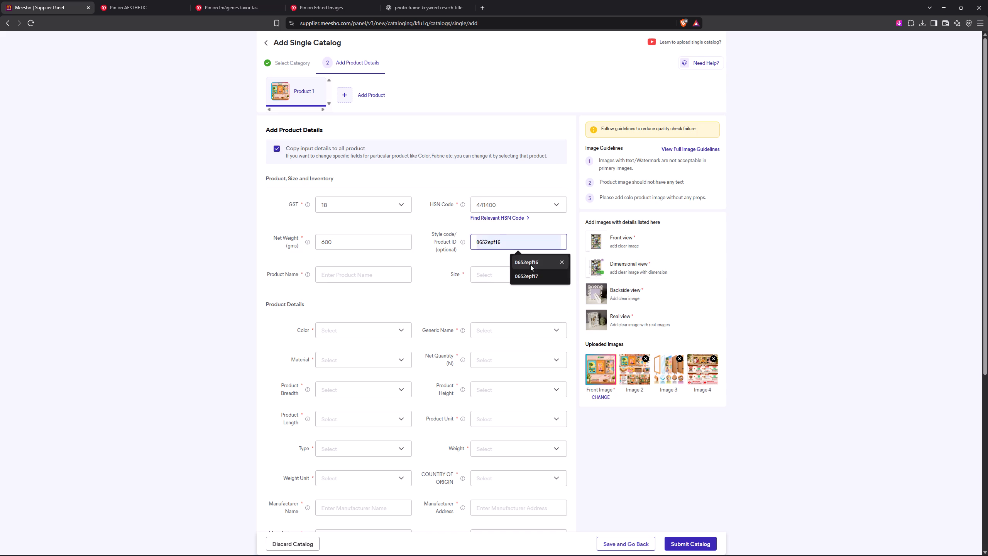
{"action": "left_click", "coordinate": [562, 259]}
{"action": "left_click", "coordinate": [525, 263]}
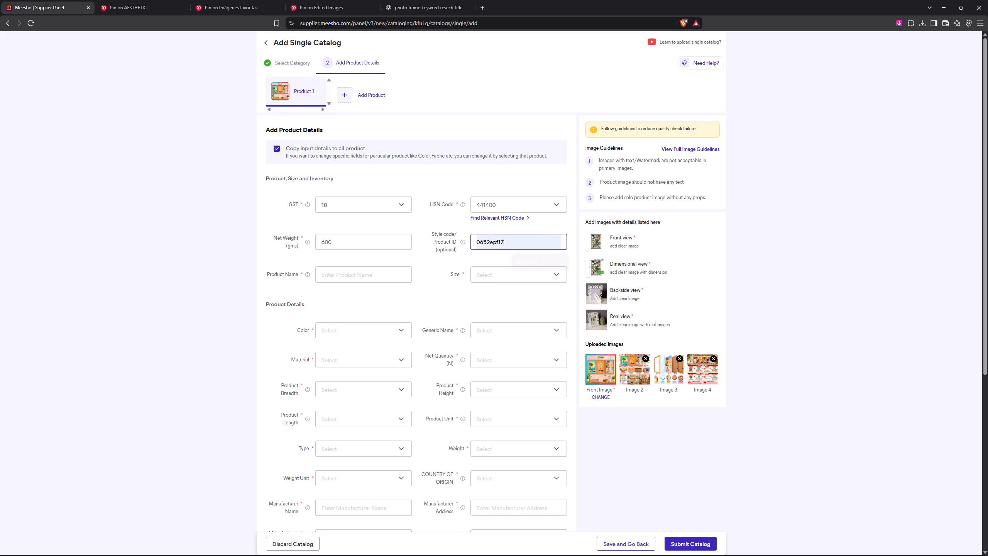
{"action": "left_click", "coordinate": [513, 242]}
{"action": "key", "text": "BackSpace"}
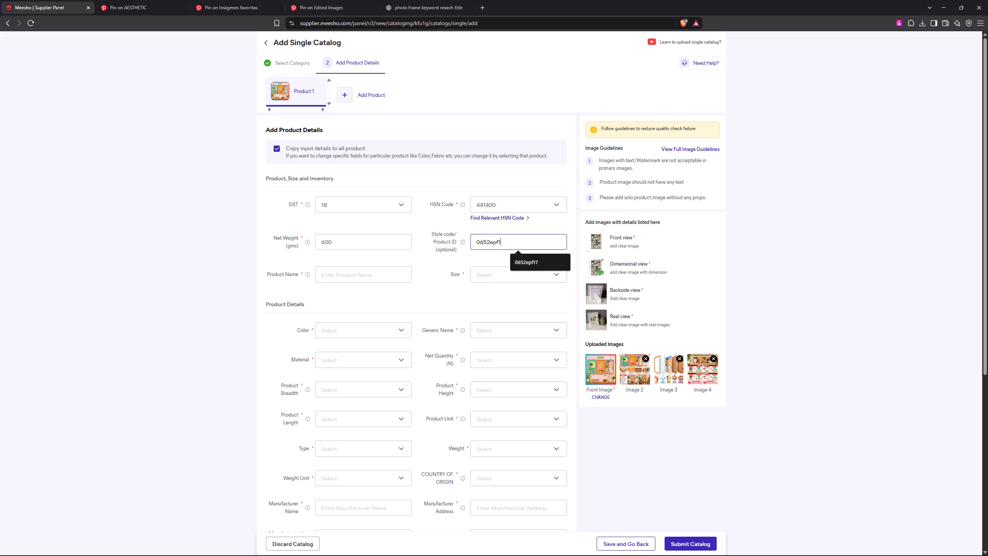
{"action": "key", "text": "8"}
Set the product size to Free Size, leaving the product name empty.
{"action": "left_click", "coordinate": [368, 280]}
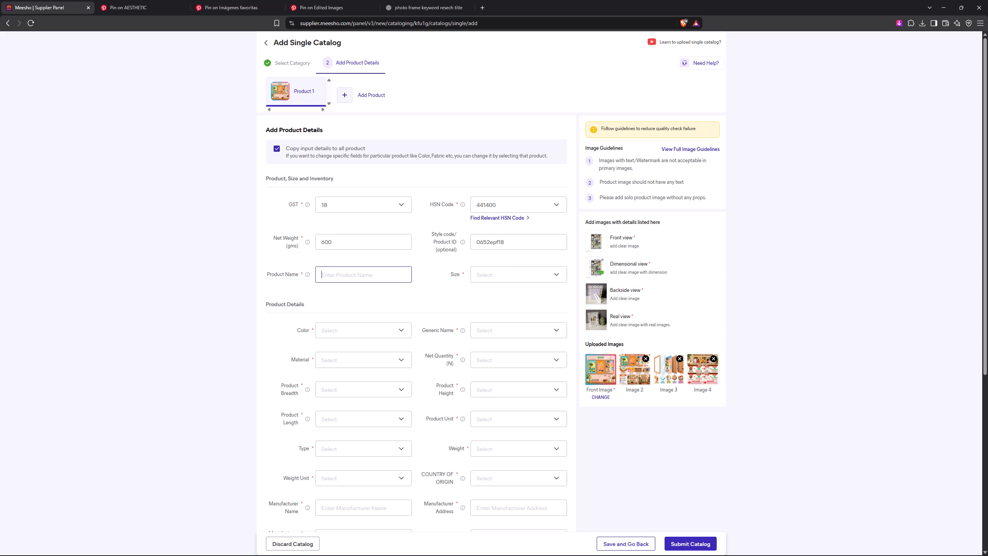
{"action": "left_click", "coordinate": [436, 292]}
{"action": "left_click", "coordinate": [506, 274]}
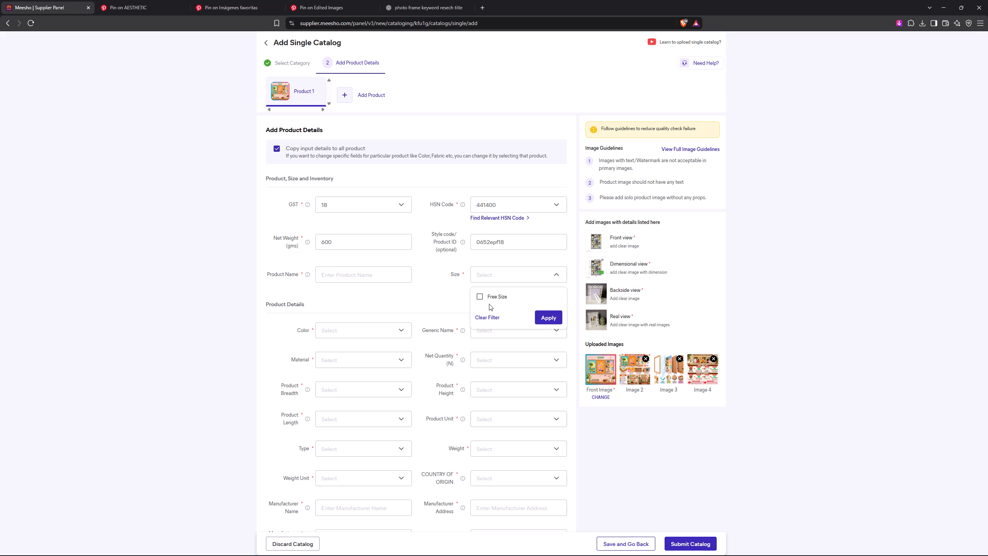
{"action": "left_click", "coordinate": [481, 298]}
{"action": "left_click", "coordinate": [548, 317]}
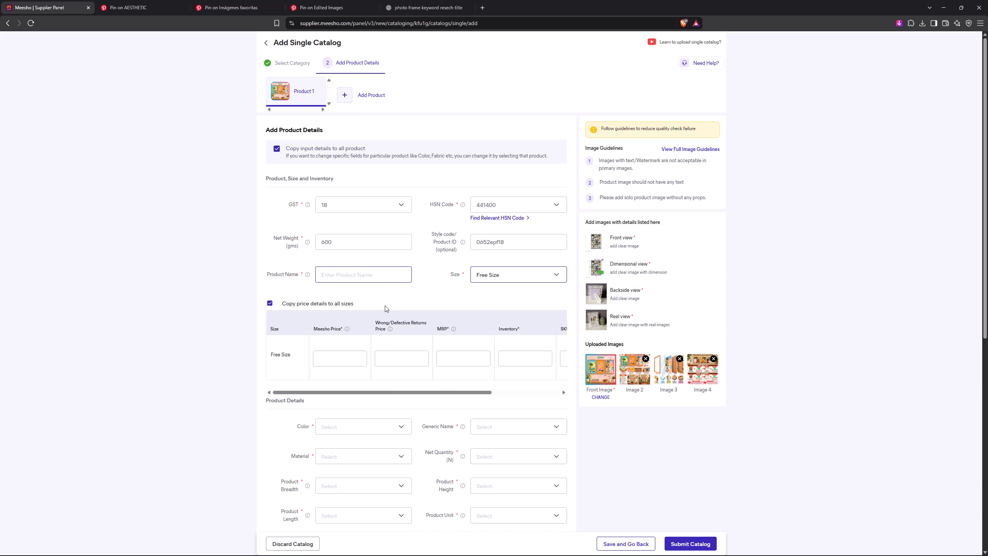
Set the Free Size Meesho price to 280 and the wrong/defective returns price to 279.
{"action": "left_click", "coordinate": [362, 354]}
{"action": "type", "text": "280"}
{"action": "left_click", "coordinate": [404, 358]}
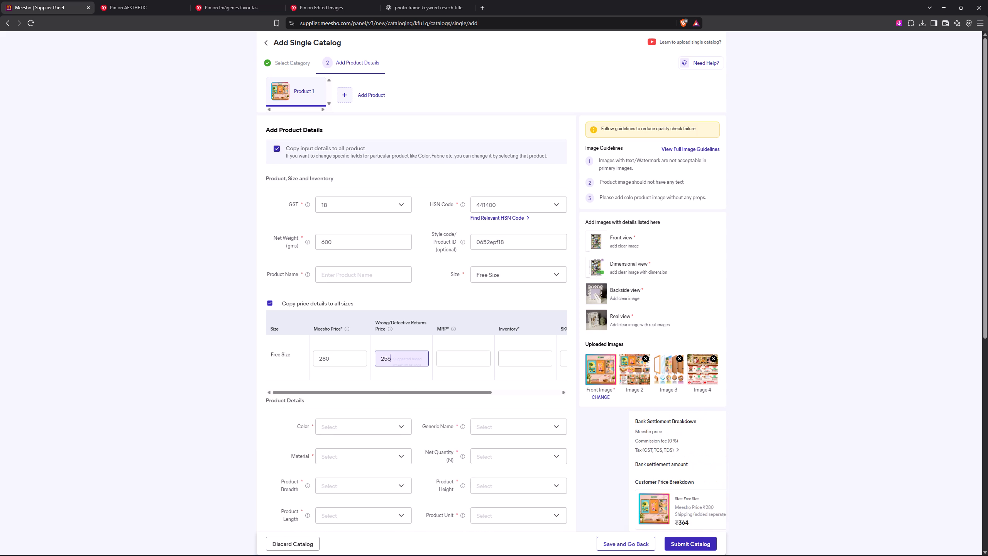
{"action": "key", "text": "BackSpace"}
{"action": "key", "text": "BackSpace"}
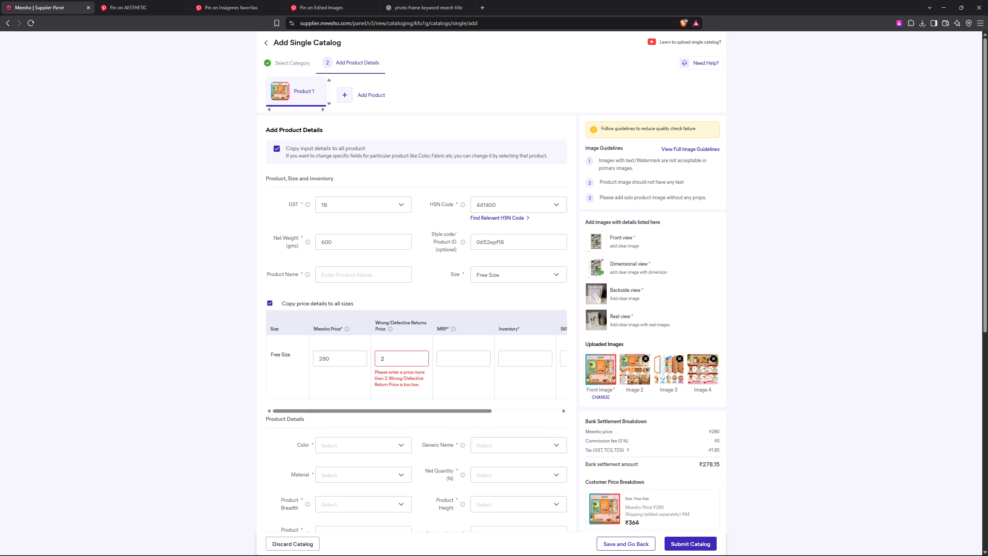
{"action": "type", "text": "79"}
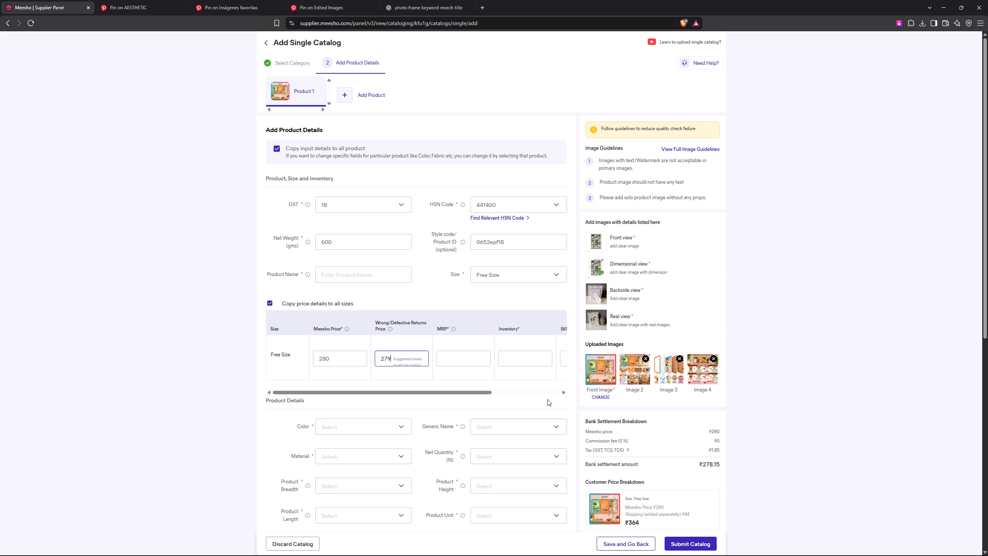
Replace the product's front image with the 153_Photo Frames file.
{"action": "left_click", "coordinate": [603, 397]}
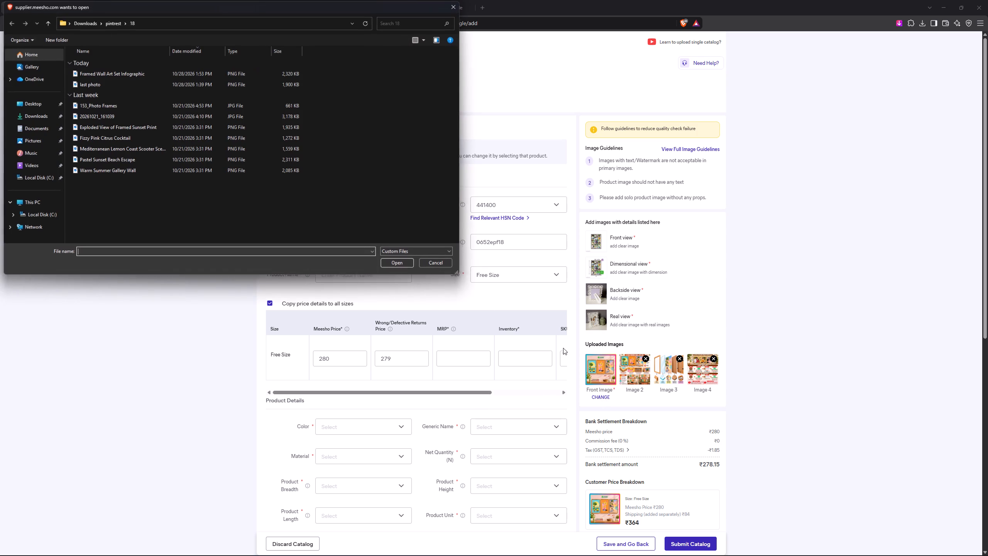
{"action": "left_click", "coordinate": [122, 108]}
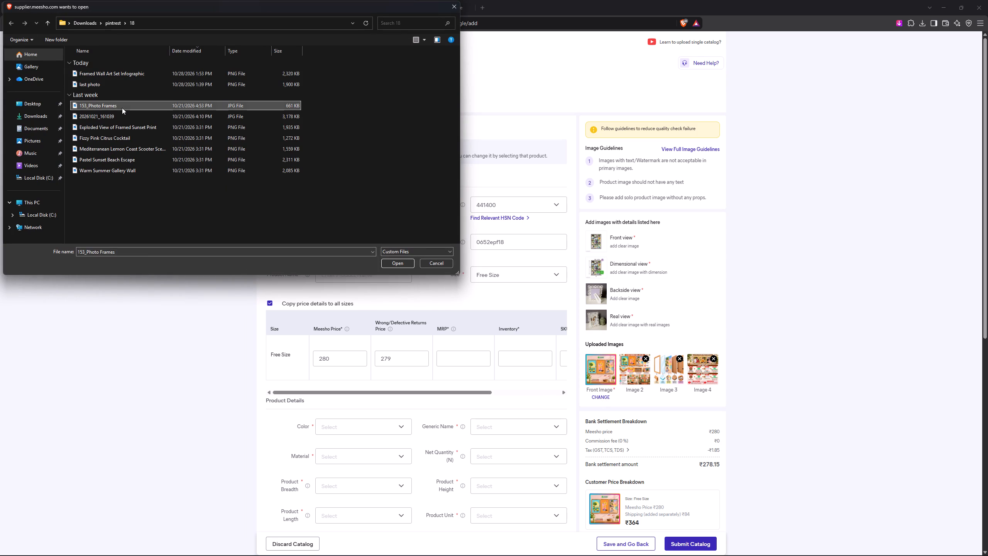
{"action": "double_click", "coordinate": [122, 108]}
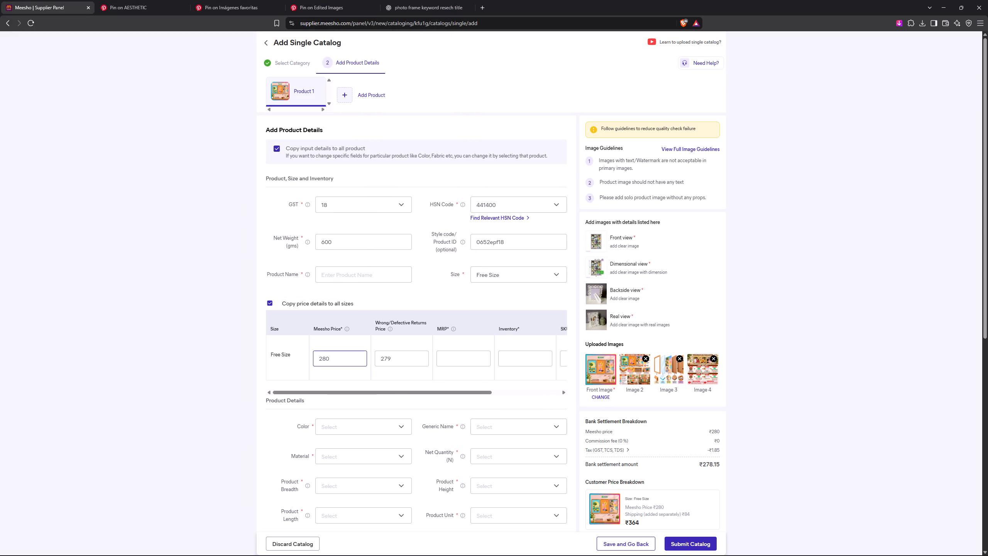
{"action": "left_click", "coordinate": [345, 361]}
Set the Free Size MRP to 1499 and the inventory to 999.
{"action": "scroll", "coordinate": [725, 439], "scroll_direction": "down", "scroll_amount": 2}
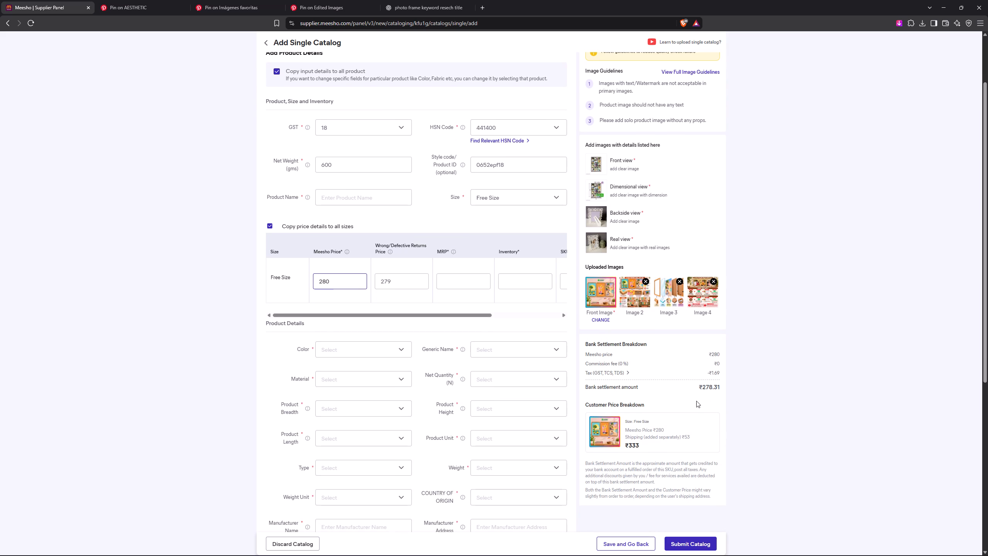
{"action": "scroll", "coordinate": [730, 458], "scroll_direction": "down", "scroll_amount": 2}
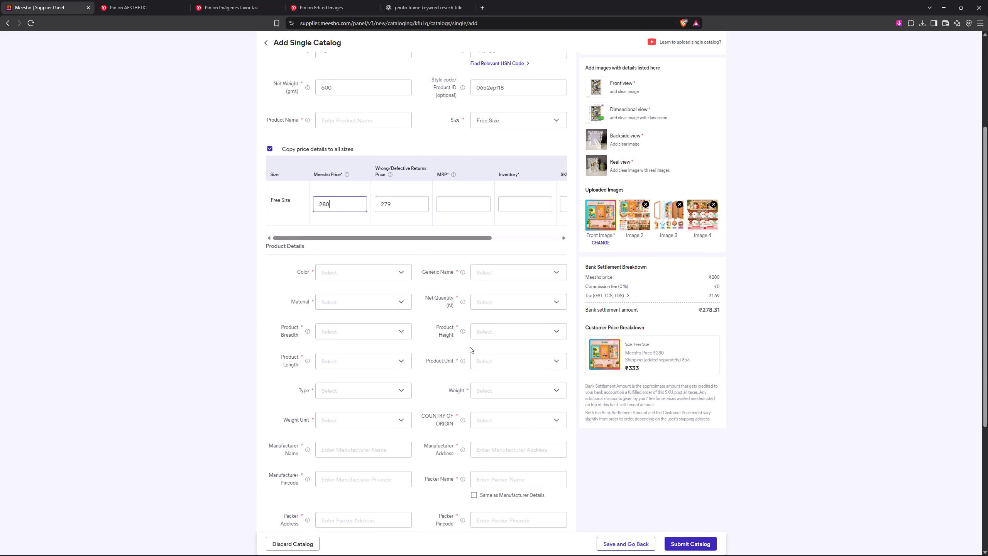
{"action": "left_click", "coordinate": [461, 206]}
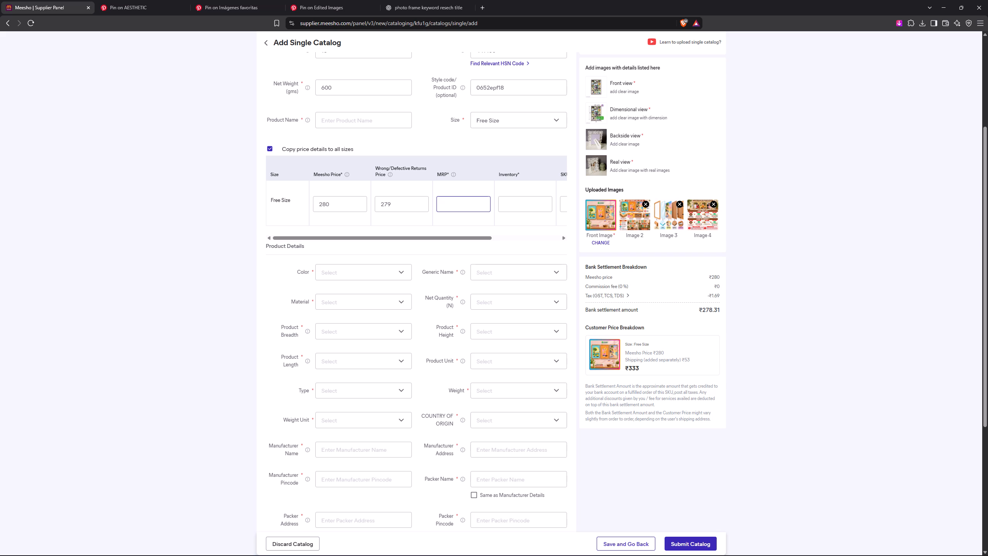
{"action": "left_click", "coordinate": [467, 205]}
{"action": "type", "text": "1499"}
{"action": "left_click", "coordinate": [538, 209]}
{"action": "type", "text": "999"}
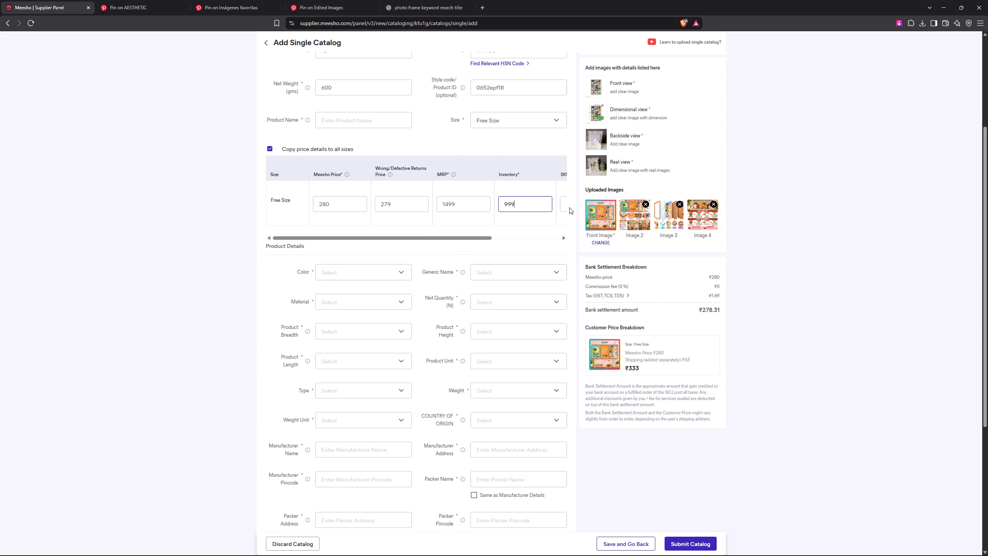
Delete the saved suggestion 0652epf17 and copy the style code 0652epf18 into the SKU ID.
{"action": "left_click", "coordinate": [562, 204]}
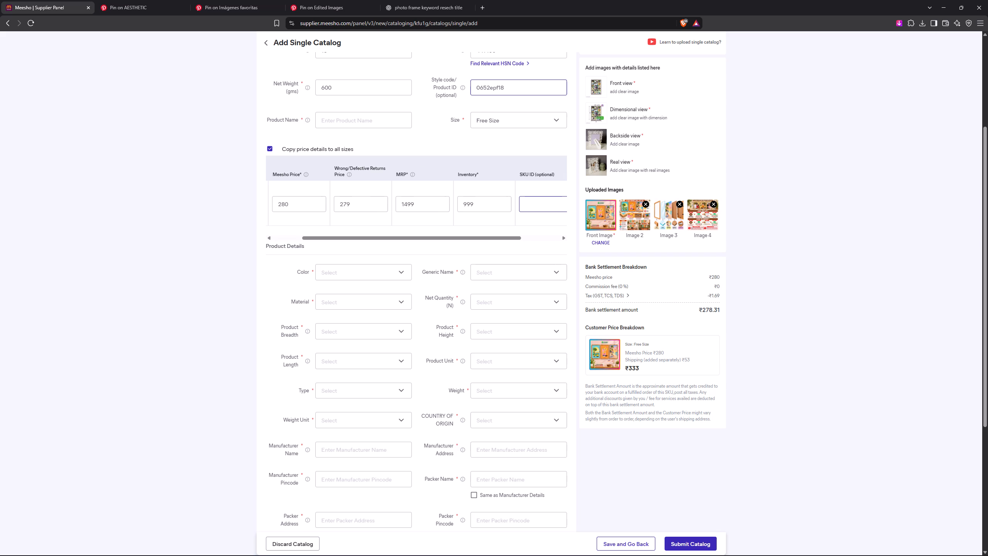
{"action": "double_click", "coordinate": [496, 88]}
{"action": "right_click", "coordinate": [496, 88]}
{"action": "left_click", "coordinate": [515, 155]}
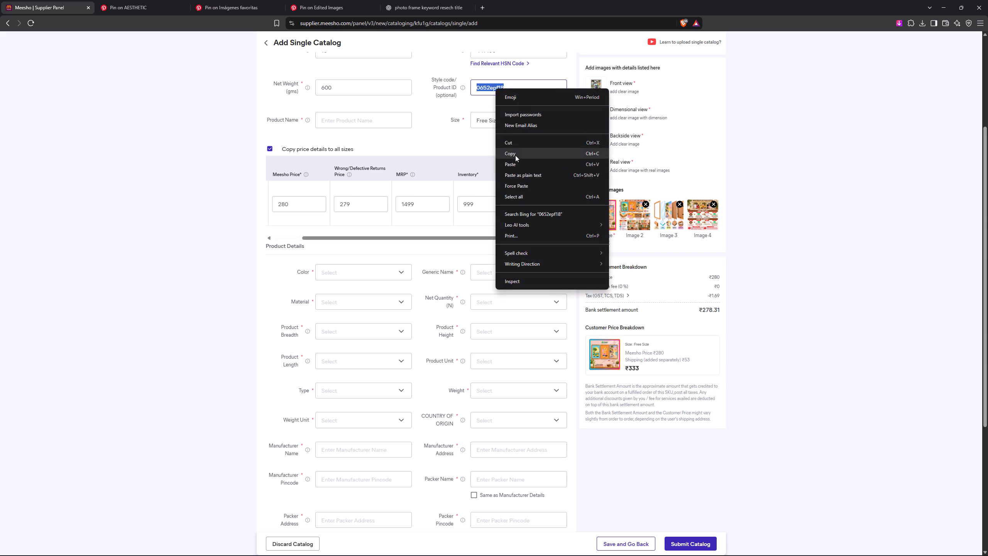
{"action": "left_click", "coordinate": [541, 205]}
{"action": "right_click", "coordinate": [540, 205]}
{"action": "left_click", "coordinate": [524, 205]}
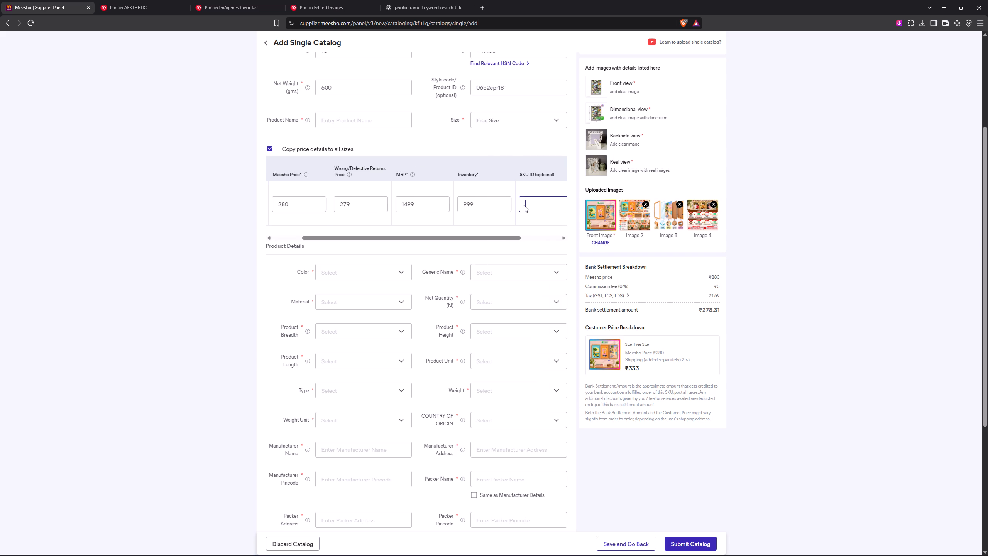
{"action": "left_click", "coordinate": [548, 206]}
{"action": "left_click", "coordinate": [587, 223]}
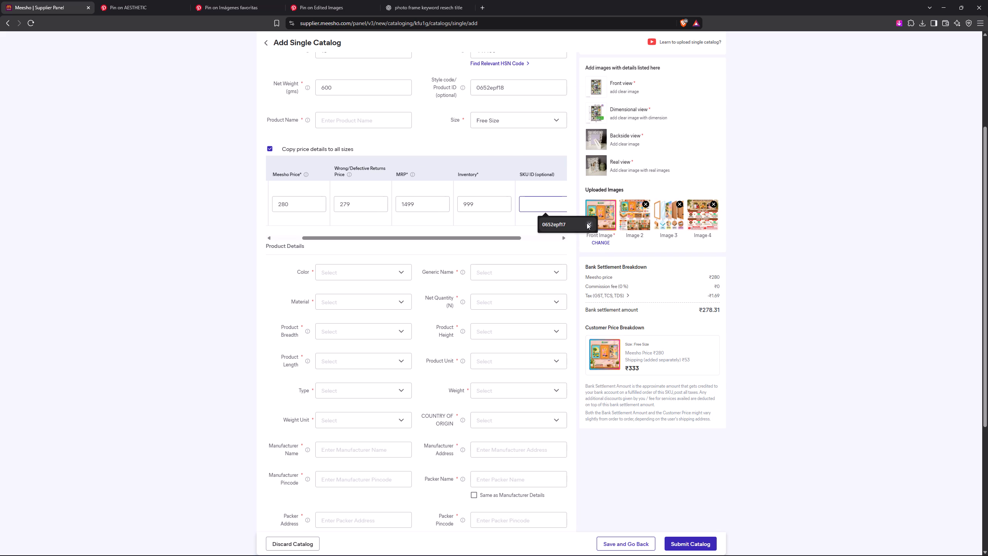
{"action": "left_click", "coordinate": [587, 223]}
{"action": "left_click", "coordinate": [537, 208]}
{"action": "right_click", "coordinate": [537, 208]}
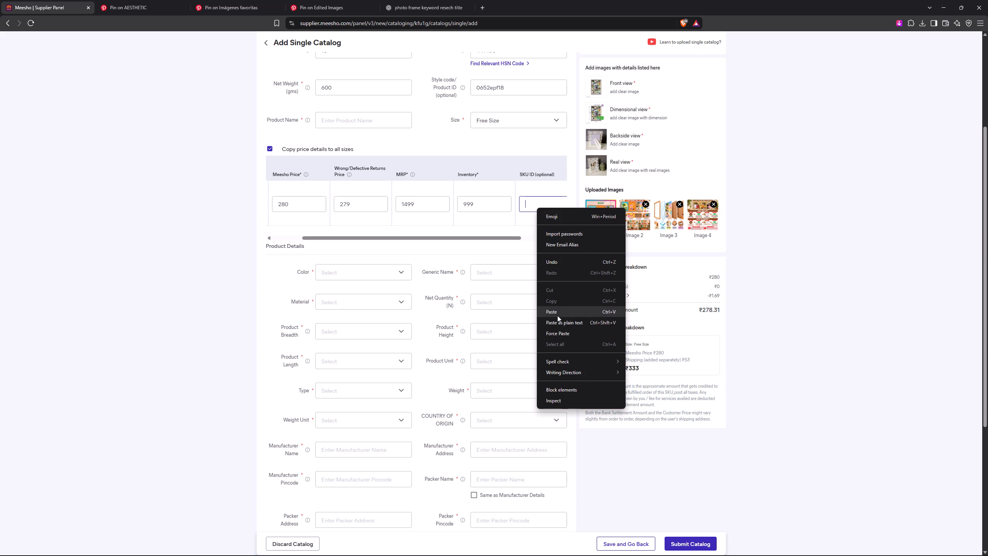
{"action": "left_click", "coordinate": [554, 310]}
Set the product color to Beige and the generic name to Photo Frames.
{"action": "left_click", "coordinate": [374, 277]}
{"action": "left_click", "coordinate": [349, 303]}
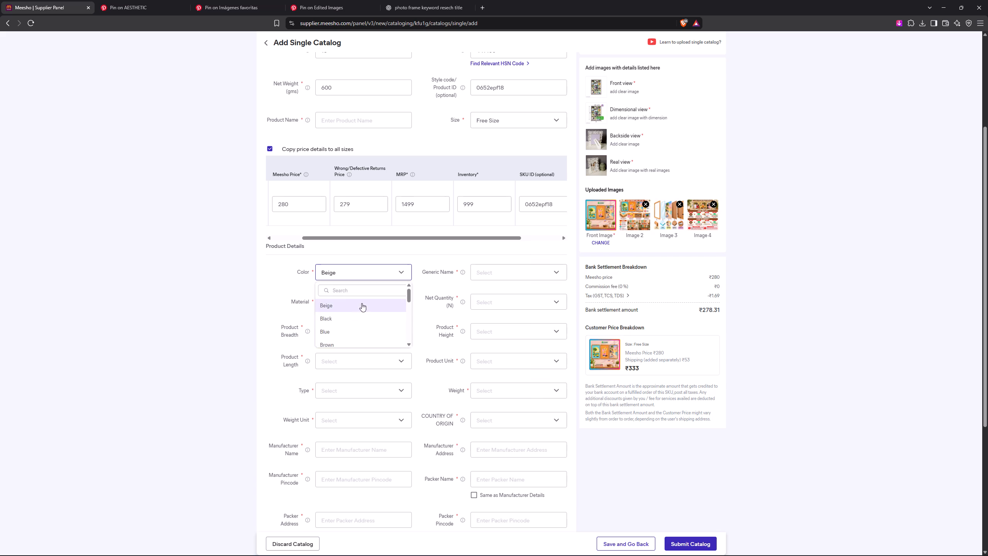
{"action": "left_click", "coordinate": [498, 276]}
{"action": "scroll", "coordinate": [523, 339], "scroll_direction": "down", "scroll_amount": 6}
{"action": "left_click", "coordinate": [499, 339]}
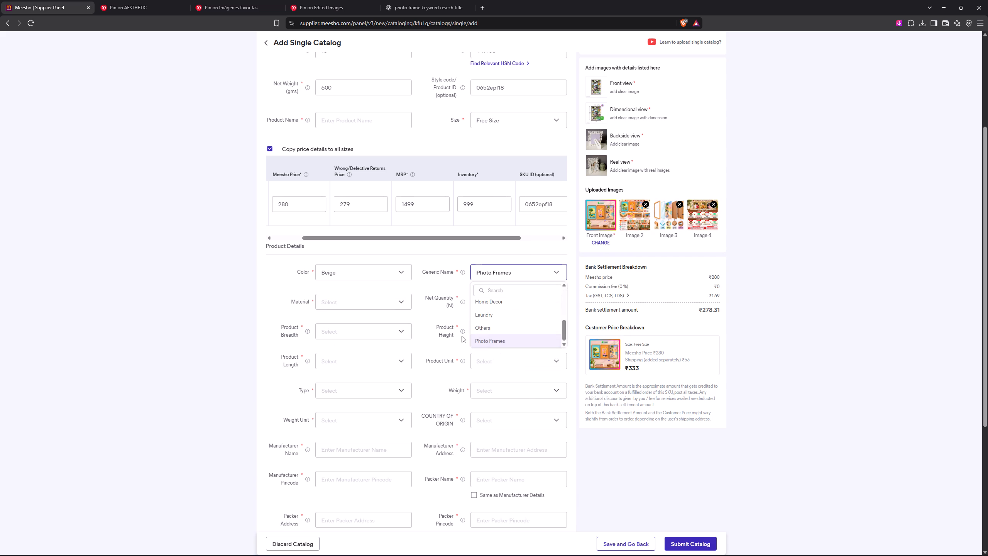
Set the product material to Wooden and the net quantity to 3.
{"action": "left_click", "coordinate": [352, 310]}
{"action": "scroll", "coordinate": [404, 336], "scroll_direction": "down", "scroll_amount": 7}
{"action": "left_click", "coordinate": [359, 368]}
{"action": "left_click", "coordinate": [490, 307]}
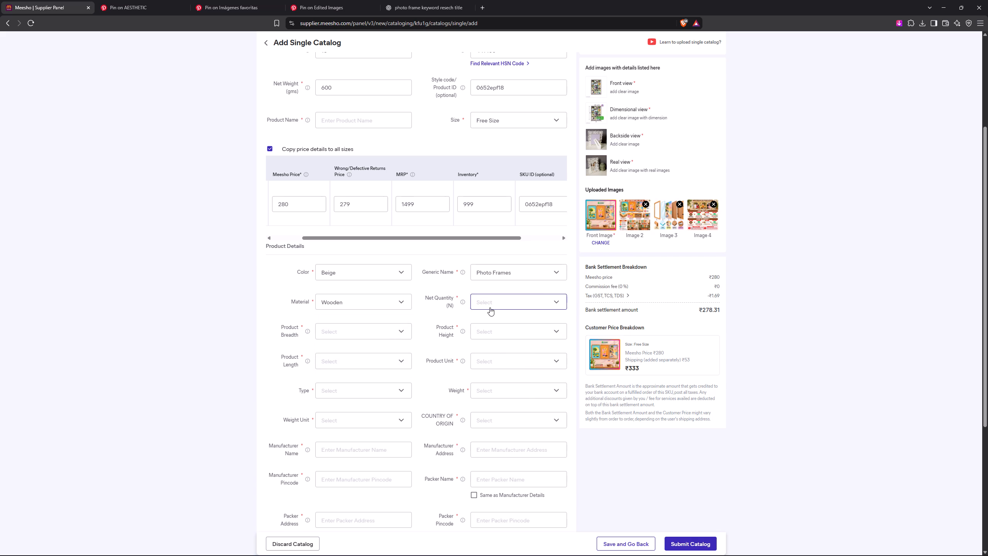
{"action": "scroll", "coordinate": [491, 363], "scroll_direction": "down", "scroll_amount": 1}
{"action": "left_click", "coordinate": [480, 350]}
Set the product breadth to 0.5 and the product height to 12.
{"action": "left_click", "coordinate": [374, 333]}
{"action": "left_click", "coordinate": [369, 365]}
{"action": "left_click", "coordinate": [510, 332]}
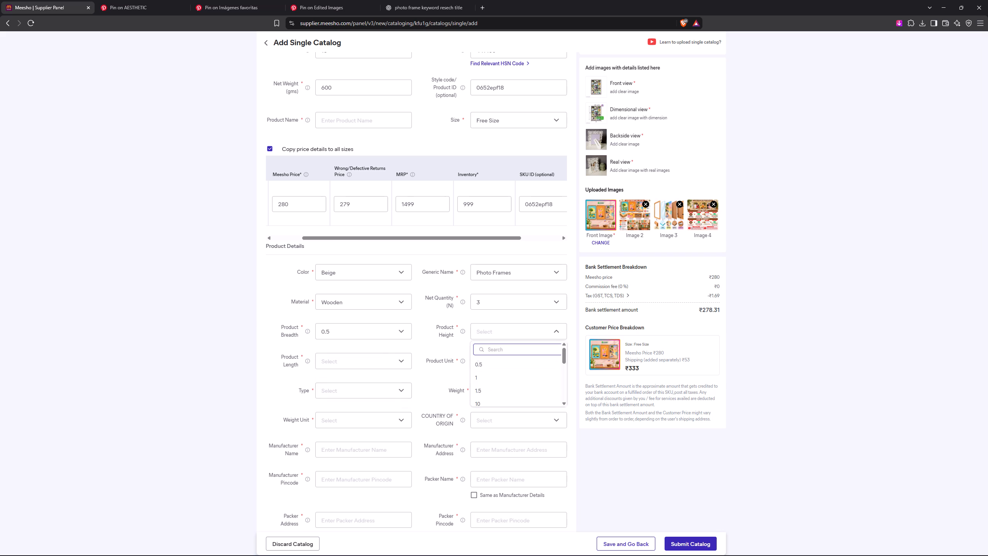
{"action": "scroll", "coordinate": [496, 371], "scroll_direction": "down", "scroll_amount": 2}
{"action": "left_click", "coordinate": [480, 386]}
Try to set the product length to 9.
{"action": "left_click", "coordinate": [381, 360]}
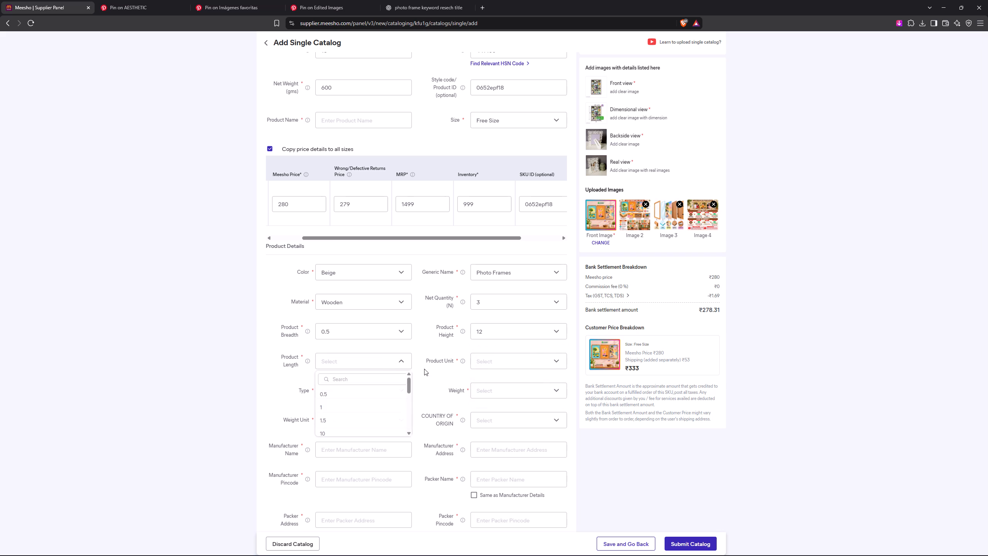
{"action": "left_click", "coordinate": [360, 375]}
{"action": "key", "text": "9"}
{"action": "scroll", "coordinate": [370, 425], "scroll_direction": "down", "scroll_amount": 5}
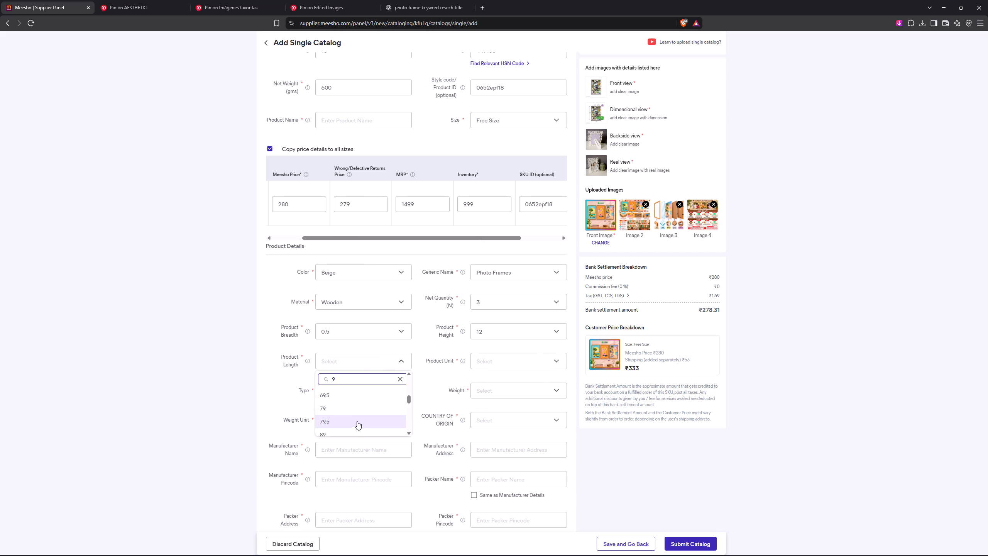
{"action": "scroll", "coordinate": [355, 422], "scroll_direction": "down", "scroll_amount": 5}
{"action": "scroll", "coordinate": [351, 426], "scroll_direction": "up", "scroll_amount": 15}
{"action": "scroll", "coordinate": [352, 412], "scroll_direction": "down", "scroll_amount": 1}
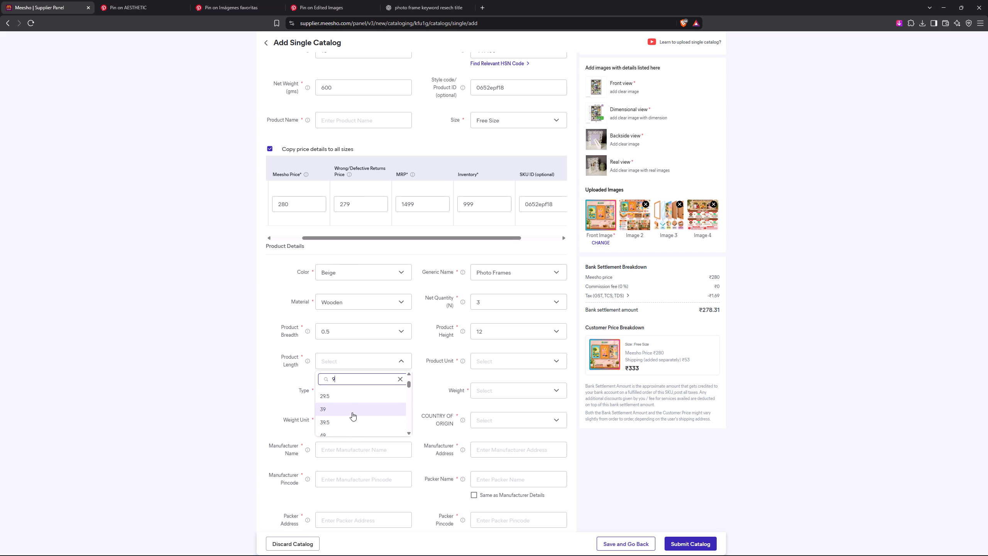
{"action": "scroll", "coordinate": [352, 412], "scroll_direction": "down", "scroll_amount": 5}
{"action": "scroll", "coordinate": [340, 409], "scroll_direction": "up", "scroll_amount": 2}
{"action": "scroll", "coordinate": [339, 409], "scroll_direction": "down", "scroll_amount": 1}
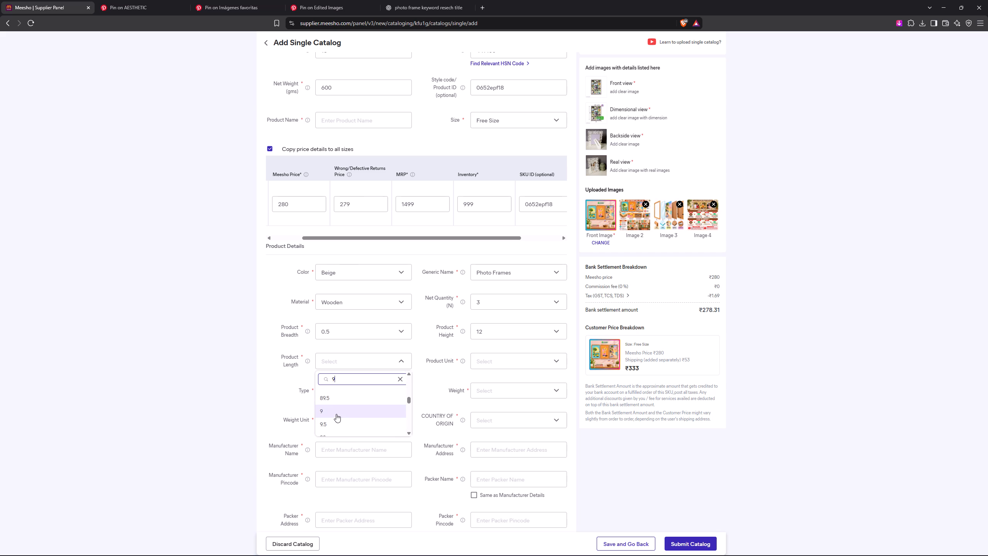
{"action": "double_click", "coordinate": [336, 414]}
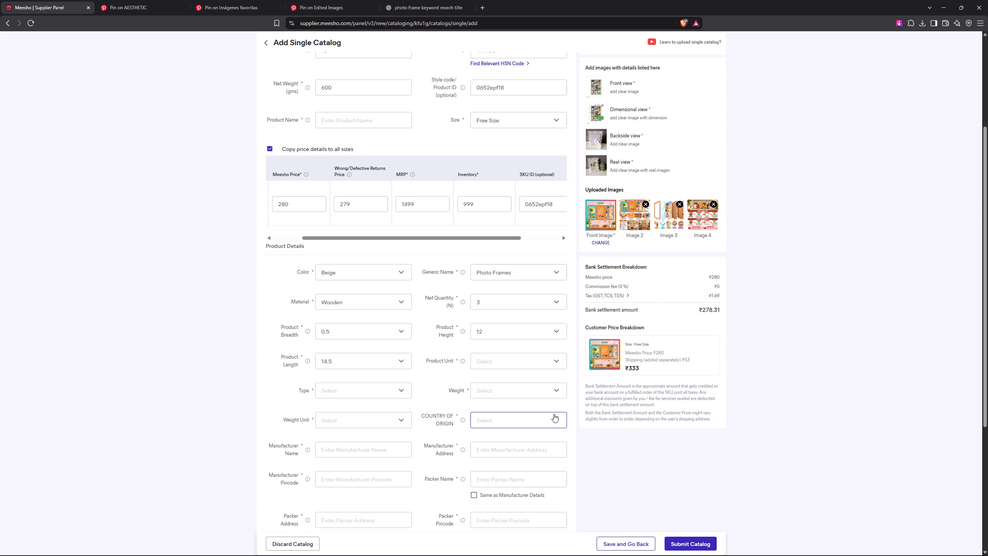
Set the product length to 9.
{"action": "left_click", "coordinate": [384, 363]}
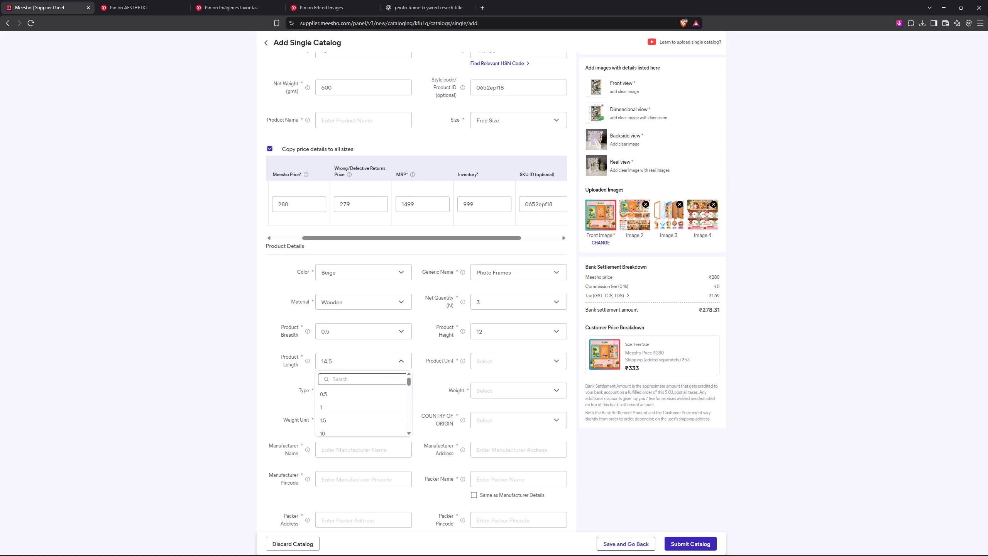
{"action": "scroll", "coordinate": [349, 404], "scroll_direction": "down", "scroll_amount": 8}
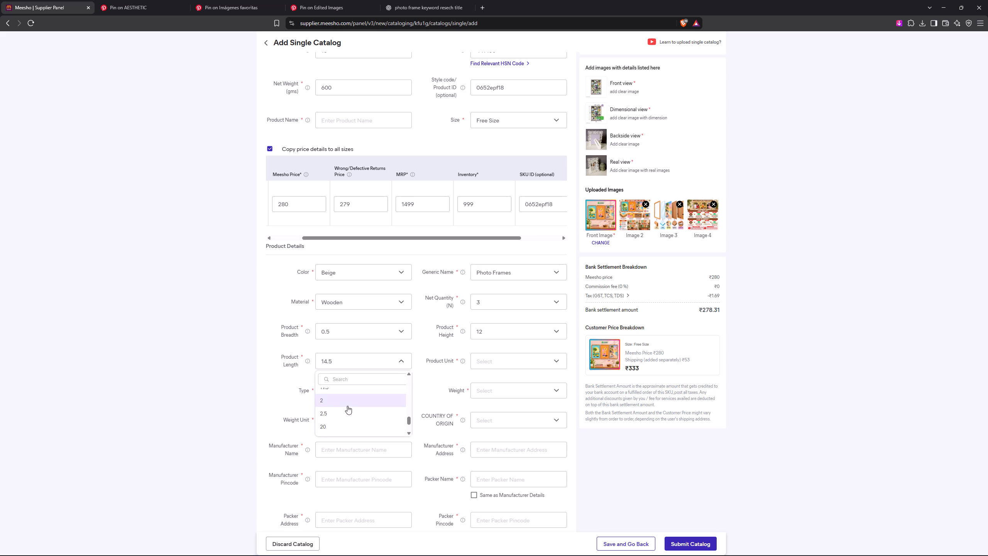
{"action": "scroll", "coordinate": [347, 406], "scroll_direction": "down", "scroll_amount": 3}
{"action": "left_click", "coordinate": [354, 382]}
{"action": "key", "text": "9"}
{"action": "scroll", "coordinate": [362, 412], "scroll_direction": "up", "scroll_amount": 5}
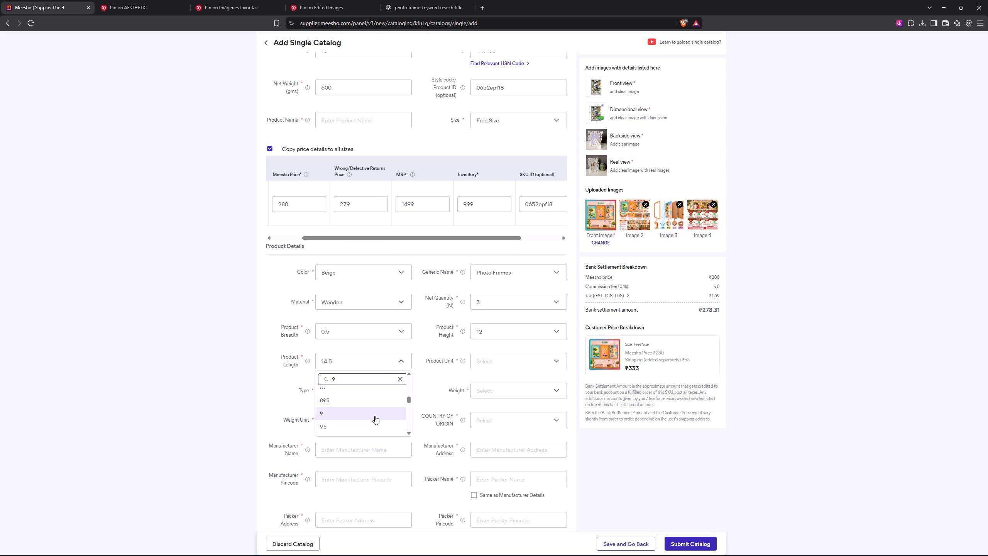
{"action": "scroll", "coordinate": [375, 416], "scroll_direction": "up", "scroll_amount": 3}
{"action": "scroll", "coordinate": [375, 416], "scroll_direction": "down", "scroll_amount": 3}
{"action": "left_click", "coordinate": [358, 414]}
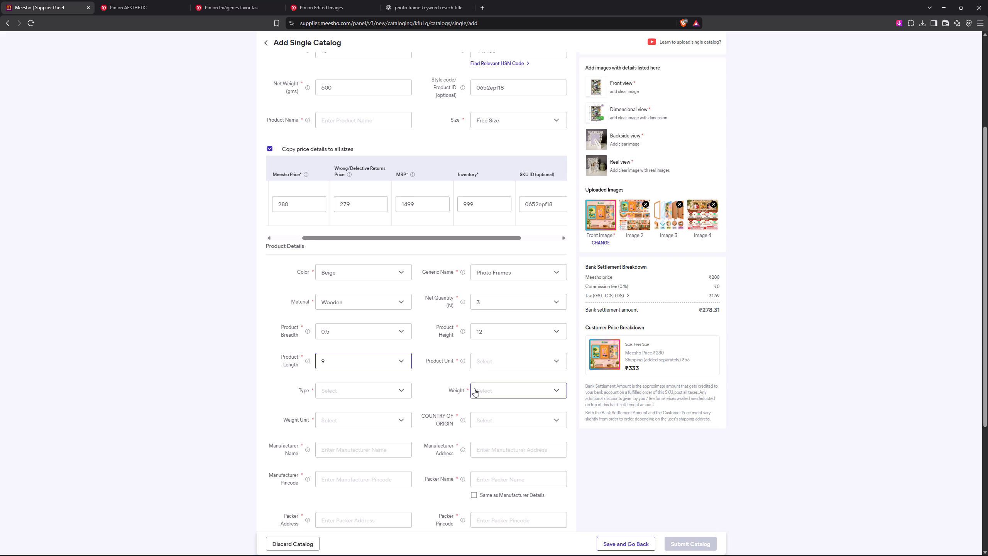
Set the product unit to Inch.
{"action": "left_click", "coordinate": [533, 353]}
{"action": "left_click", "coordinate": [502, 407]}
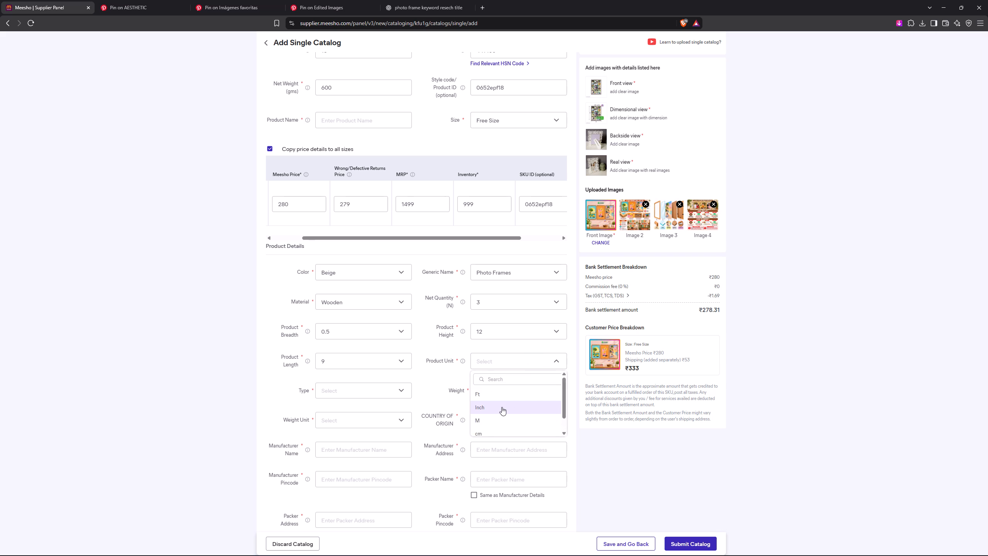
Open the choices for the product's Type.
{"action": "left_click", "coordinate": [367, 394]}
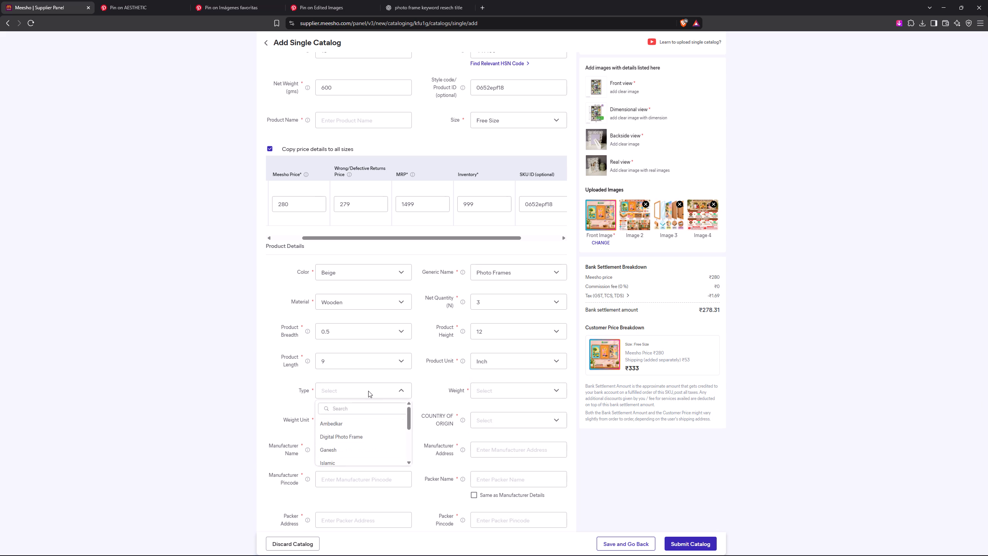
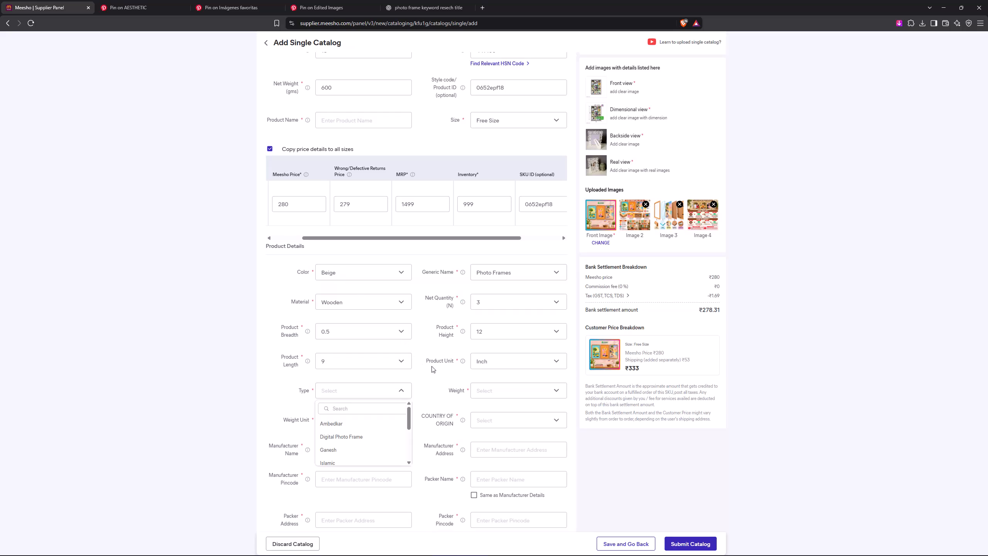
Set the product's Type to Digital Photo Frame.
{"action": "left_click", "coordinate": [382, 442]}
Set the product's weight to 0.6 and its weight unit to kg.
{"action": "scroll", "coordinate": [467, 430], "scroll_direction": "down", "scroll_amount": 3}
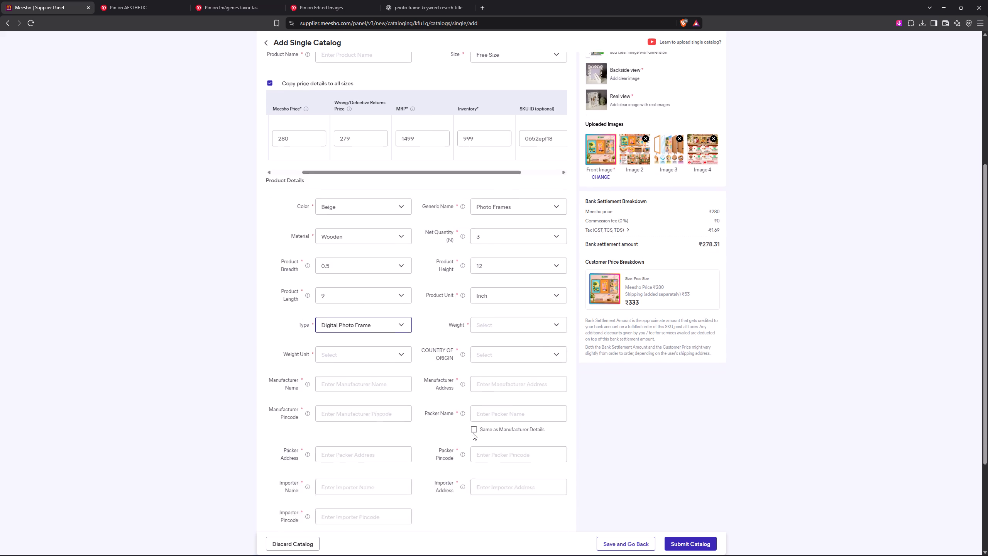
{"action": "left_click", "coordinate": [517, 273]}
{"action": "scroll", "coordinate": [518, 320], "scroll_direction": "down", "scroll_amount": 4}
{"action": "scroll", "coordinate": [516, 320], "scroll_direction": "up", "scroll_amount": 1}
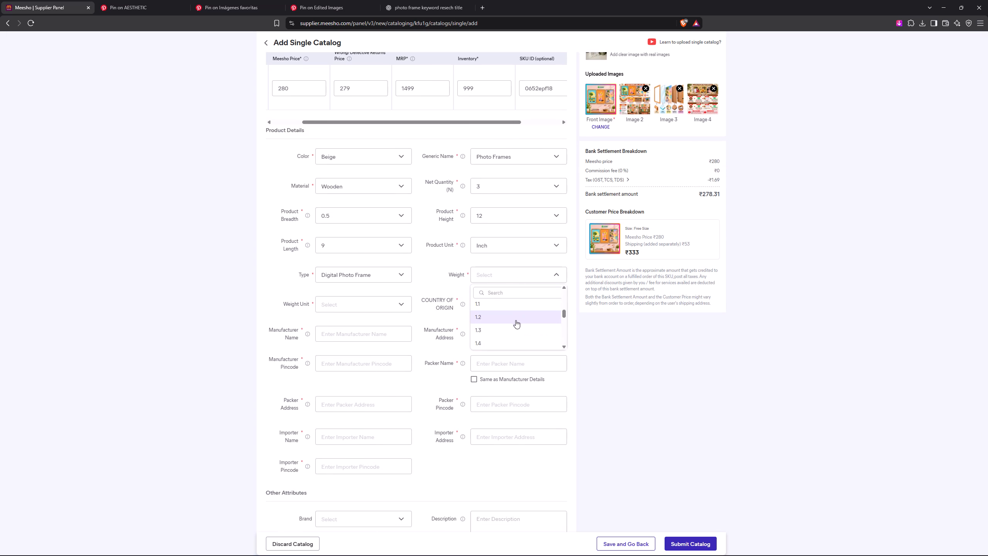
{"action": "scroll", "coordinate": [516, 320], "scroll_direction": "up", "scroll_amount": 2}
{"action": "scroll", "coordinate": [497, 337], "scroll_direction": "down", "scroll_amount": 1}
{"action": "left_click", "coordinate": [487, 318]}
{"action": "left_click", "coordinate": [374, 307]}
{"action": "left_click", "coordinate": [348, 350]}
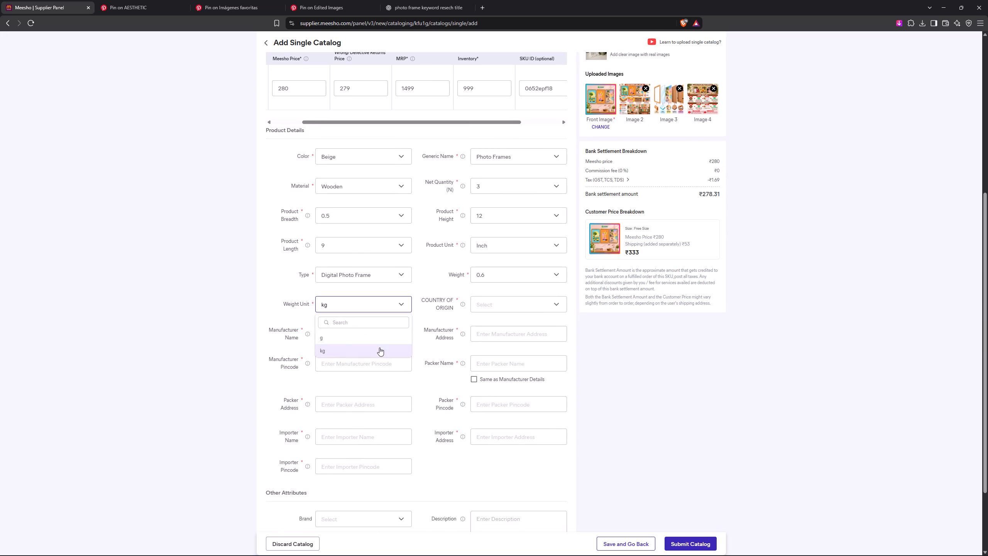
Set the country of origin to India.
{"action": "left_click", "coordinate": [491, 305]}
{"action": "left_click", "coordinate": [489, 337]}
{"action": "left_click", "coordinate": [385, 334]}
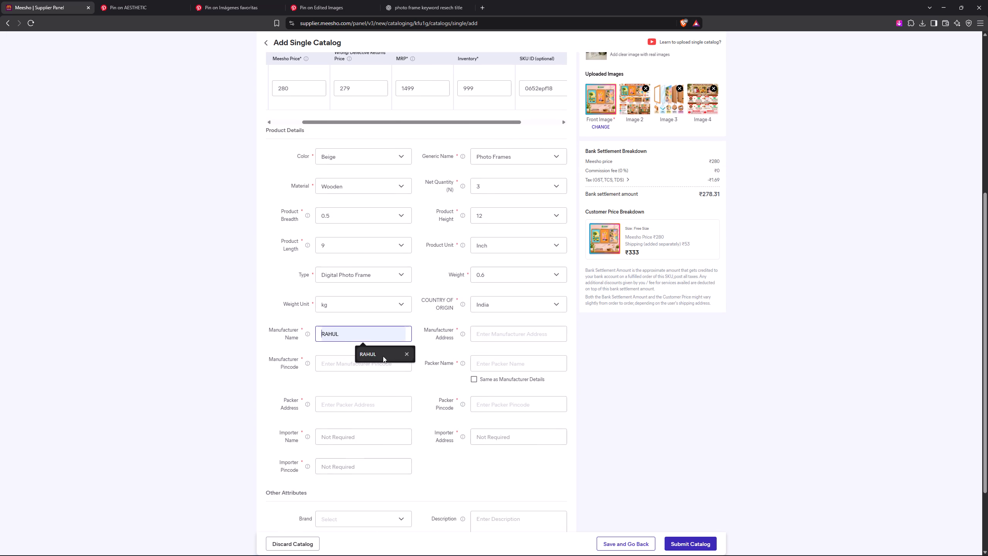
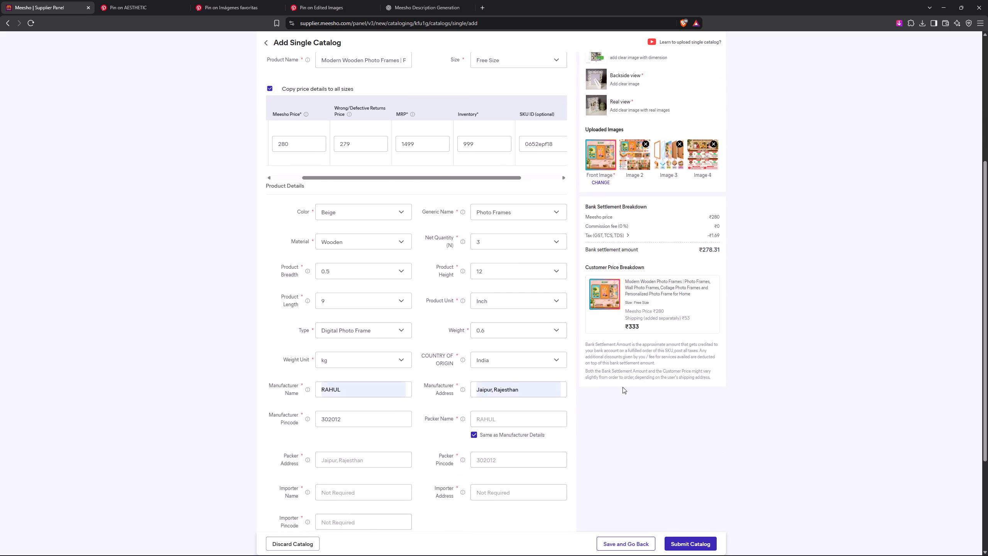
{"action": "scroll", "coordinate": [651, 408], "scroll_direction": "up", "scroll_amount": 5}
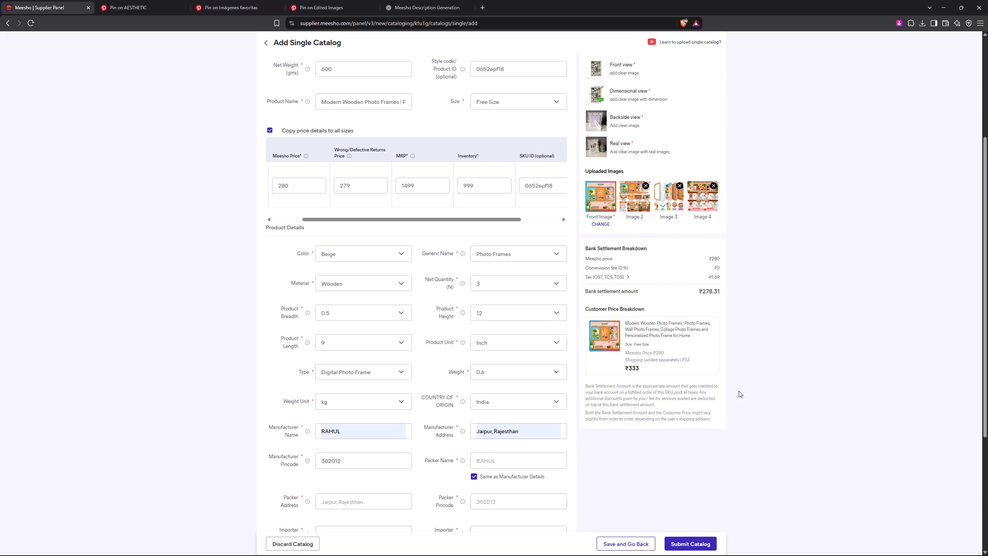
{"action": "scroll", "coordinate": [713, 371], "scroll_direction": "up", "scroll_amount": 2}
{"action": "scroll", "coordinate": [570, 269], "scroll_direction": "up", "scroll_amount": 4}
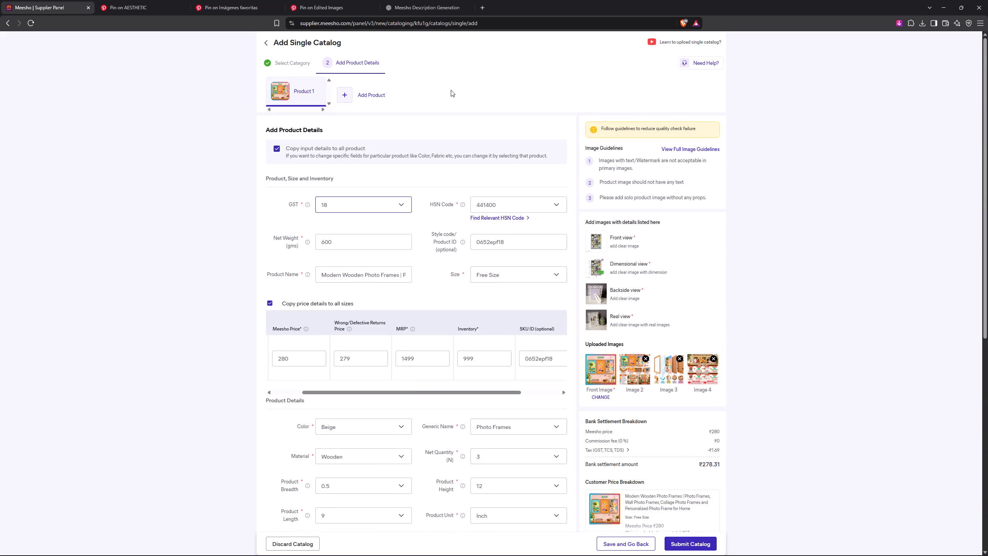
{"action": "scroll", "coordinate": [597, 349], "scroll_direction": "down", "scroll_amount": 4}
Submit the catalog for quality check, accepting the declaration that all products are not branded or illegal, and dismiss the visibility offer.
{"action": "left_click", "coordinate": [708, 542]}
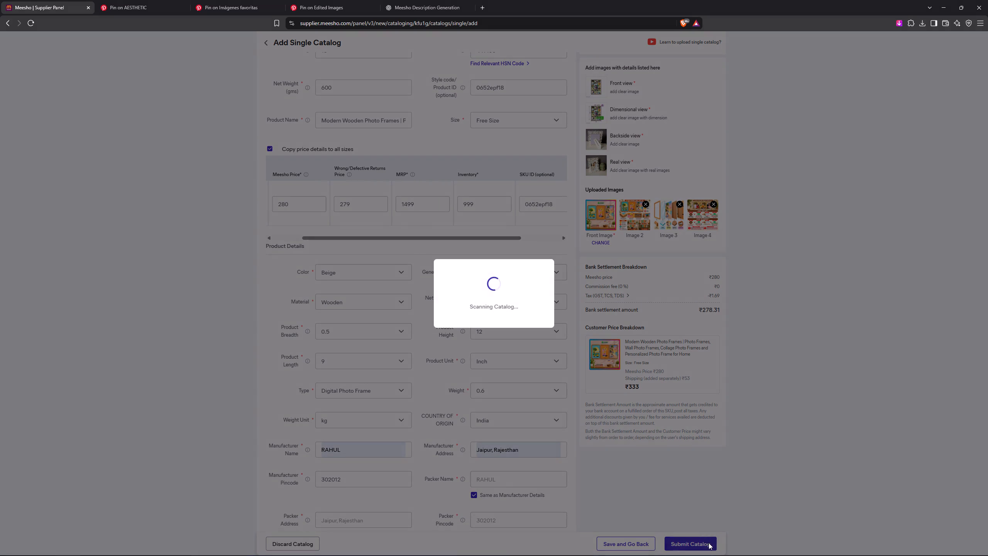
{"action": "left_click", "coordinate": [366, 399]}
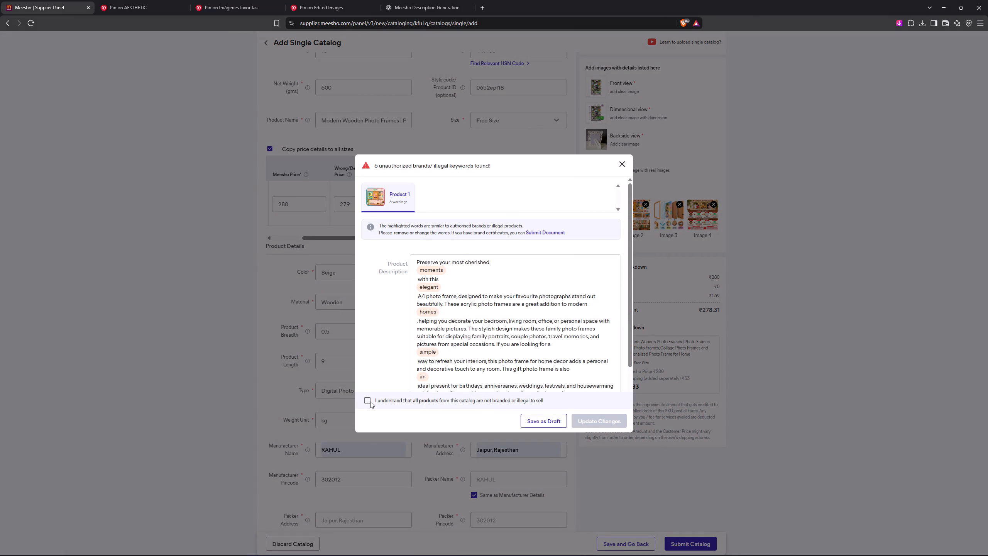
{"action": "left_click", "coordinate": [362, 398]}
{"action": "left_click", "coordinate": [367, 399]}
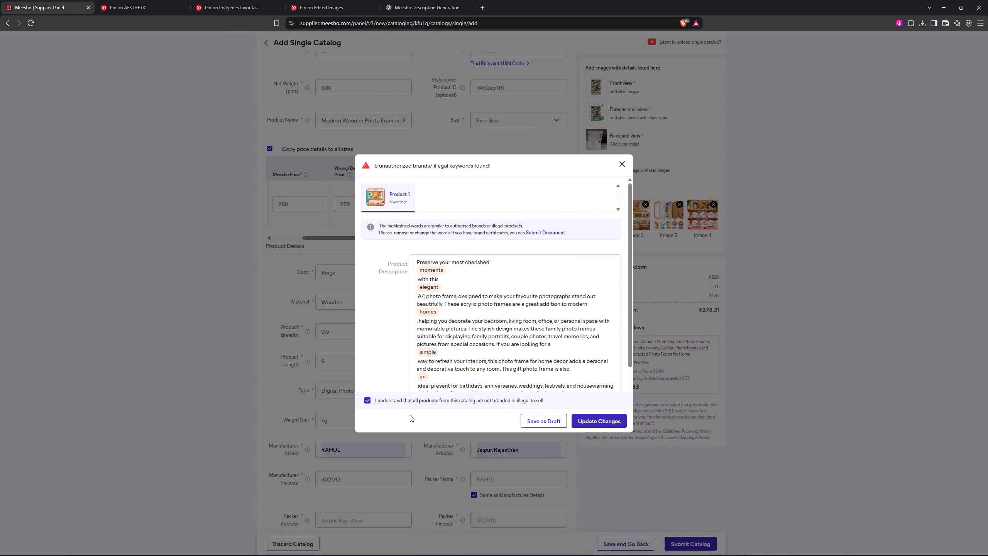
{"action": "left_click", "coordinate": [598, 421]}
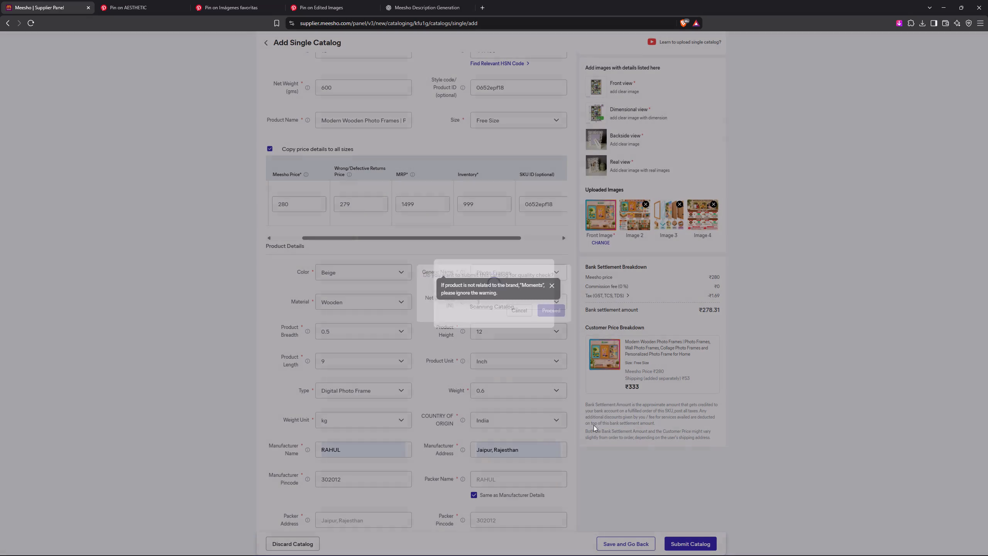
{"action": "left_click", "coordinate": [552, 311]}
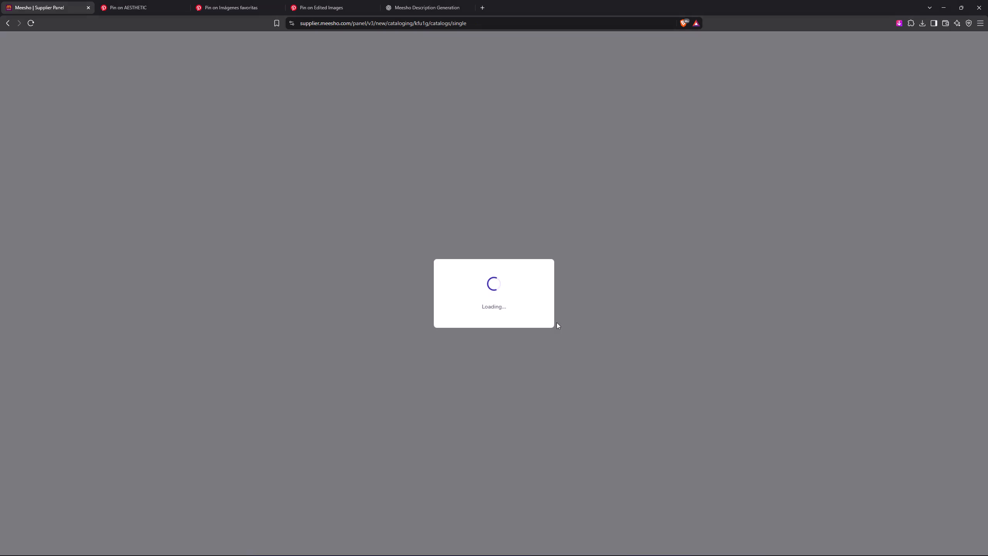
{"action": "left_click", "coordinate": [596, 417]}
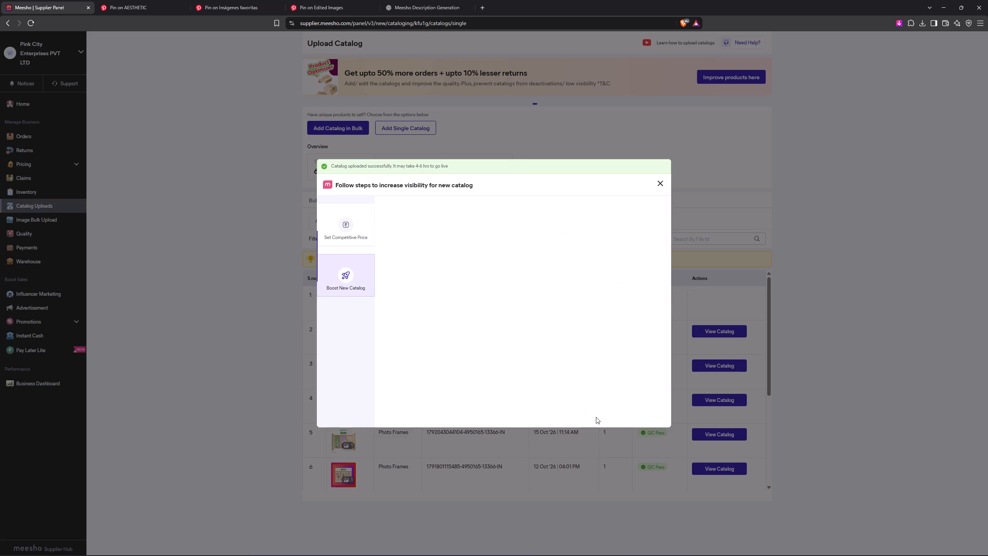
{"action": "left_click", "coordinate": [663, 183]}
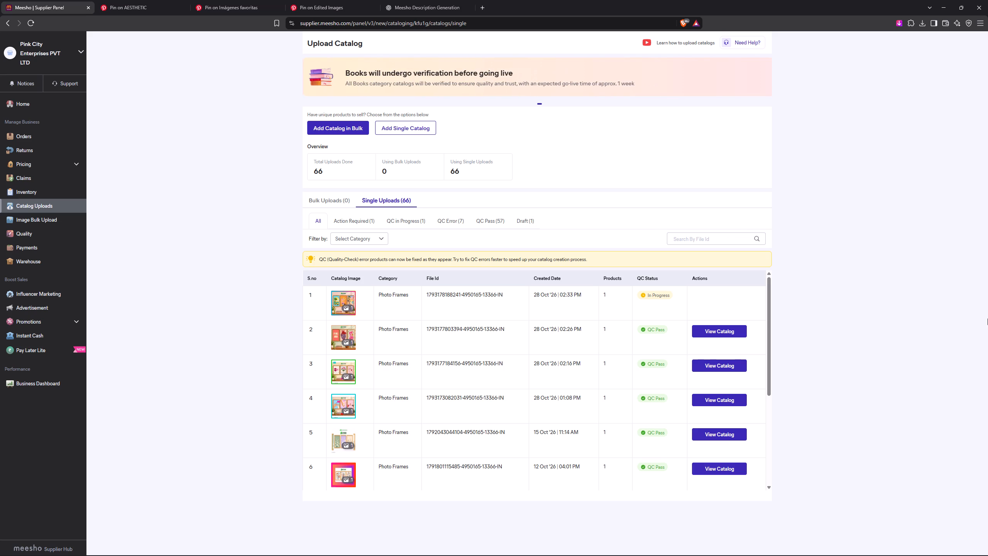
Refresh the single uploads list to check the QC status of the newly submitted catalog.
{"action": "left_click", "coordinate": [32, 19]}
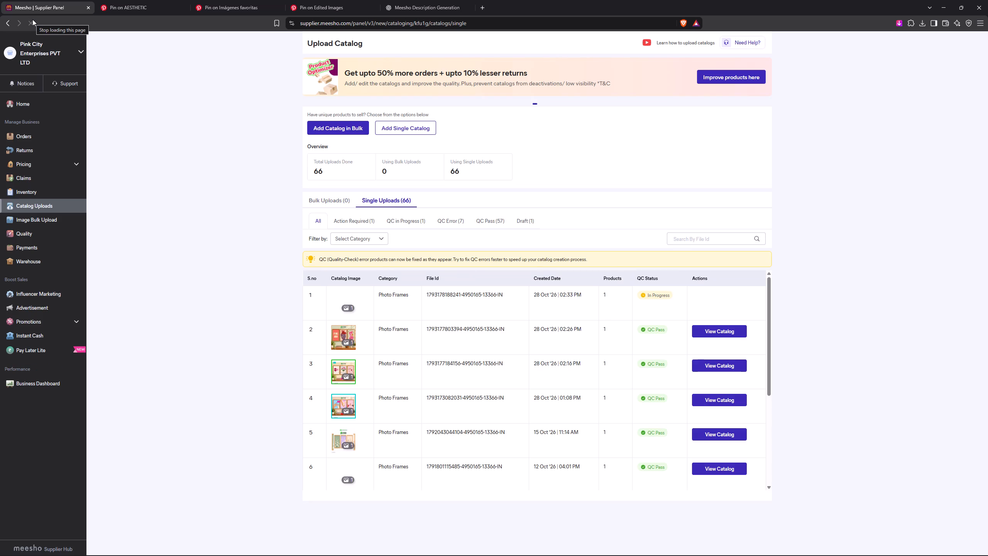
{"action": "left_click", "coordinate": [36, 27]}
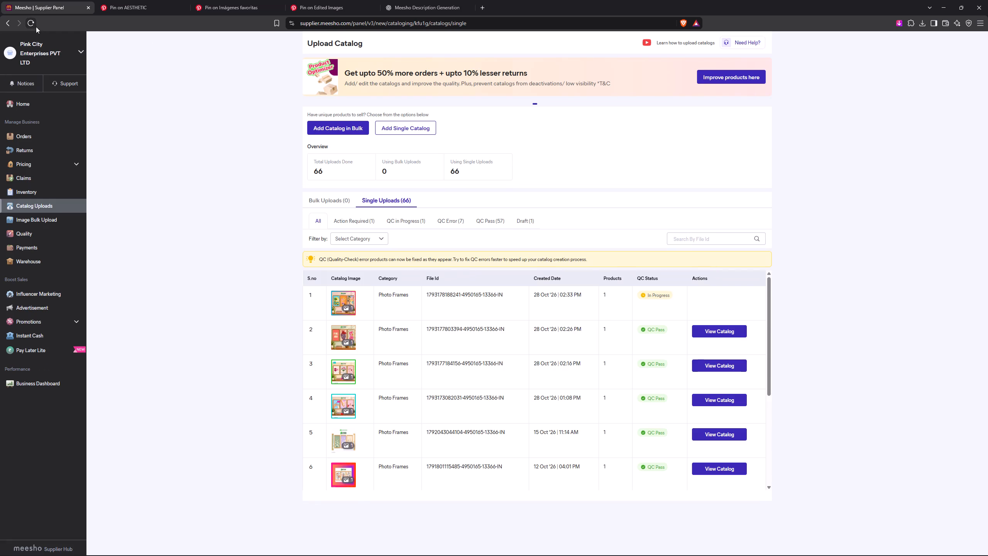
{"action": "left_click", "coordinate": [36, 27]}
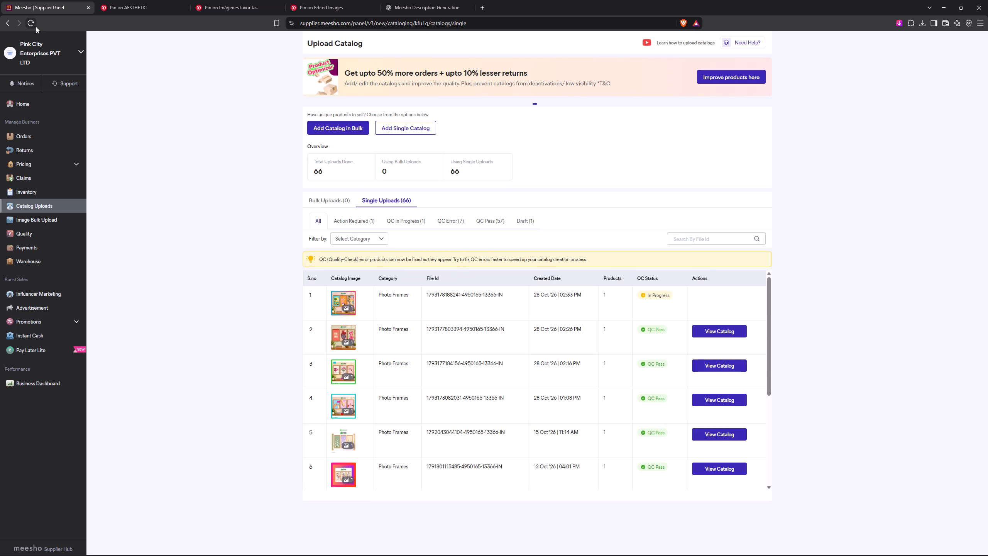
{"action": "left_click", "coordinate": [36, 27]}
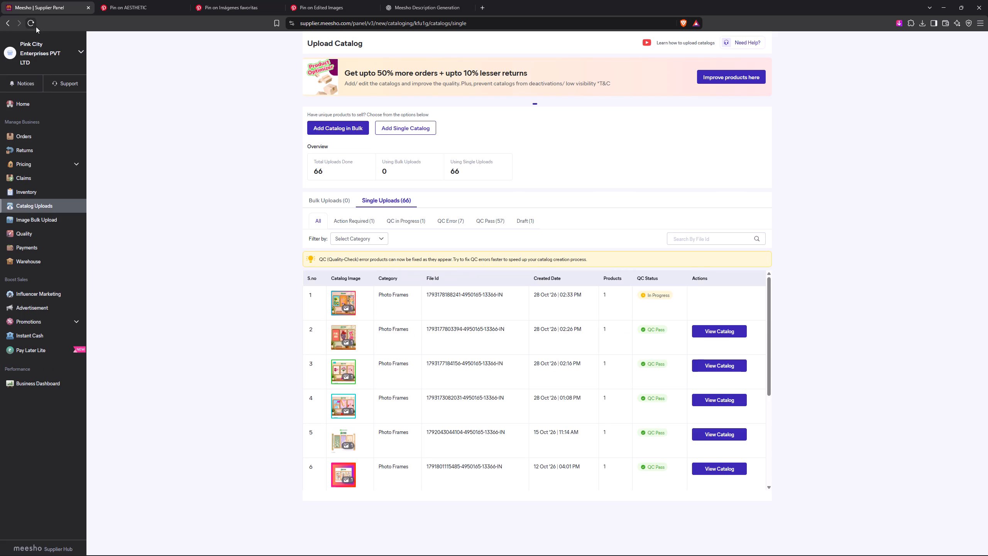
{"action": "left_click", "coordinate": [36, 27]}
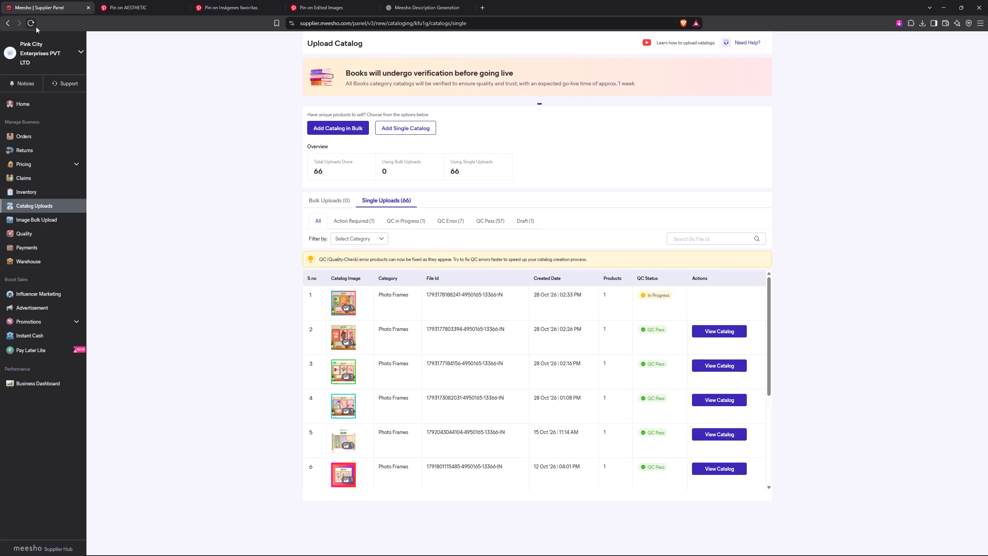
{"action": "left_click", "coordinate": [36, 27]}
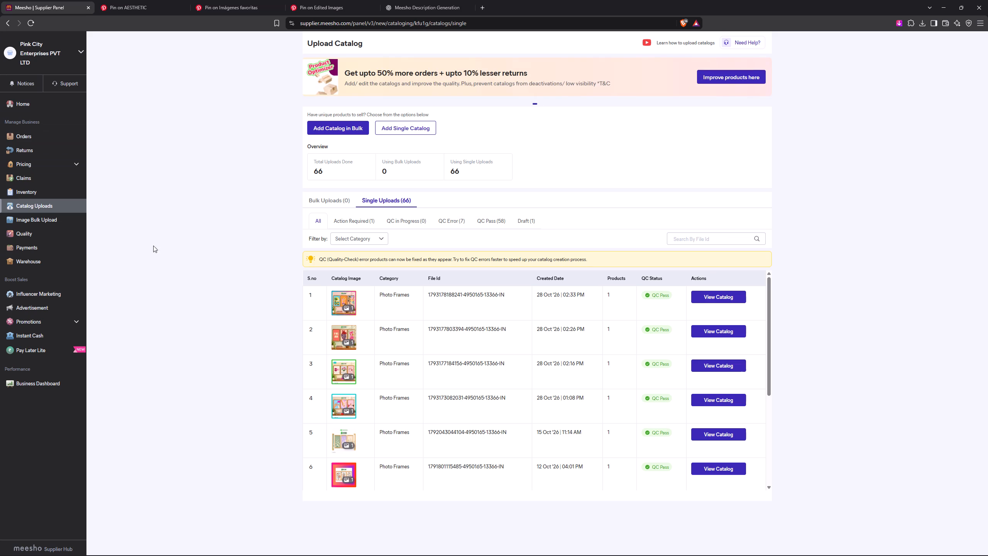
{"action": "left_click", "coordinate": [34, 24]}
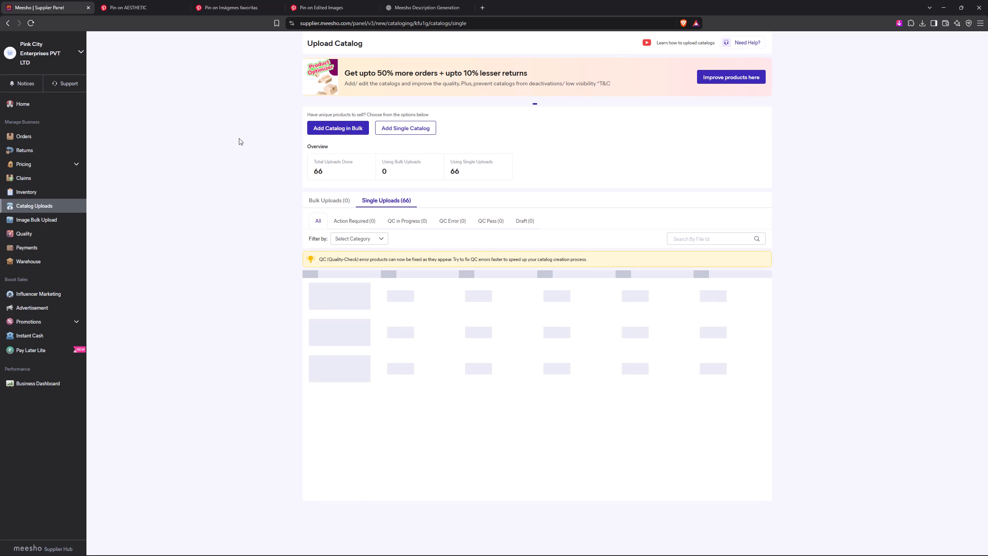
{"action": "scroll", "coordinate": [641, 344], "scroll_direction": "down", "scroll_amount": 2}
{"action": "scroll", "coordinate": [604, 368], "scroll_direction": "up", "scroll_amount": 4}
{"action": "scroll", "coordinate": [362, 414], "scroll_direction": "up", "scroll_amount": 3}
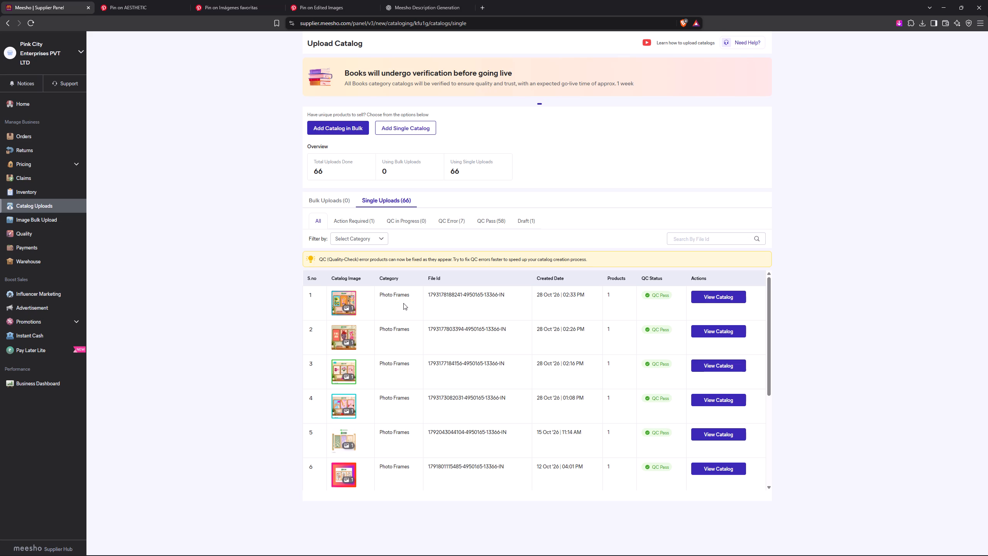
{"action": "scroll", "coordinate": [692, 414], "scroll_direction": "up", "scroll_amount": 4}
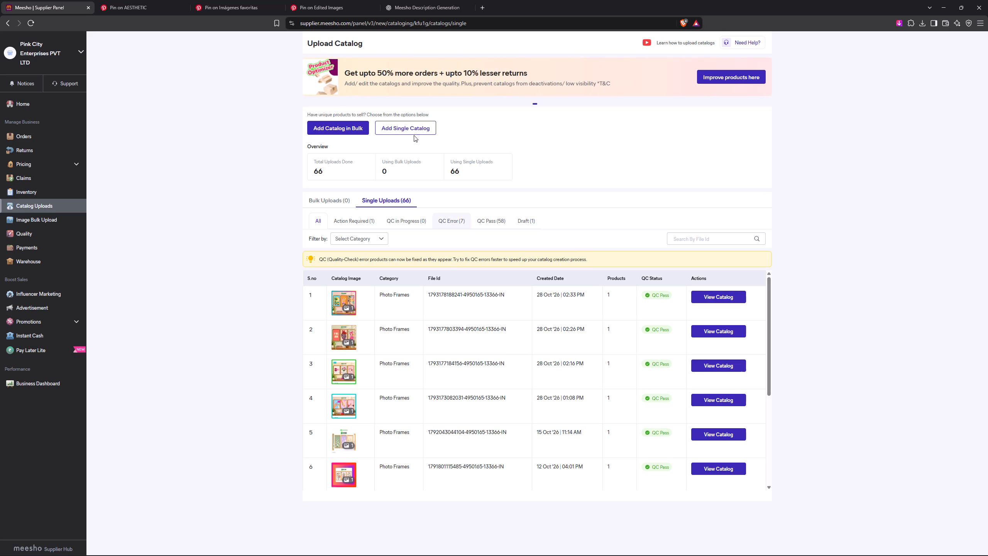
Start a new single catalog under Photo Frames with imgi_4_meesho_image18 from pintrest folder 19 as its front image.
{"action": "left_click", "coordinate": [411, 122]}
{"action": "left_click", "coordinate": [412, 143]}
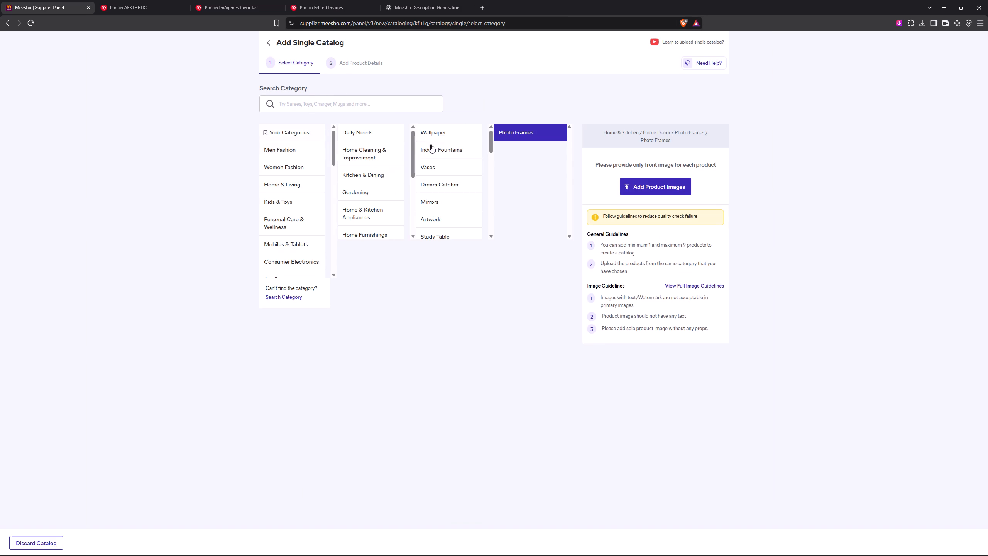
{"action": "left_click", "coordinate": [671, 265]}
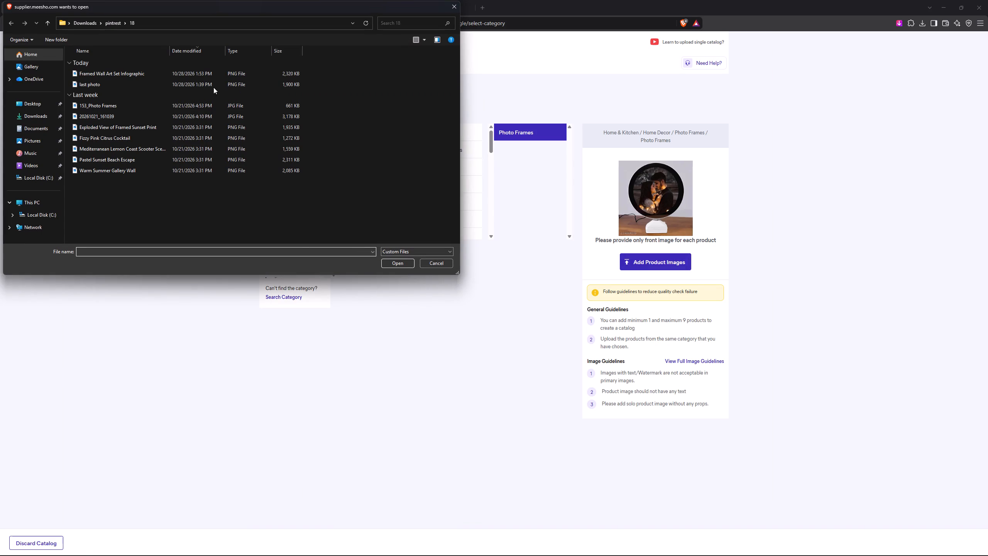
{"action": "left_click", "coordinate": [113, 25]}
{"action": "scroll", "coordinate": [151, 223], "scroll_direction": "down", "scroll_amount": 3}
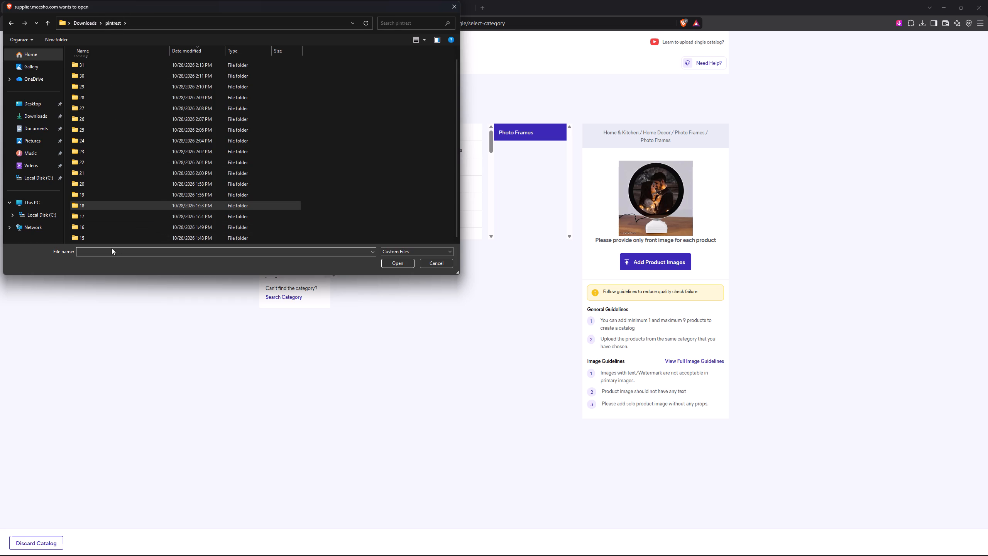
{"action": "double_click", "coordinate": [88, 195]}
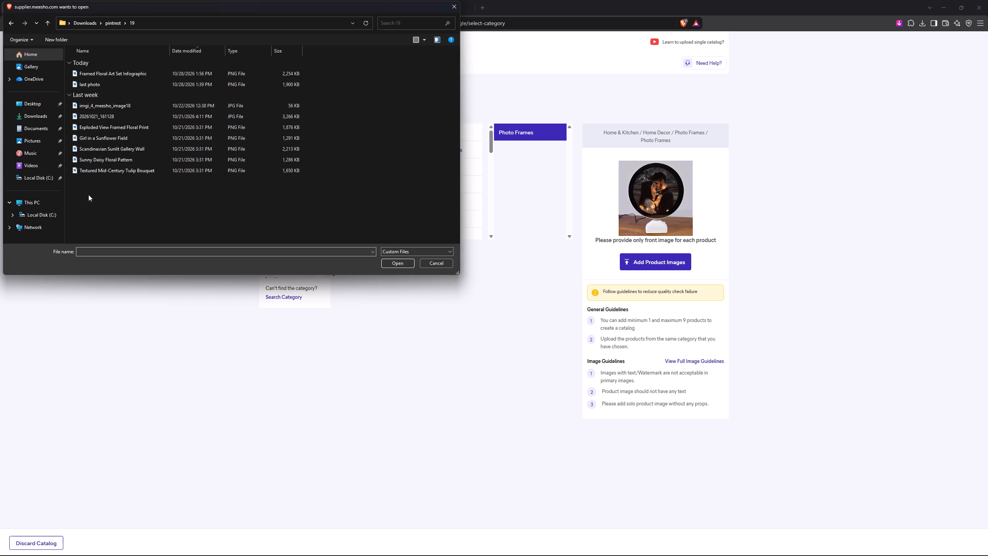
{"action": "double_click", "coordinate": [113, 113]}
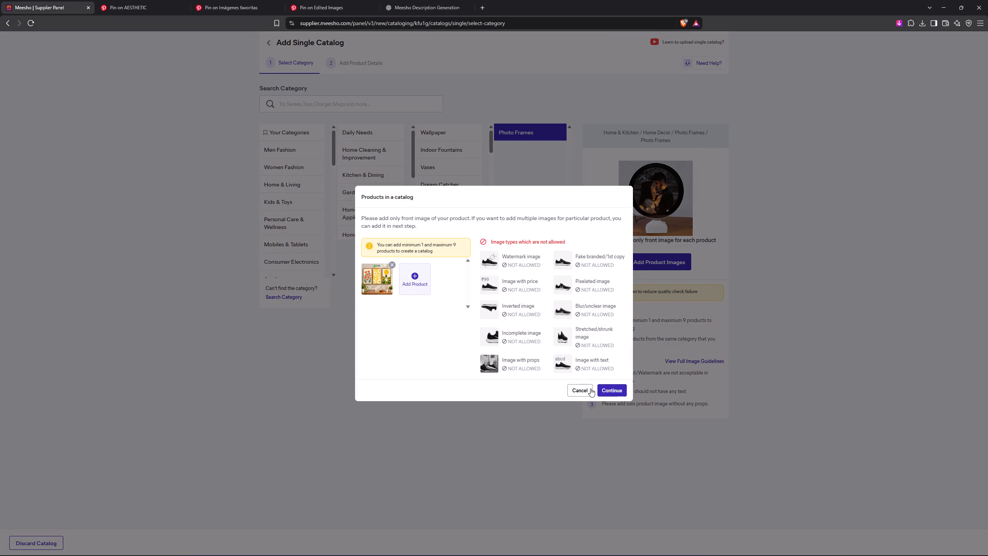
{"action": "left_click", "coordinate": [577, 388]}
{"action": "left_click", "coordinate": [674, 266]}
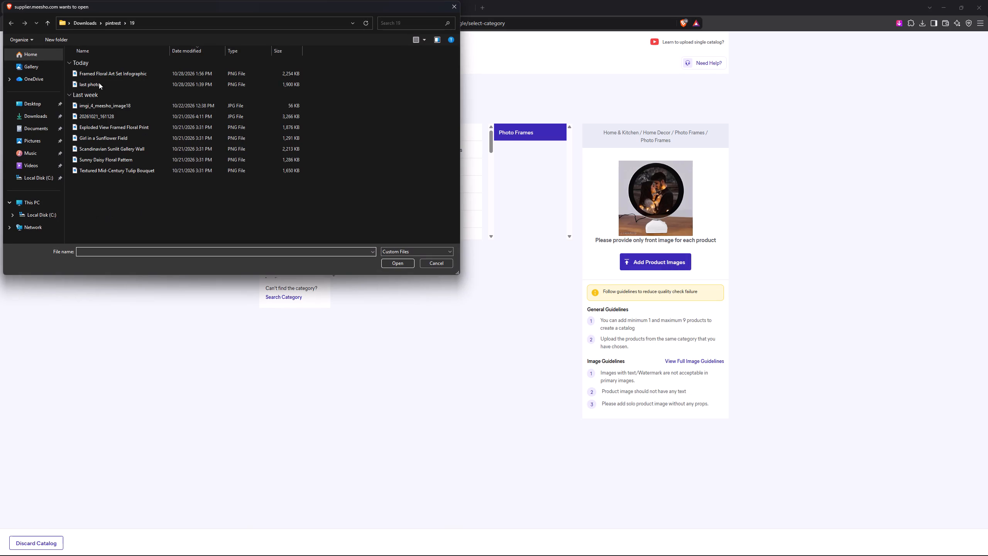
{"action": "double_click", "coordinate": [130, 102]}
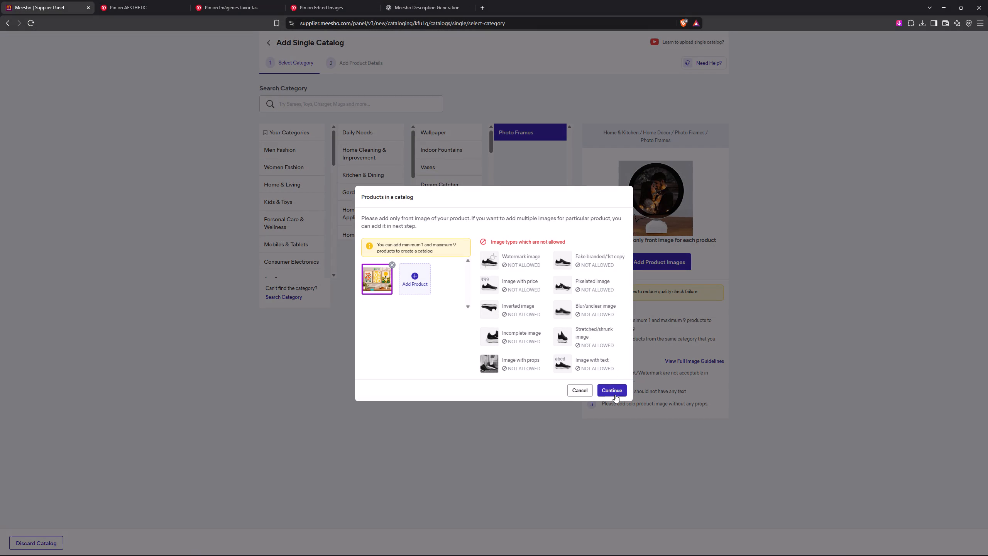
{"action": "left_click", "coordinate": [615, 395]}
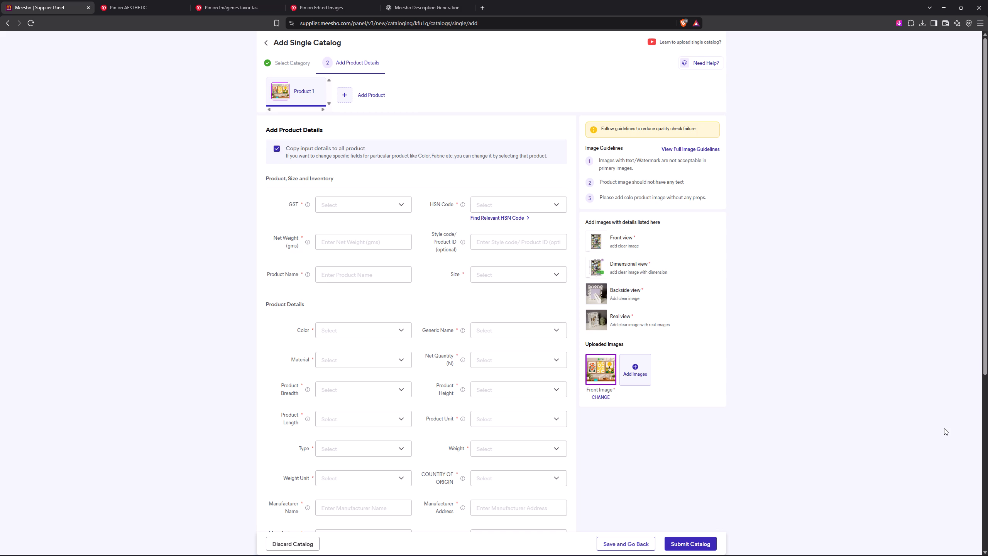
Add the images Framed Floral Art Set Infographic, Exploded View Framed Floral Print and last photo from folder 19 to the product.
{"action": "left_click", "coordinate": [640, 373]}
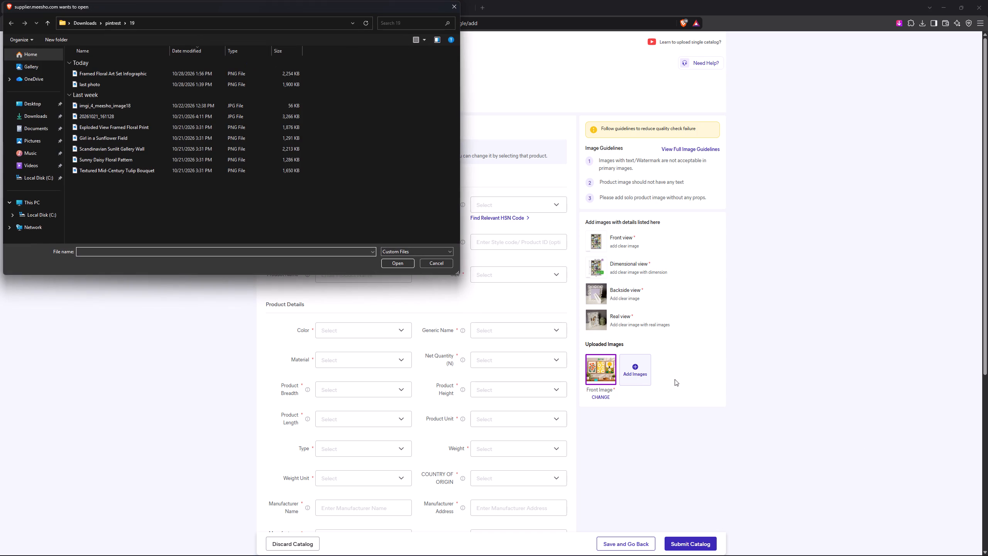
{"action": "left_click", "coordinate": [135, 73], "text": "ctrl"}
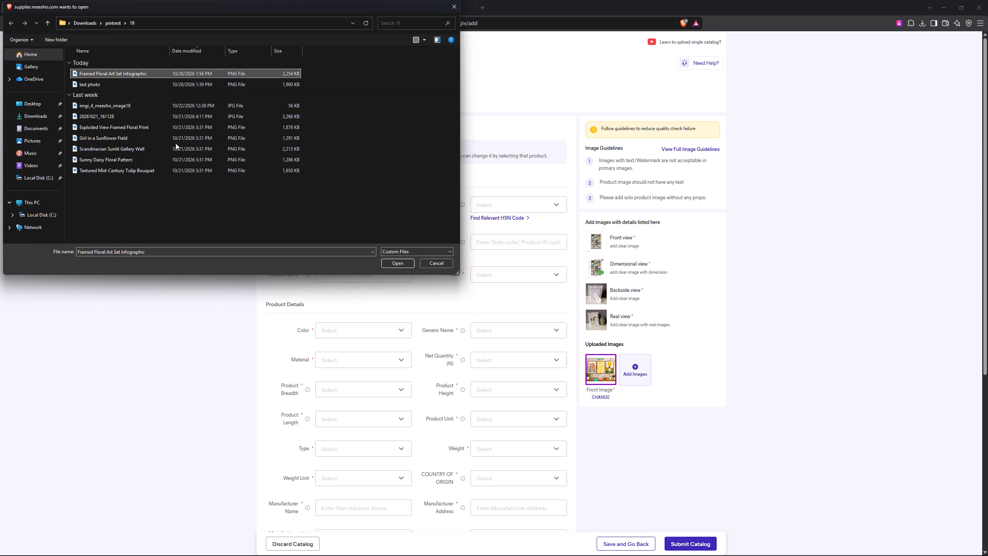
{"action": "left_click", "coordinate": [129, 125], "text": "ctrl"}
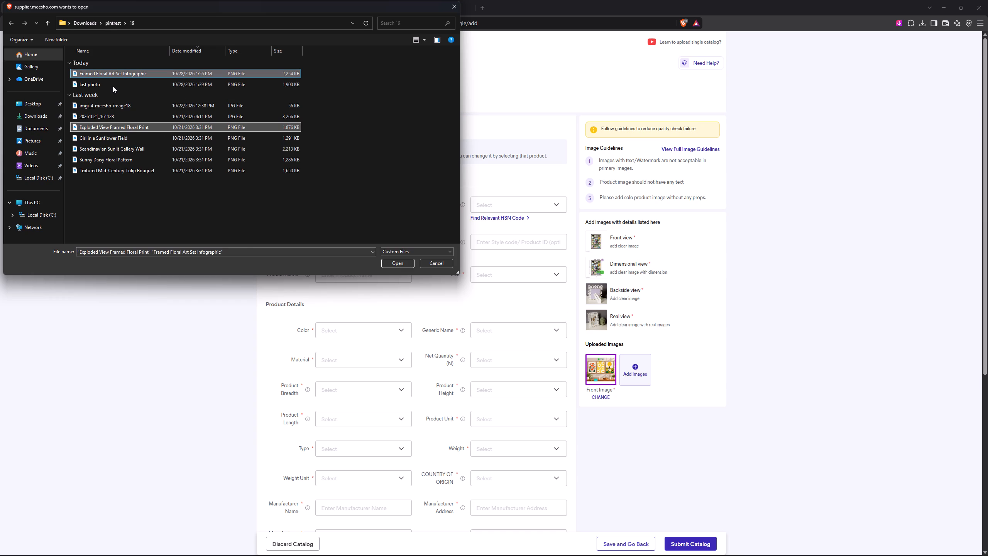
{"action": "left_click", "coordinate": [113, 86], "text": "ctrl"}
{"action": "left_click", "coordinate": [396, 266]}
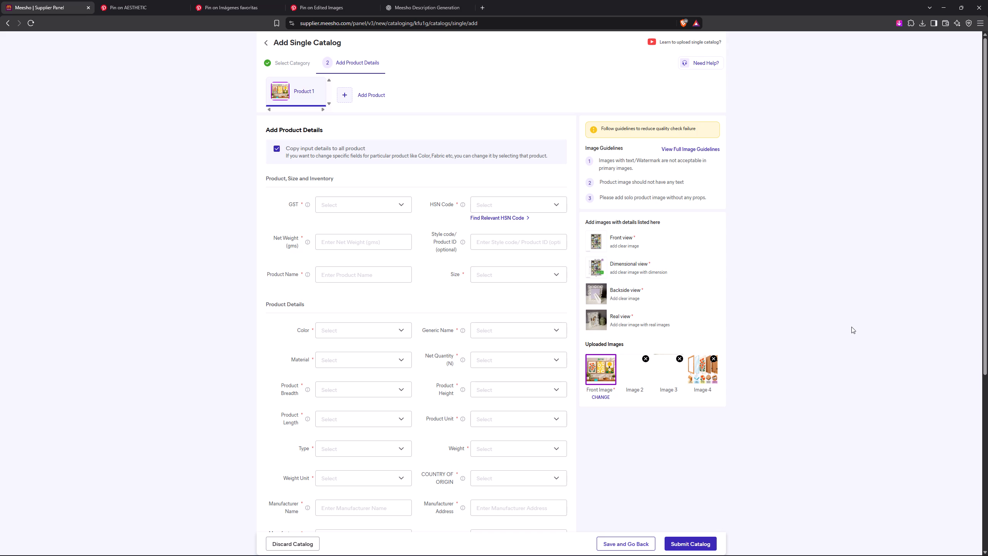
Remove Image 3 from the product's uploaded images.
{"action": "left_click", "coordinate": [682, 359]}
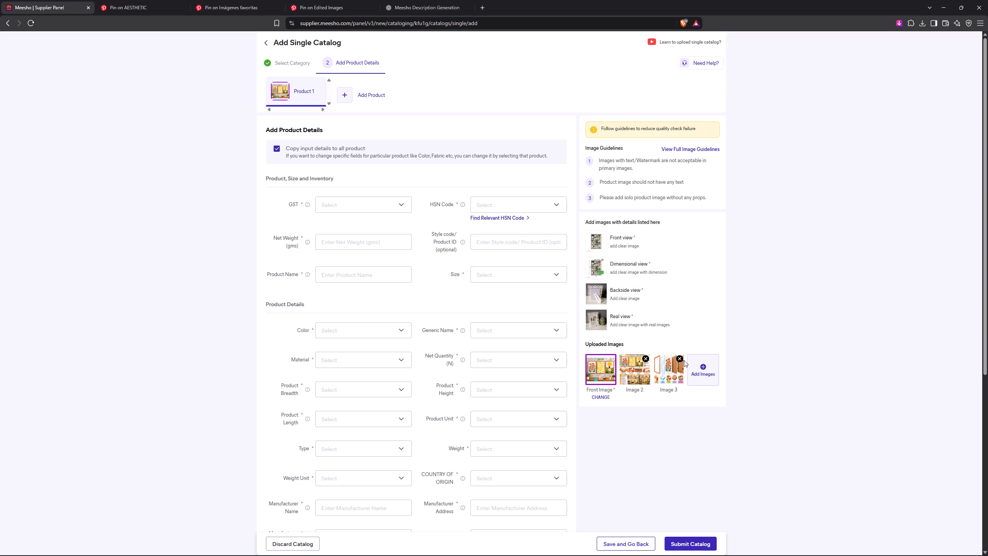
Add one more image from folder 19 as the product's fourth image.
{"action": "left_click", "coordinate": [698, 372]}
{"action": "double_click", "coordinate": [86, 87]}
{"action": "left_click", "coordinate": [785, 416]}
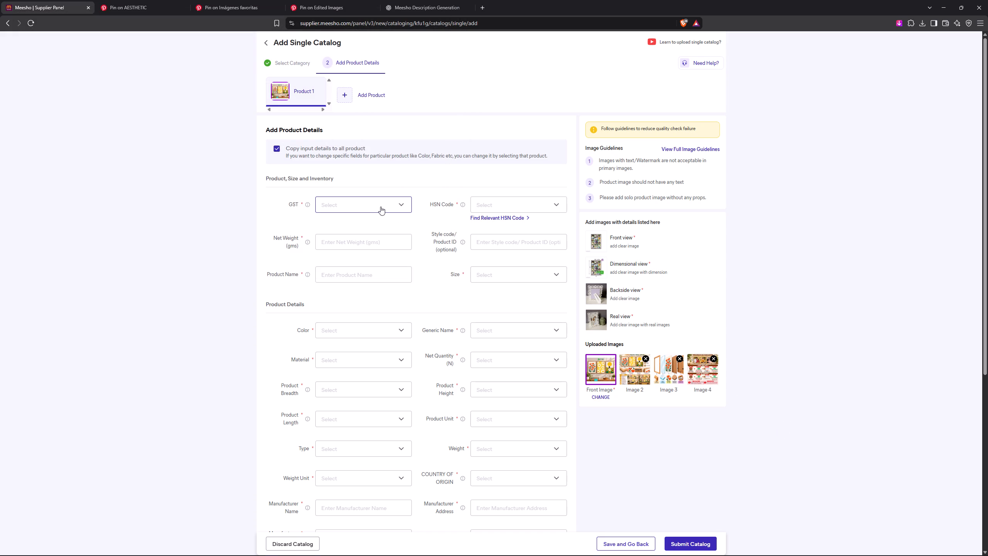
Set the product's GST to 18, HSN code to 441400 and net weight to 600 g.
{"action": "left_click", "coordinate": [381, 207]}
{"action": "left_click", "coordinate": [359, 247]}
{"action": "left_click", "coordinate": [509, 205]}
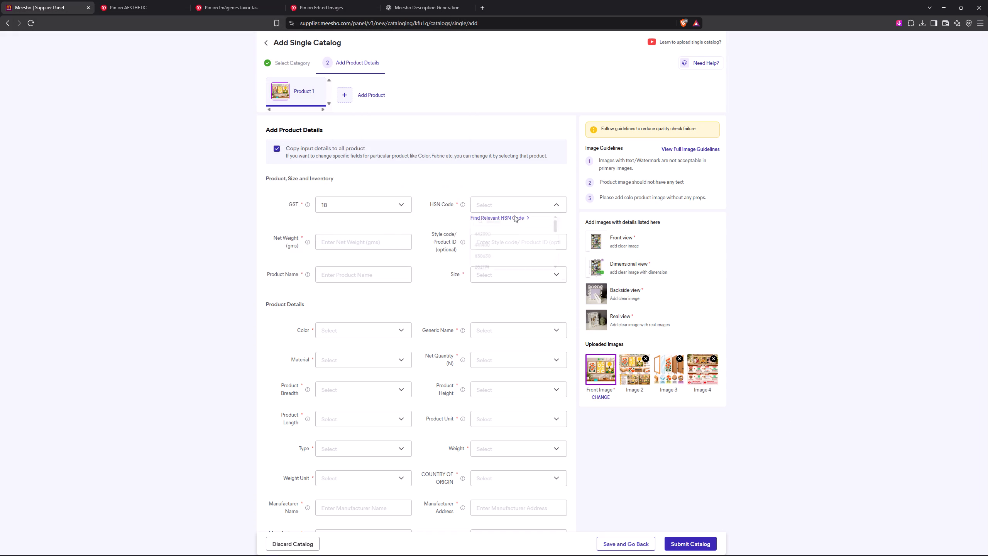
{"action": "left_click", "coordinate": [505, 250]}
{"action": "left_click", "coordinate": [380, 241]}
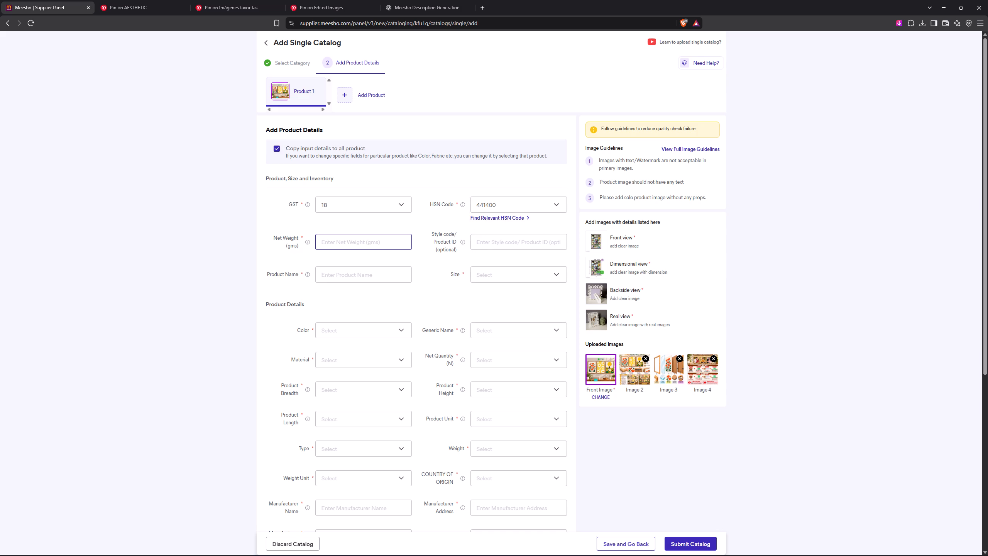
{"action": "type", "text": "600"}
Enter 0652epf19 as the style code/product ID, removing the saved 0652epf17 suggestion.
{"action": "left_click", "coordinate": [481, 243]}
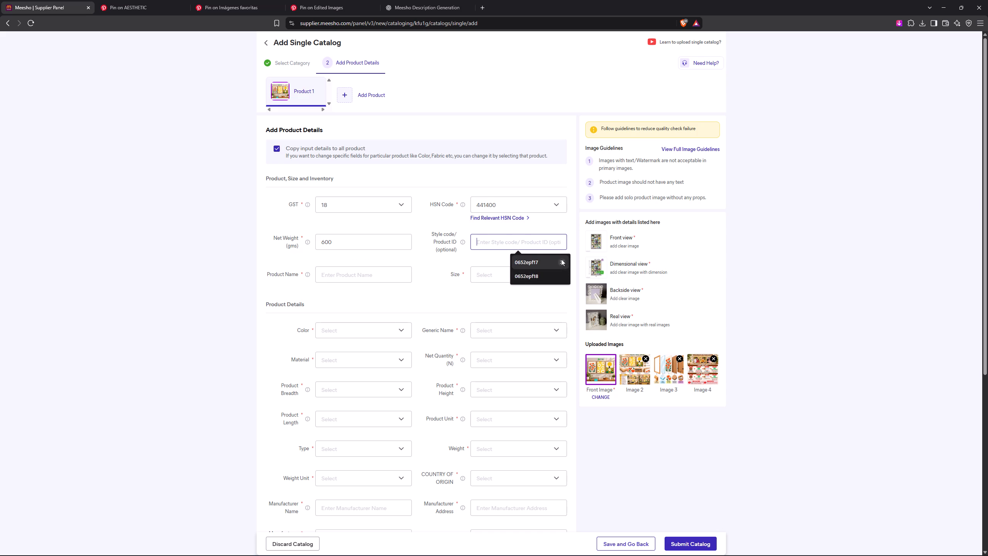
{"action": "left_click", "coordinate": [561, 259]}
{"action": "left_click", "coordinate": [524, 259]}
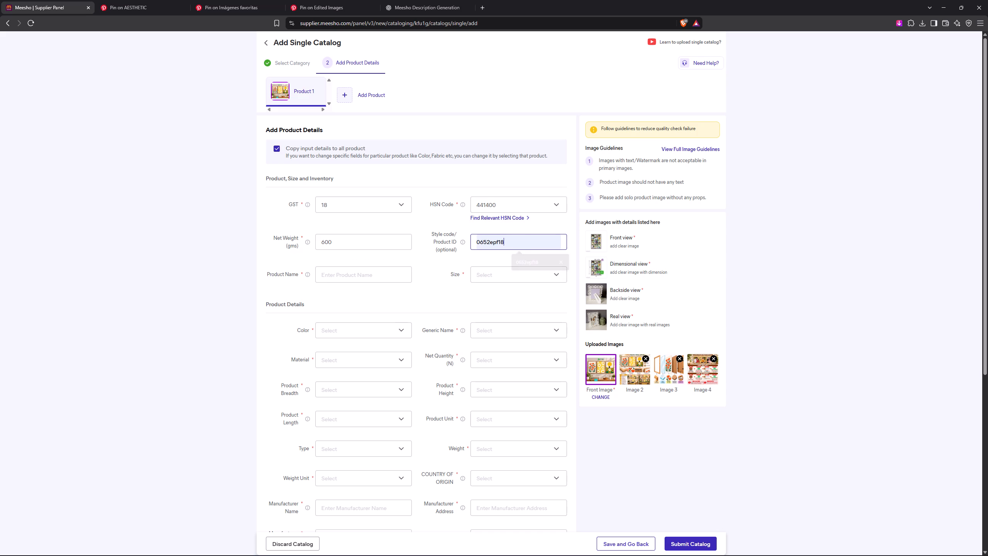
{"action": "left_click", "coordinate": [509, 245]}
{"action": "key", "text": "BackSpace"}
{"action": "key", "text": "9"}
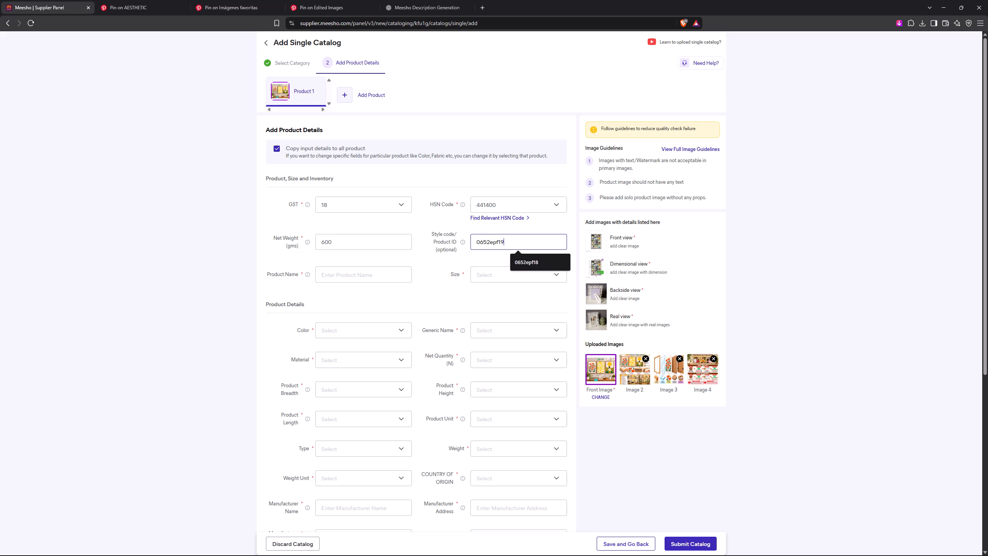
Remove the saved product name suggestion, leaving the name empty, and set the size to Free Size.
{"action": "left_click", "coordinate": [398, 278]}
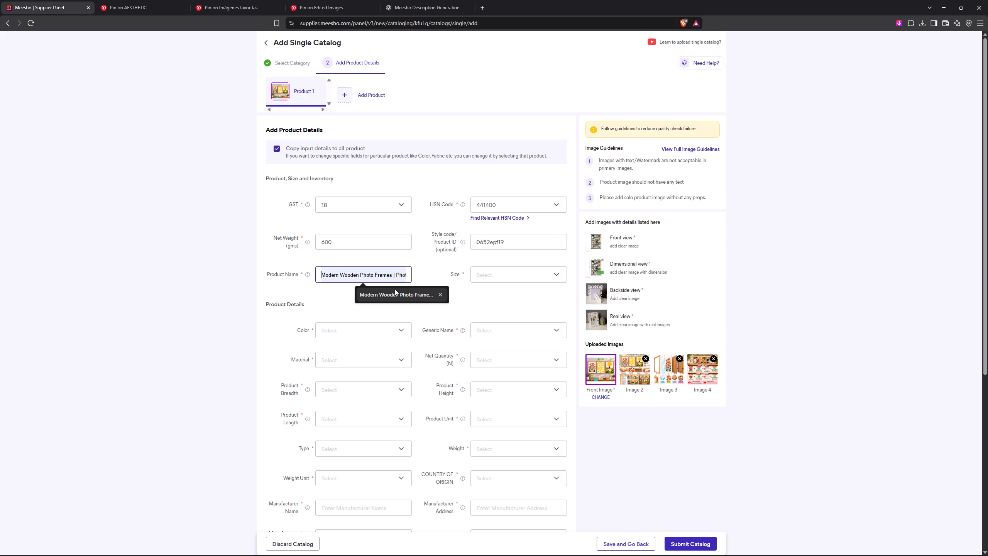
{"action": "left_click", "coordinate": [440, 293]}
{"action": "left_click", "coordinate": [511, 274]}
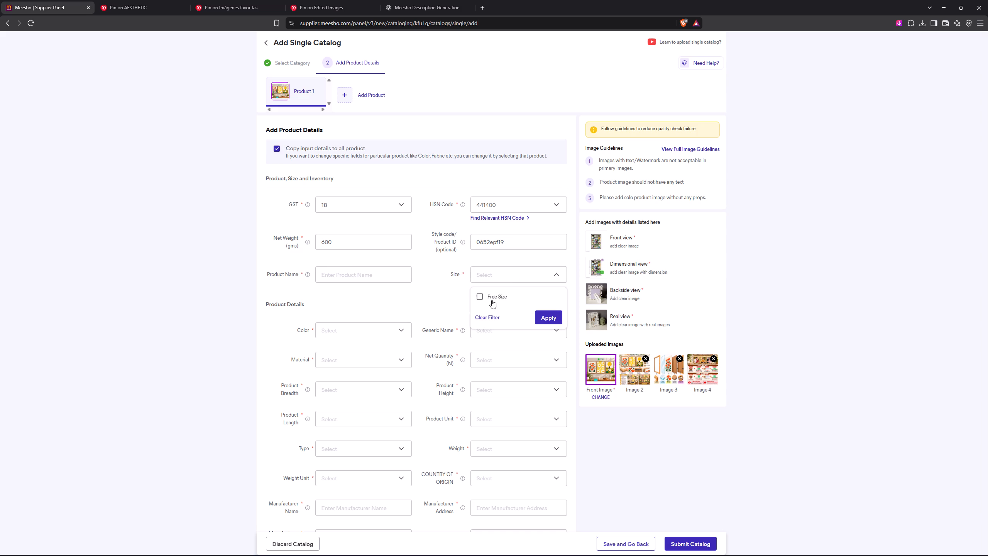
{"action": "left_click", "coordinate": [480, 297]}
{"action": "left_click", "coordinate": [539, 315]}
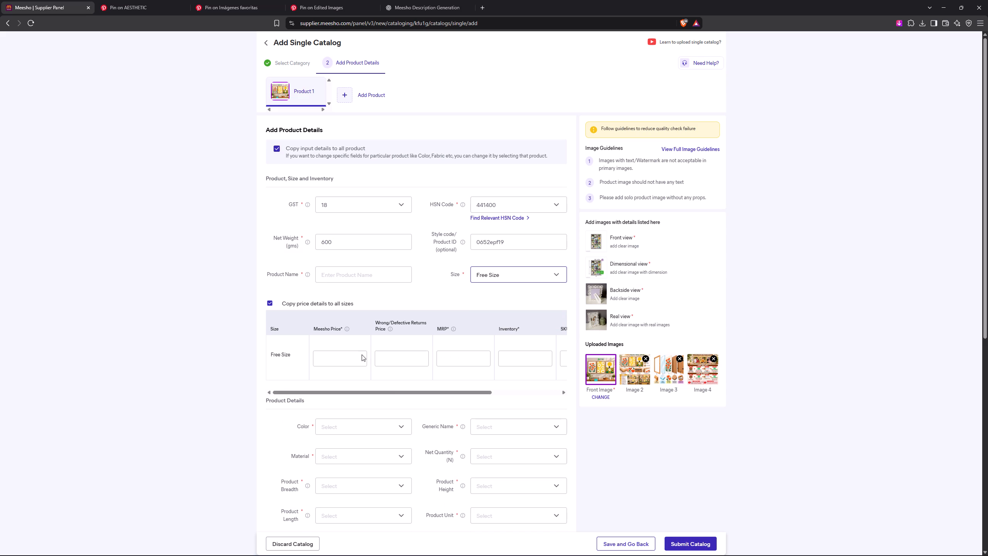
Fill the Free Size row with Meesho price 280, wrong/defective returns price 279, MRP 1499 and inventory 999.
{"action": "left_click", "coordinate": [334, 356]}
{"action": "type", "text": "280"}
{"action": "left_click", "coordinate": [393, 357]}
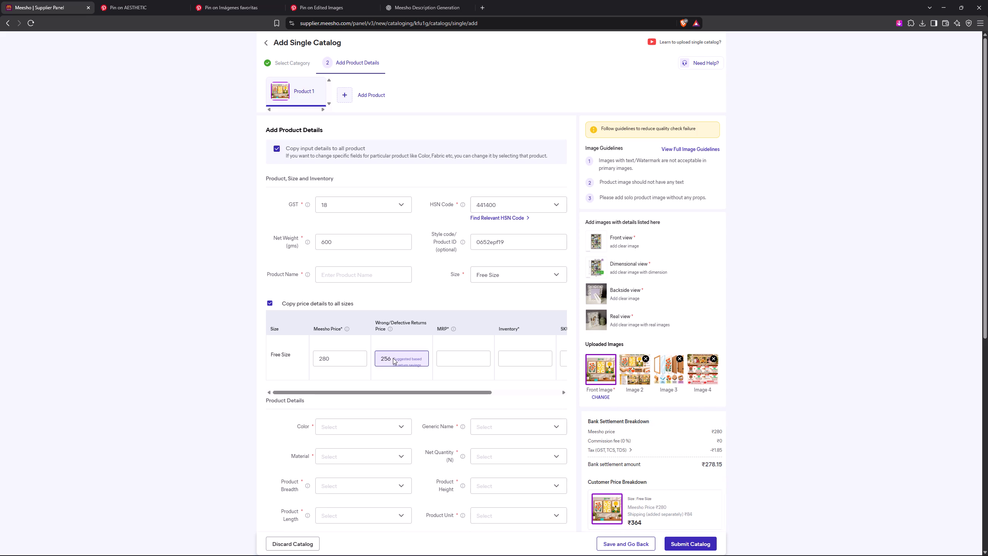
{"action": "key", "text": "BackSpace"}
{"action": "key", "text": "BackSpace"}
{"action": "type", "text": "79"}
{"action": "left_click", "coordinate": [457, 353]}
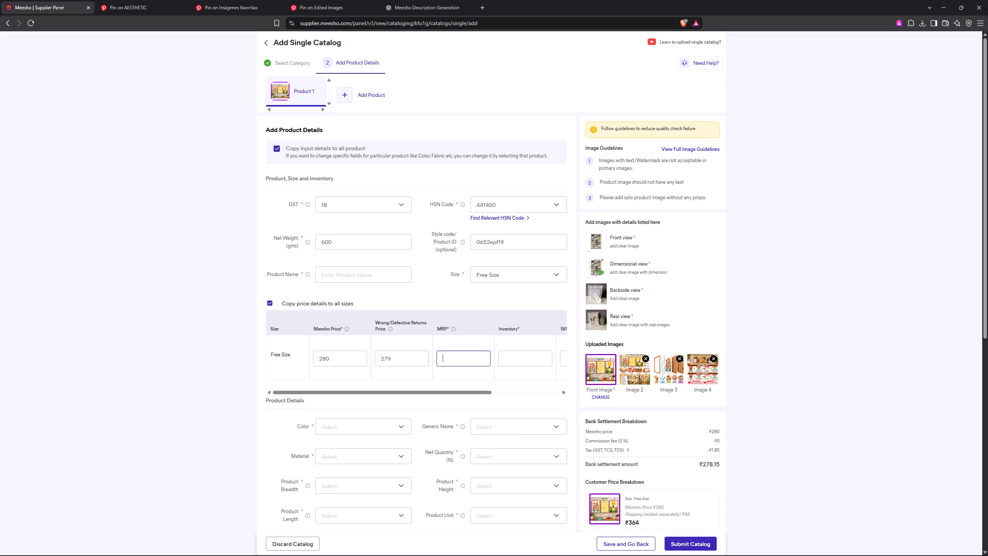
{"action": "type", "text": "1499"}
{"action": "left_click", "coordinate": [534, 366]}
{"action": "type", "text": "999"}
Copy the style code 0652epf19 into the SKU ID of the Free Size row, removing the saved 0652epf18 suggestion.
{"action": "left_click", "coordinate": [565, 357]}
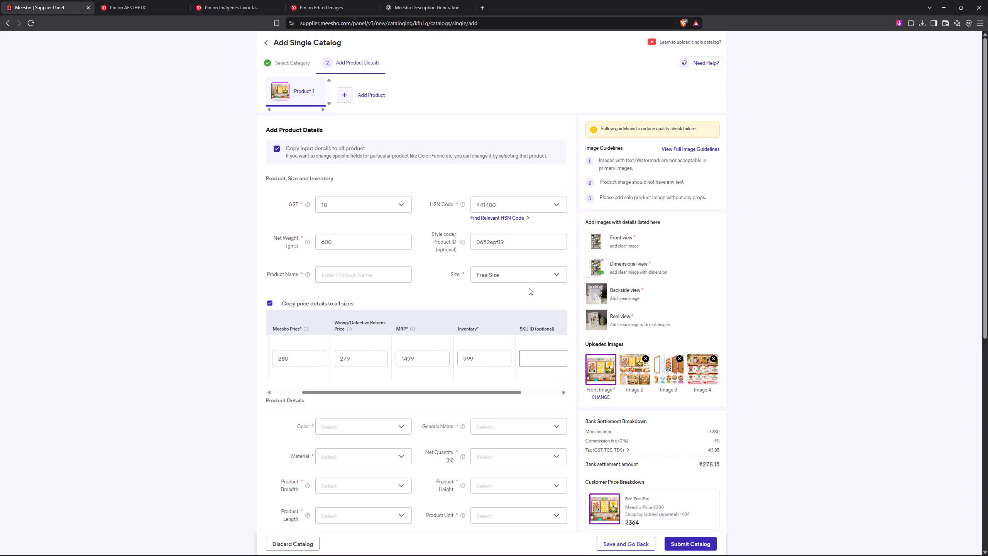
{"action": "double_click", "coordinate": [490, 244]}
{"action": "right_click", "coordinate": [490, 244]}
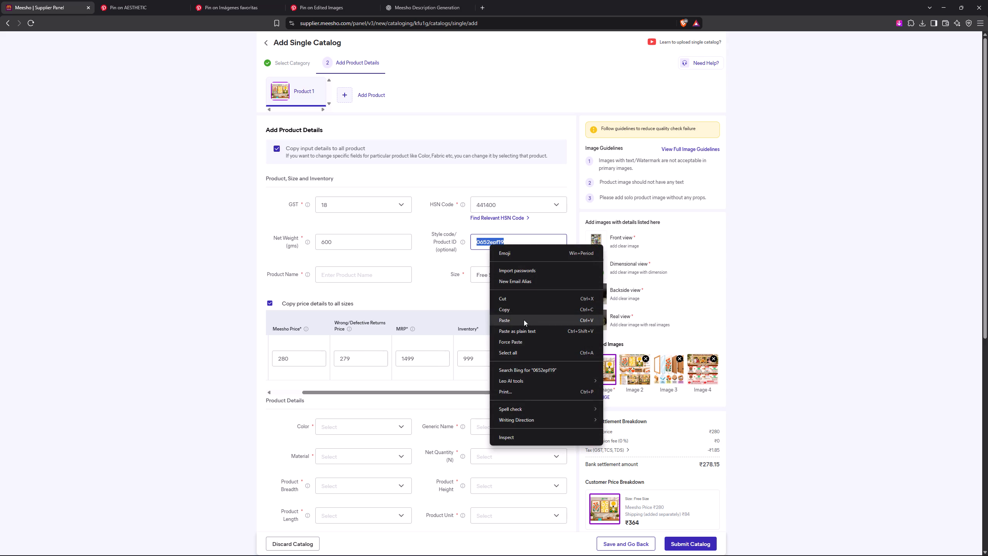
{"action": "left_click", "coordinate": [514, 308]}
{"action": "left_click", "coordinate": [537, 353]}
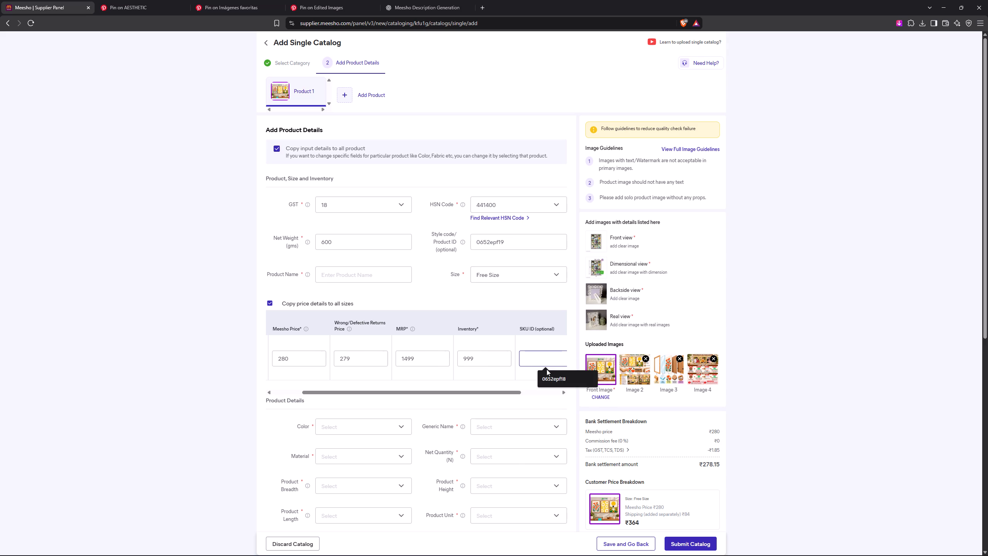
{"action": "left_click", "coordinate": [592, 379]}
{"action": "right_click", "coordinate": [531, 360]}
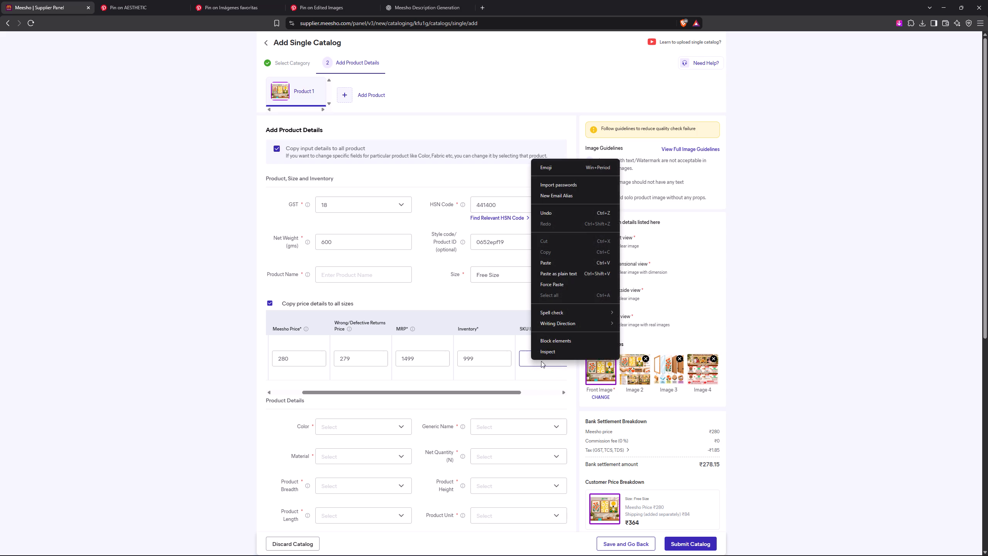
{"action": "left_click", "coordinate": [555, 264]}
Set the product's color to Beige and its generic name to Photo Frames.
{"action": "scroll", "coordinate": [534, 381], "scroll_direction": "down", "scroll_amount": 6}
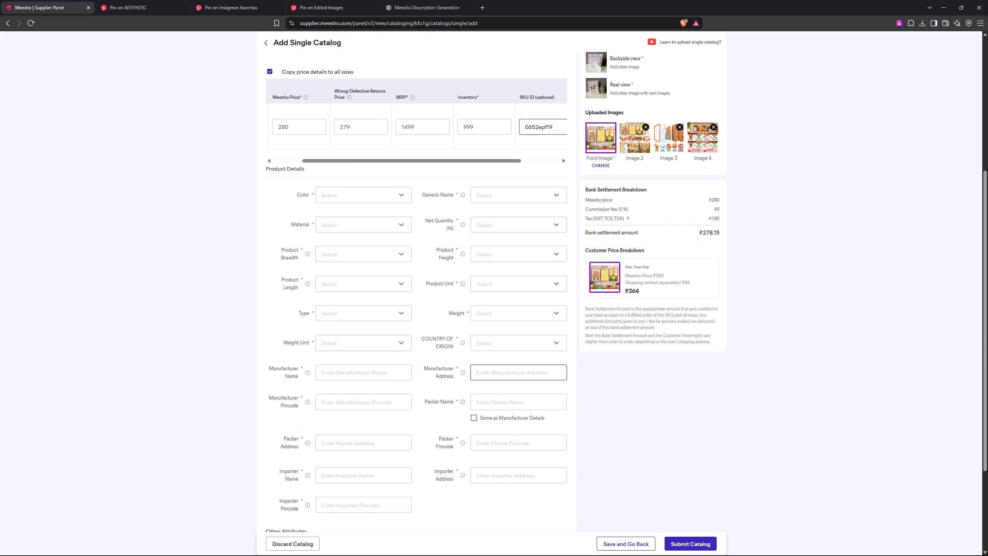
{"action": "left_click", "coordinate": [354, 197]}
{"action": "scroll", "coordinate": [371, 256], "scroll_direction": "down", "scroll_amount": 4}
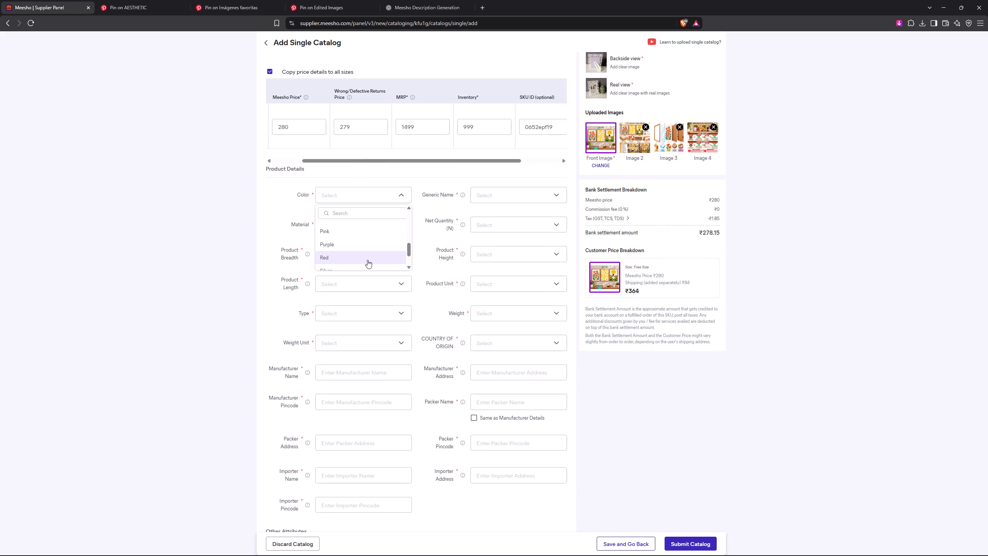
{"action": "scroll", "coordinate": [367, 260], "scroll_direction": "up", "scroll_amount": 6}
{"action": "left_click", "coordinate": [329, 228]}
{"action": "left_click", "coordinate": [540, 194]}
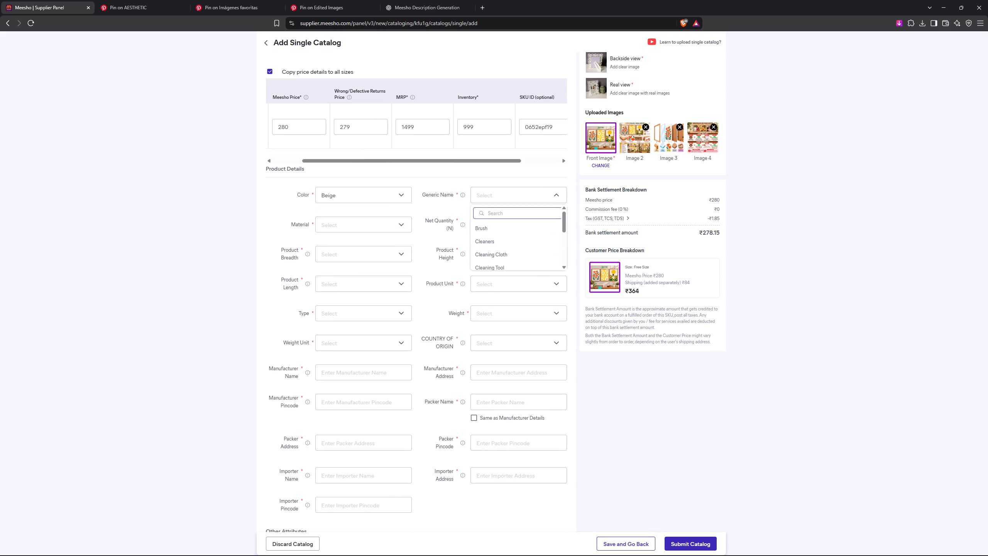
{"action": "scroll", "coordinate": [513, 256], "scroll_direction": "down", "scroll_amount": 5}
{"action": "left_click", "coordinate": [501, 261]}
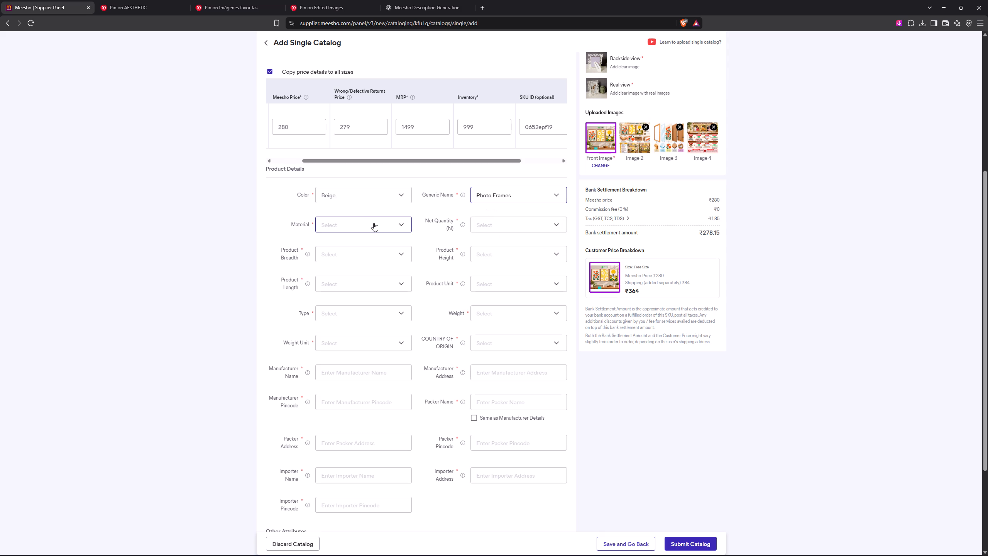
Set the product's material to Wooden and the net quantity to 3.
{"action": "left_click", "coordinate": [374, 223]}
{"action": "scroll", "coordinate": [381, 250], "scroll_direction": "down", "scroll_amount": 6}
{"action": "left_click", "coordinate": [339, 291]}
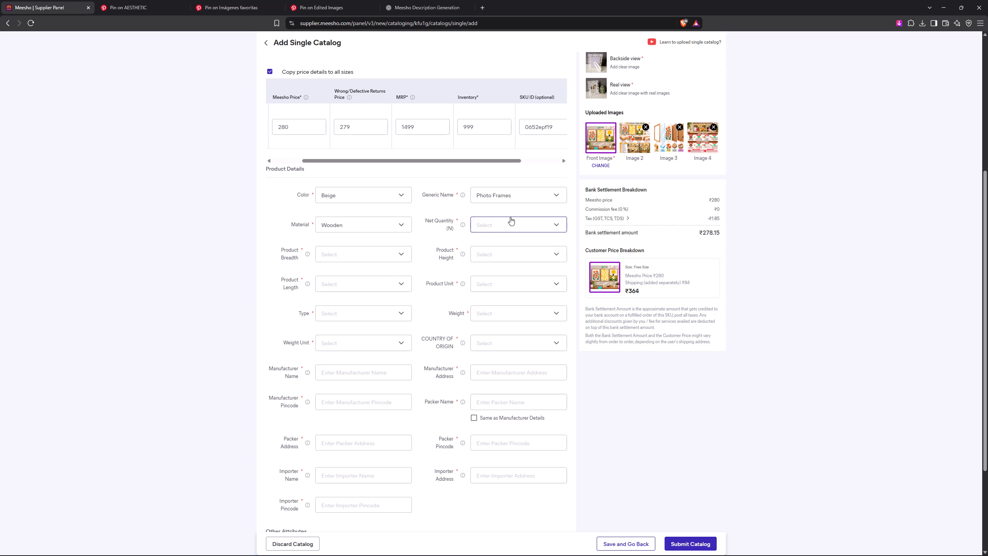
{"action": "left_click", "coordinate": [510, 217]}
{"action": "scroll", "coordinate": [496, 278], "scroll_direction": "down", "scroll_amount": 2}
{"action": "scroll", "coordinate": [496, 279], "scroll_direction": "up", "scroll_amount": 1}
{"action": "left_click", "coordinate": [478, 270]}
Set the product breadth to 0.5 and the product height to 12.
{"action": "left_click", "coordinate": [363, 253]}
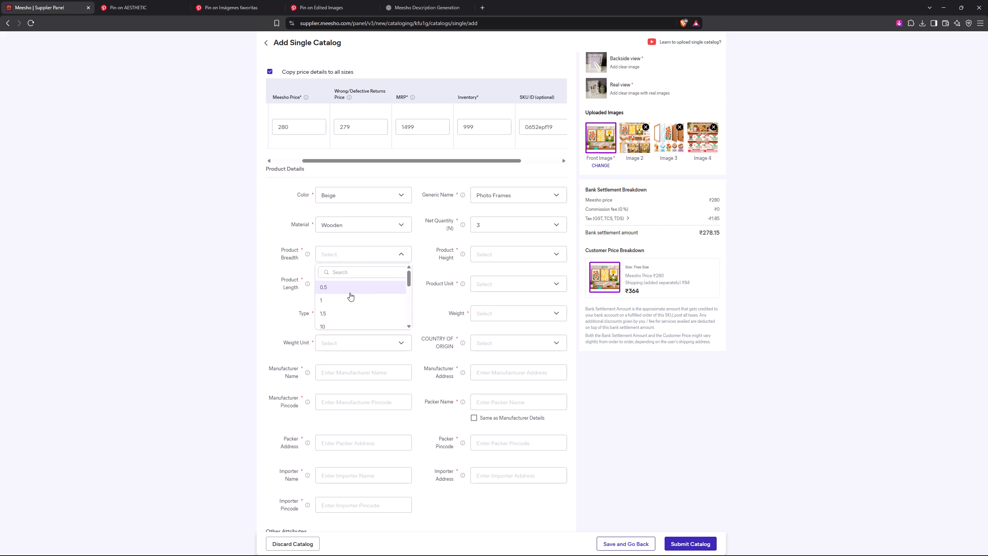
{"action": "left_click", "coordinate": [346, 291]}
{"action": "left_click", "coordinate": [527, 249]}
{"action": "scroll", "coordinate": [494, 299], "scroll_direction": "down", "scroll_amount": 1}
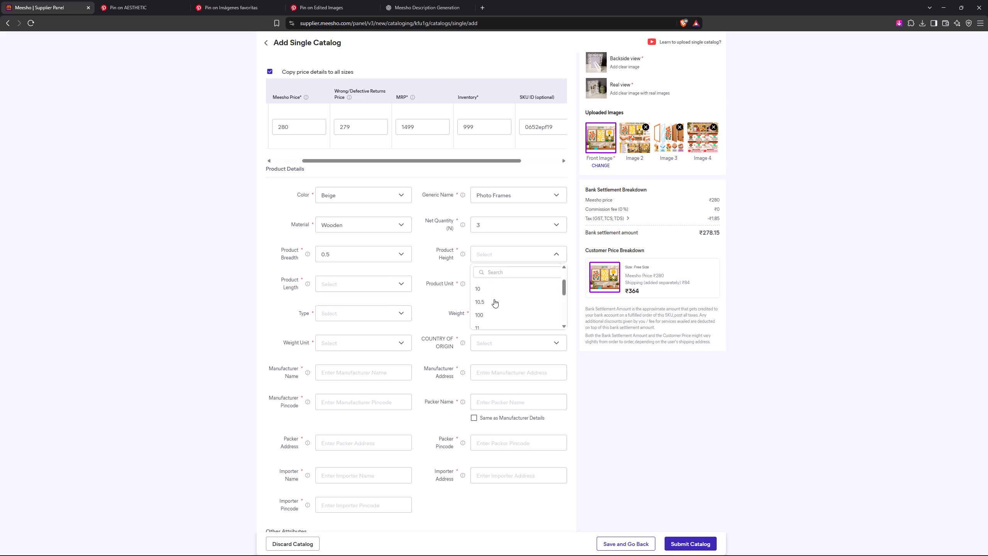
{"action": "scroll", "coordinate": [494, 299], "scroll_direction": "down", "scroll_amount": 1}
{"action": "left_click", "coordinate": [491, 317]}
Set the product length to 9 and the product unit to Inch.
{"action": "left_click", "coordinate": [373, 286]}
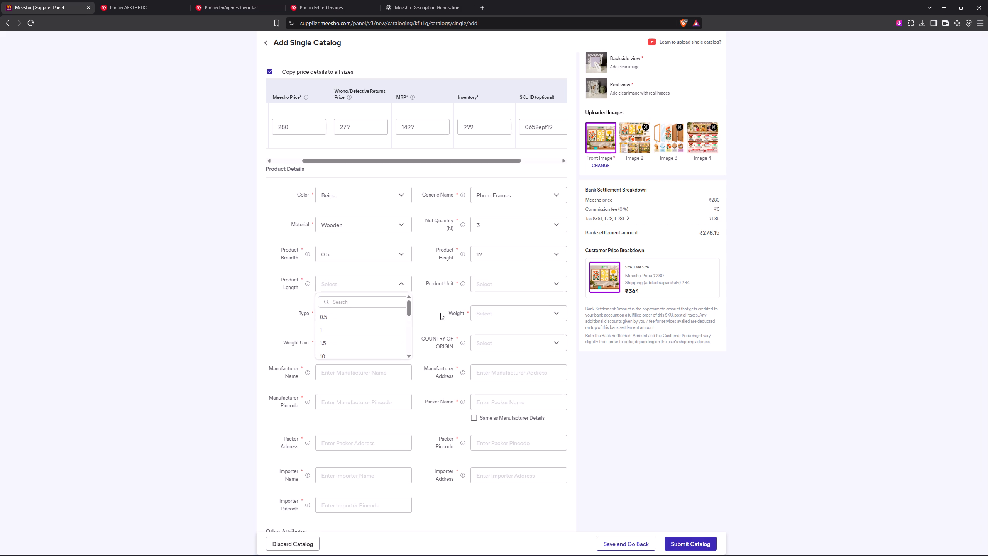
{"action": "left_click", "coordinate": [352, 303]}
{"action": "key", "text": "9"}
{"action": "scroll", "coordinate": [342, 329], "scroll_direction": "down", "scroll_amount": 5}
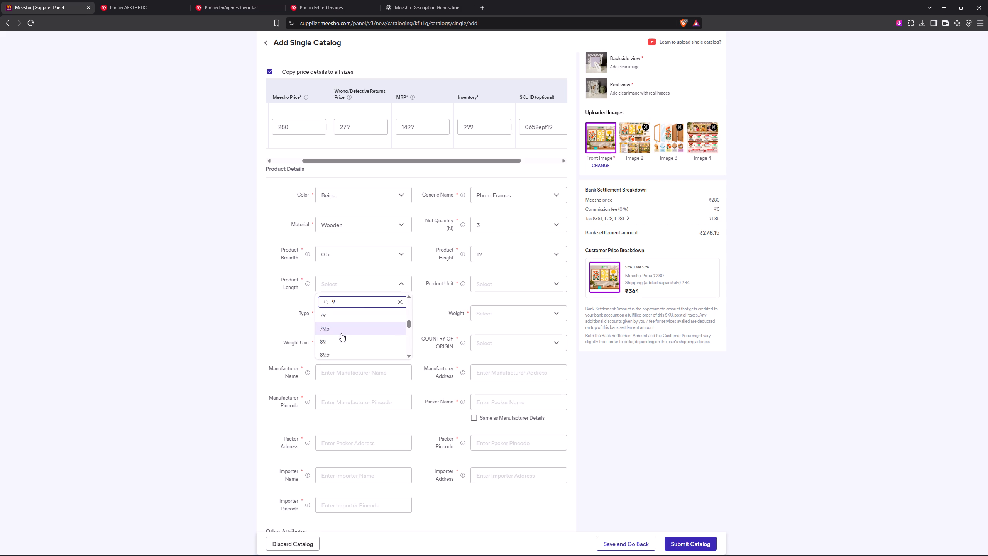
{"action": "left_click", "coordinate": [335, 338]}
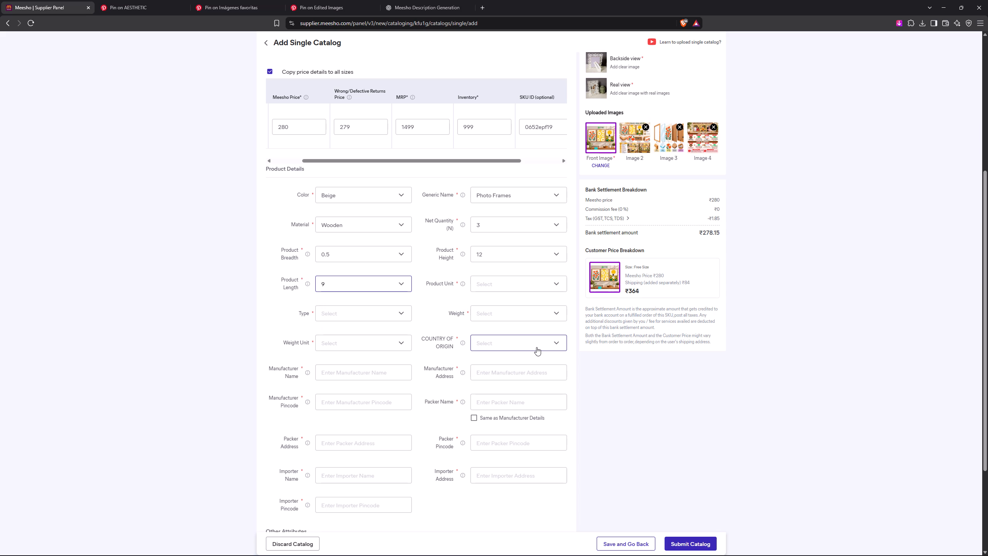
{"action": "left_click", "coordinate": [514, 286]}
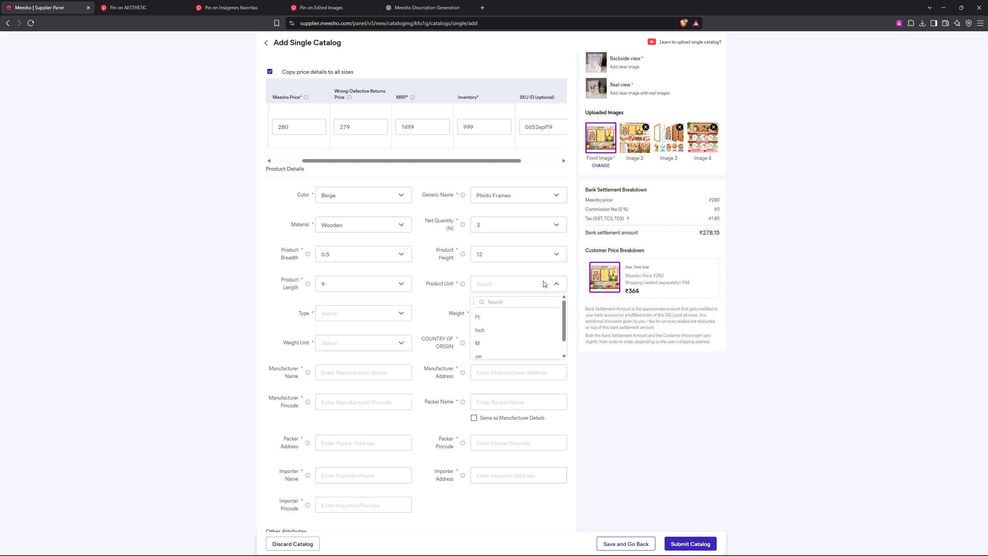
{"action": "left_click", "coordinate": [491, 329]}
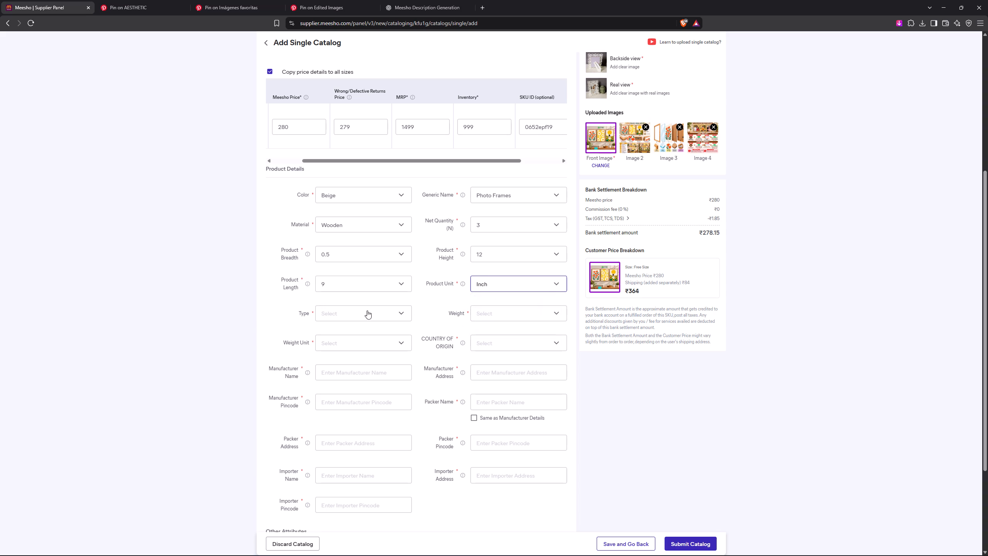
Set the type to Digital Photo Frame and the weight to 0.6 kg.
{"action": "left_click", "coordinate": [367, 310]}
{"action": "left_click", "coordinate": [360, 363]}
{"action": "left_click", "coordinate": [511, 312]}
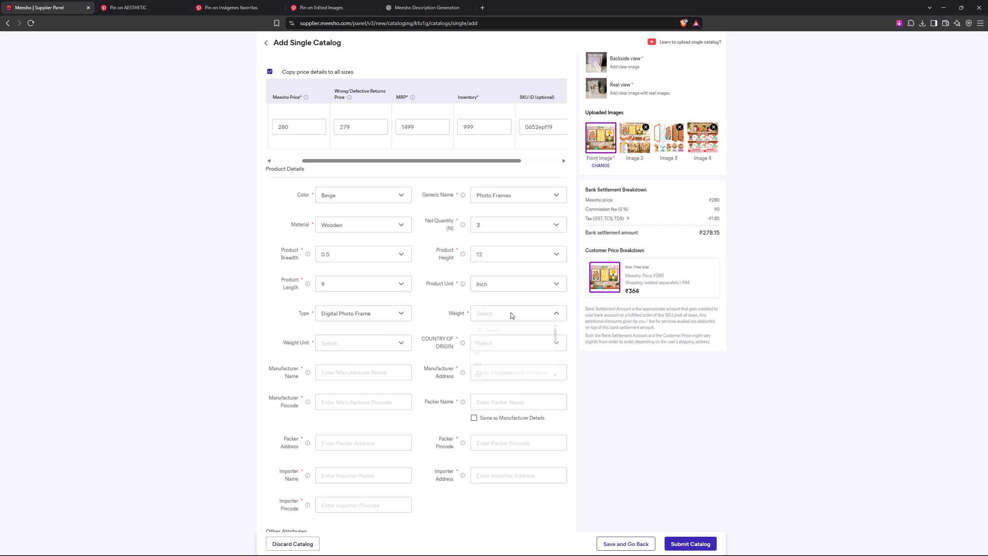
{"action": "scroll", "coordinate": [487, 381], "scroll_direction": "down", "scroll_amount": 1}
{"action": "left_click", "coordinate": [480, 380]}
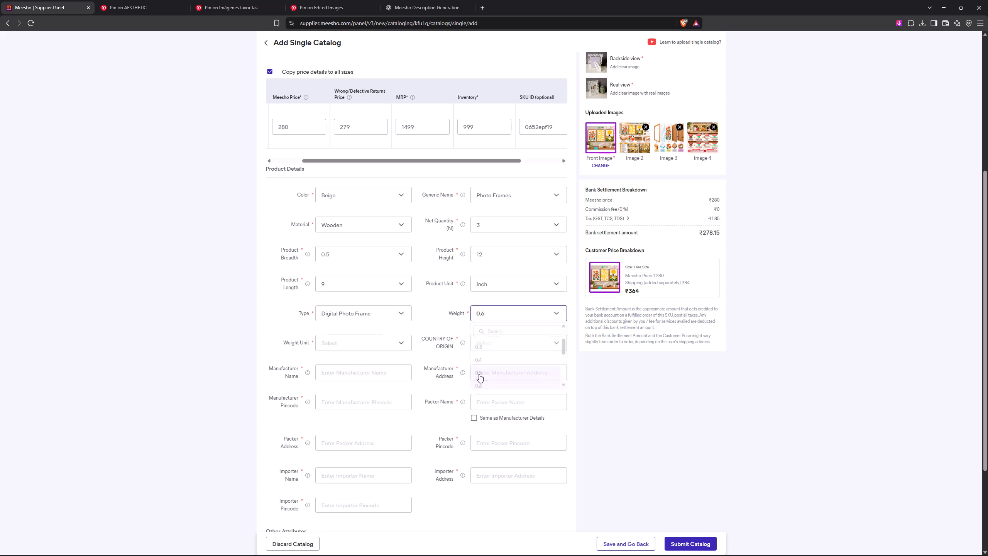
{"action": "left_click", "coordinate": [391, 343]}
{"action": "left_click", "coordinate": [342, 385]}
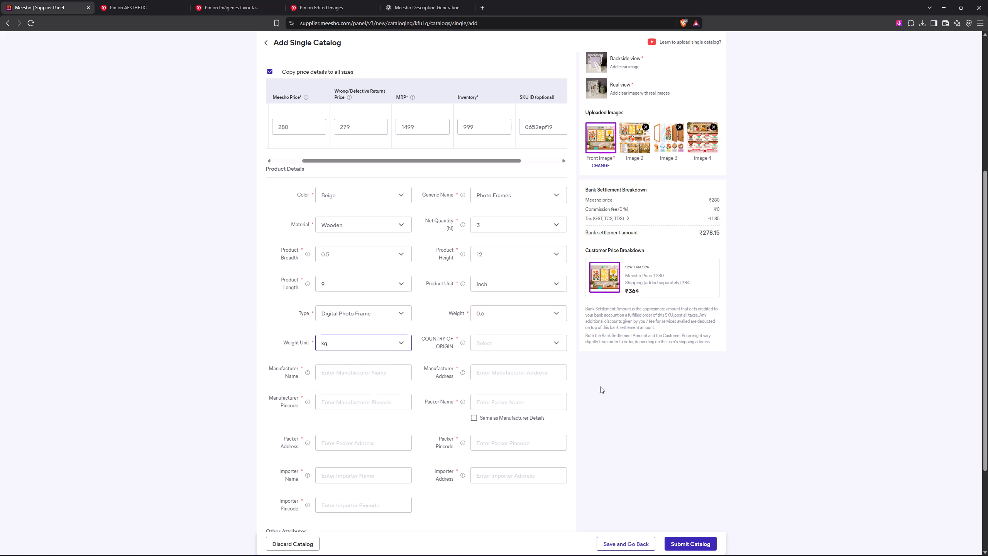
Set the product's country of origin to India.
{"action": "left_click", "coordinate": [551, 341]}
{"action": "left_click", "coordinate": [500, 376]}
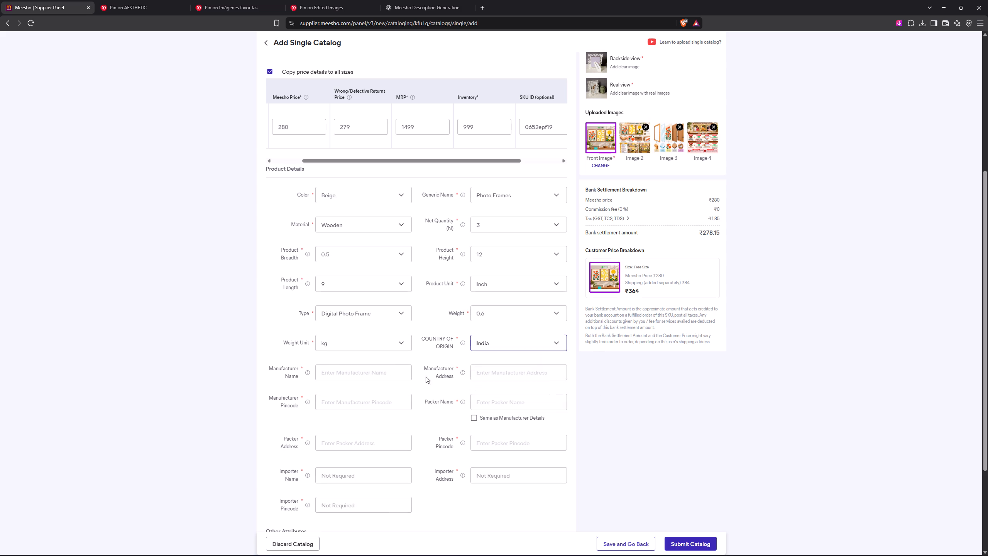
{"action": "left_click", "coordinate": [381, 369]}
{"action": "left_click", "coordinate": [370, 396]}
{"action": "left_click", "coordinate": [528, 369]}
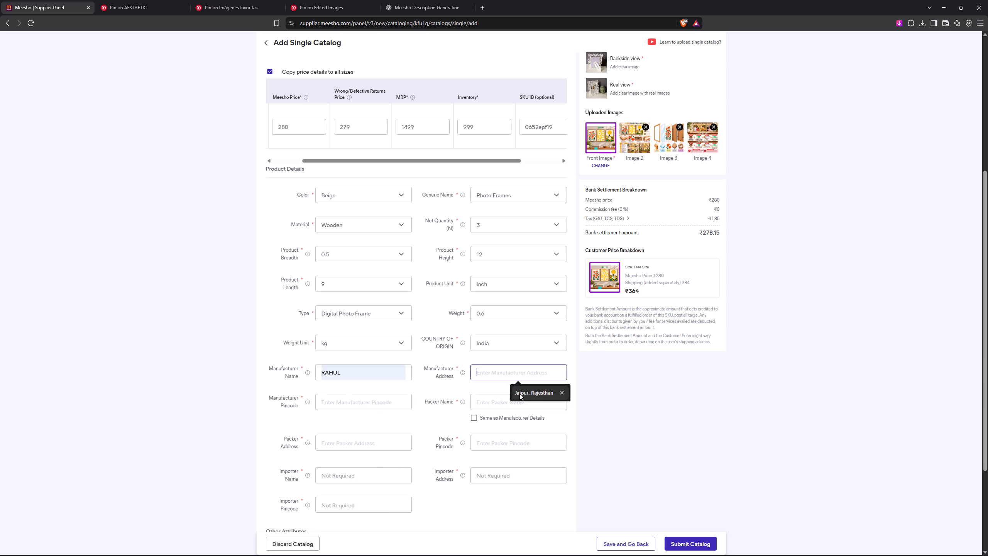
{"action": "left_click", "coordinate": [519, 393]}
{"action": "left_click", "coordinate": [337, 400]}
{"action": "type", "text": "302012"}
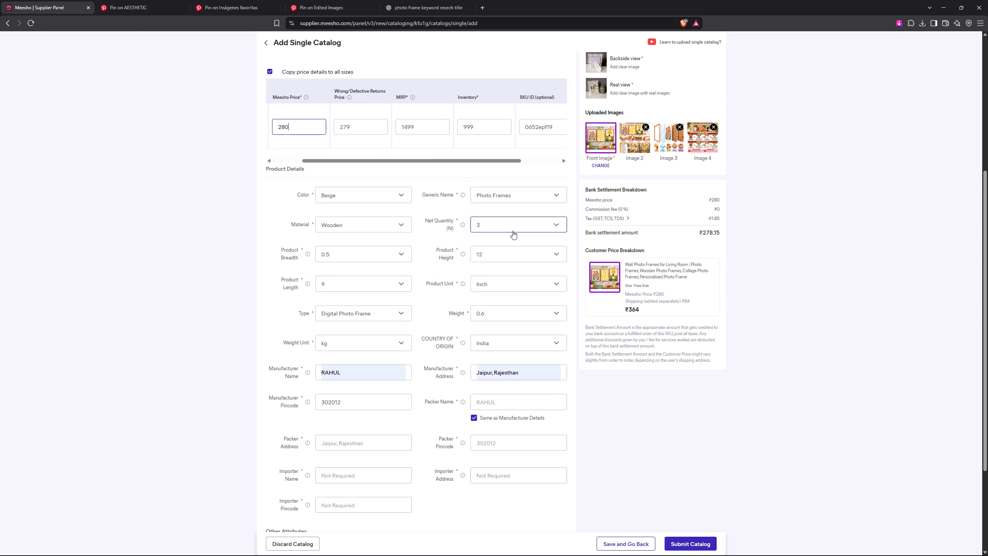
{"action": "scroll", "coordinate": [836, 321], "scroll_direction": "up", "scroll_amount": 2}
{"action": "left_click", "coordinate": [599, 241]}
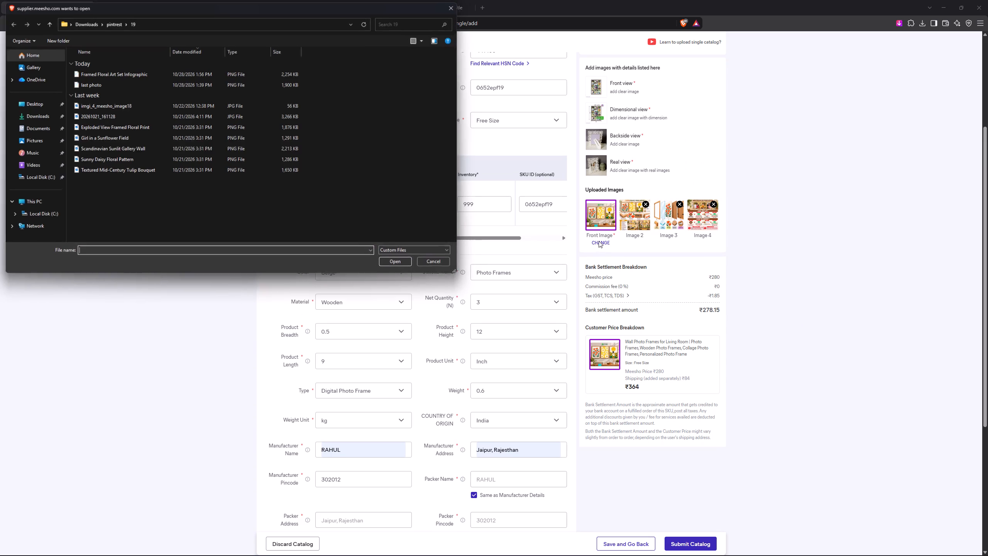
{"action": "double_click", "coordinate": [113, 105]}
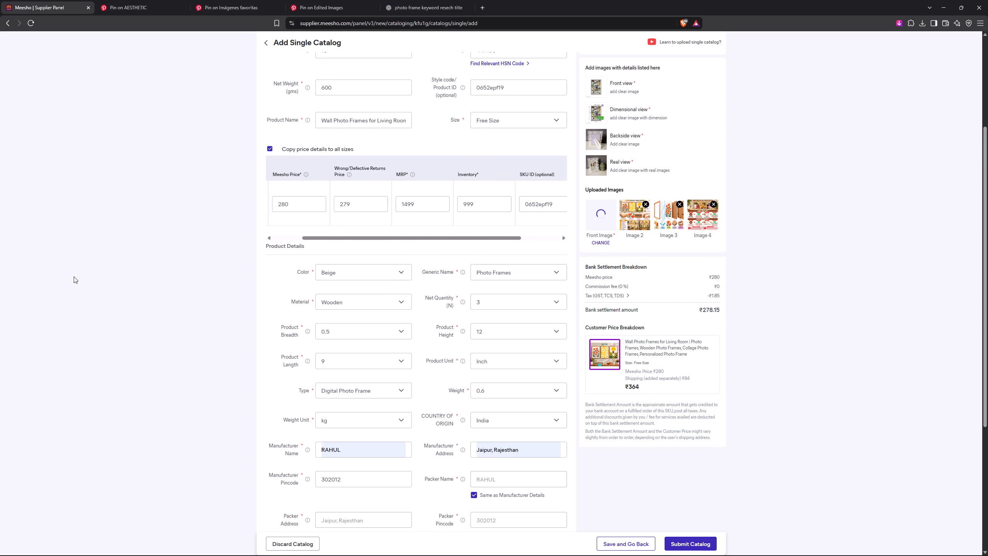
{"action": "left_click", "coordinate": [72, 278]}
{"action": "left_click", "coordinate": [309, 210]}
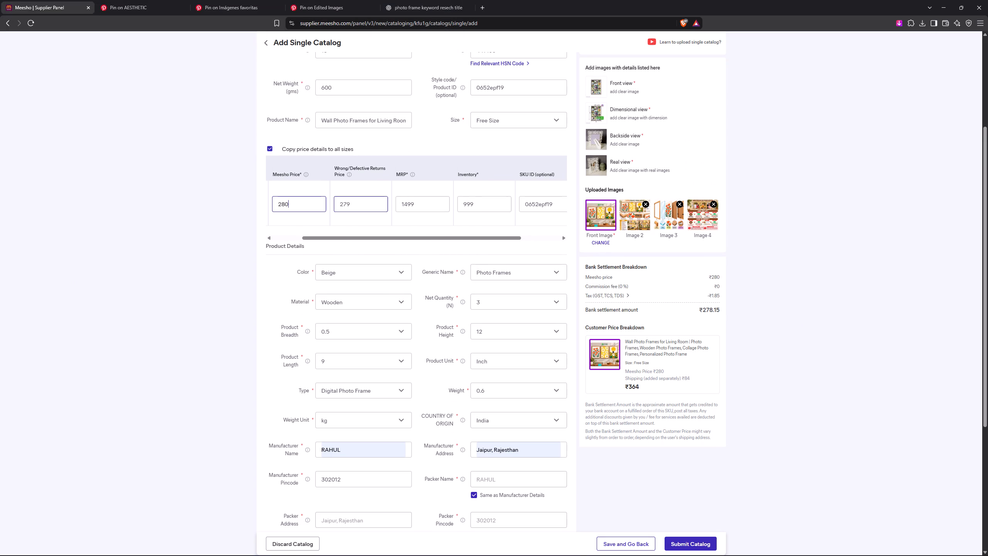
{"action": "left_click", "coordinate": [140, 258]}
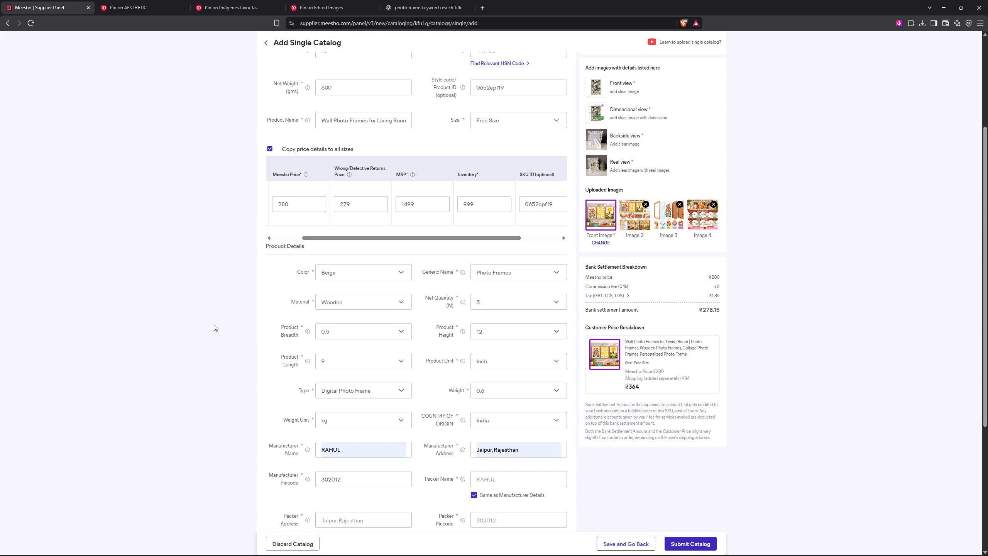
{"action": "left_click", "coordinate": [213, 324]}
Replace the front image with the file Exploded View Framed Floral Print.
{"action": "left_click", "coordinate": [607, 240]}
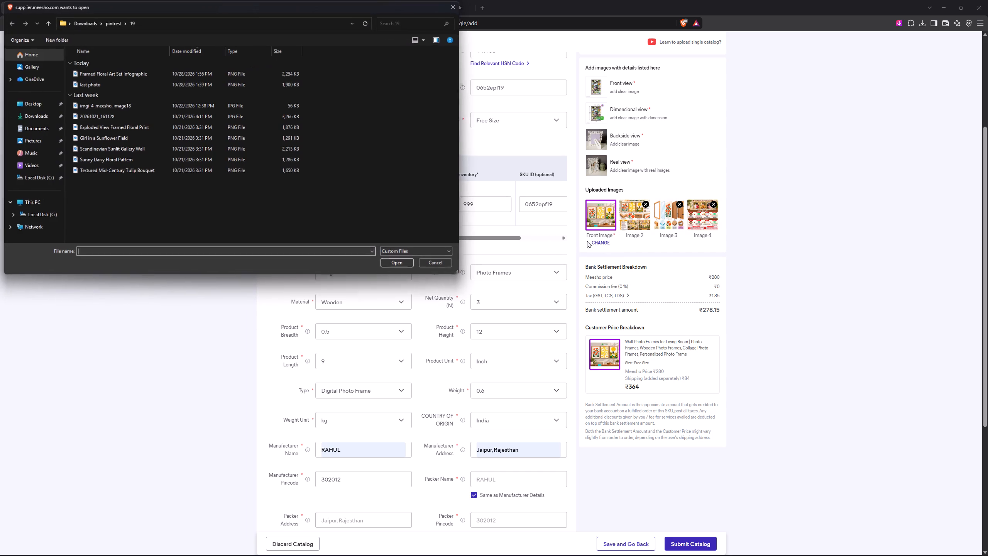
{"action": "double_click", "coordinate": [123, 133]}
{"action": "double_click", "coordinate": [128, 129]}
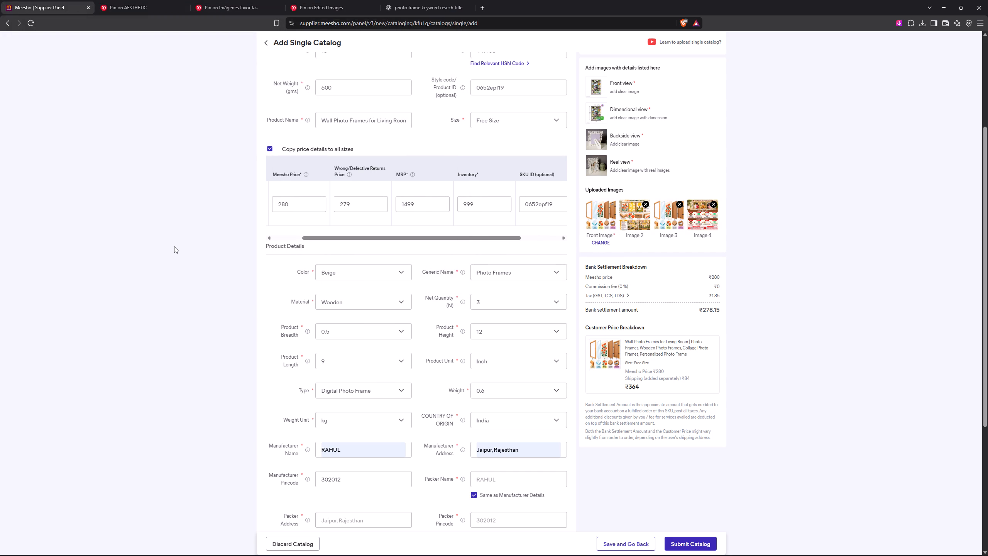
Raise the Meesho price to 281.
{"action": "left_click", "coordinate": [292, 202]}
{"action": "scroll", "coordinate": [291, 201], "scroll_direction": "up", "scroll_amount": 1}
Replace the front image with imgi_4_meesho_image18 and enter the Meesho Price field to refresh the price breakdown.
{"action": "left_click", "coordinate": [605, 246]}
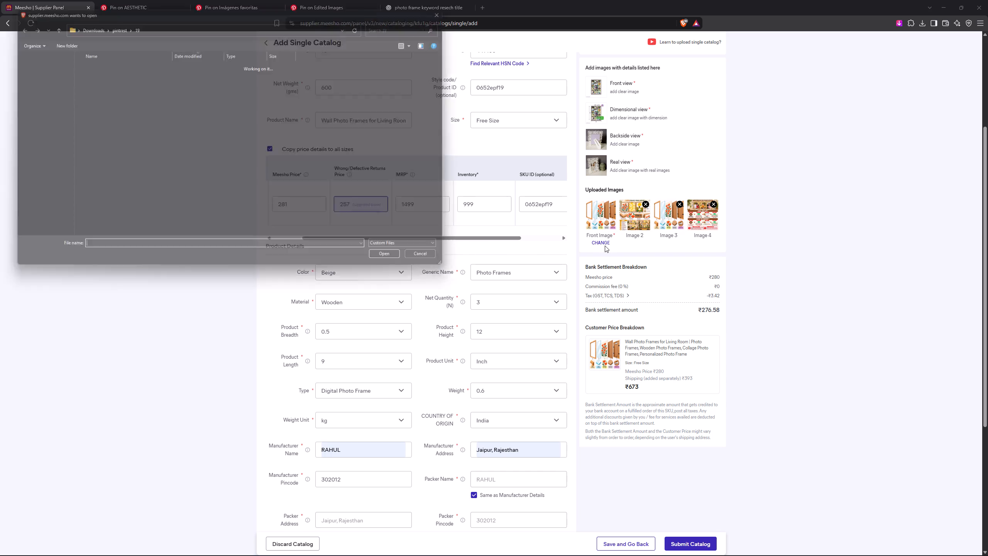
{"action": "double_click", "coordinate": [160, 104]}
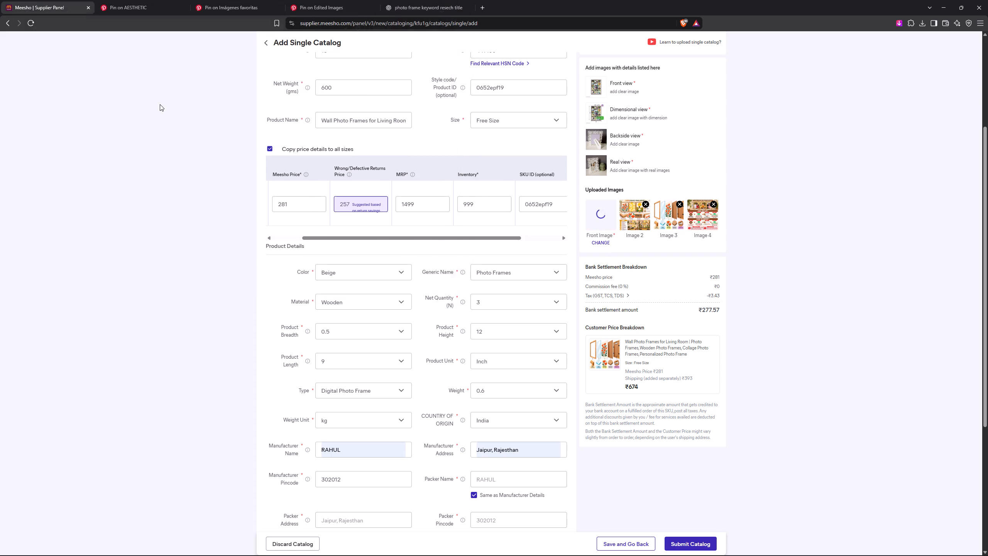
{"action": "left_click", "coordinate": [226, 220]}
{"action": "left_click", "coordinate": [211, 220]}
{"action": "left_click", "coordinate": [310, 202]}
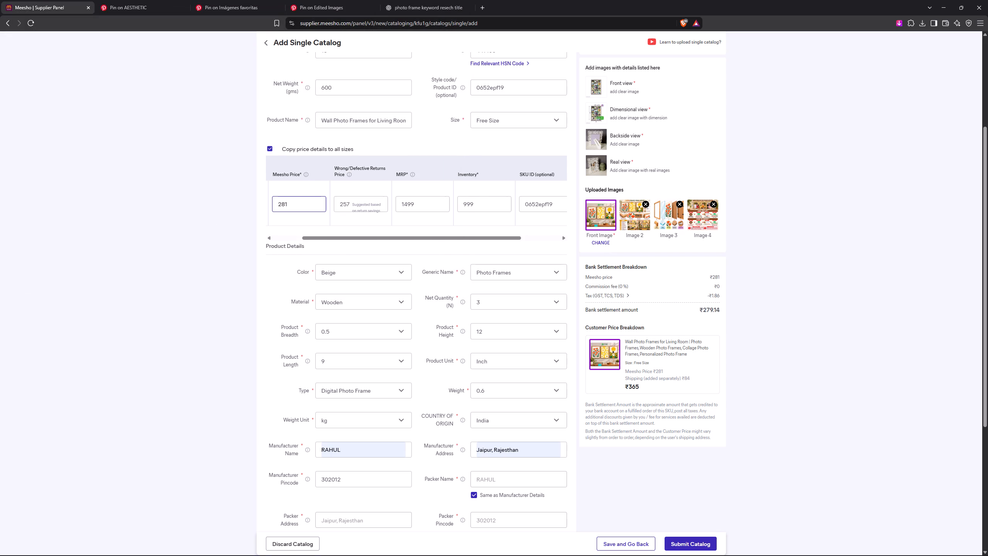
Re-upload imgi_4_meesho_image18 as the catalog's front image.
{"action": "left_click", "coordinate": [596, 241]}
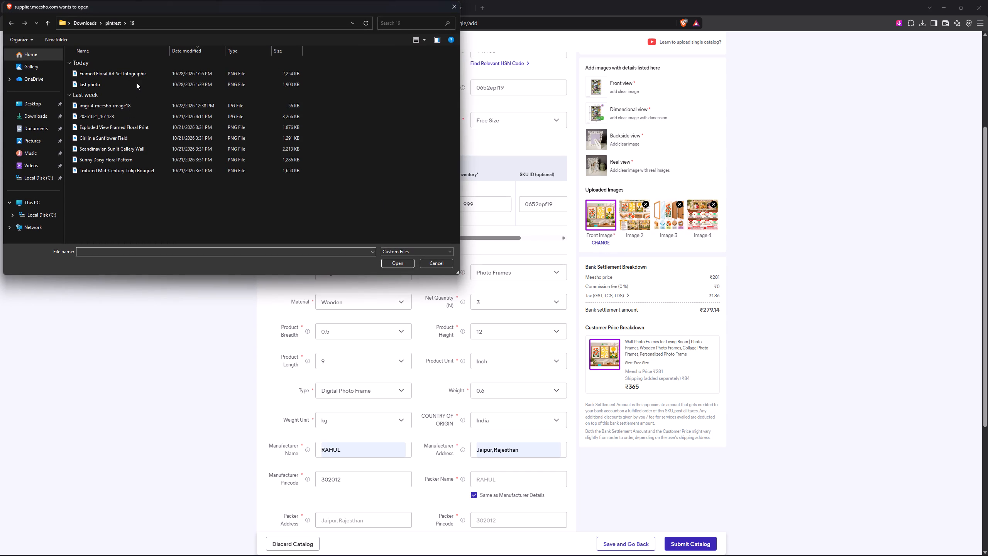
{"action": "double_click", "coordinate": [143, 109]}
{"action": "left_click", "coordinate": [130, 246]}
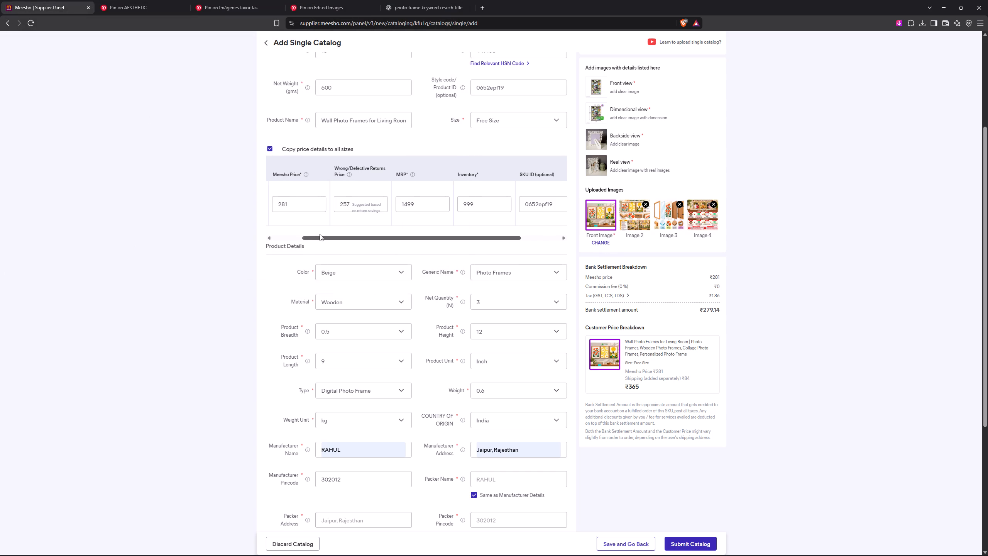
Set the Meesho price to 280.
{"action": "left_click", "coordinate": [312, 205]}
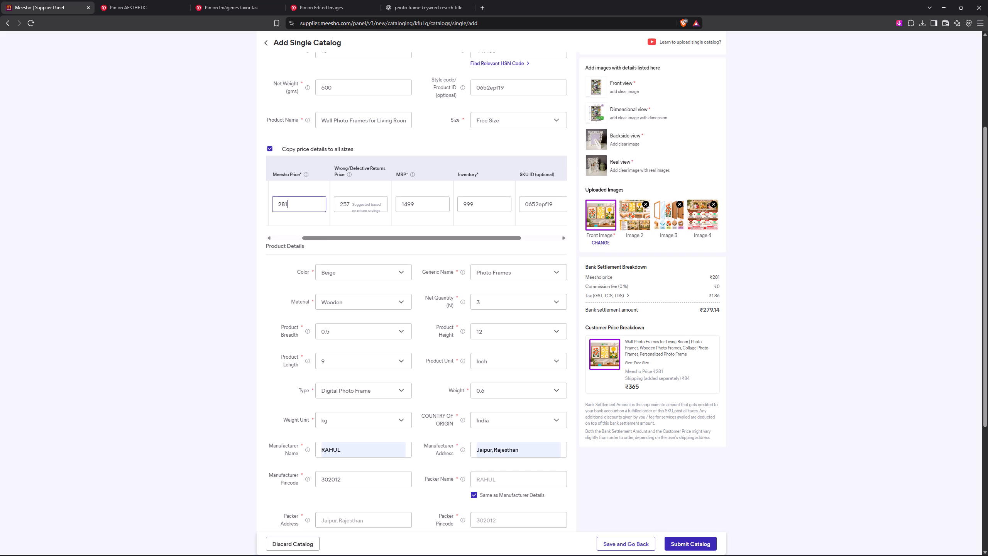
{"action": "key", "text": "BackSpace"}
{"action": "key", "text": "0"}
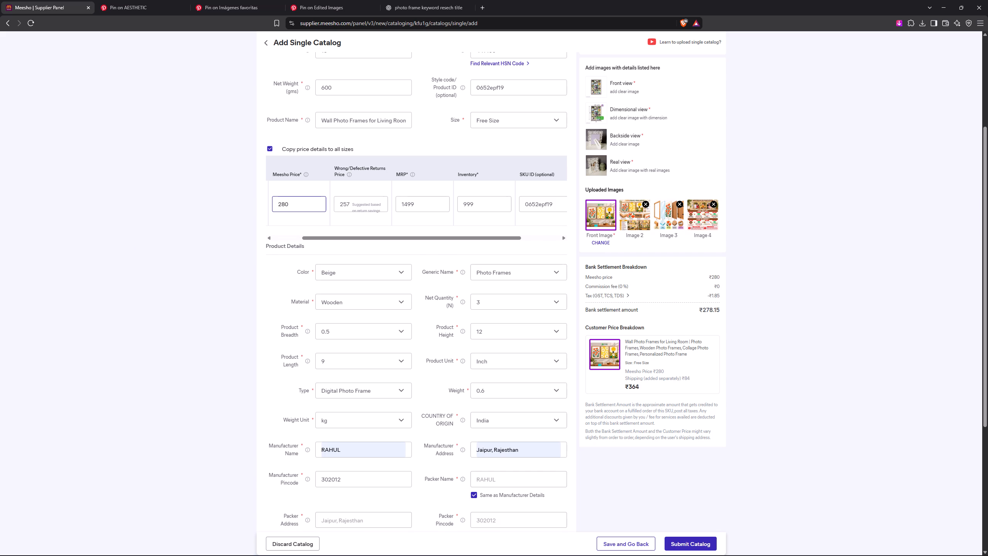
Set the Wrong/Defective Returns Price to 279.
{"action": "left_click", "coordinate": [358, 205]}
{"action": "left_click", "coordinate": [354, 204]}
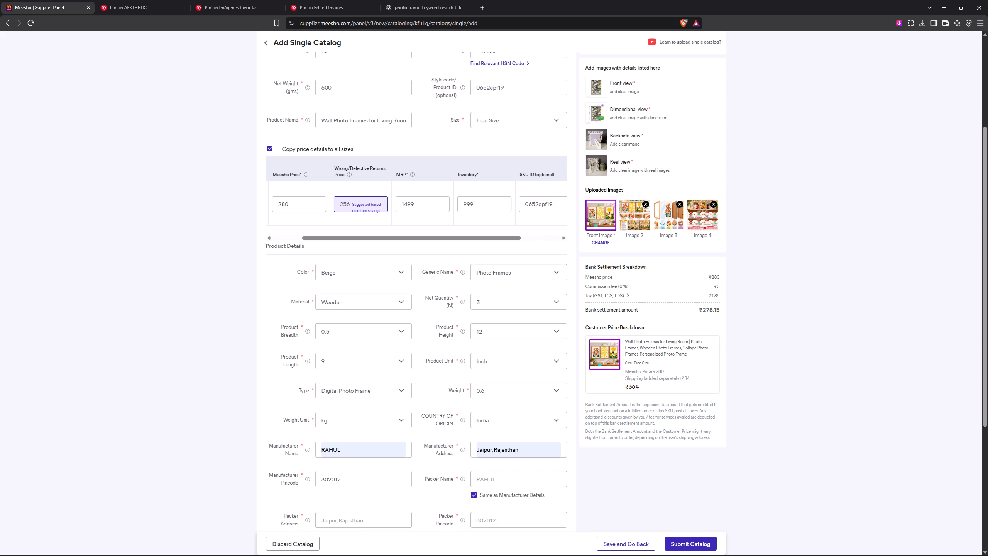
{"action": "left_click", "coordinate": [352, 203]}
{"action": "key", "text": "BackSpace"}
{"action": "key", "text": "BackSpace"}
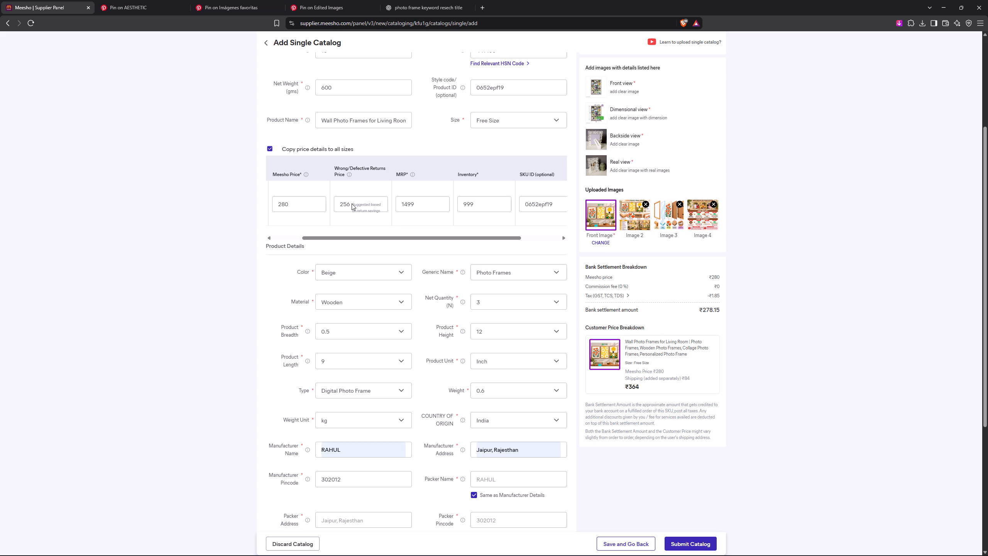
{"action": "left_click", "coordinate": [353, 205]}
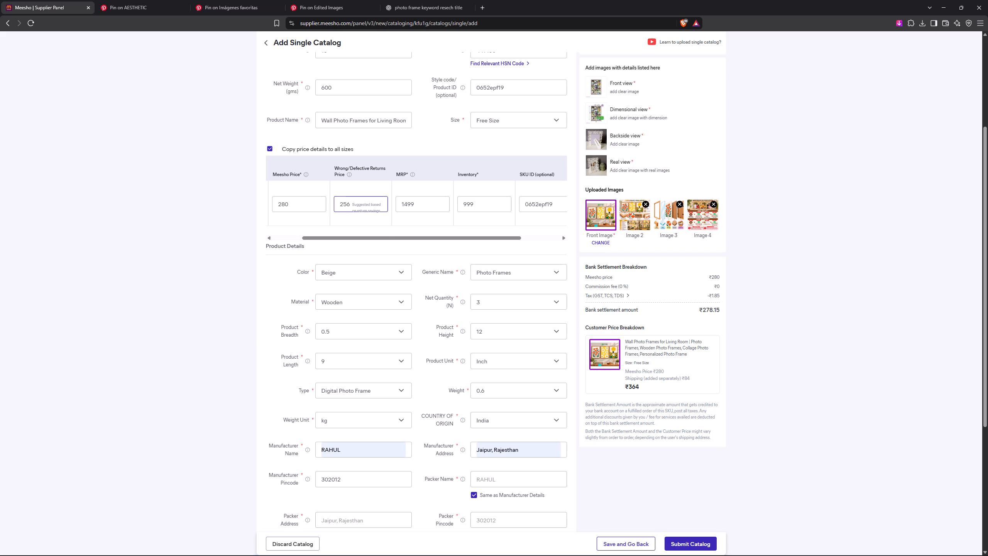
{"action": "left_click", "coordinate": [350, 203]}
{"action": "left_click", "coordinate": [349, 203]}
{"action": "key", "text": "BackSpace"}
{"action": "key", "text": "BackSpace"}
{"action": "type", "text": "79"}
{"action": "left_click", "coordinate": [151, 206]}
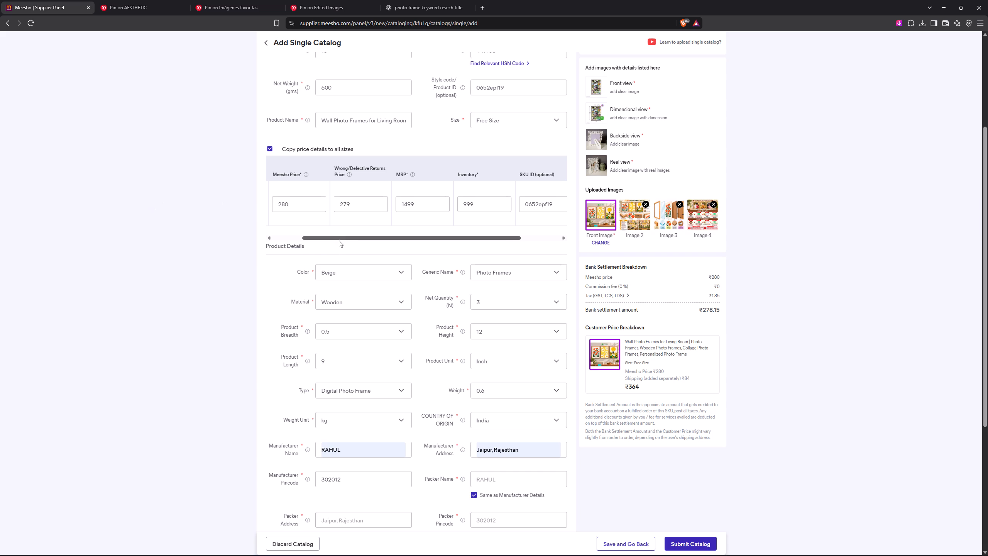
Re-upload imgi_4_meesho_image18 as the front image and enter the Meesho Price field to refresh the price breakdown.
{"action": "left_click_drag", "start_coordinate": [340, 237], "coordinate": [254, 240]}
{"action": "left_click", "coordinate": [199, 286]}
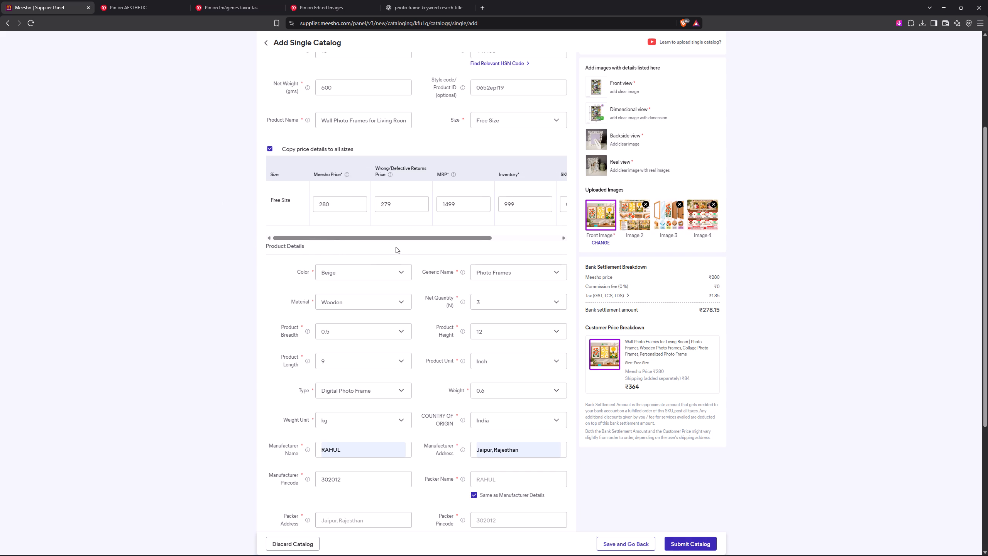
{"action": "left_click", "coordinate": [353, 205]}
{"action": "left_click", "coordinate": [605, 243]}
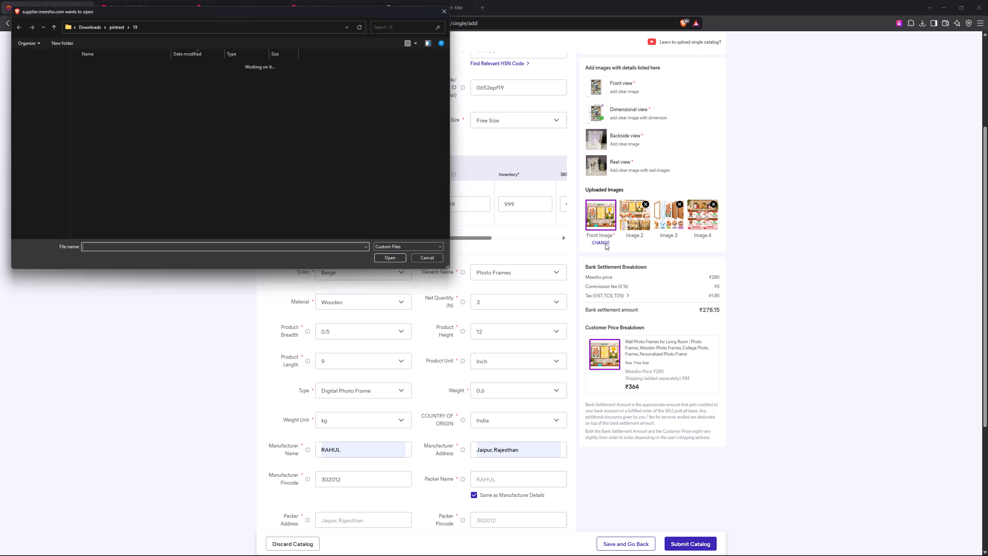
{"action": "double_click", "coordinate": [111, 106]}
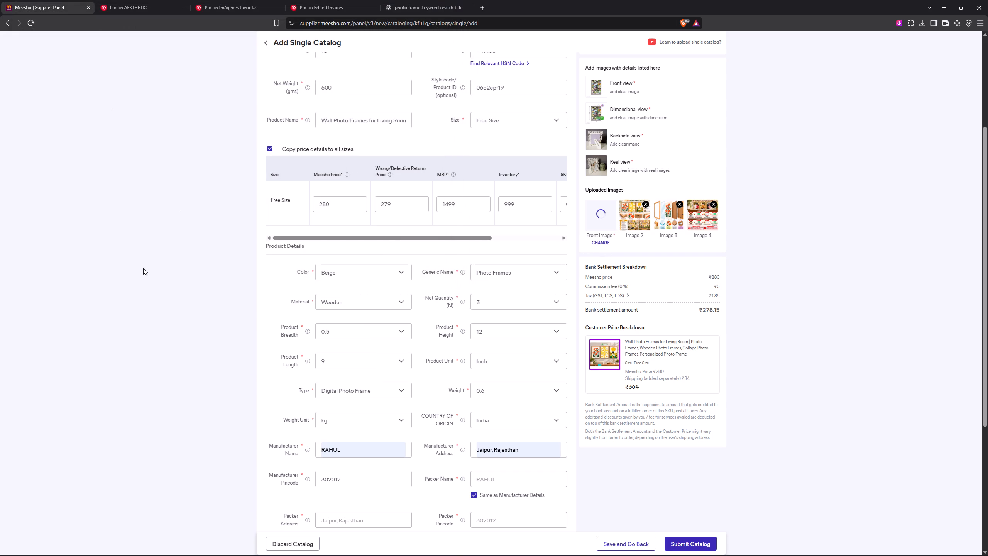
{"action": "left_click", "coordinate": [145, 264]}
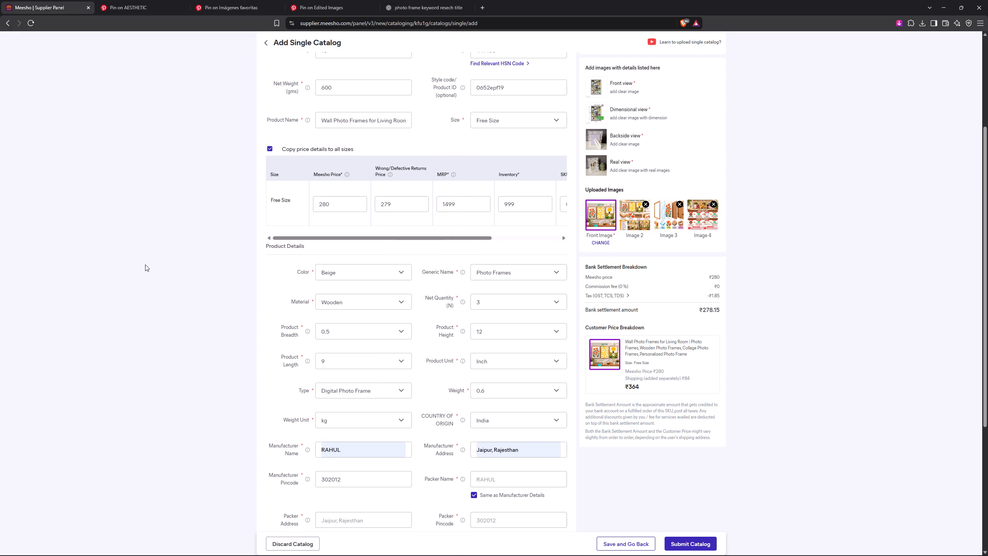
{"action": "left_click", "coordinate": [142, 262]}
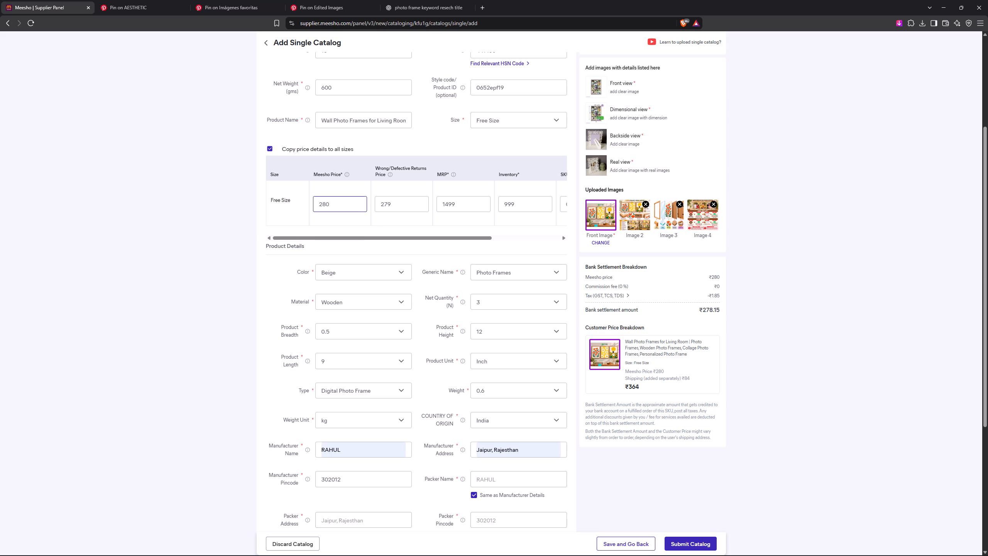
{"action": "left_click", "coordinate": [351, 203]}
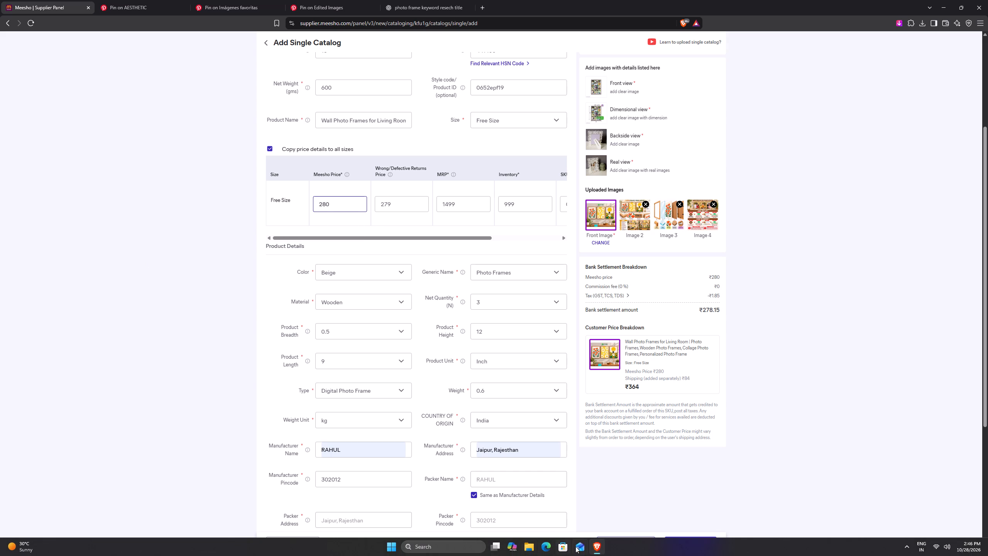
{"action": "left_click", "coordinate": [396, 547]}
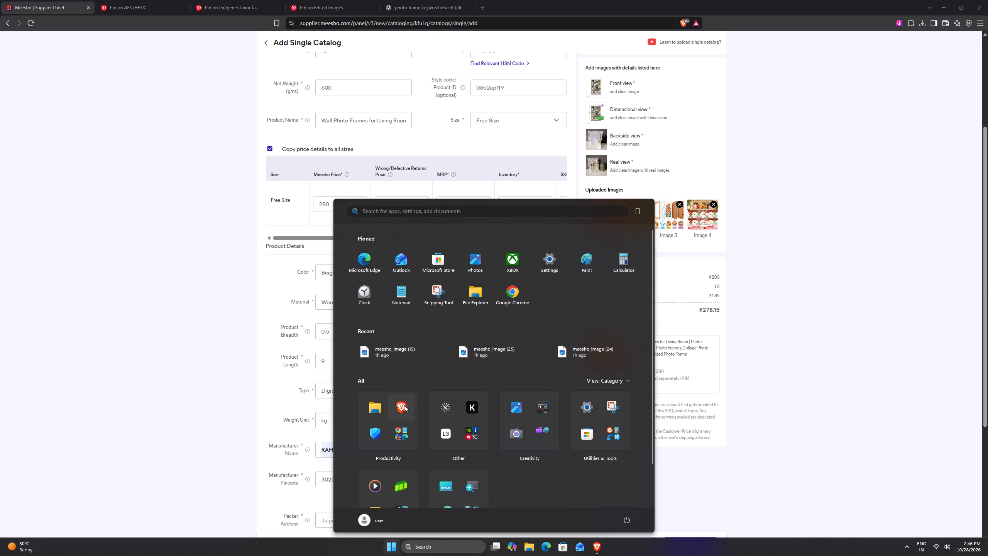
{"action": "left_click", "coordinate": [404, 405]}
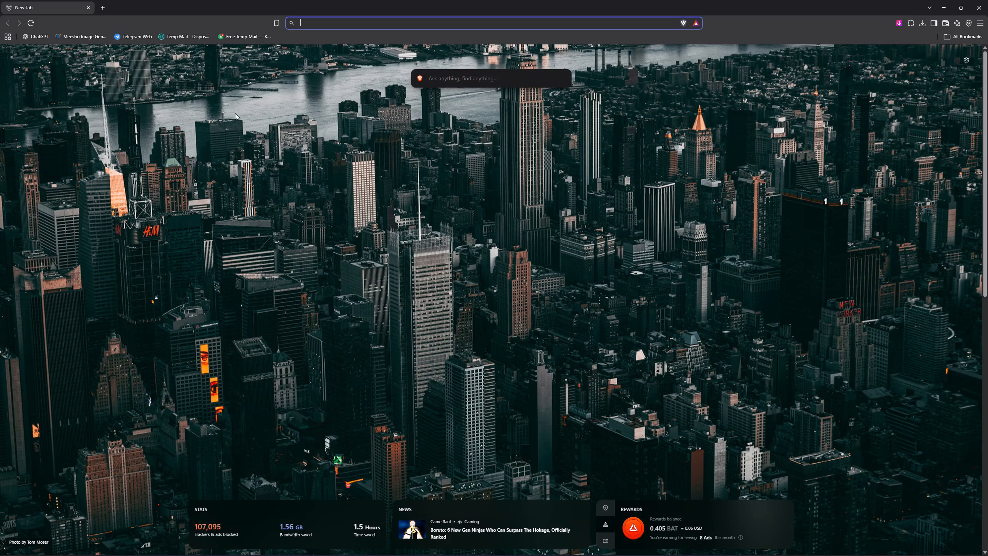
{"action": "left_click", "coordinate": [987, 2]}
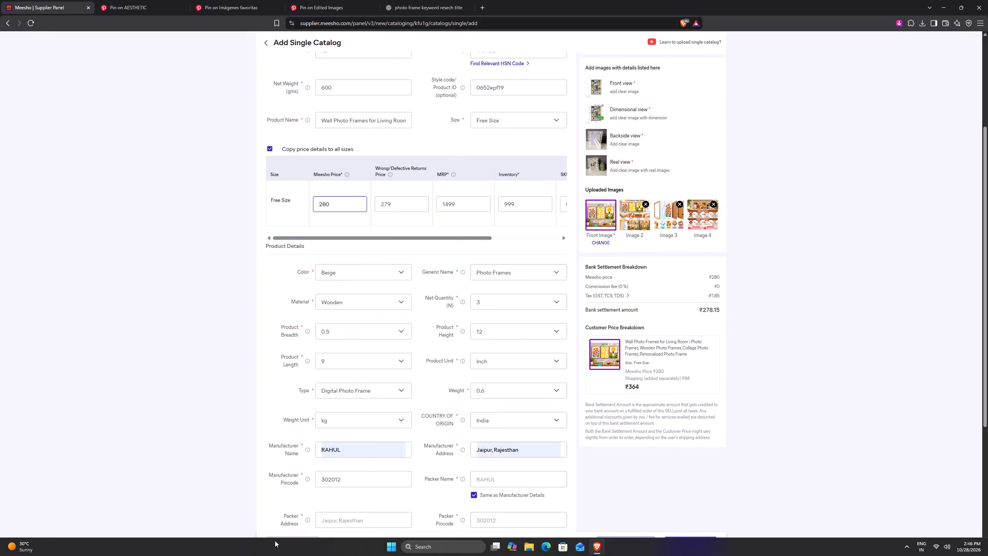
Switch to Google Chrome with profile 11 and close the Tampermonkey changes page and the extra tab.
{"action": "left_click", "coordinate": [379, 546]}
{"action": "left_click", "coordinate": [391, 552]}
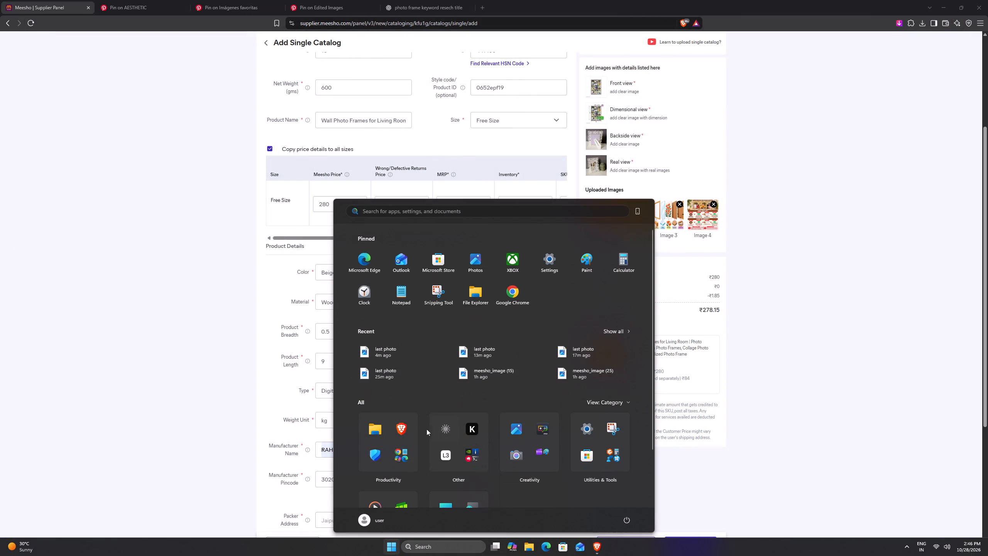
{"action": "left_click", "coordinate": [516, 298]}
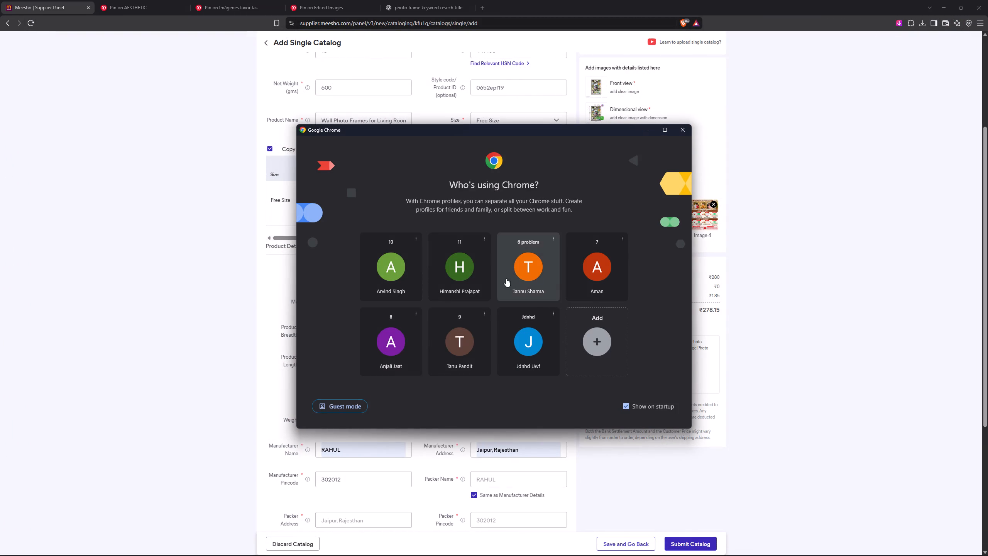
{"action": "left_click", "coordinate": [477, 281]}
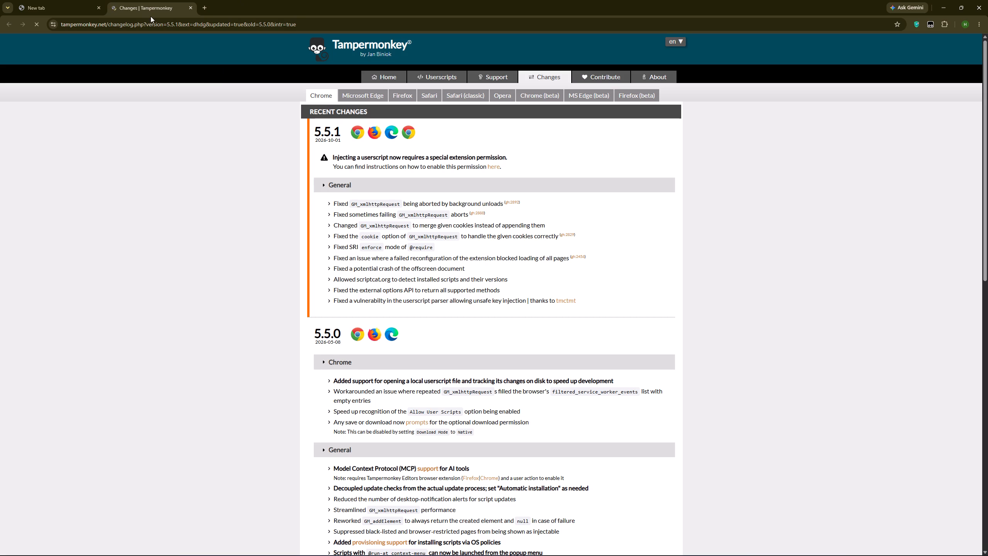
{"action": "left_click", "coordinate": [205, 5]}
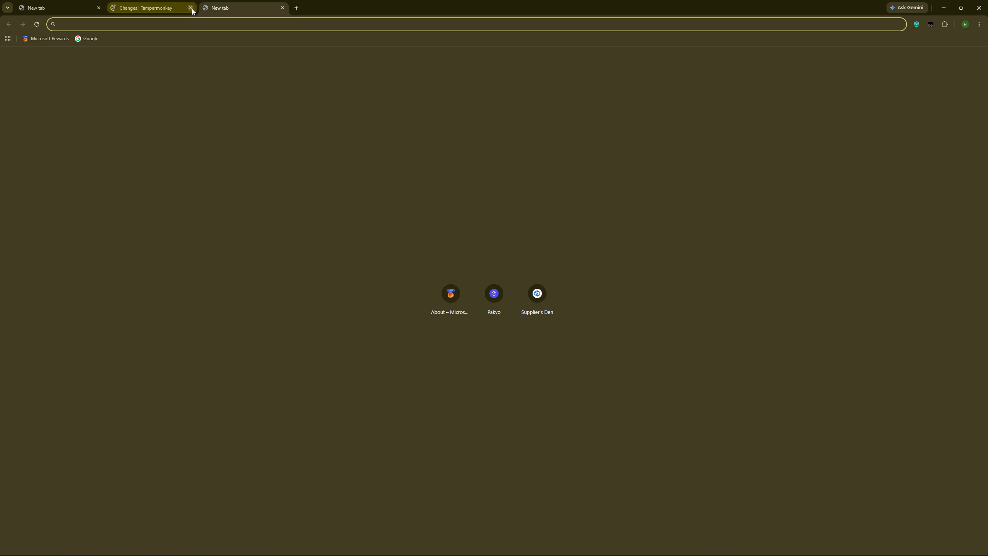
{"action": "left_click", "coordinate": [192, 8]}
{"action": "left_click", "coordinate": [192, 10]}
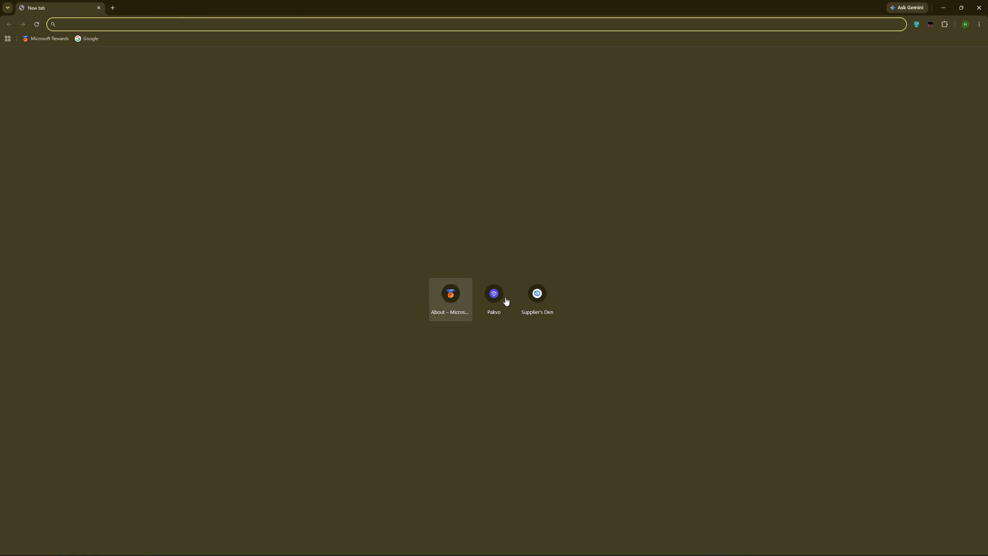
Open the Pakvo site and go to its Meesho Instant Low Shipping tool.
{"action": "left_click", "coordinate": [498, 297]}
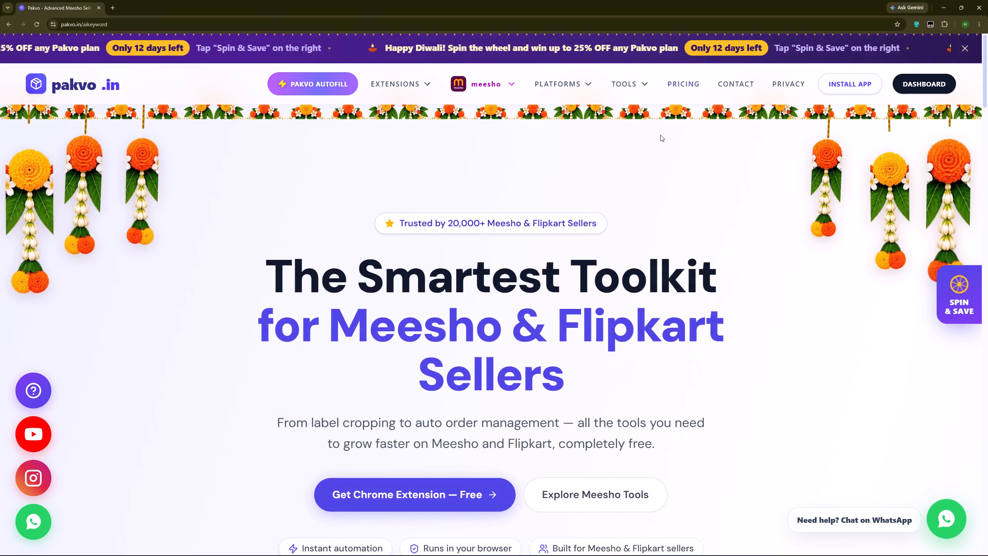
{"action": "scroll", "coordinate": [642, 178], "scroll_direction": "down", "scroll_amount": 2}
{"action": "scroll", "coordinate": [518, 130], "scroll_direction": "up", "scroll_amount": 3}
{"action": "left_click", "coordinate": [499, 82]}
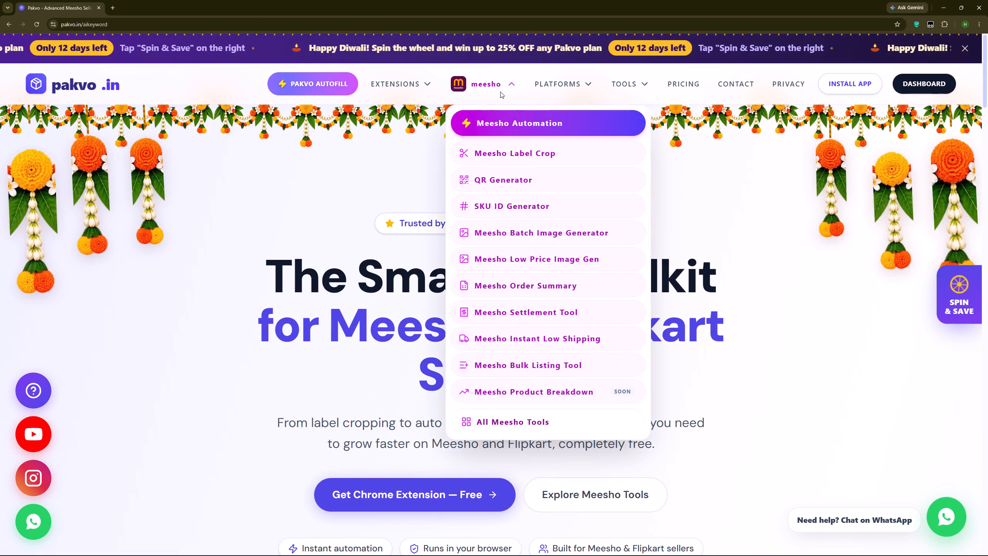
{"action": "left_click", "coordinate": [556, 345]}
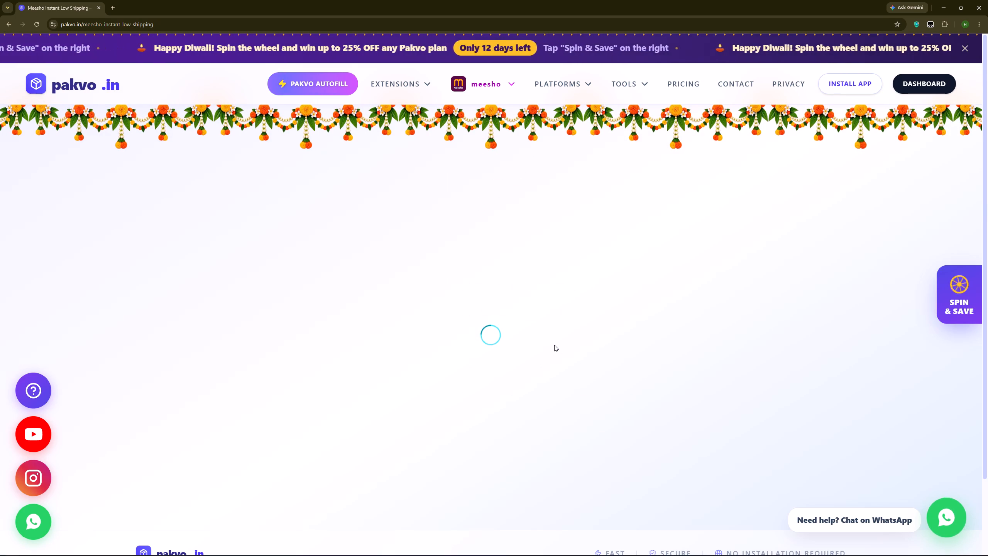
Search the product categories for "photo fr" and select Photo Frames under Home & Kitchen – Home Decor.
{"action": "scroll", "coordinate": [333, 337], "scroll_direction": "down", "scroll_amount": 4}
{"action": "left_click", "coordinate": [217, 386]}
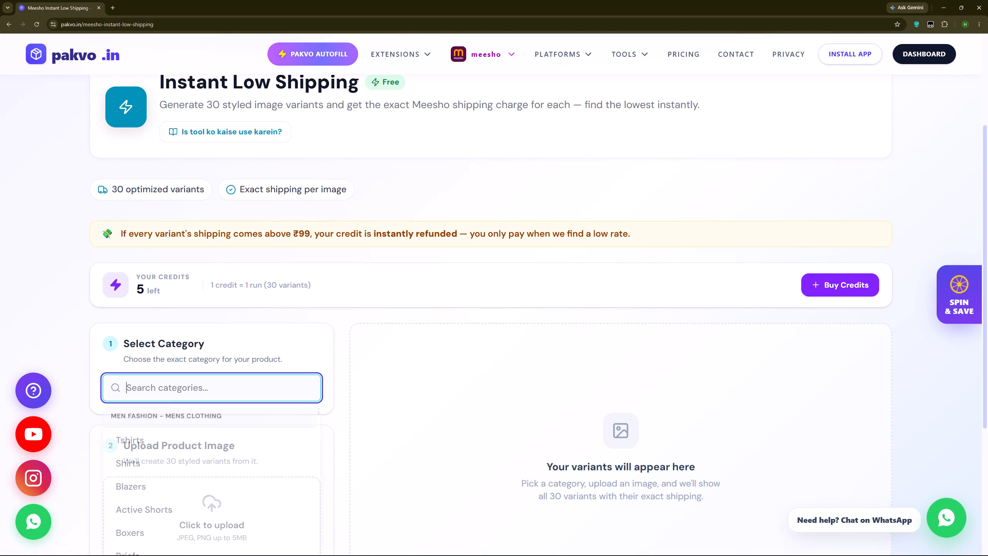
{"action": "type", "text": "phot"}
{"action": "key", "text": "o"}
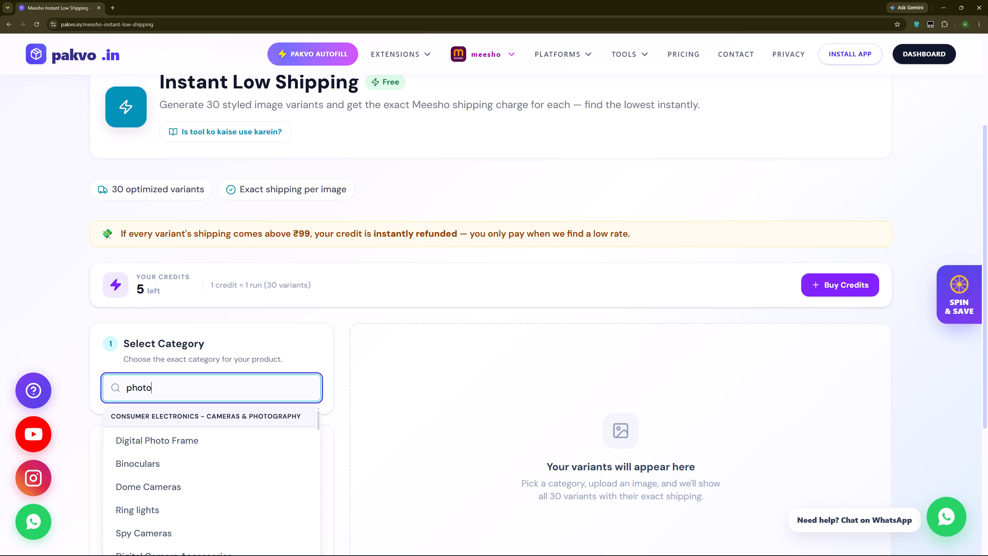
{"action": "scroll", "coordinate": [233, 467], "scroll_direction": "down", "scroll_amount": 3}
{"action": "scroll", "coordinate": [227, 487], "scroll_direction": "up", "scroll_amount": 4}
{"action": "scroll", "coordinate": [235, 494], "scroll_direction": "down", "scroll_amount": 2}
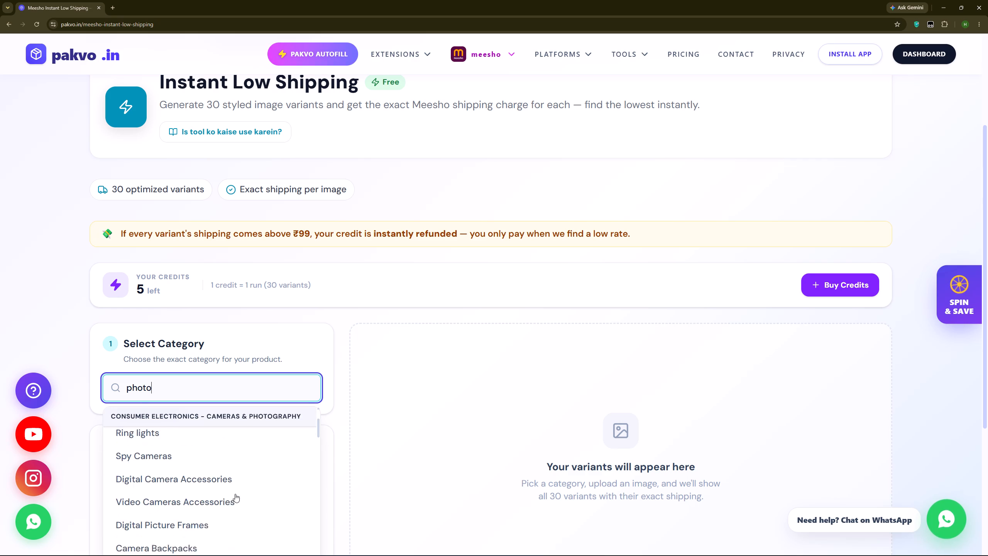
{"action": "scroll", "coordinate": [235, 494], "scroll_direction": "up", "scroll_amount": 3}
{"action": "scroll", "coordinate": [250, 490], "scroll_direction": "down", "scroll_amount": 4}
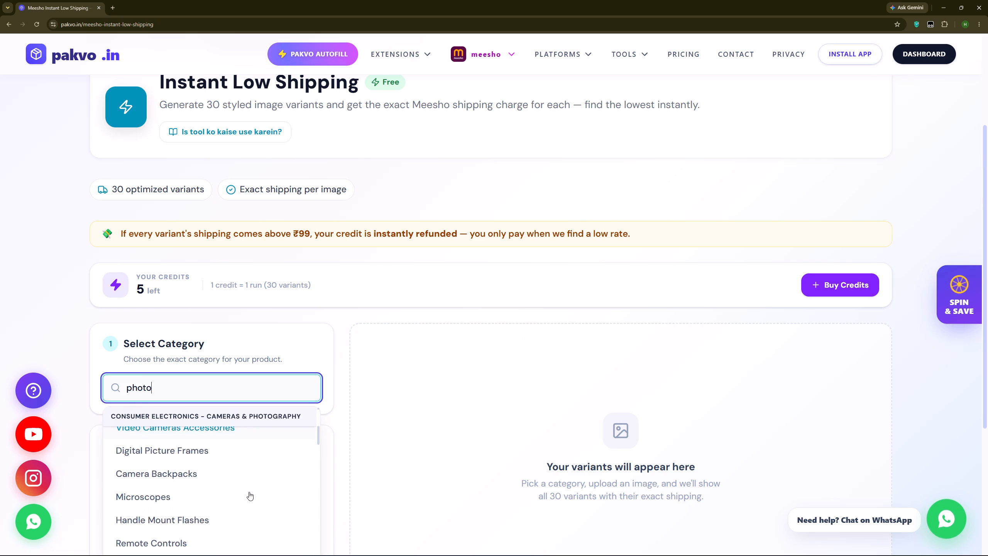
{"action": "scroll", "coordinate": [245, 495], "scroll_direction": "down", "scroll_amount": 8}
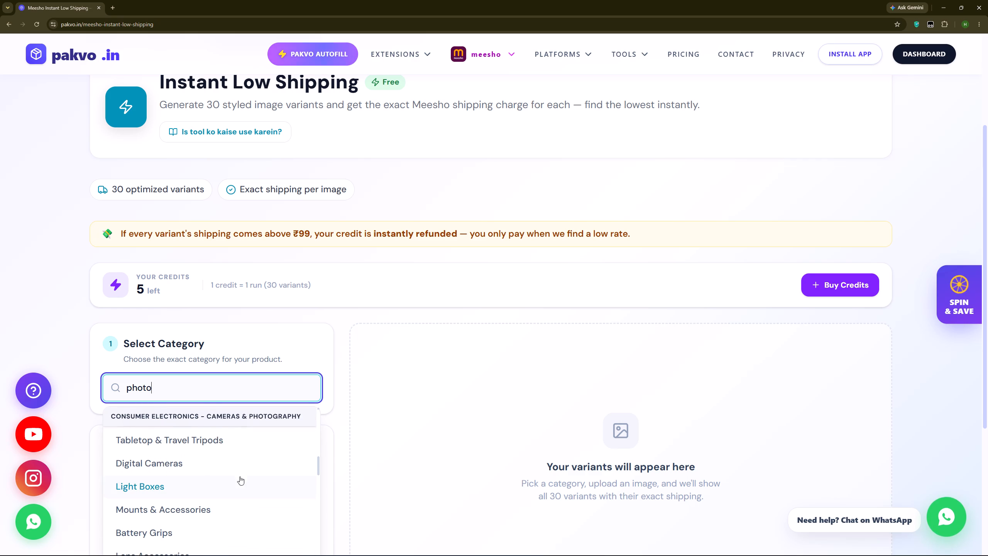
{"action": "key", "text": "space"}
{"action": "type", "text": "fr"}
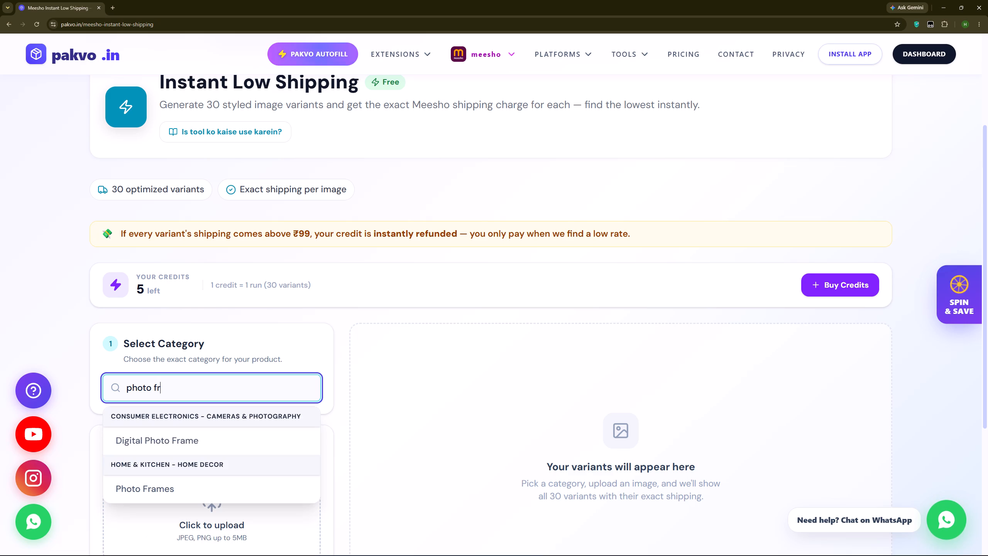
{"action": "left_click", "coordinate": [160, 483]}
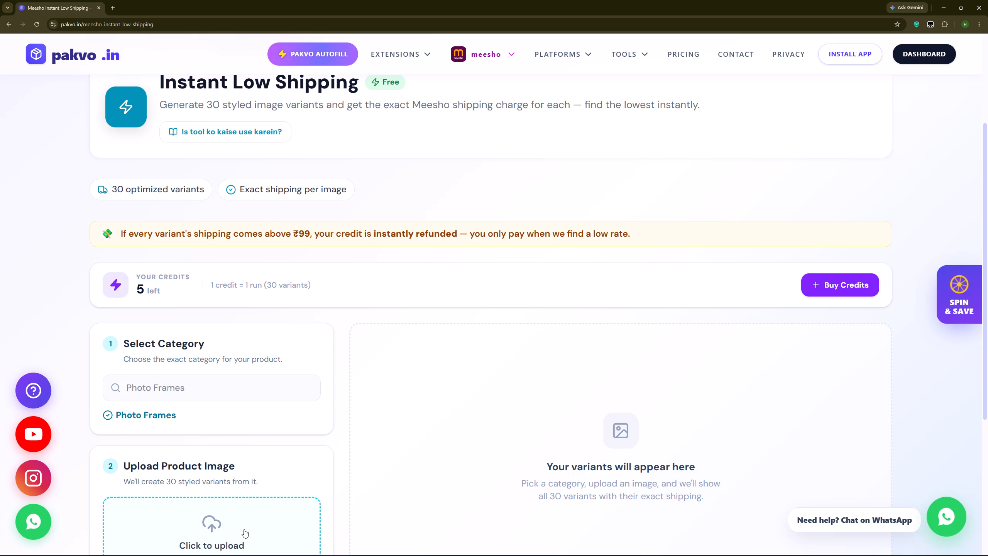
Upload imgi_4_meesho_image18 as the product image and generate its 30 styled variants with their shipping charges.
{"action": "scroll", "coordinate": [304, 429], "scroll_direction": "down", "scroll_amount": 4}
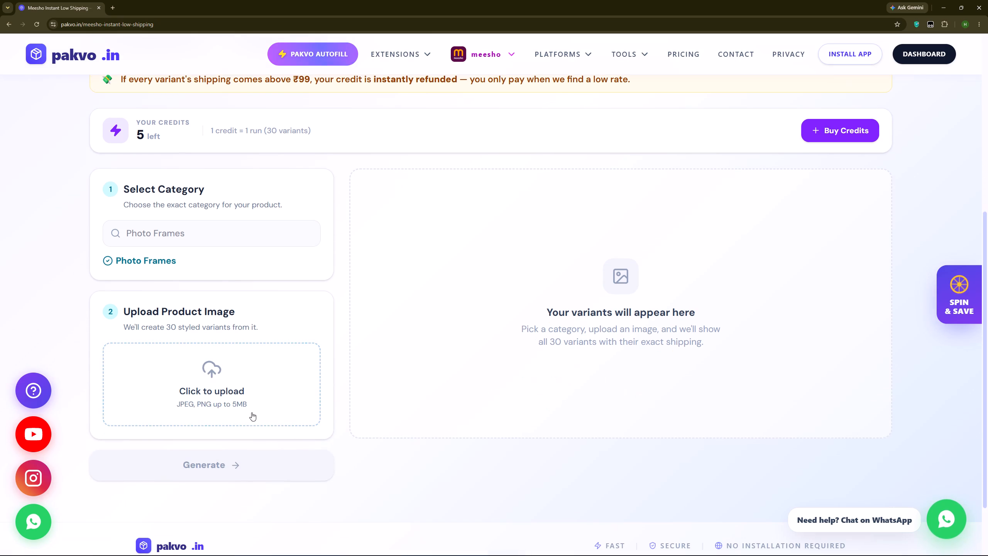
{"action": "left_click", "coordinate": [241, 408]}
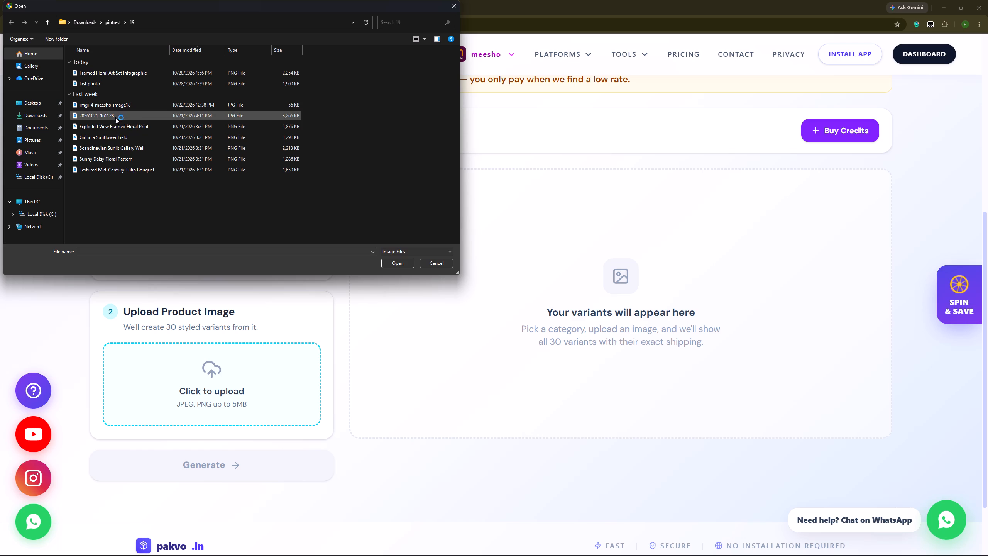
{"action": "double_click", "coordinate": [124, 107]}
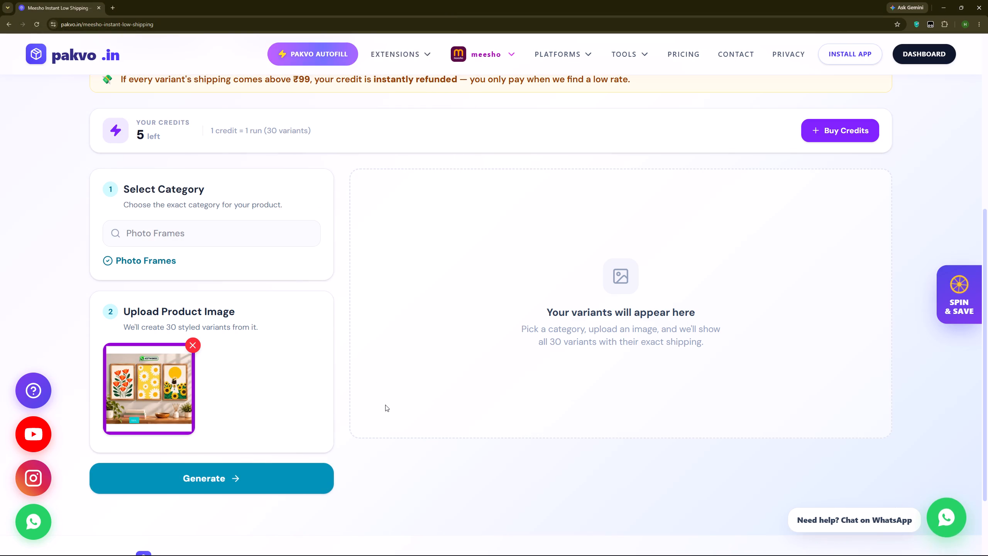
{"action": "scroll", "coordinate": [365, 427], "scroll_direction": "down", "scroll_amount": 2}
{"action": "left_click", "coordinate": [255, 414]}
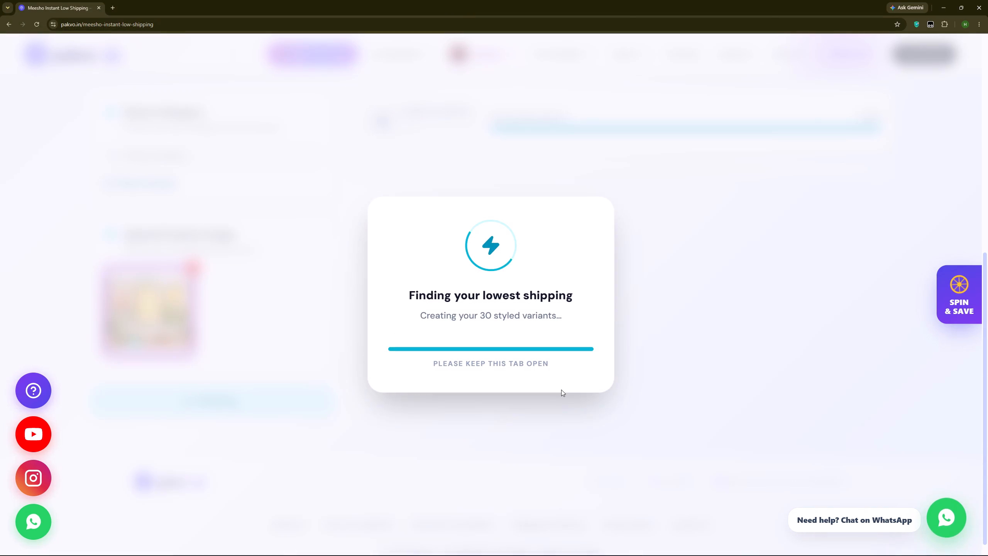
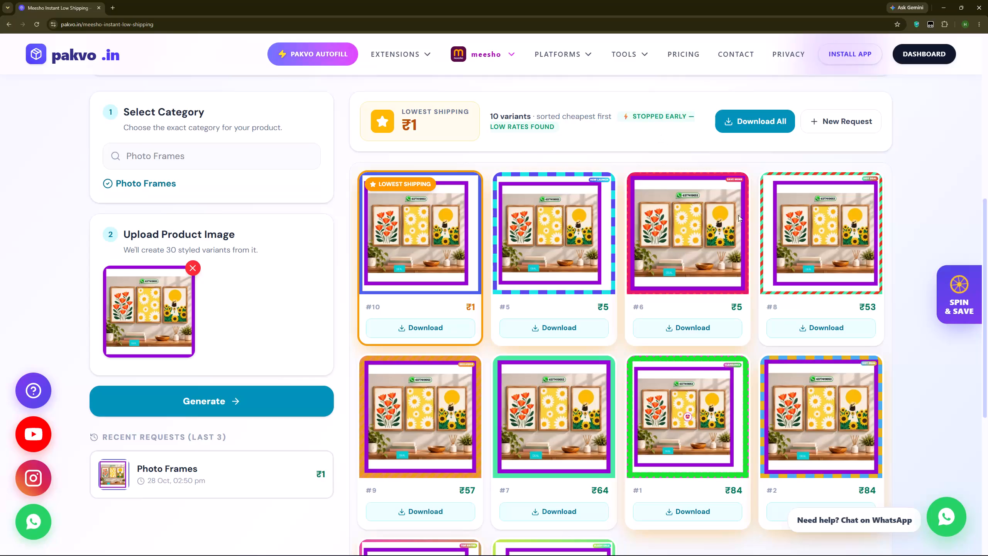
Download the generated Photo Frames variants #6, #8 and #9, and close the Chrome window.
{"action": "scroll", "coordinate": [818, 280], "scroll_direction": "down", "scroll_amount": 1}
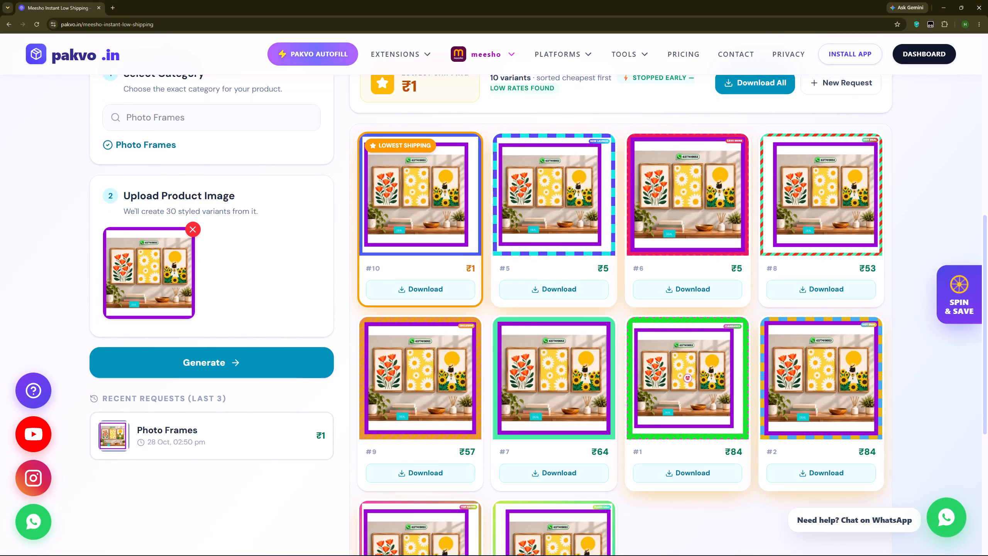
{"action": "left_click", "coordinate": [716, 291]}
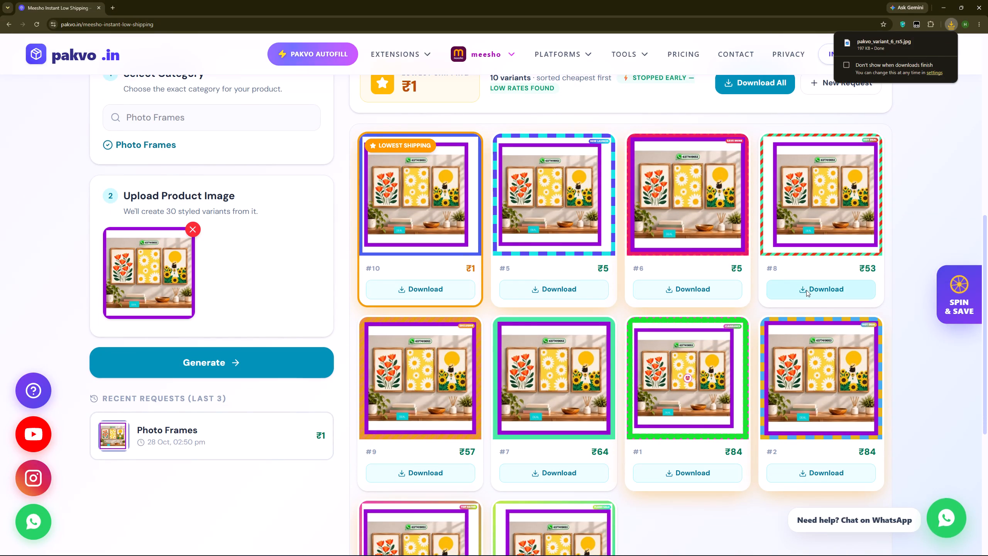
{"action": "left_click", "coordinate": [811, 290]}
{"action": "left_click", "coordinate": [443, 474]}
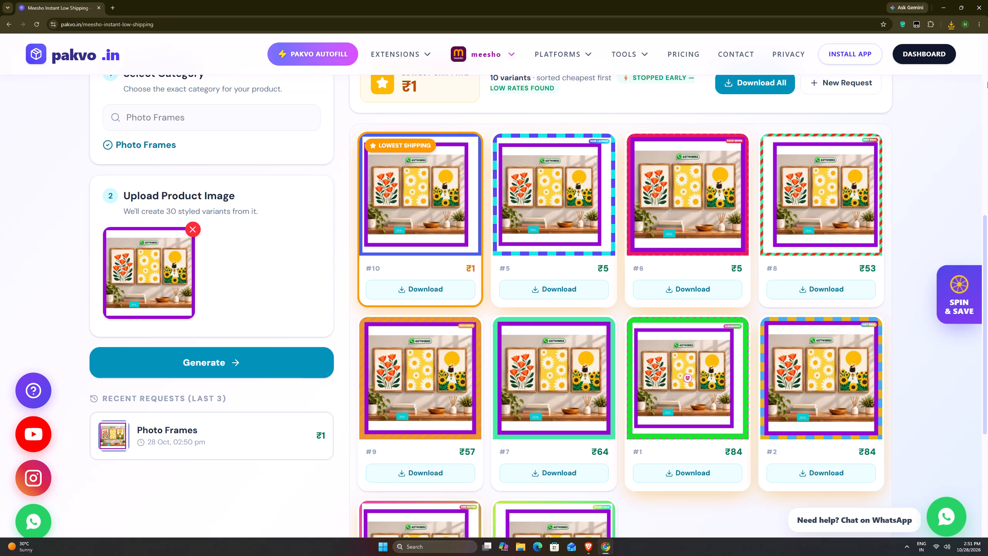
{"action": "left_click", "coordinate": [987, 0]}
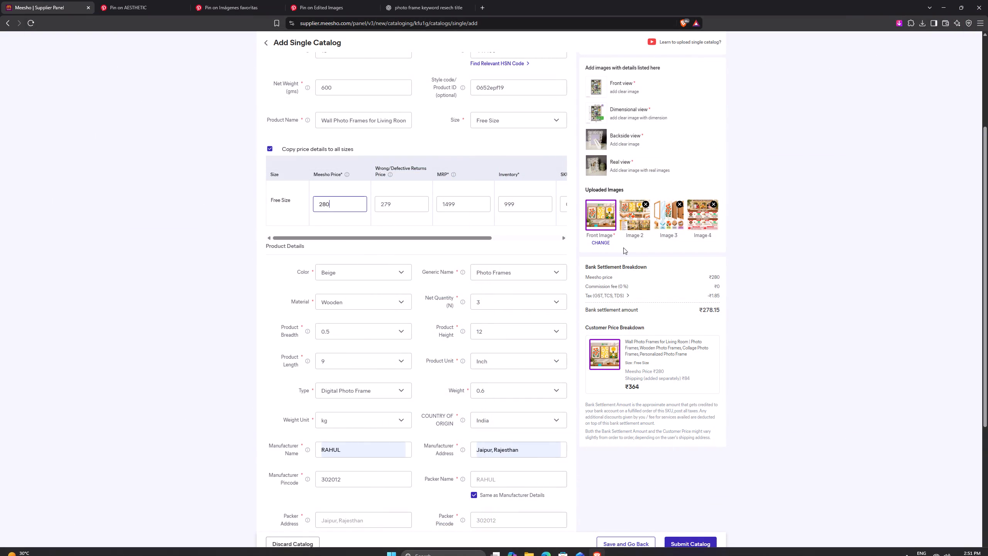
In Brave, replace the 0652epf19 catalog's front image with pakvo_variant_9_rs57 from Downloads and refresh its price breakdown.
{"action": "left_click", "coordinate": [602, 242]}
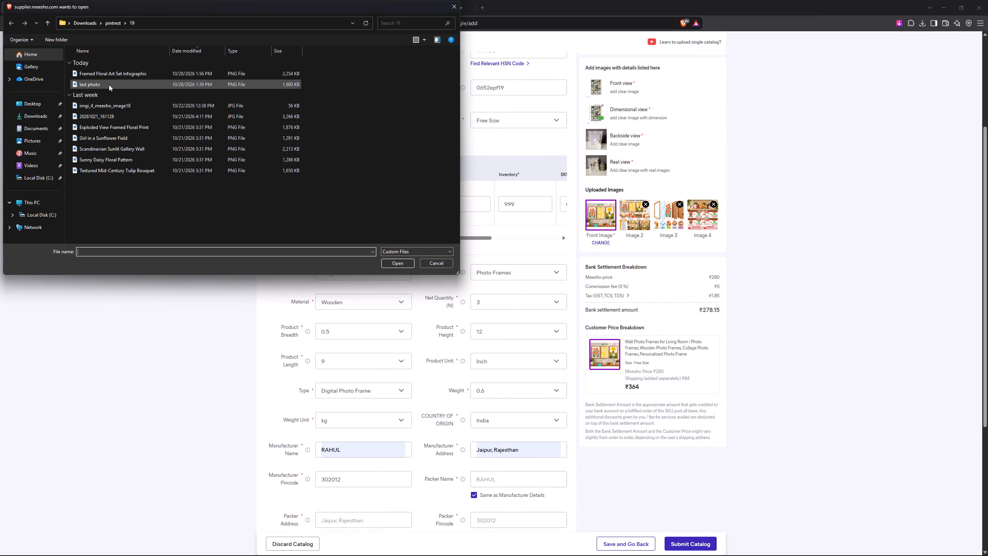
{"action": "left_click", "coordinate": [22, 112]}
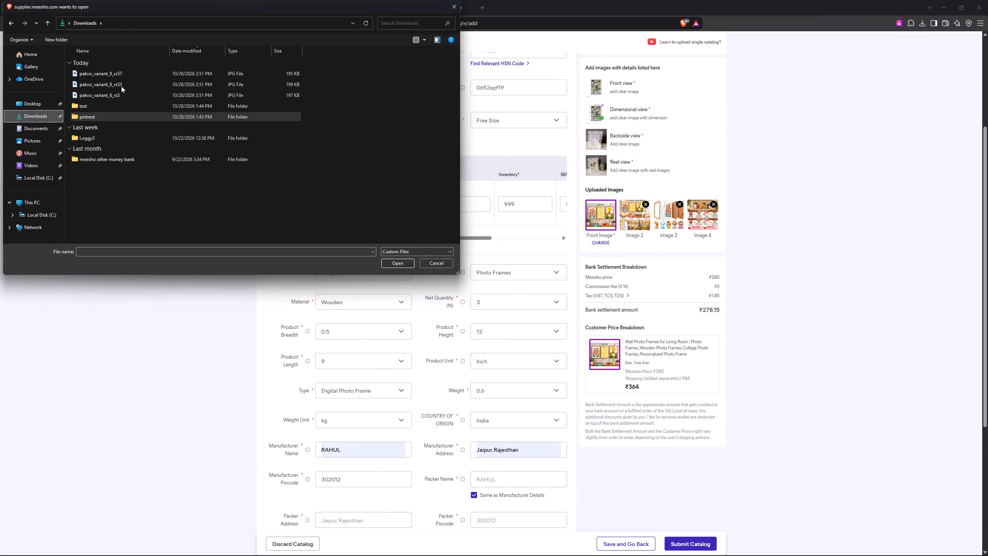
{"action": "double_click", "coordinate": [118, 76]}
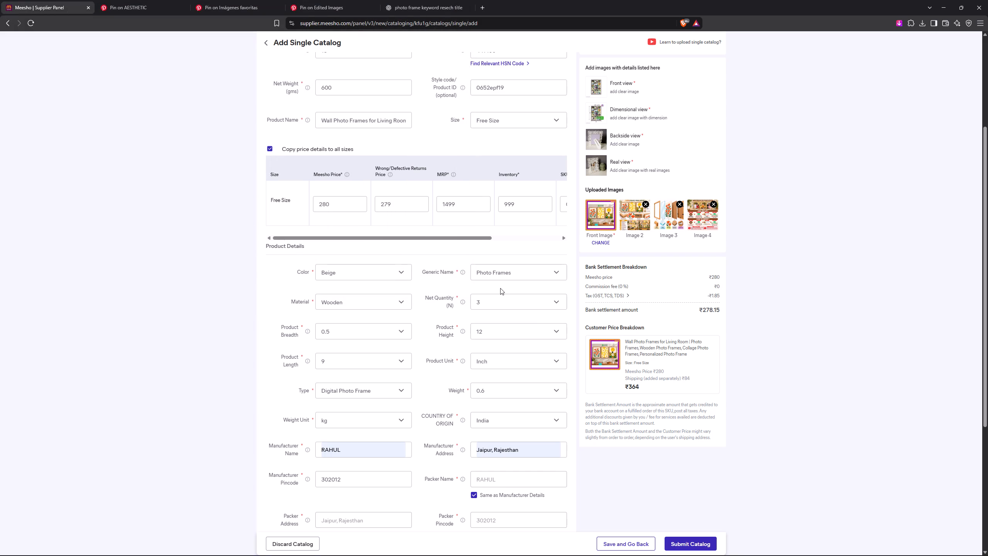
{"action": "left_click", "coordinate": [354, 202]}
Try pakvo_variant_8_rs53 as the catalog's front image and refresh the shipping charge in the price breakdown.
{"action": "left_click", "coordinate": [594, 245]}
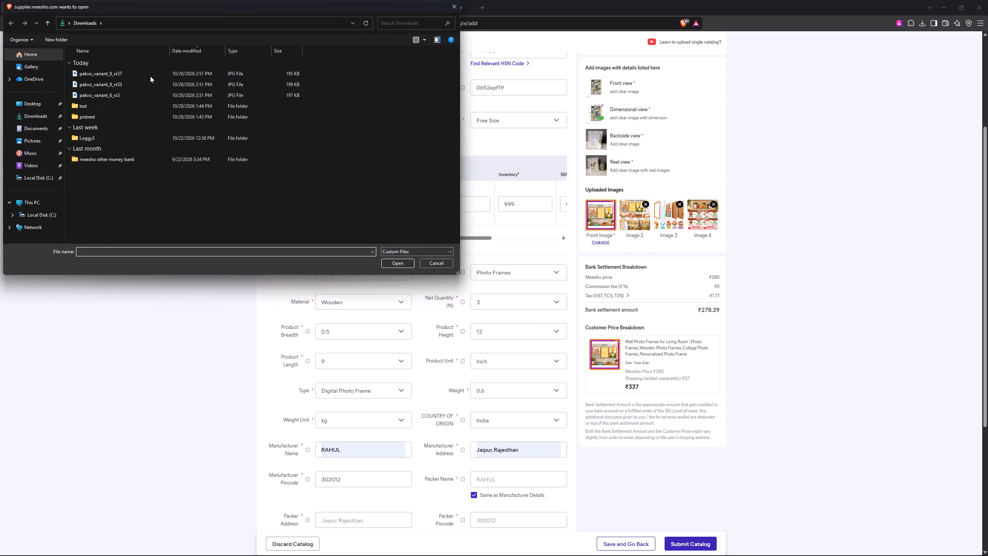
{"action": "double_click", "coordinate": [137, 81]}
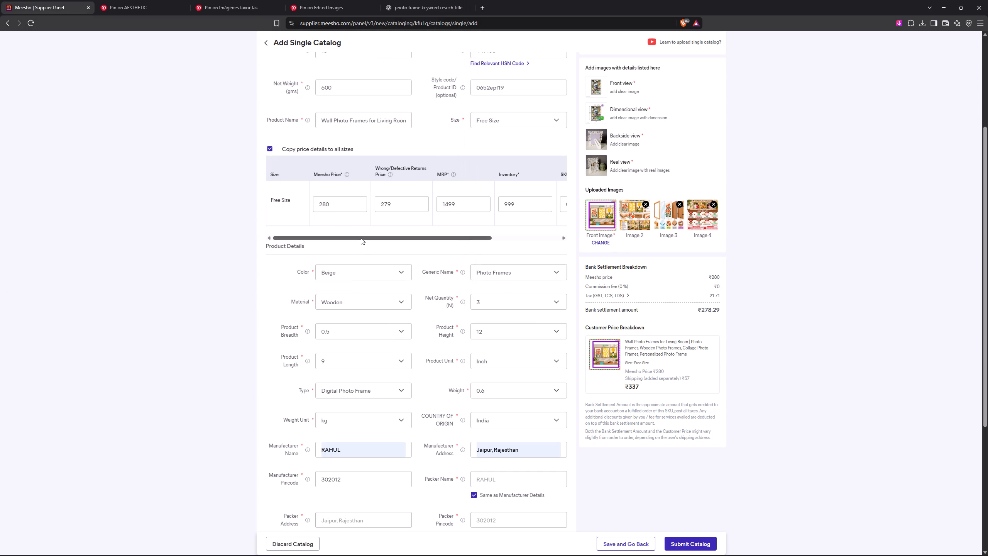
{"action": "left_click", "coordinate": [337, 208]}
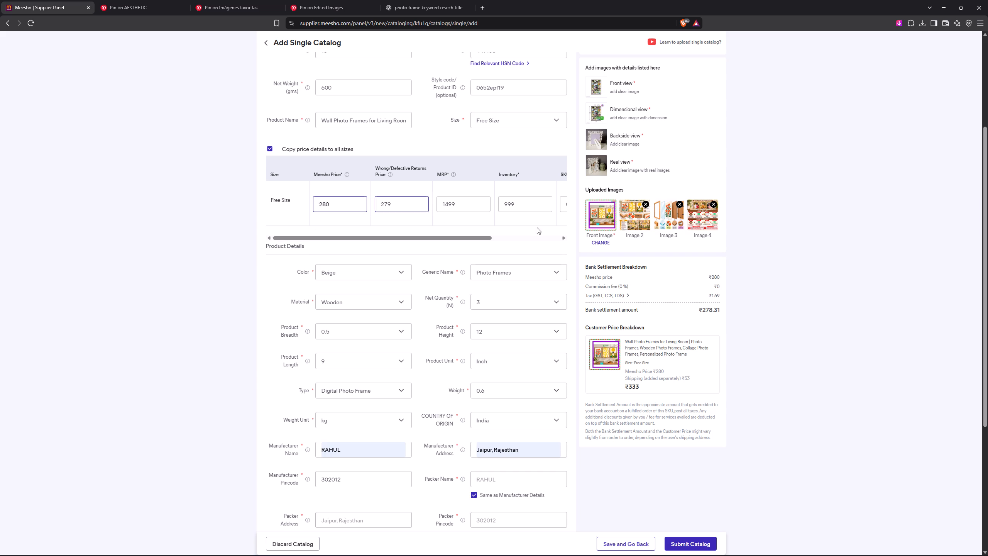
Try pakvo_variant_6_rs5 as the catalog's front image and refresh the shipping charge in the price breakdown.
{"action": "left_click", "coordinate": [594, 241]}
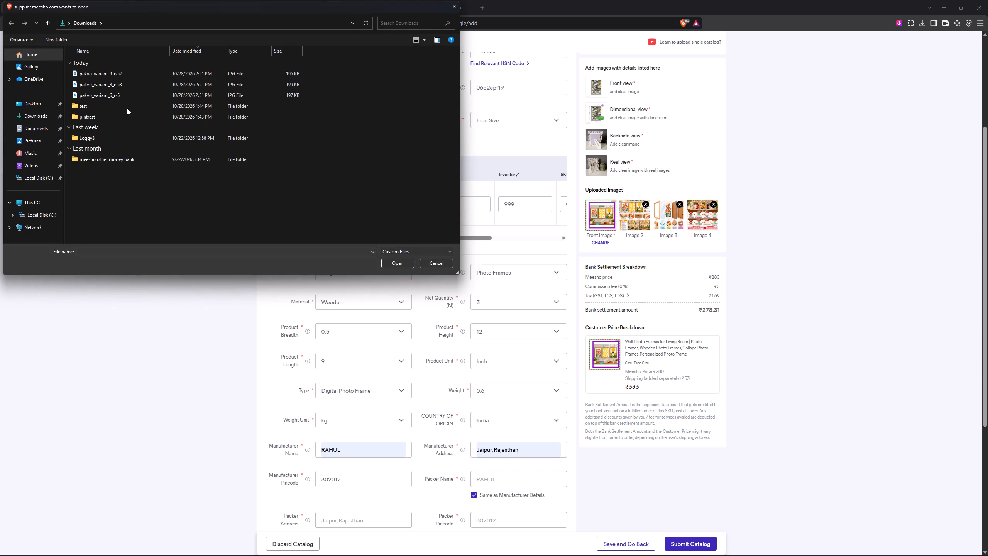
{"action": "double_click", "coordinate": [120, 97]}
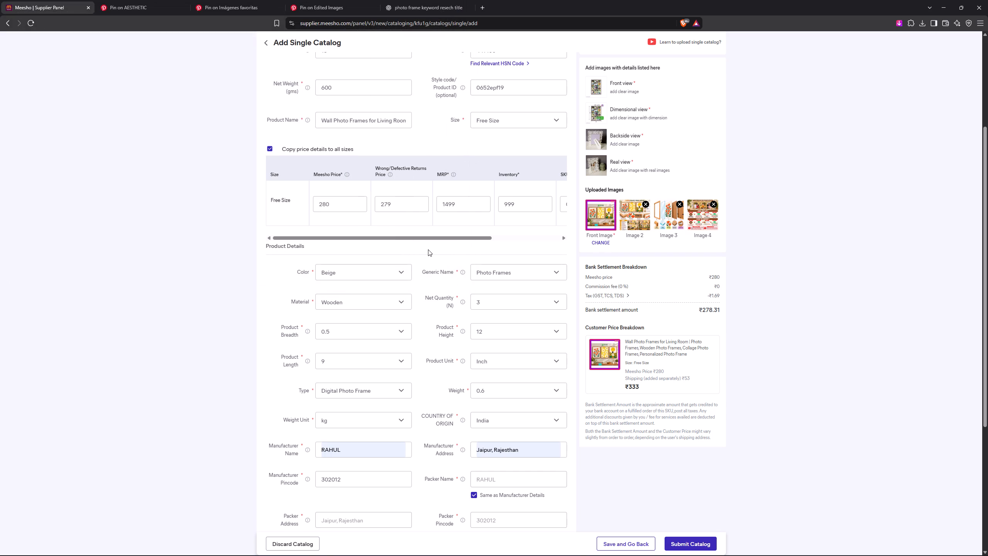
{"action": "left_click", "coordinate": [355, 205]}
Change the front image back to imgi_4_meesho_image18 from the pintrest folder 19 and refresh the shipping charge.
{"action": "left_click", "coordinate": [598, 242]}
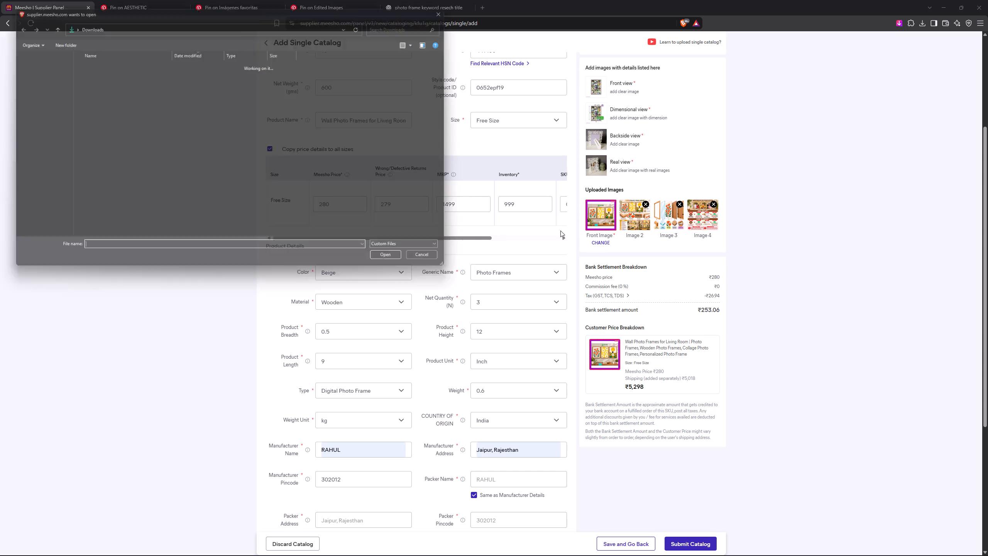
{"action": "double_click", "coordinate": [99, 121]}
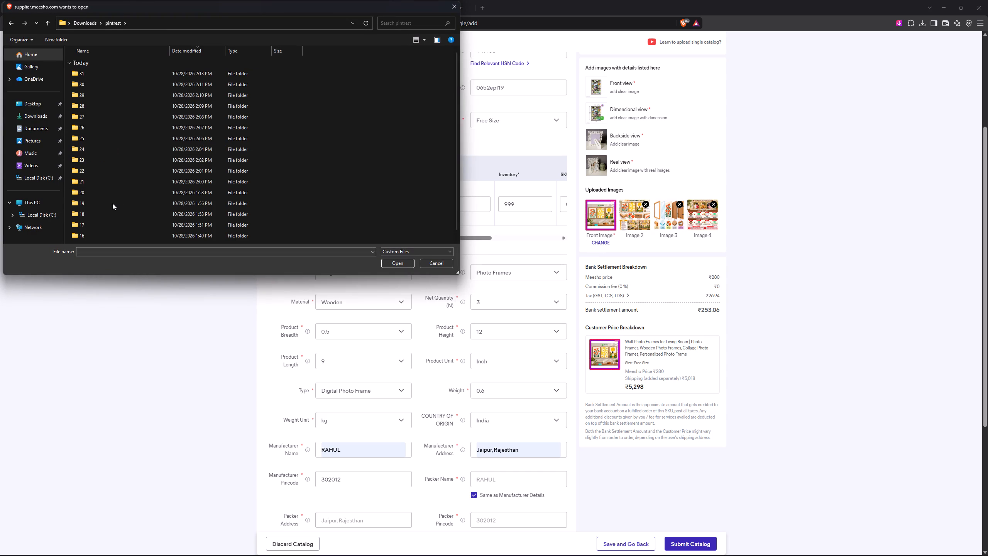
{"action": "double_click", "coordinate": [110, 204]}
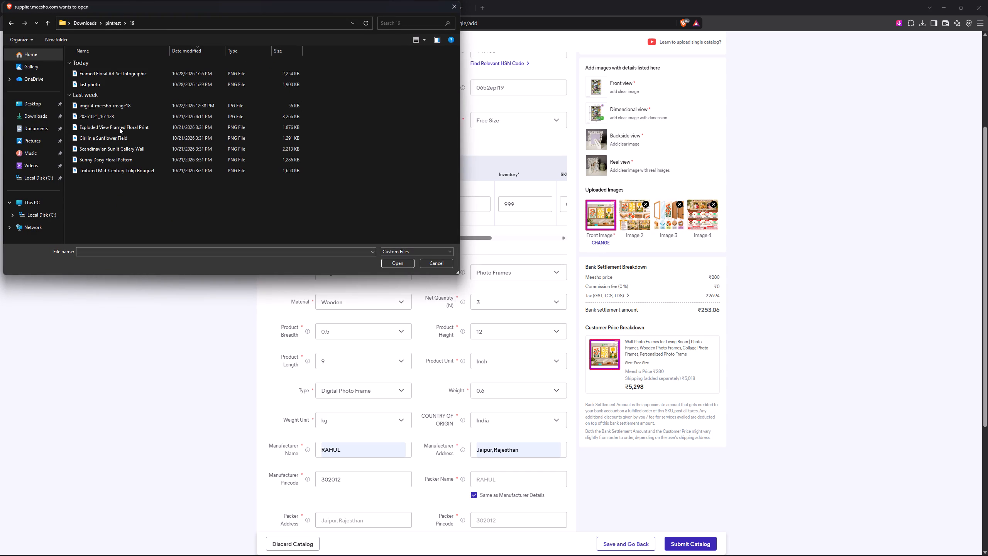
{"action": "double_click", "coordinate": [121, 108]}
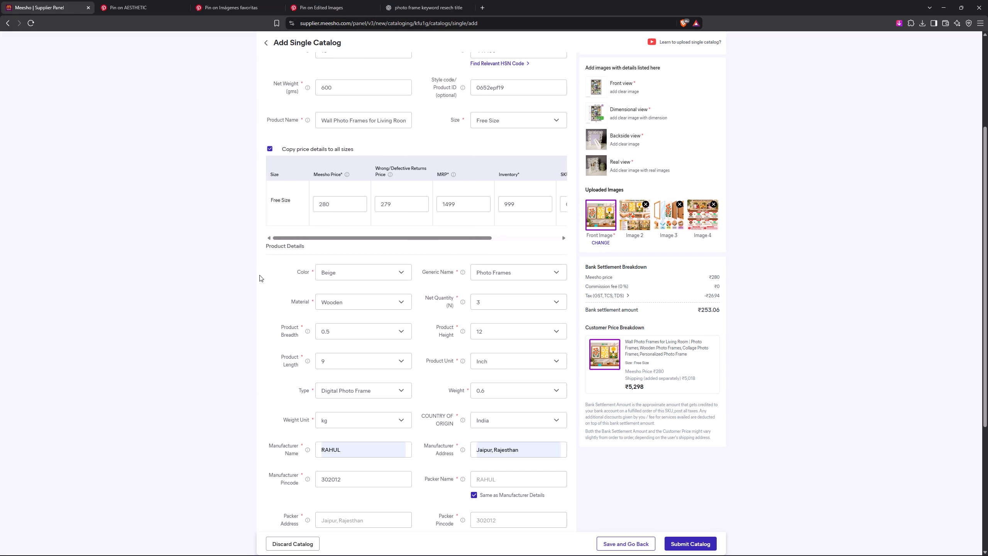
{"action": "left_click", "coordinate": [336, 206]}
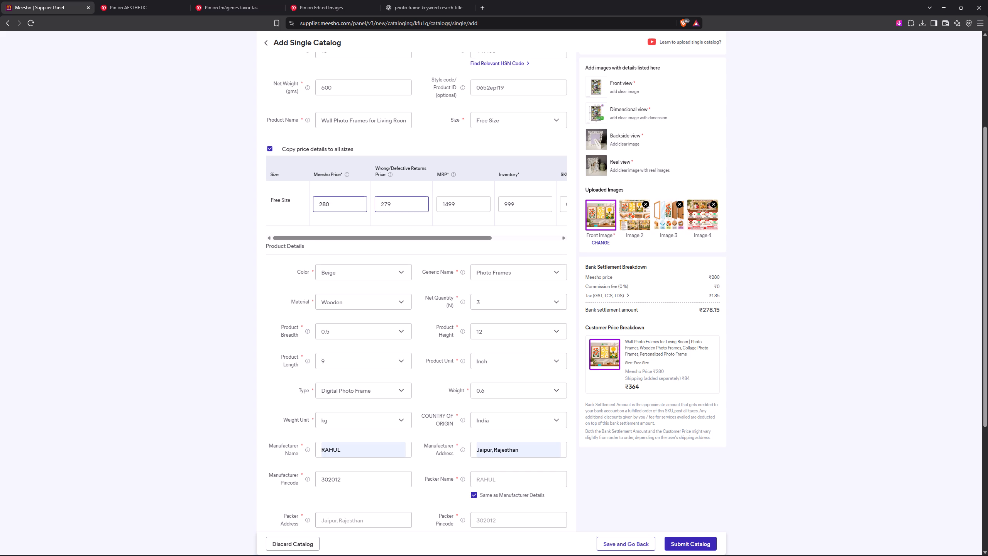
Replace the front image with pakvo_variant_8_rs53 from Downloads, refresh the shipping charge and review the catalog form.
{"action": "left_click", "coordinate": [602, 246]}
{"action": "left_click", "coordinate": [591, 244]}
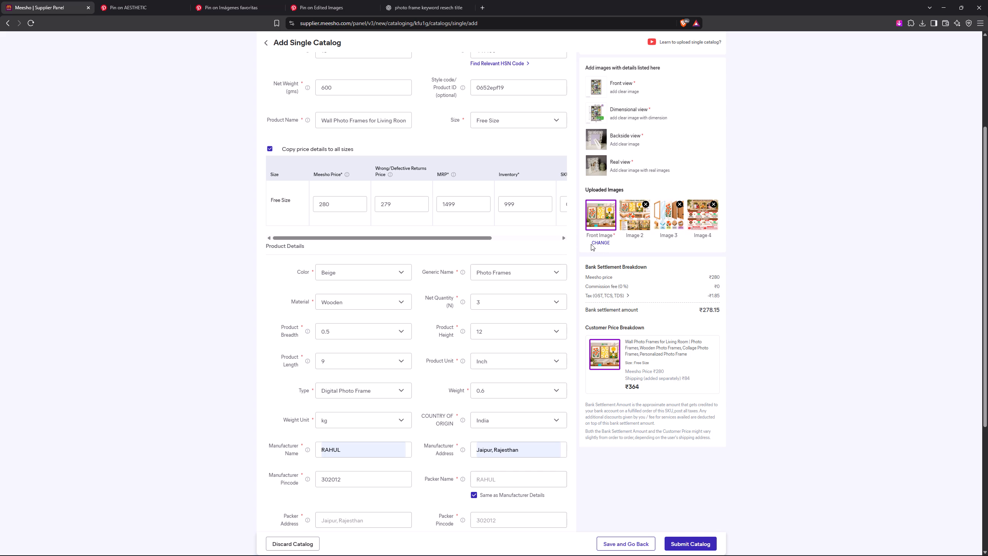
{"action": "left_click", "coordinate": [596, 243]}
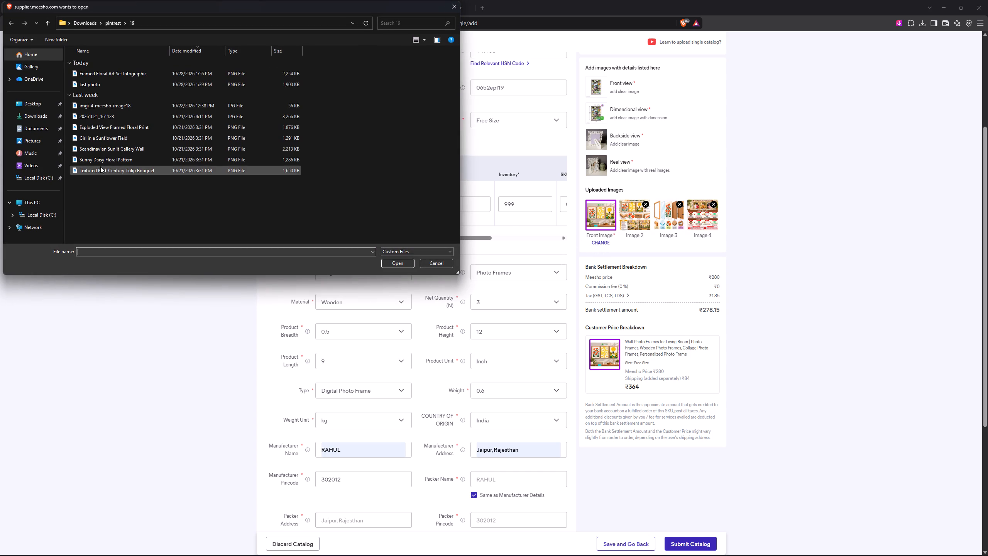
{"action": "left_click_drag", "start_coordinate": [99, 175], "coordinate": [98, 190]}
{"action": "left_click", "coordinate": [93, 23]}
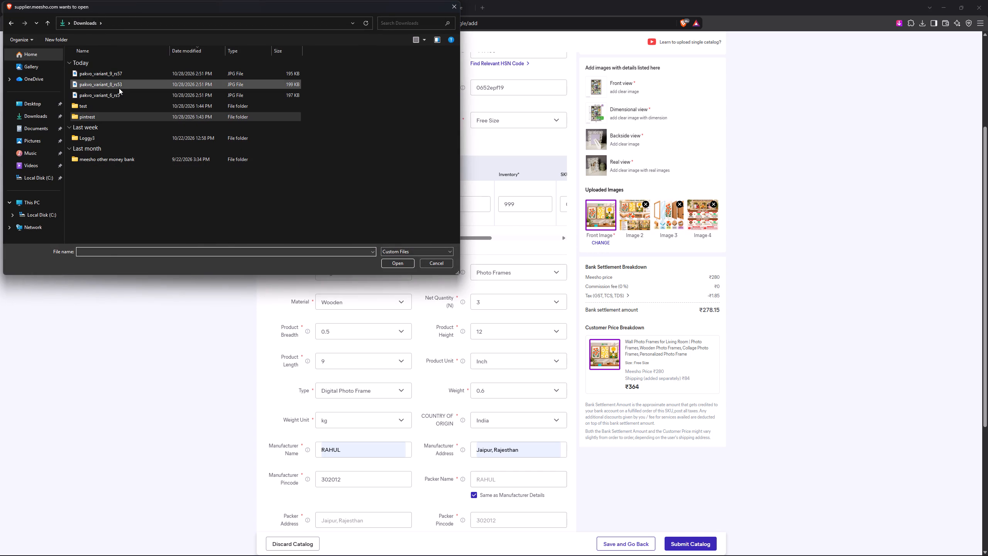
{"action": "double_click", "coordinate": [119, 84]}
{"action": "scroll", "coordinate": [551, 388], "scroll_direction": "down", "scroll_amount": 2}
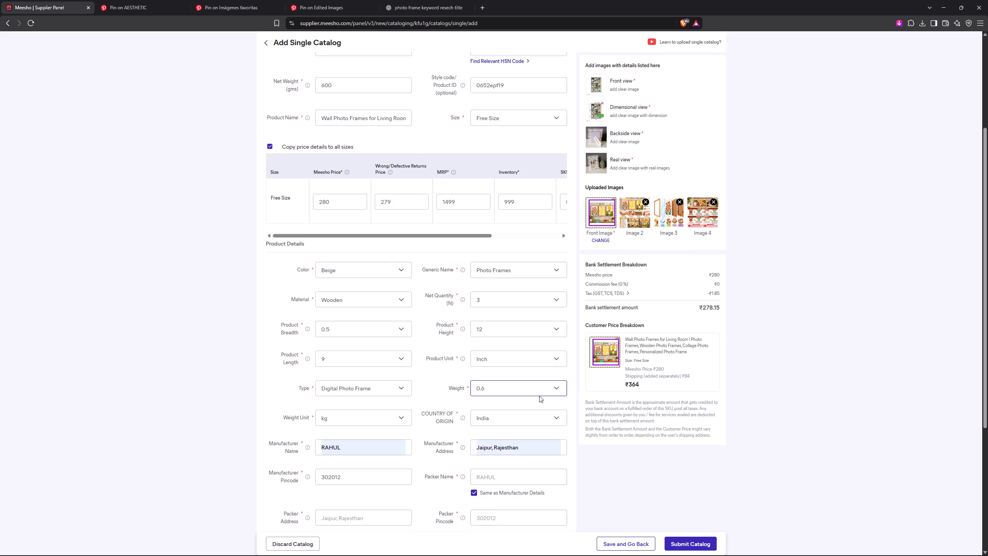
{"action": "scroll", "coordinate": [539, 396], "scroll_direction": "down", "scroll_amount": 4}
{"action": "scroll", "coordinate": [686, 419], "scroll_direction": "up", "scroll_amount": 6}
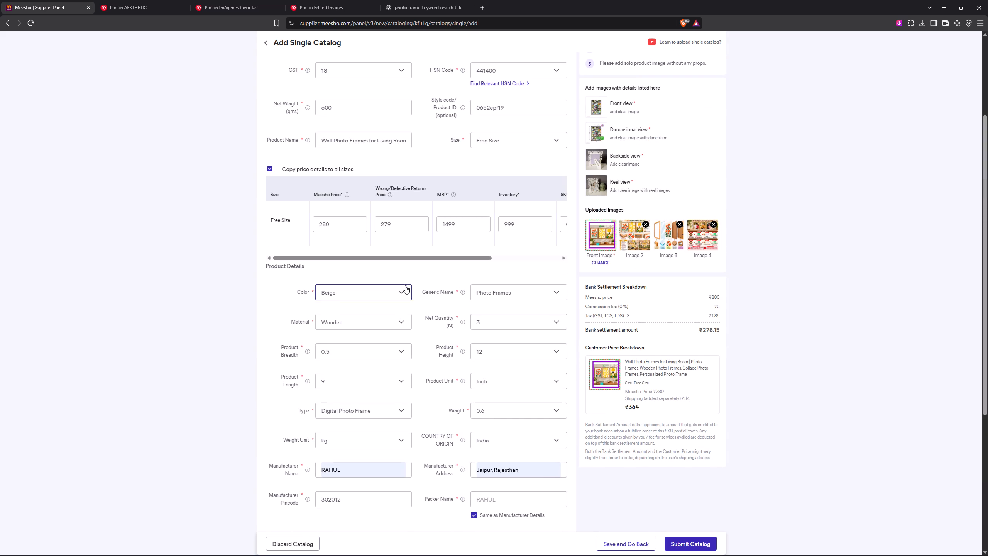
{"action": "left_click", "coordinate": [337, 222]}
{"action": "scroll", "coordinate": [797, 359], "scroll_direction": "up", "scroll_amount": 4}
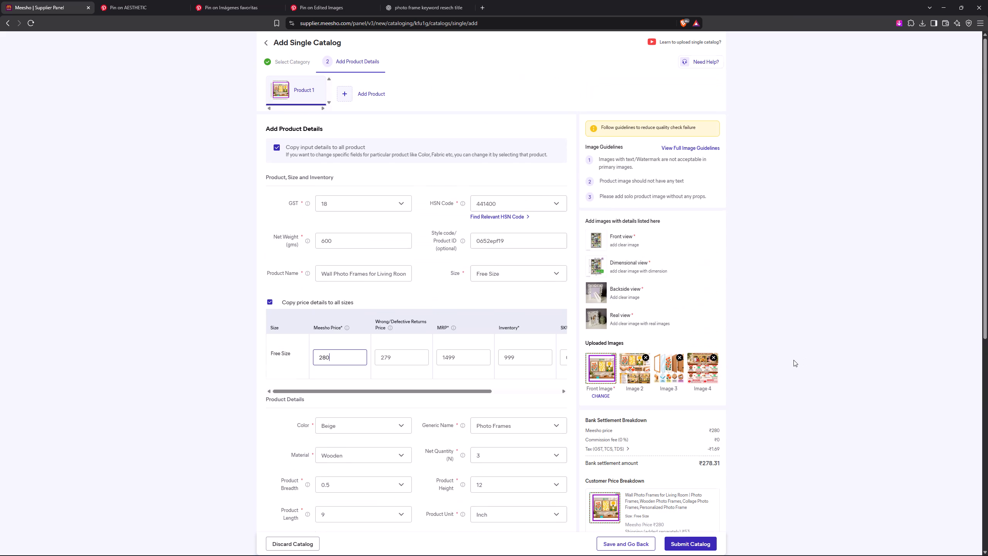
{"action": "scroll", "coordinate": [793, 360], "scroll_direction": "up", "scroll_amount": 1}
{"action": "scroll", "coordinate": [784, 370], "scroll_direction": "down", "scroll_amount": 3}
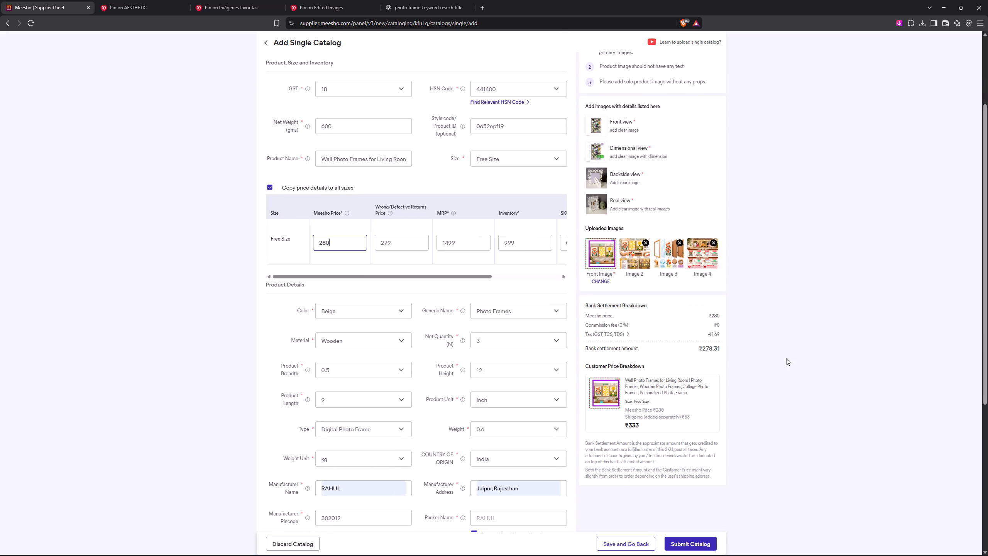
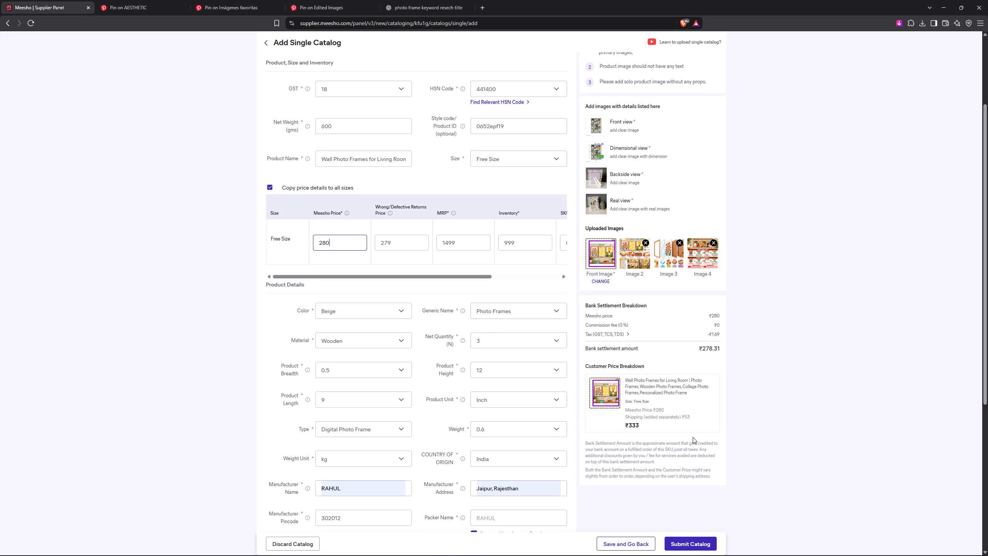
Review the 0652epf19 catalog form and submit it for quality check, declaring that all products are not branded or illegal to sell.
{"action": "left_click", "coordinate": [344, 242]}
{"action": "scroll", "coordinate": [709, 419], "scroll_direction": "down", "scroll_amount": 6}
{"action": "scroll", "coordinate": [688, 506], "scroll_direction": "down", "scroll_amount": 6}
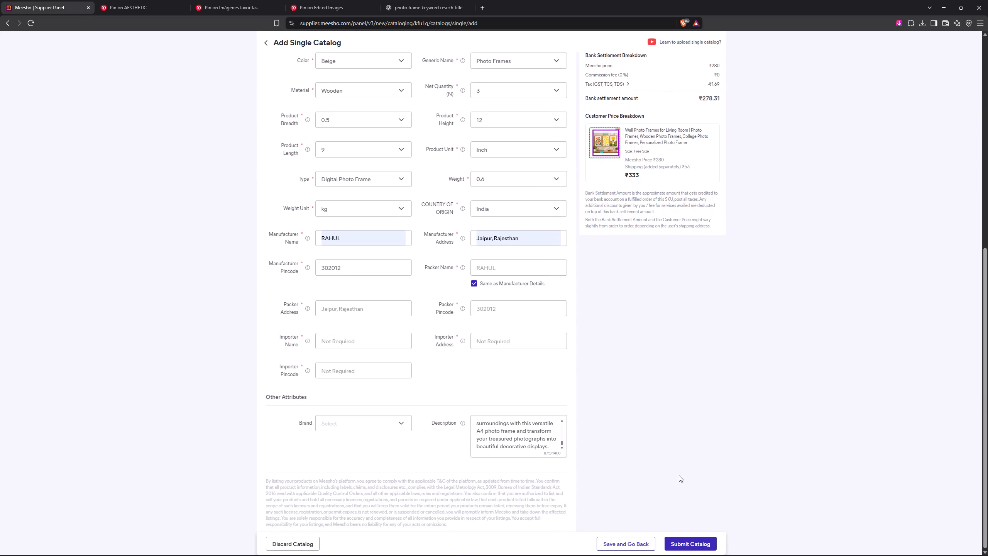
{"action": "scroll", "coordinate": [653, 397], "scroll_direction": "up", "scroll_amount": 7}
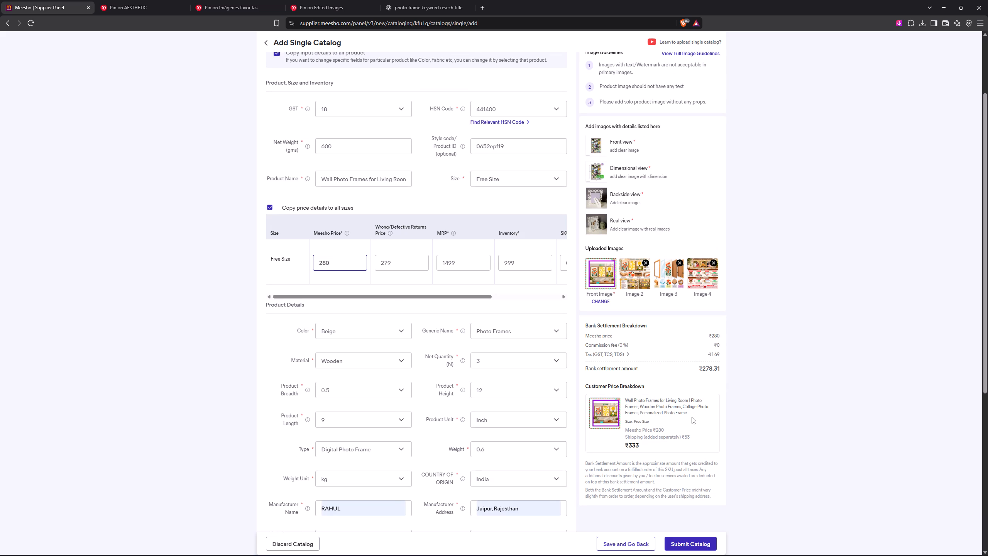
{"action": "scroll", "coordinate": [700, 440], "scroll_direction": "down", "scroll_amount": 4}
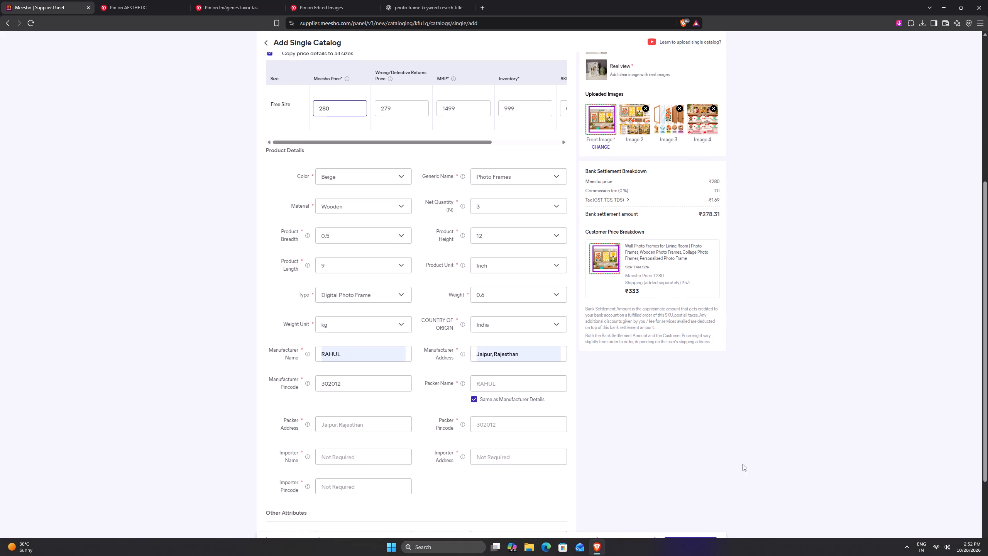
{"action": "scroll", "coordinate": [687, 415], "scroll_direction": "down", "scroll_amount": 4}
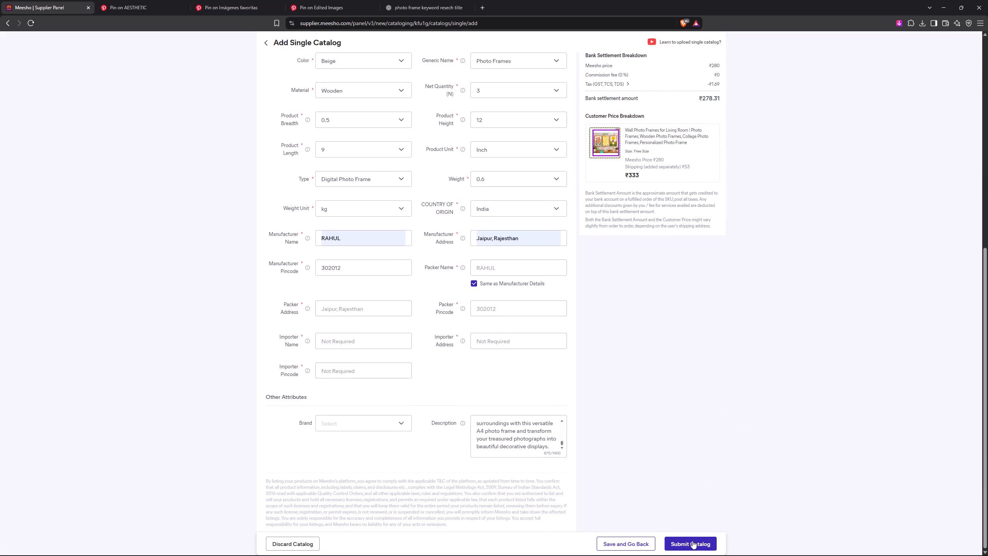
{"action": "left_click", "coordinate": [692, 542]}
{"action": "left_click", "coordinate": [688, 542]}
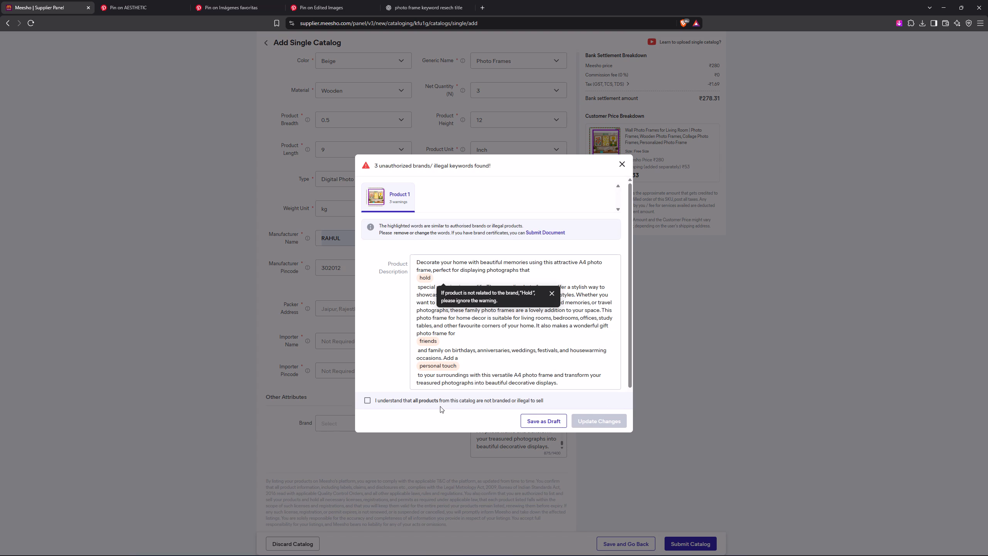
{"action": "left_click", "coordinate": [368, 399]}
{"action": "left_click", "coordinate": [371, 399]}
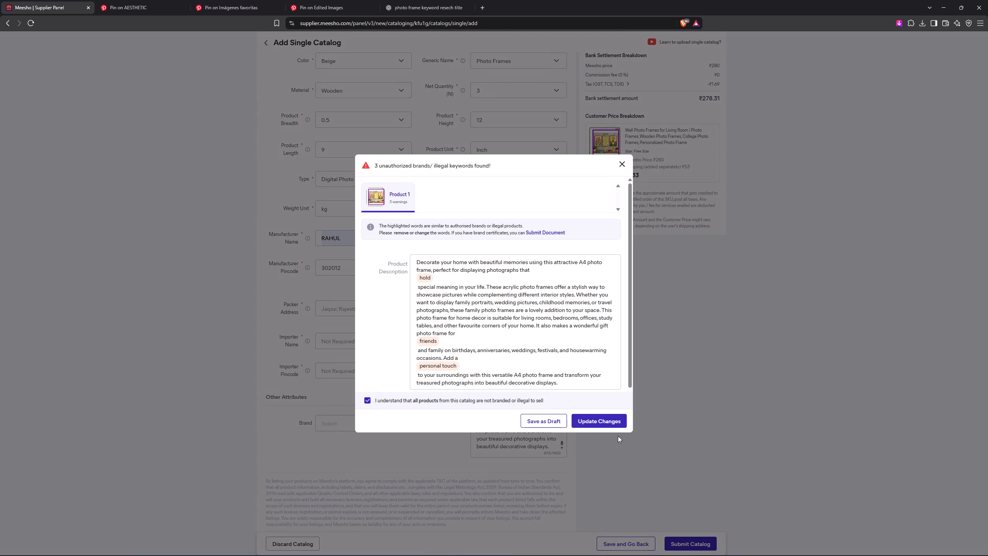
{"action": "left_click", "coordinate": [608, 421]}
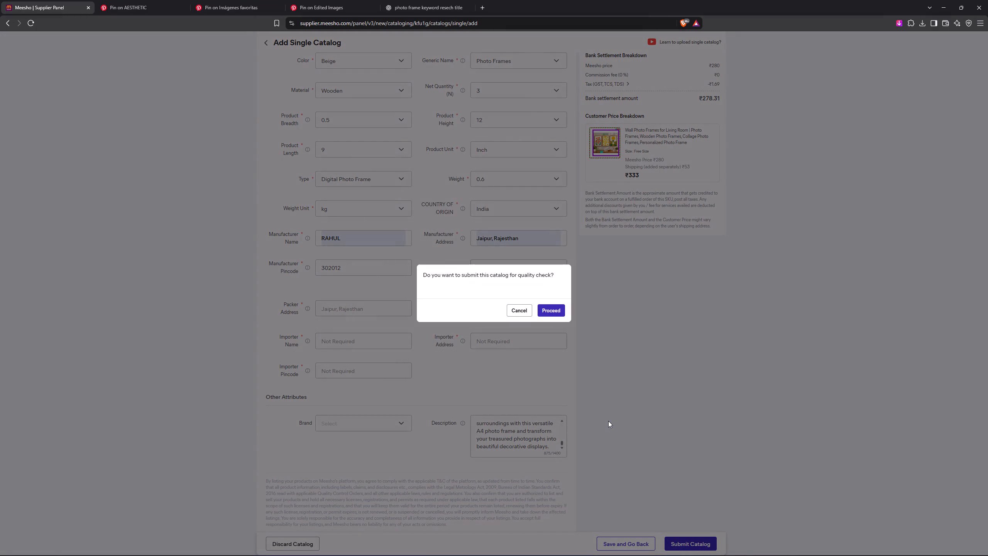
{"action": "left_click", "coordinate": [553, 314]}
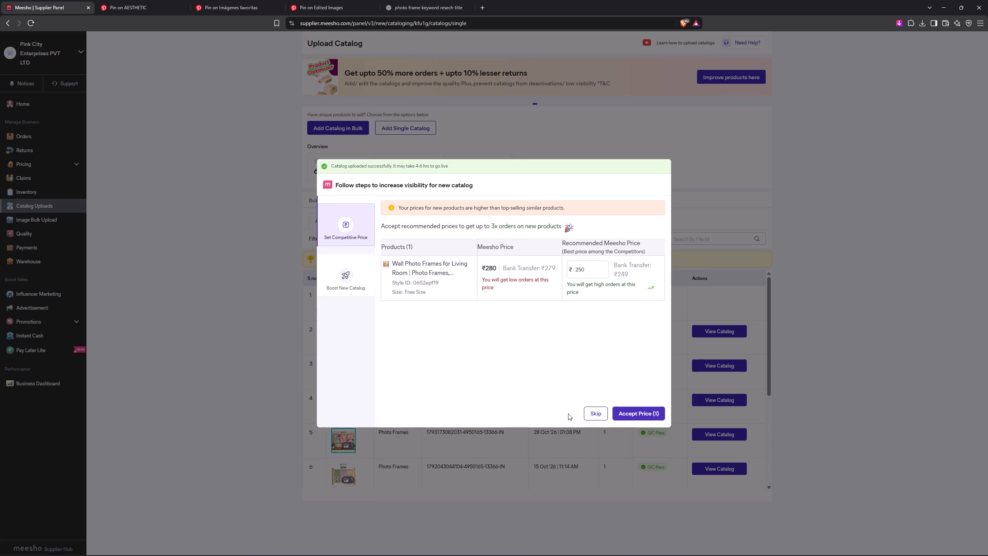
Skip the recommended competitive price for the new catalog and dismiss the ad campaign offer.
{"action": "left_click", "coordinate": [593, 411]}
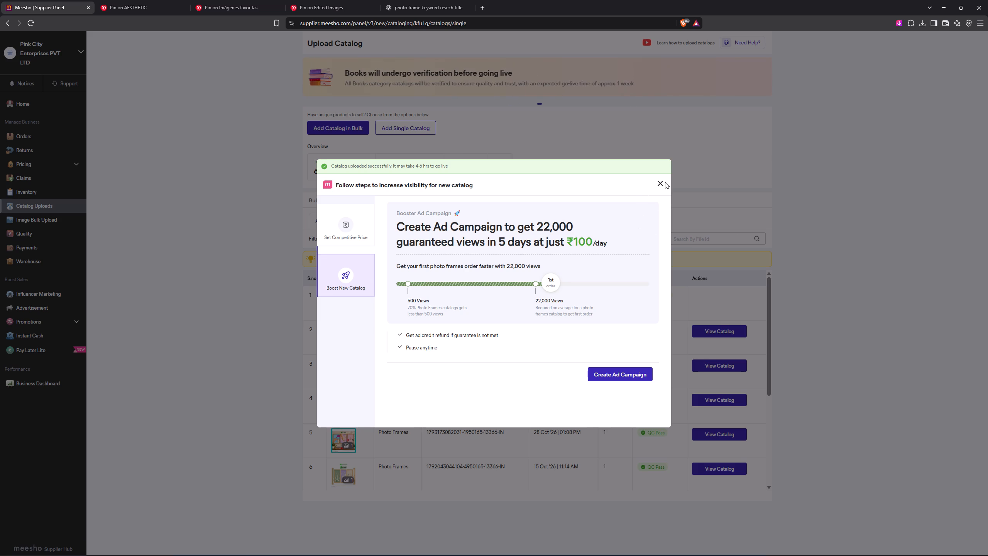
{"action": "left_click", "coordinate": [665, 182]}
{"action": "left_click", "coordinate": [664, 182]}
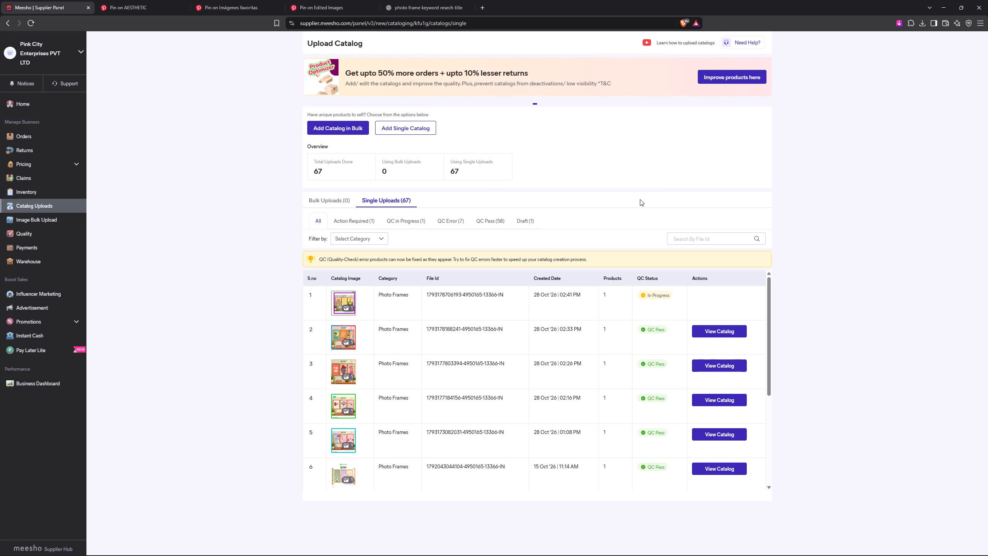
Refresh the single uploads list to check the new catalog's QC status.
{"action": "scroll", "coordinate": [601, 270], "scroll_direction": "down", "scroll_amount": 5}
{"action": "scroll", "coordinate": [579, 288], "scroll_direction": "up", "scroll_amount": 3}
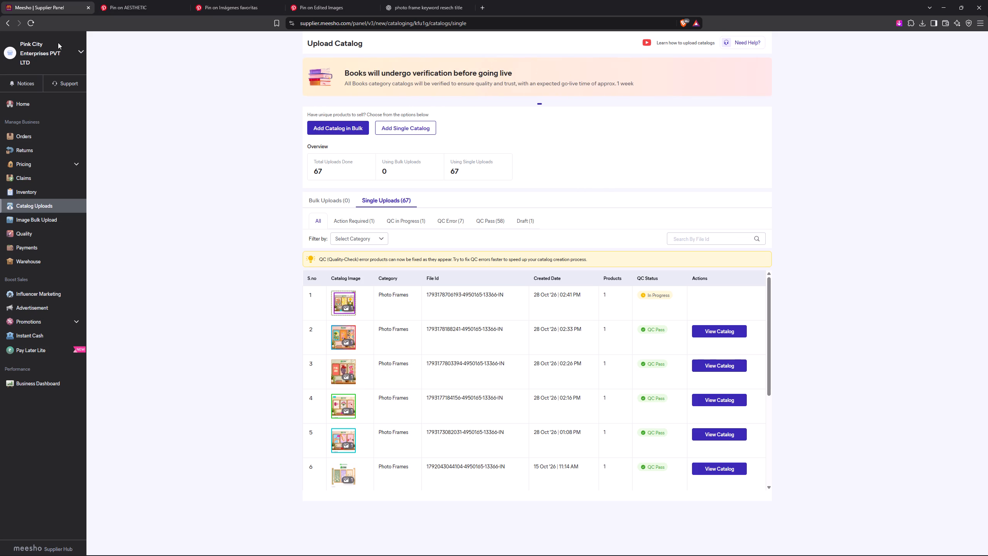
{"action": "left_click", "coordinate": [21, 20]}
{"action": "left_click", "coordinate": [24, 20]}
{"action": "left_click", "coordinate": [24, 23]}
{"action": "left_click", "coordinate": [27, 23]}
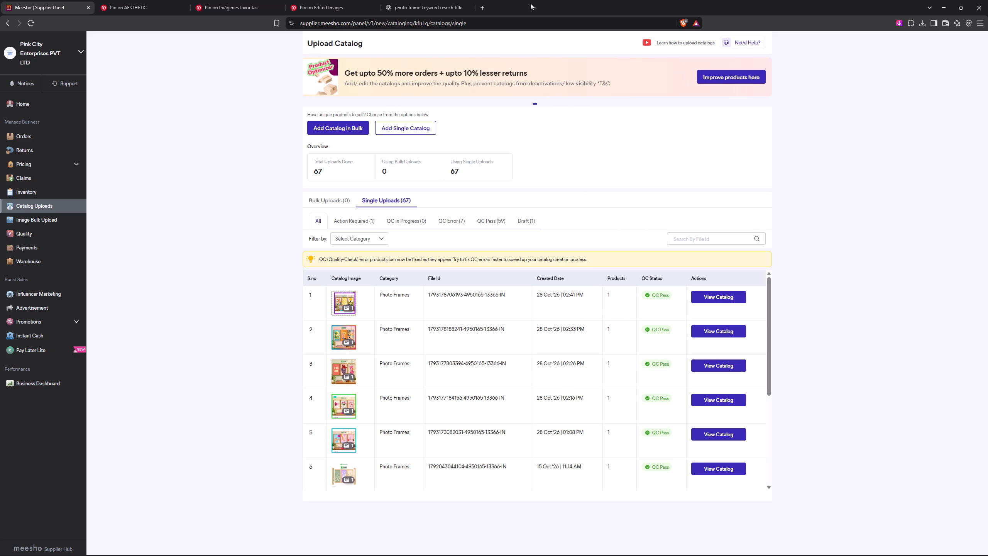
Start adding another single catalog.
{"action": "left_click", "coordinate": [403, 123]}
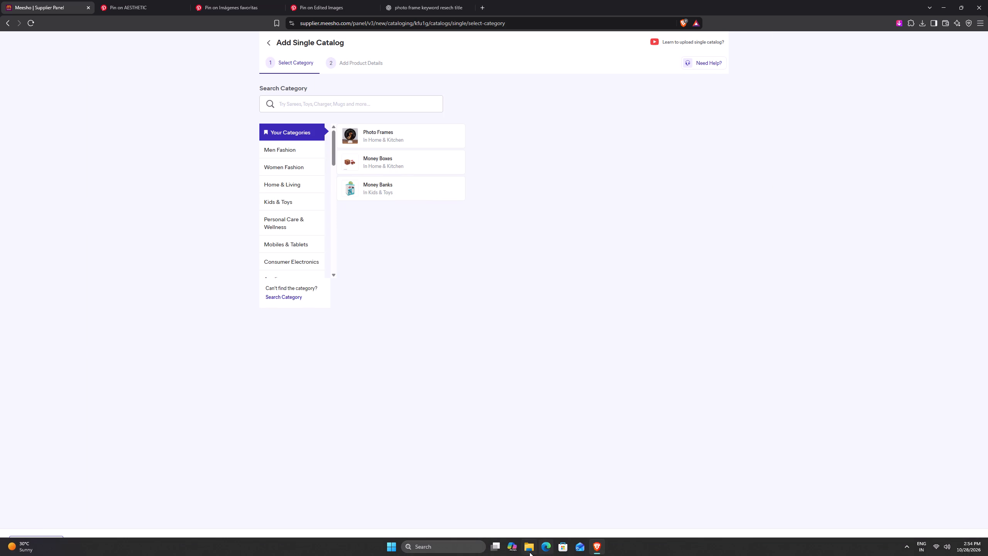
In File Explorer, move pakvo_variant_8_rs53 from Downloads into the pintrest folder 19.
{"action": "left_click", "coordinate": [530, 551]}
{"action": "double_click", "coordinate": [229, 86]}
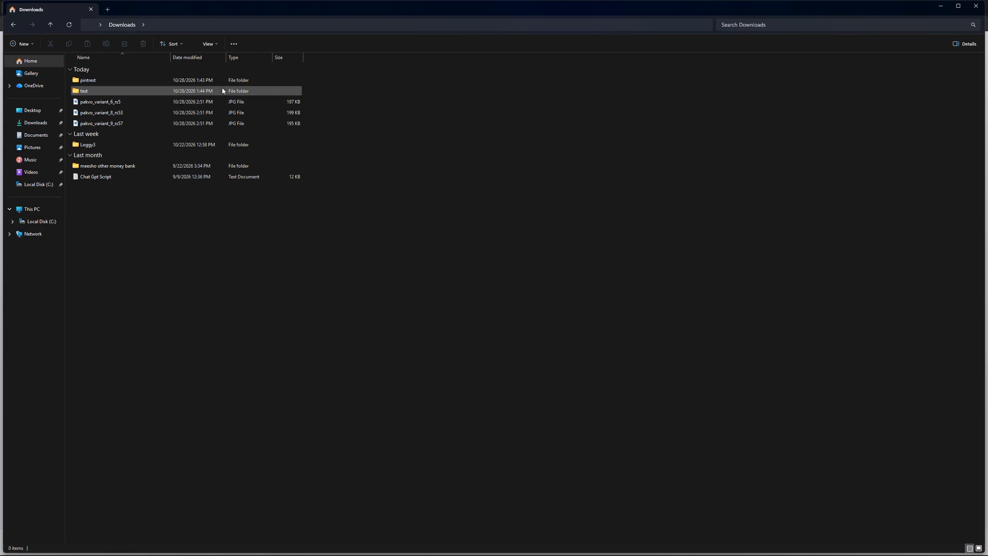
{"action": "left_click", "coordinate": [121, 115]}
{"action": "right_click", "coordinate": [121, 114]}
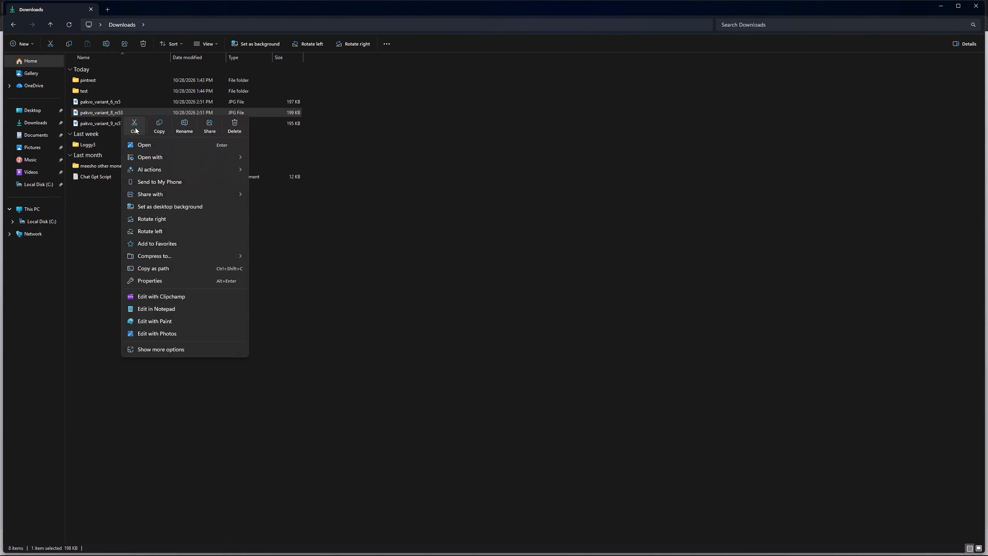
{"action": "left_click", "coordinate": [135, 127]}
{"action": "double_click", "coordinate": [101, 84]}
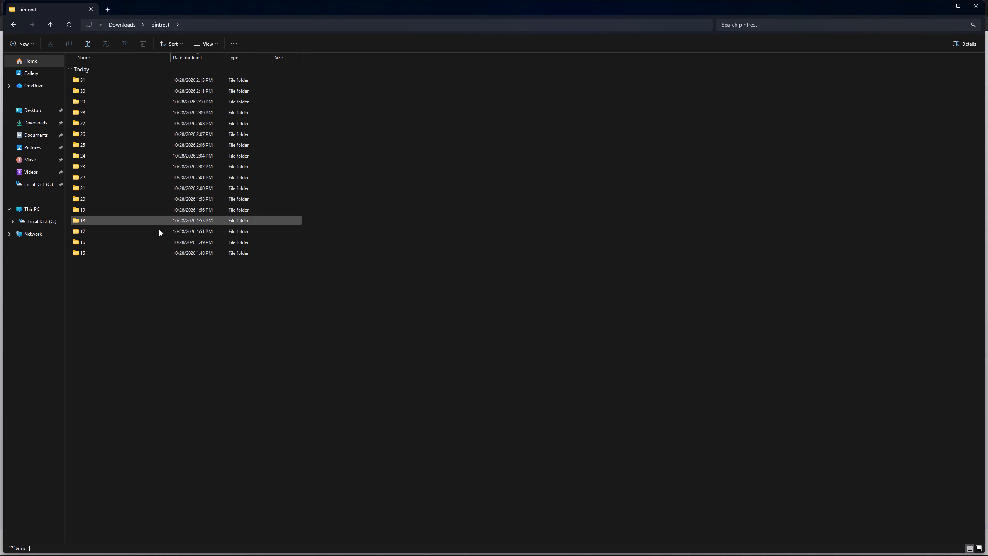
{"action": "double_click", "coordinate": [112, 207]}
{"action": "right_click", "coordinate": [329, 285]}
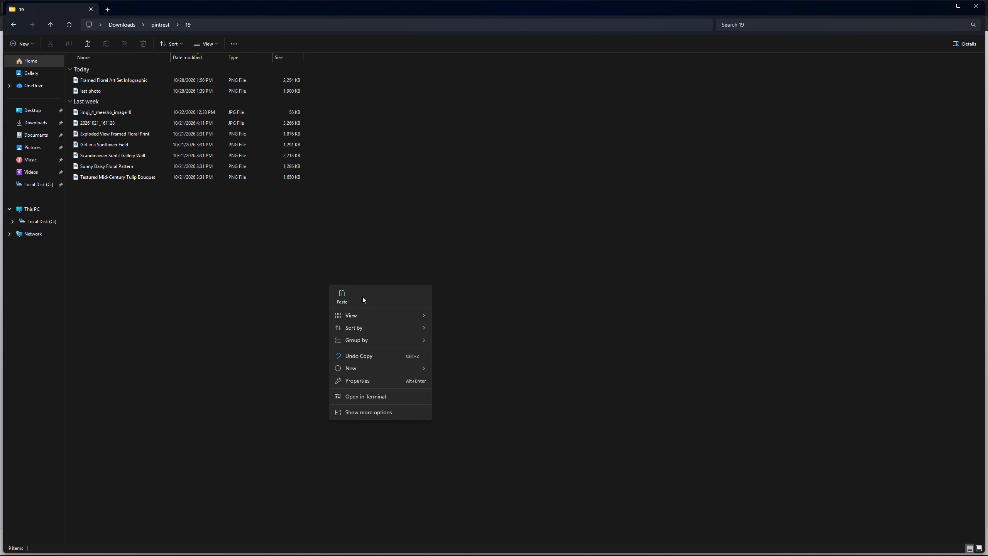
{"action": "left_click", "coordinate": [341, 299]}
{"action": "left_click_drag", "start_coordinate": [177, 295], "coordinate": [173, 292]}
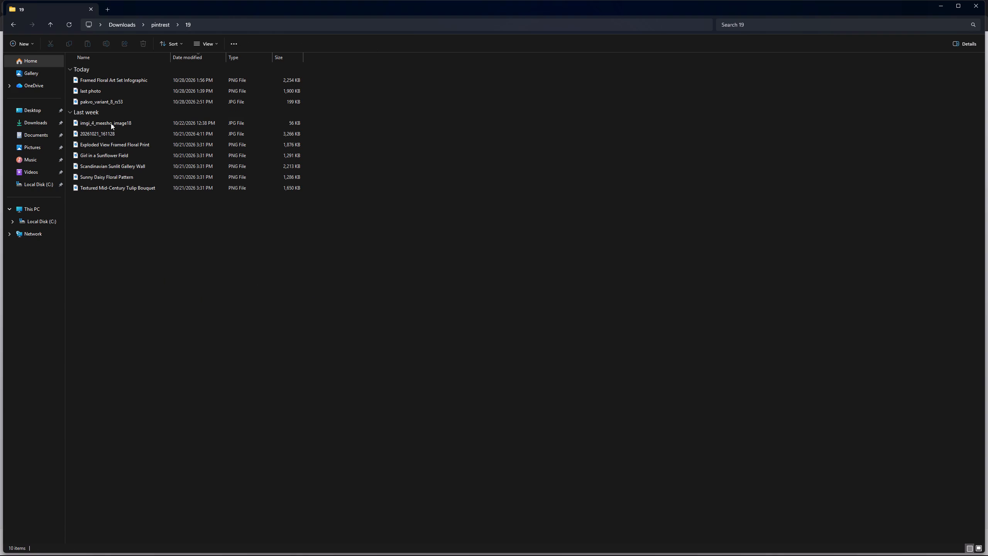
Permanently delete imgi_4_meesho_image18 from folder 19, return to the pintrest folder and maximize the window.
{"action": "left_click", "coordinate": [111, 123]}
{"action": "key", "text": "shift+Delete"}
{"action": "key", "text": "Return"}
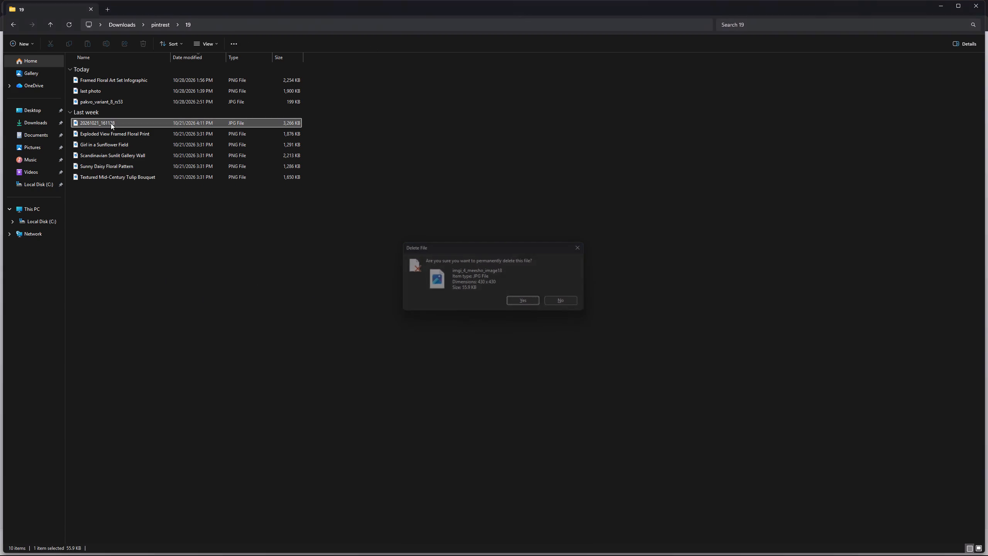
{"action": "left_click_drag", "start_coordinate": [52, 292], "coordinate": [93, 295]}
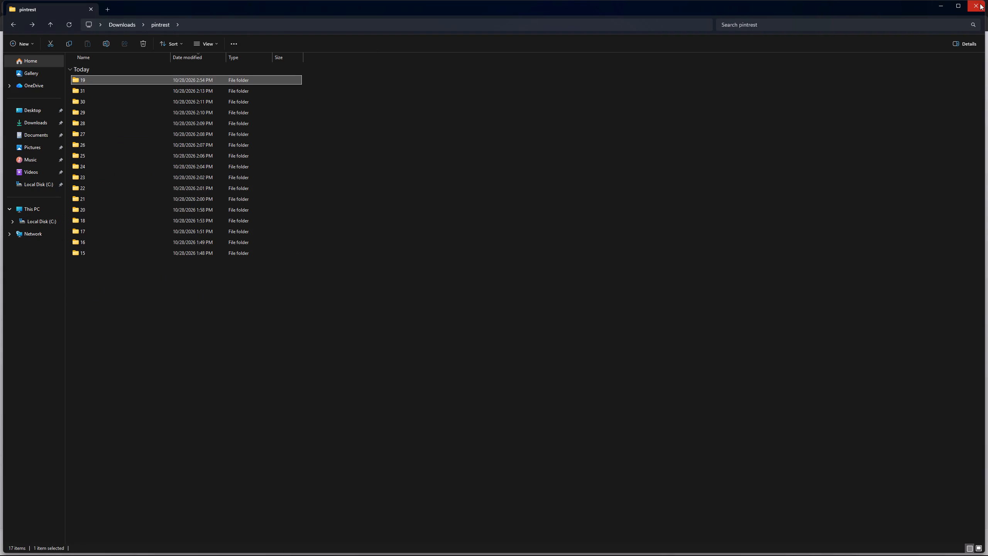
{"action": "left_click", "coordinate": [961, 3]}
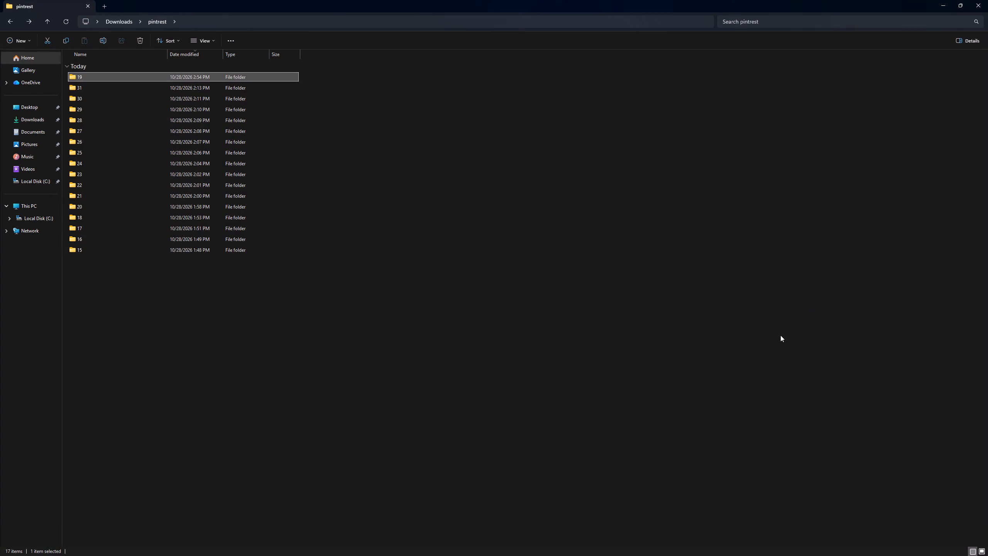
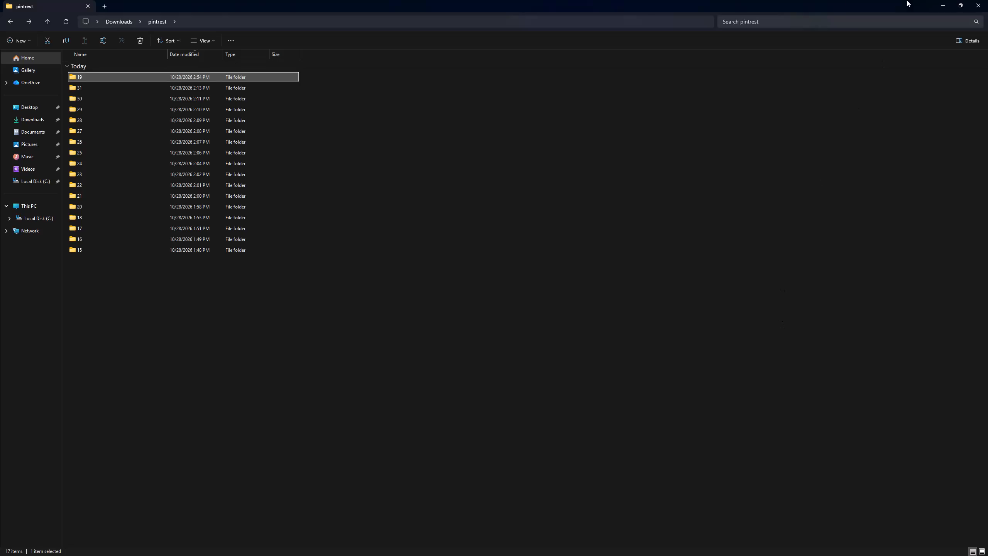
Close File Explorer, choose the Photo Frames category, add imgi_1_var_39 from pintrest folder 20 as the front image, and continue to product details.
{"action": "left_click", "coordinate": [979, 0]}
{"action": "left_click", "coordinate": [420, 131]}
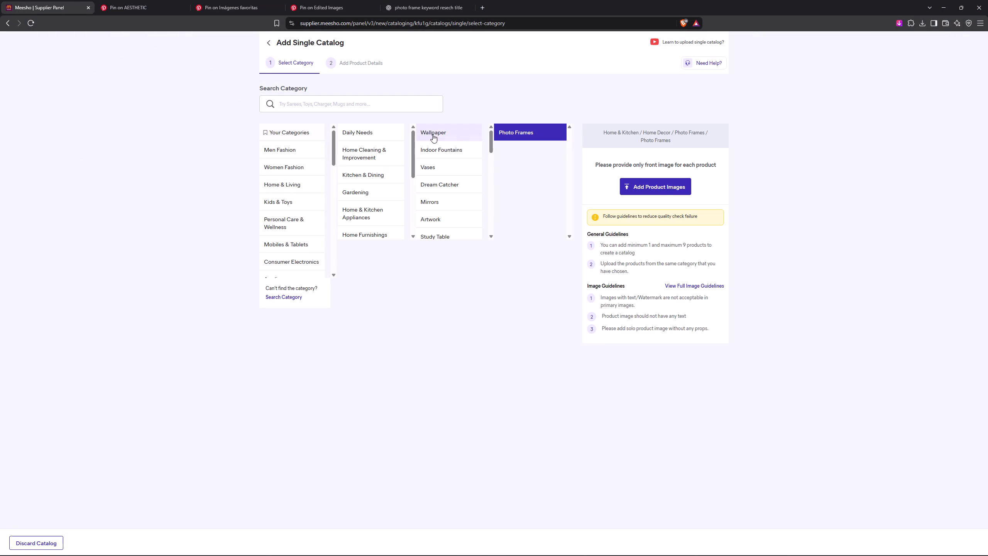
{"action": "left_click", "coordinate": [659, 267]}
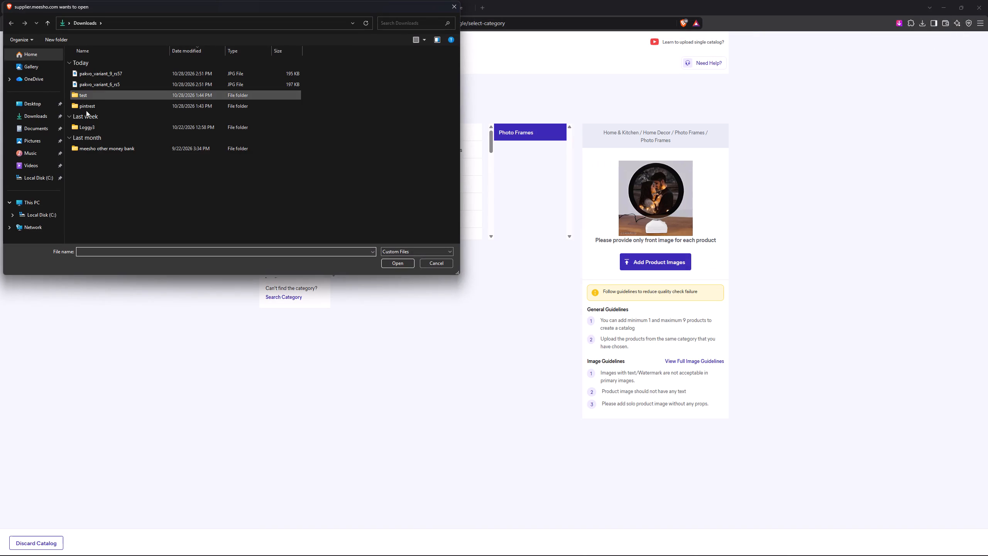
{"action": "double_click", "coordinate": [107, 105]}
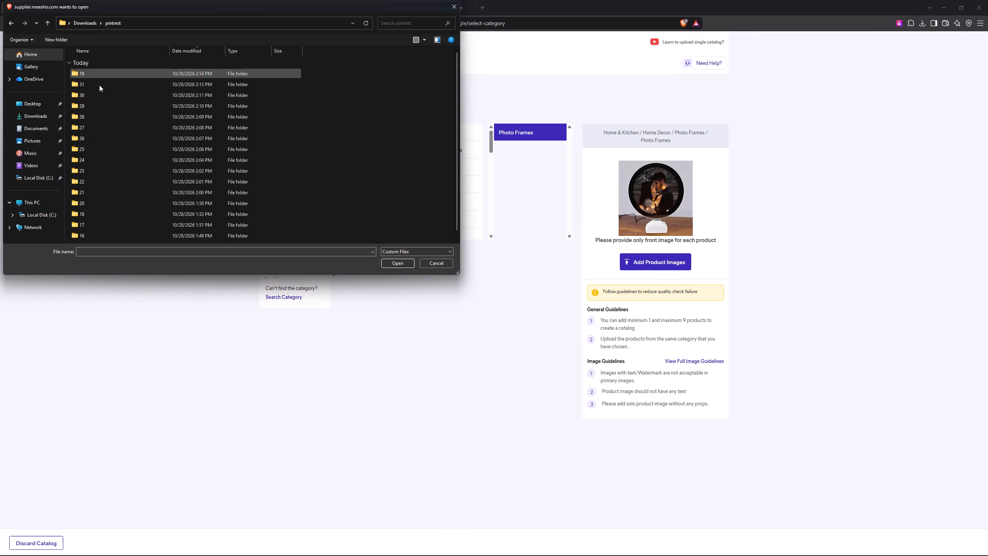
{"action": "scroll", "coordinate": [115, 165], "scroll_direction": "down", "scroll_amount": 6}
{"action": "scroll", "coordinate": [99, 214], "scroll_direction": "down", "scroll_amount": 2}
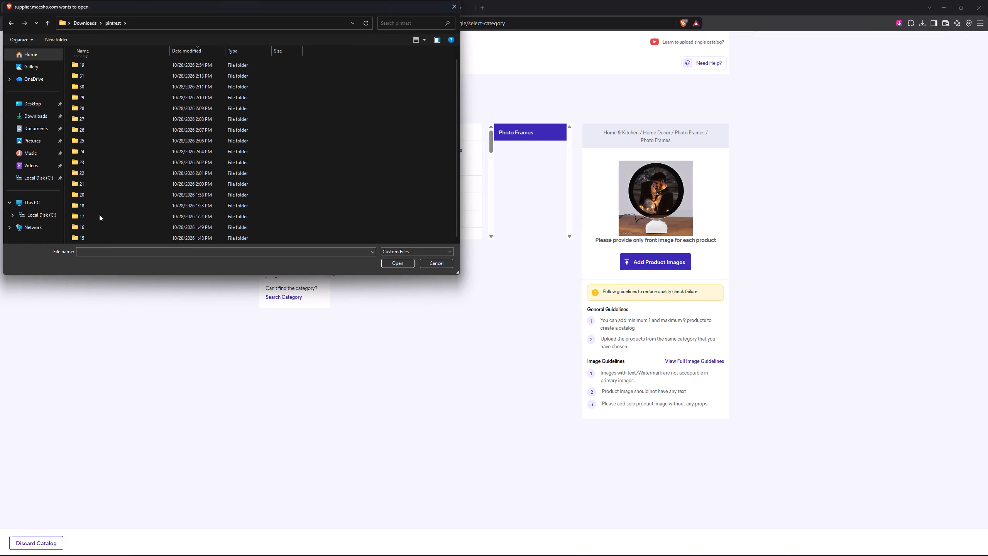
{"action": "double_click", "coordinate": [82, 191]}
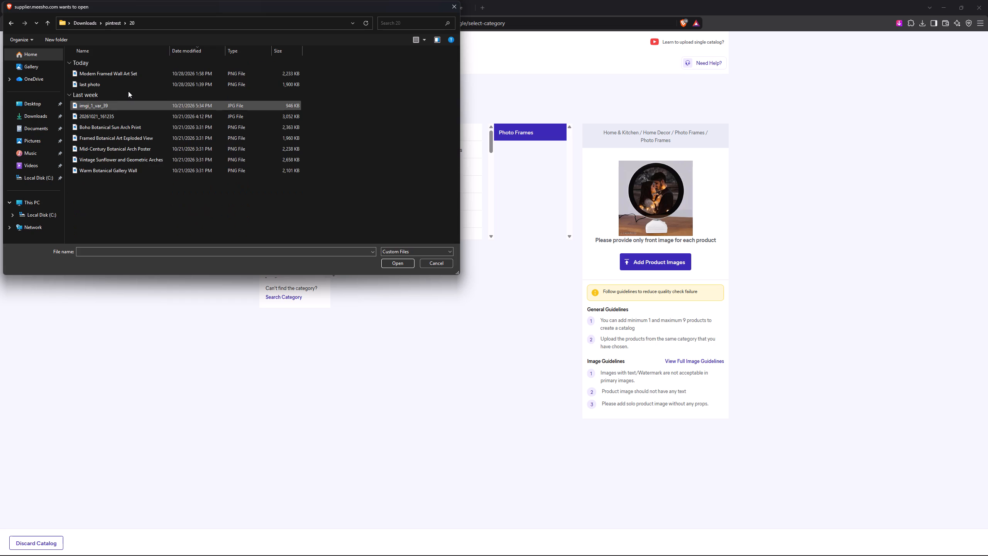
{"action": "double_click", "coordinate": [114, 107]}
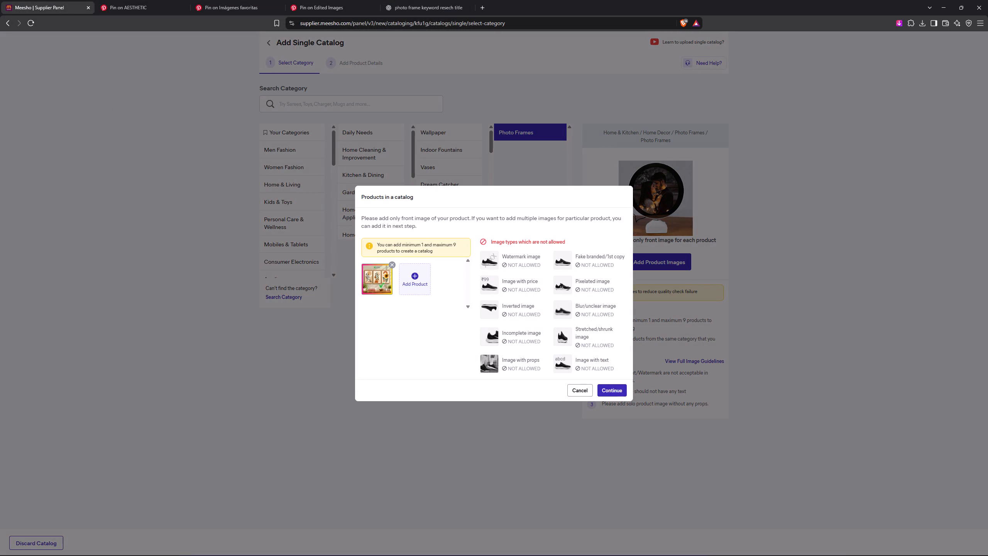
{"action": "left_click", "coordinate": [613, 392]}
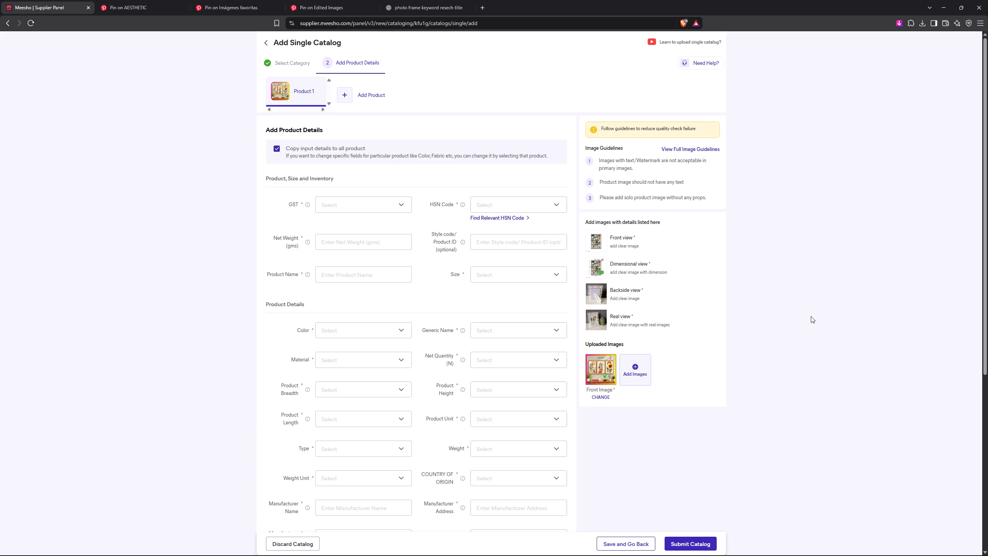
Add Modern Framed Wall Art Set and Warm Botanical Gallery Wall from folder 20 to the product's images.
{"action": "left_click", "coordinate": [644, 373]}
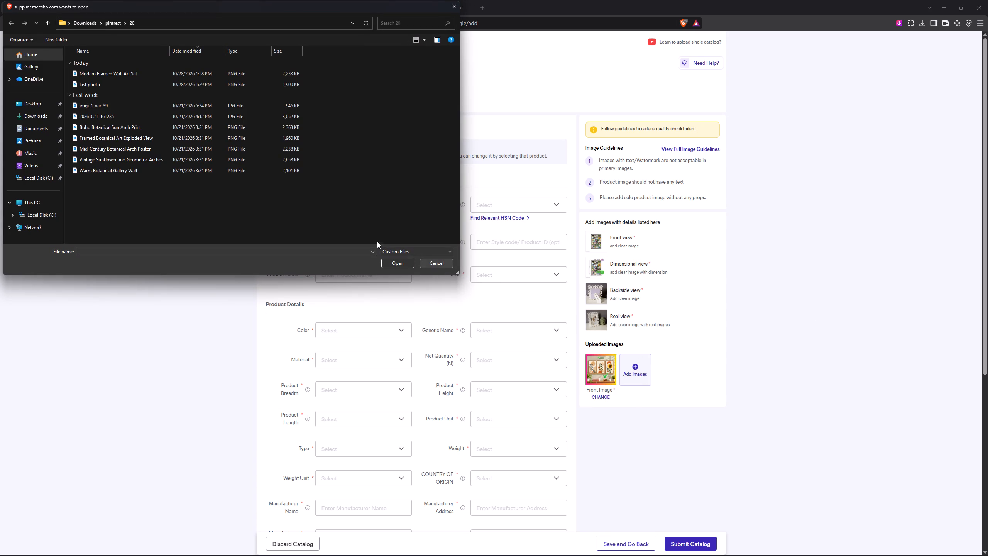
{"action": "left_click", "coordinate": [127, 75], "text": "ctrl"}
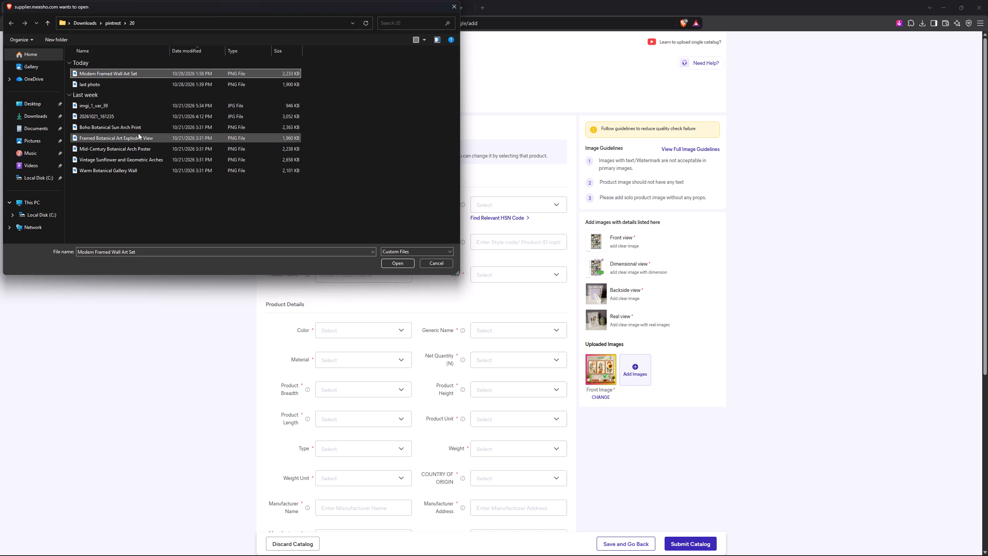
{"action": "left_click", "coordinate": [136, 170], "text": "ctrl"}
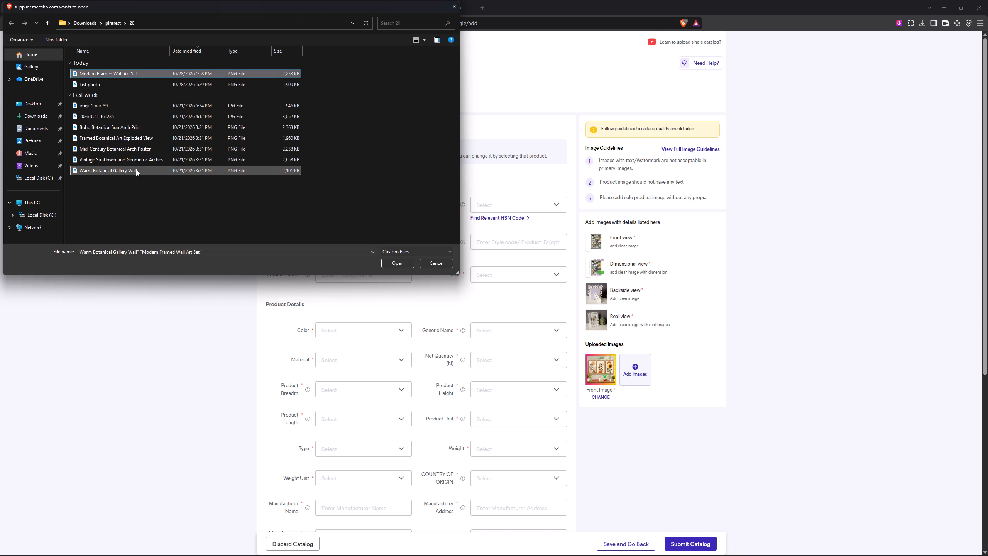
{"action": "left_click", "coordinate": [396, 266]}
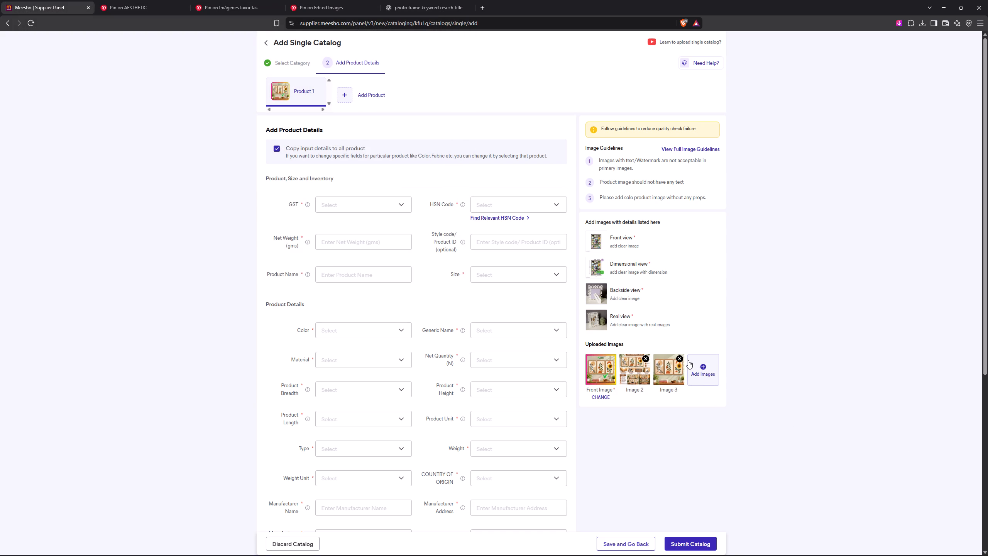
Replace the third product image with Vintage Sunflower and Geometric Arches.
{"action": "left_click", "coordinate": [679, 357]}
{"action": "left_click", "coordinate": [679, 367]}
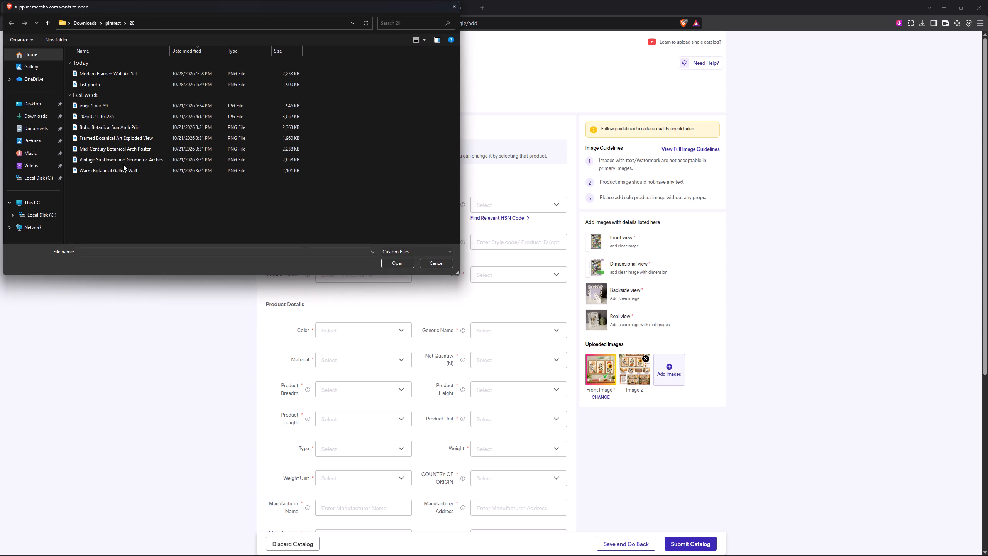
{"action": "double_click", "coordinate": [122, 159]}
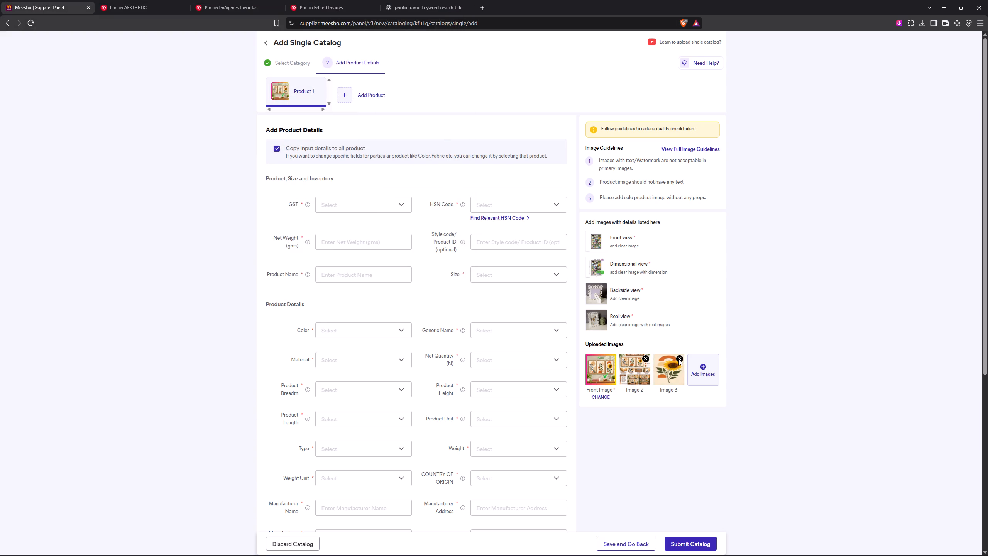
Replace the third product image with Framed Botanical Art Exploded View and add last photo as the fourth image.
{"action": "left_click", "coordinate": [678, 359]}
{"action": "left_click", "coordinate": [677, 368]}
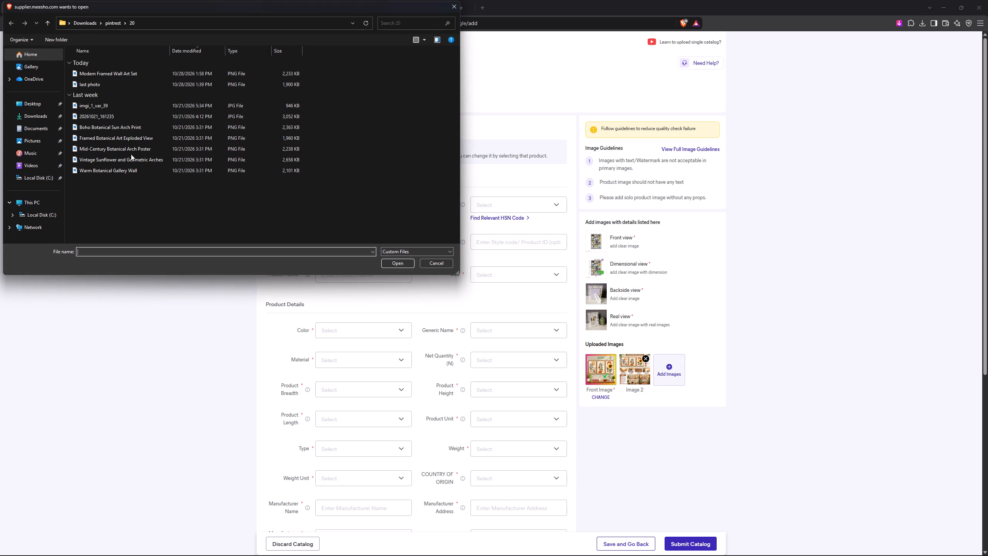
{"action": "double_click", "coordinate": [144, 139]}
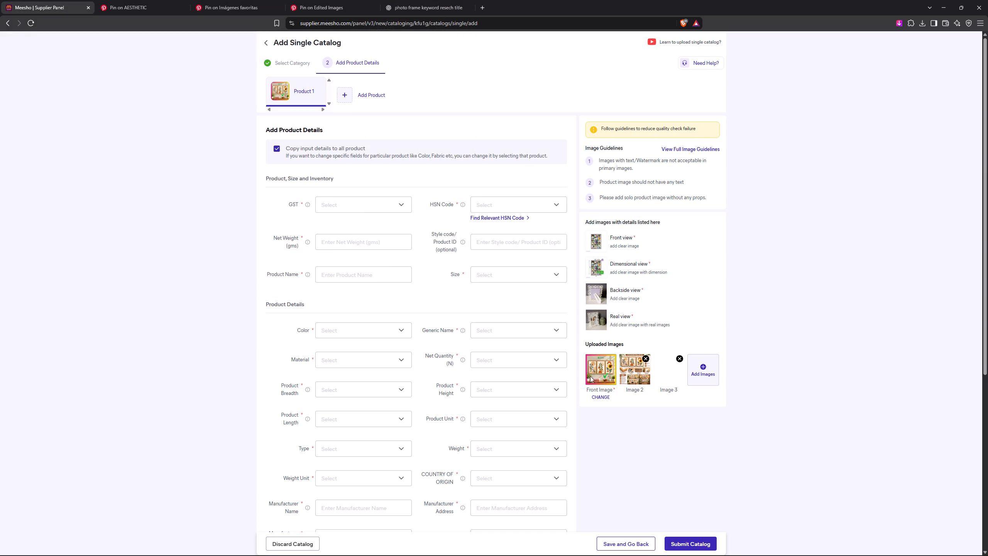
{"action": "left_click", "coordinate": [709, 369]}
{"action": "double_click", "coordinate": [138, 83]}
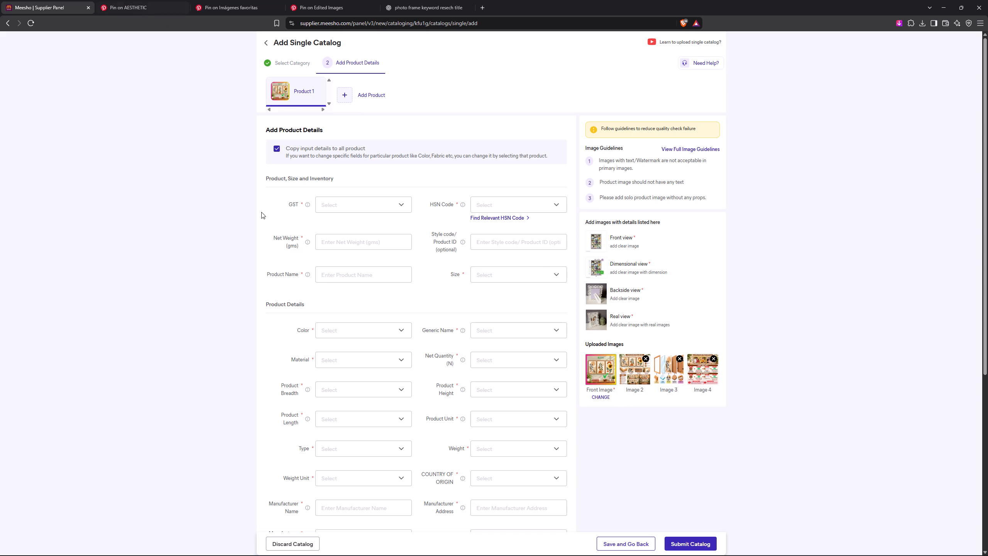
Set GST to 18, HSN code to 441400 and net weight to 600 gms.
{"action": "left_click", "coordinate": [359, 210]}
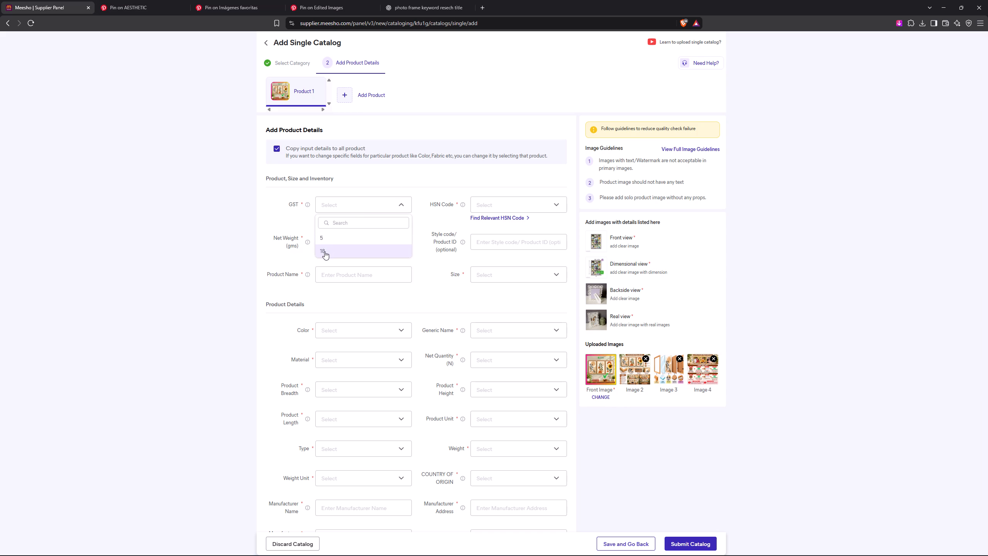
{"action": "left_click", "coordinate": [325, 251]}
{"action": "left_click", "coordinate": [534, 207]}
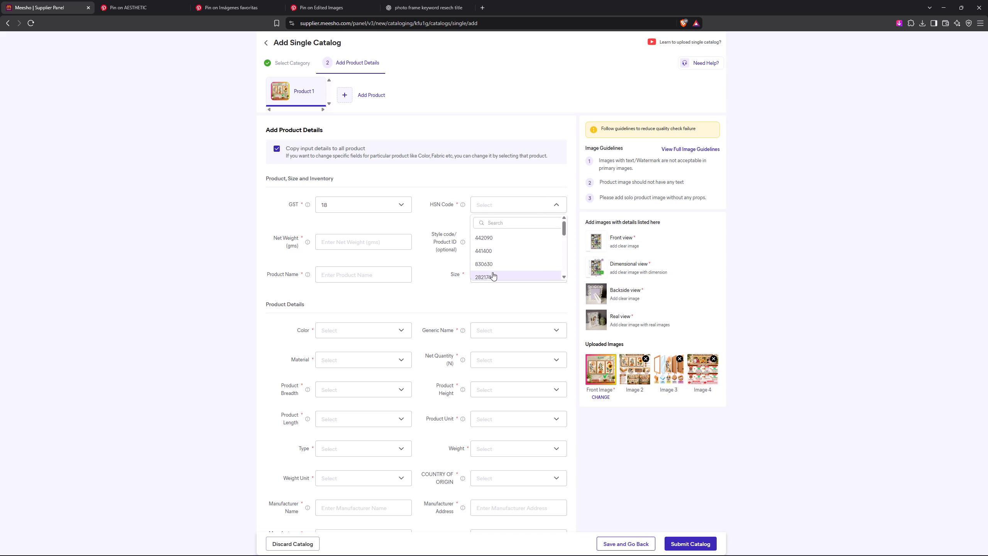
{"action": "left_click", "coordinate": [496, 251]}
{"action": "left_click", "coordinate": [380, 246]}
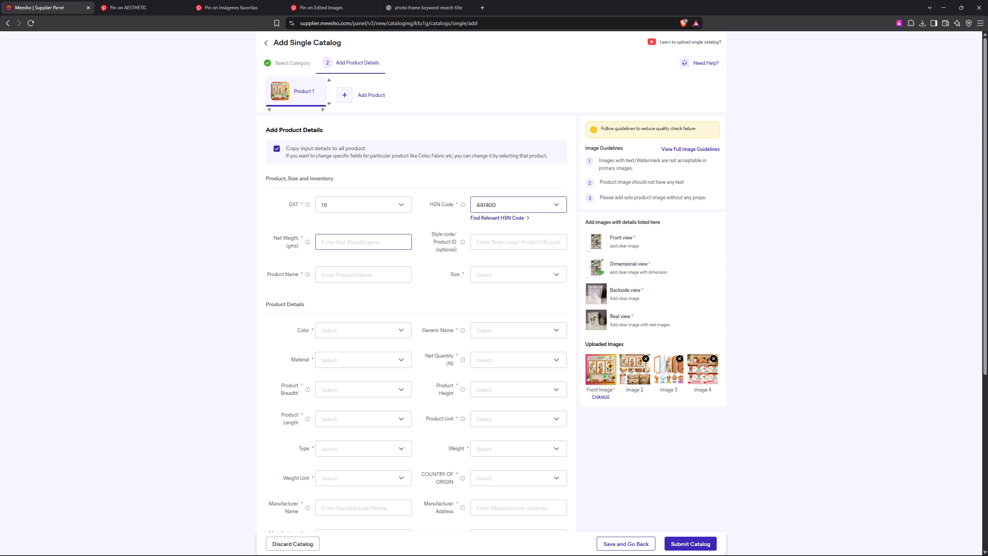
{"action": "type", "text": "600"}
Enter 0652epf20 as the style code/product ID.
{"action": "left_click", "coordinate": [500, 242]}
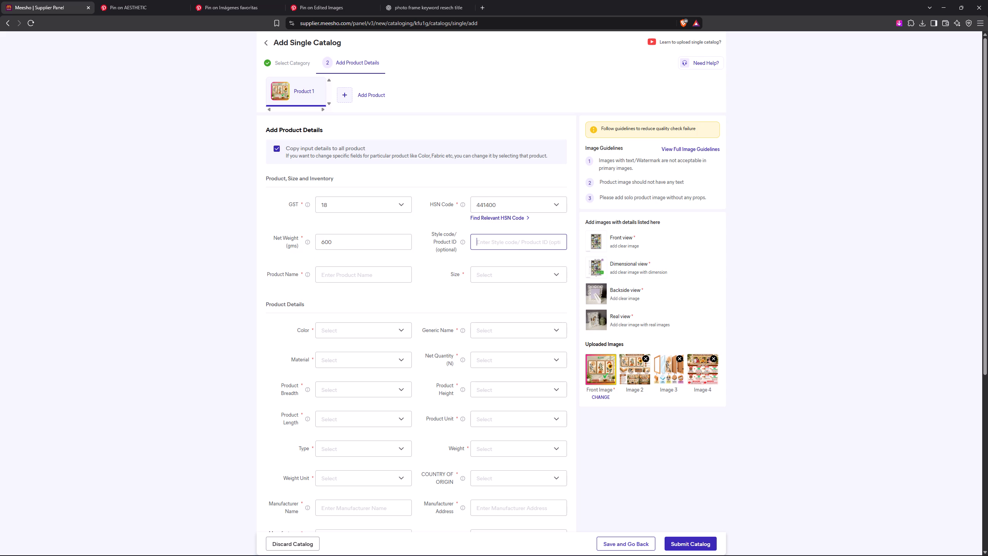
{"action": "left_click", "coordinate": [562, 263]}
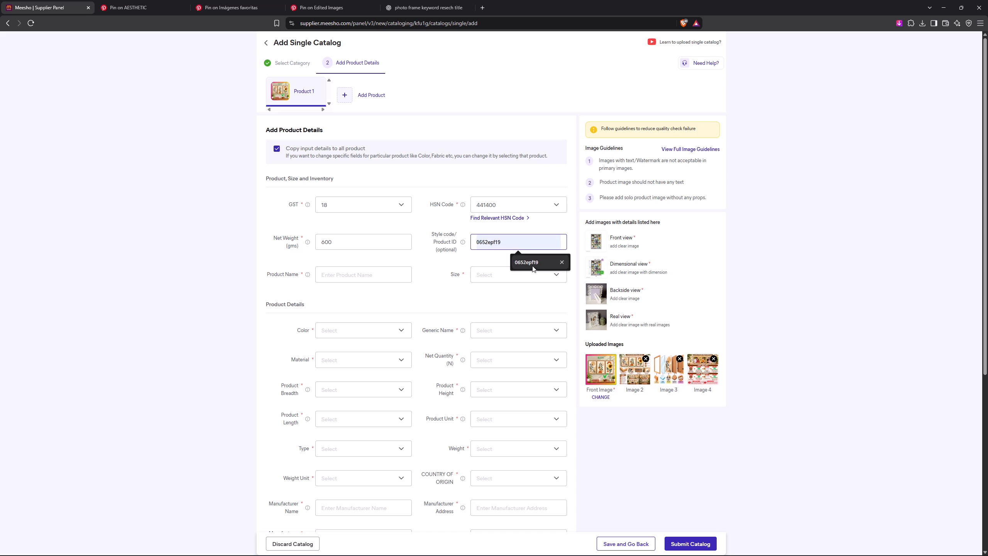
{"action": "left_click", "coordinate": [532, 264]}
{"action": "left_click", "coordinate": [511, 246]}
{"action": "key", "text": "BackSpace"}
{"action": "key", "text": "BackSpace"}
{"action": "type", "text": "20"}
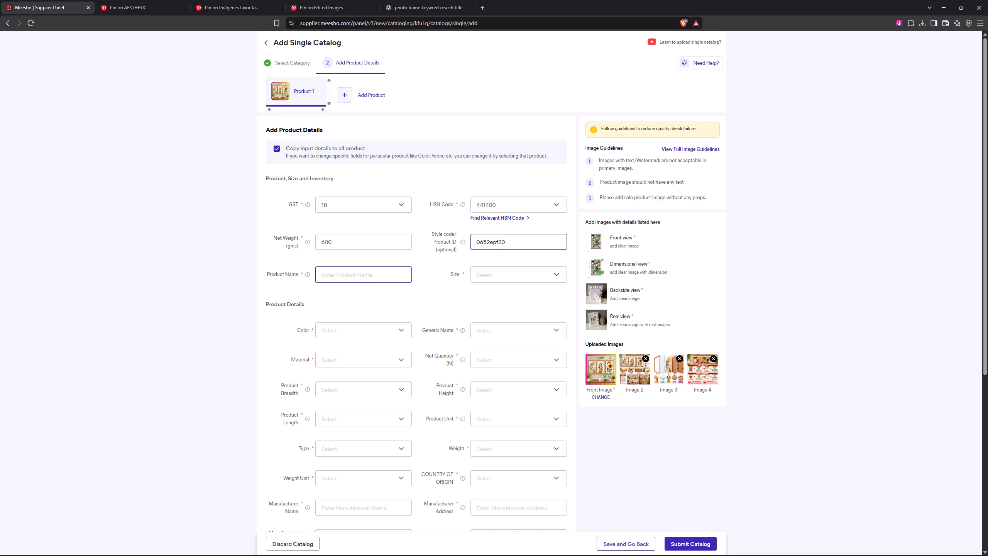
Leave the product name empty and apply Free Size as the product's size.
{"action": "left_click", "coordinate": [377, 279]}
{"action": "left_click", "coordinate": [442, 296]}
{"action": "left_click", "coordinate": [499, 278]}
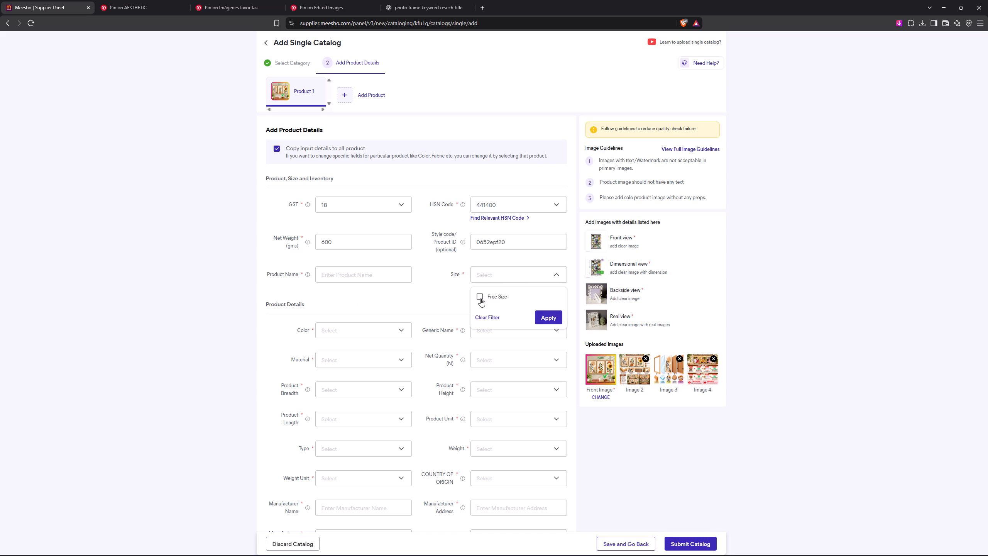
{"action": "left_click", "coordinate": [479, 296]}
{"action": "left_click", "coordinate": [544, 313]}
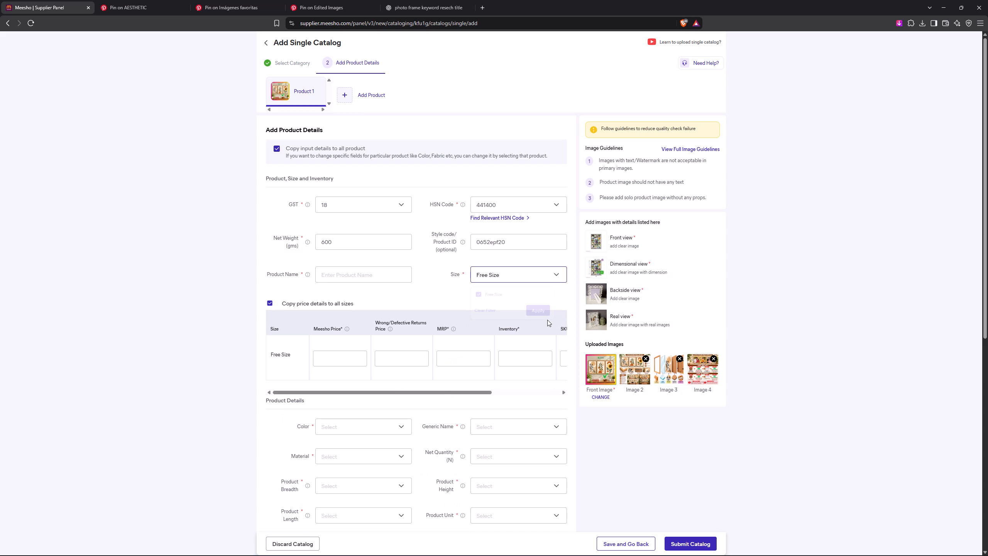
Set the Free Size Meesho price to 280 and the wrong/defective returns price to 279.
{"action": "left_click", "coordinate": [339, 361]}
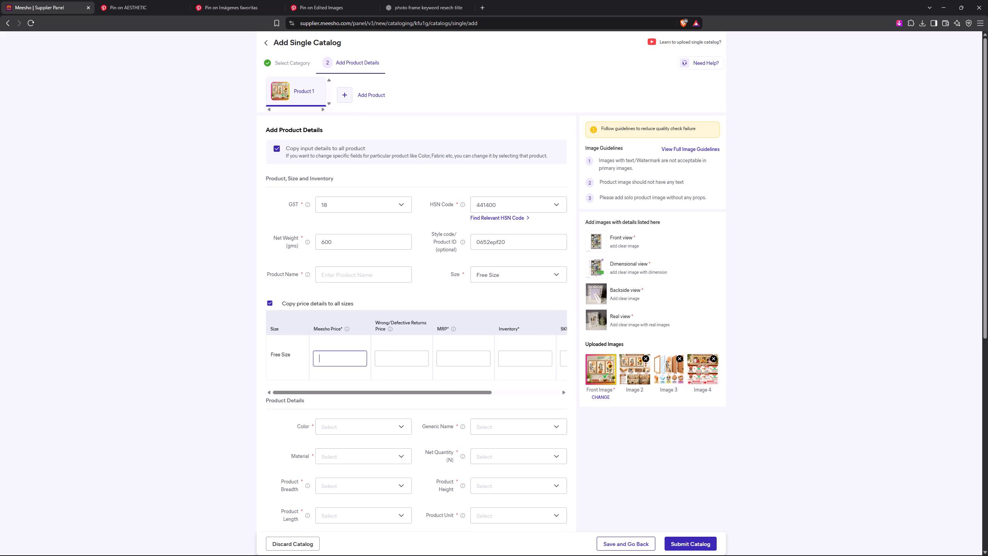
{"action": "type", "text": "2980"}
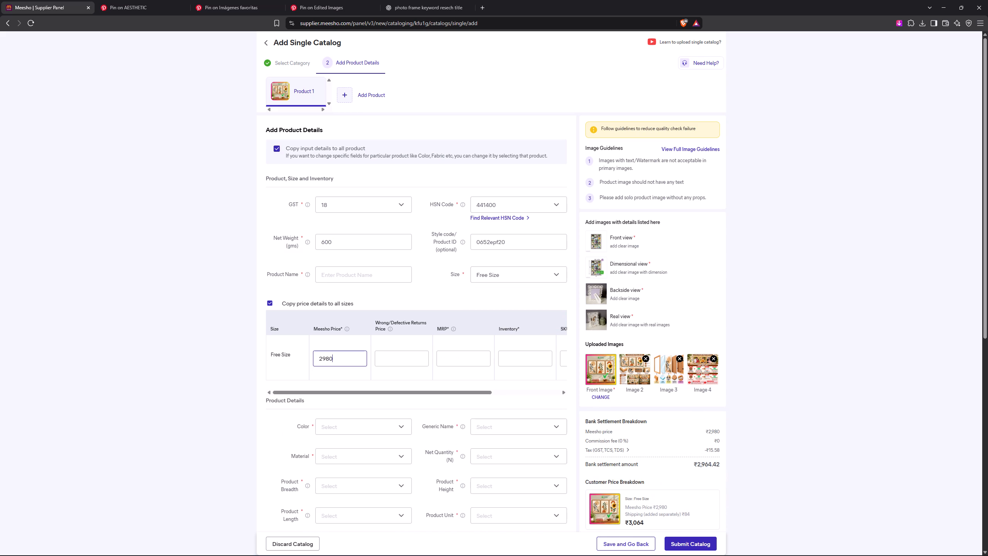
{"action": "key", "text": "BackSpace"}
{"action": "key", "text": "BackSpace"}
{"action": "key", "text": "BackSpace"}
{"action": "key", "text": "2"}
{"action": "key", "text": "BackSpace"}
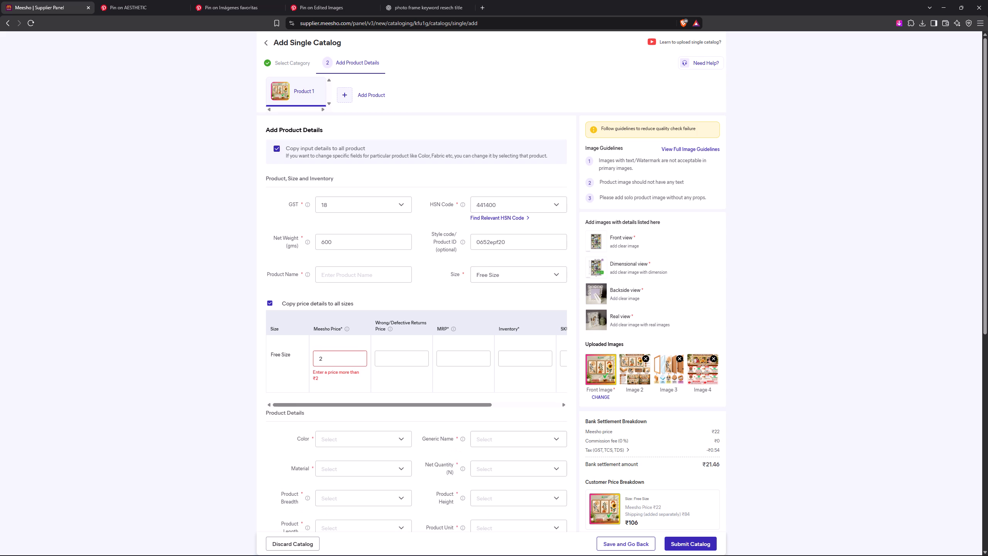
{"action": "type", "text": "80"}
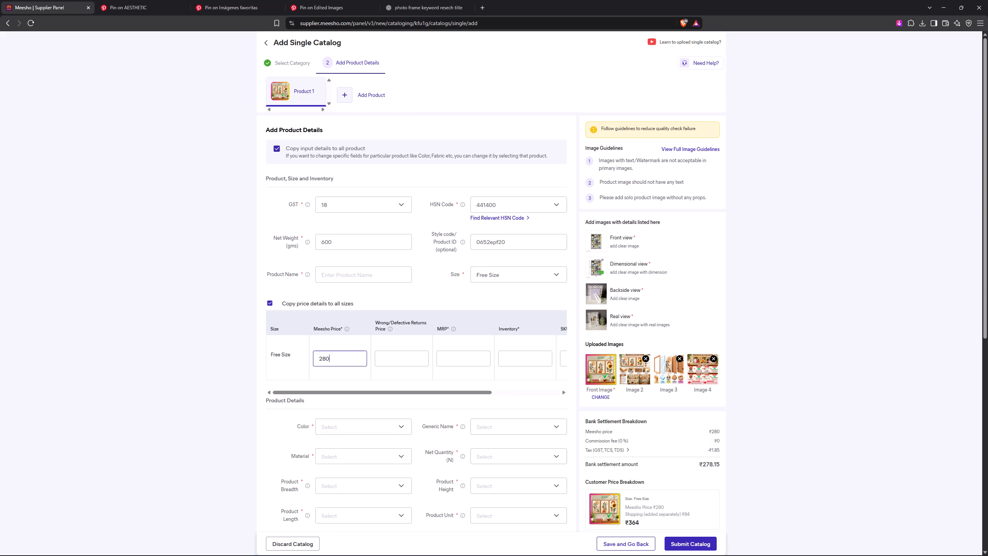
{"action": "left_click", "coordinate": [391, 360]}
{"action": "key", "text": "BackSpace"}
{"action": "key", "text": "BackSpace"}
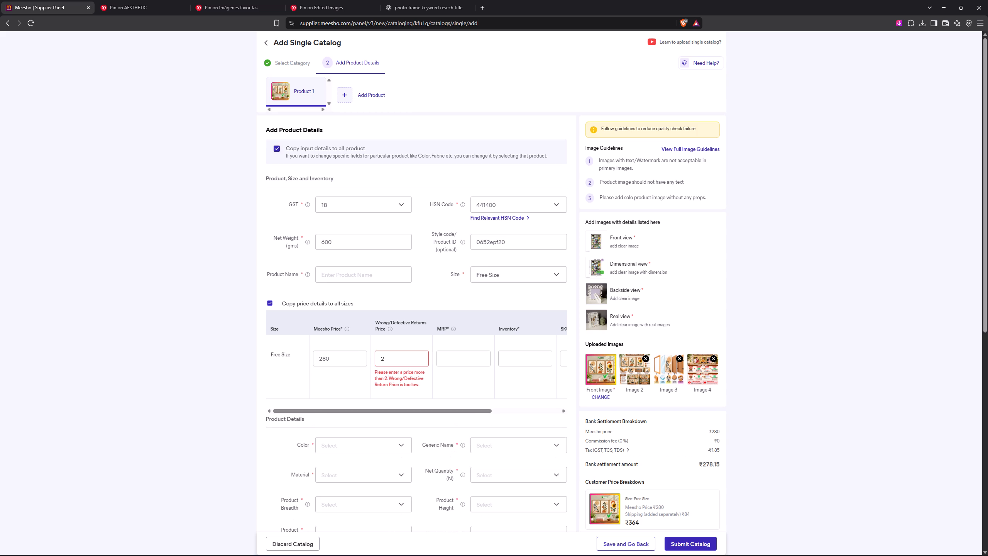
{"action": "type", "text": "79"}
Set the Free Size MRP to 1499 and the inventory to 999.
{"action": "left_click", "coordinate": [458, 371]}
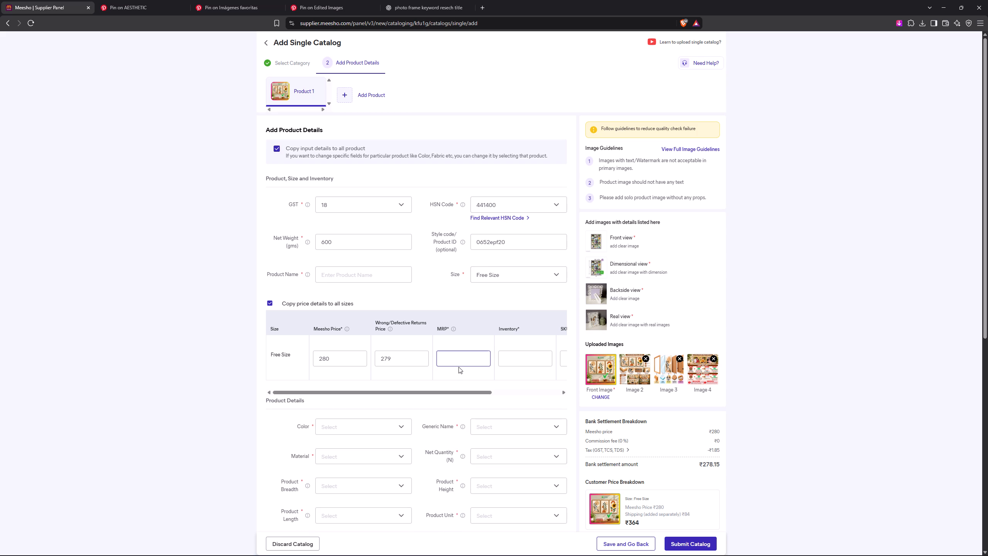
{"action": "left_click", "coordinate": [459, 359]}
{"action": "type", "text": "1499"}
{"action": "left_click", "coordinate": [526, 361]}
{"action": "type", "text": "999"}
Copy the style code 0652epf20 into the SKU ID of the Free Size row.
{"action": "left_click", "coordinate": [565, 357]}
{"action": "left_click", "coordinate": [537, 356]}
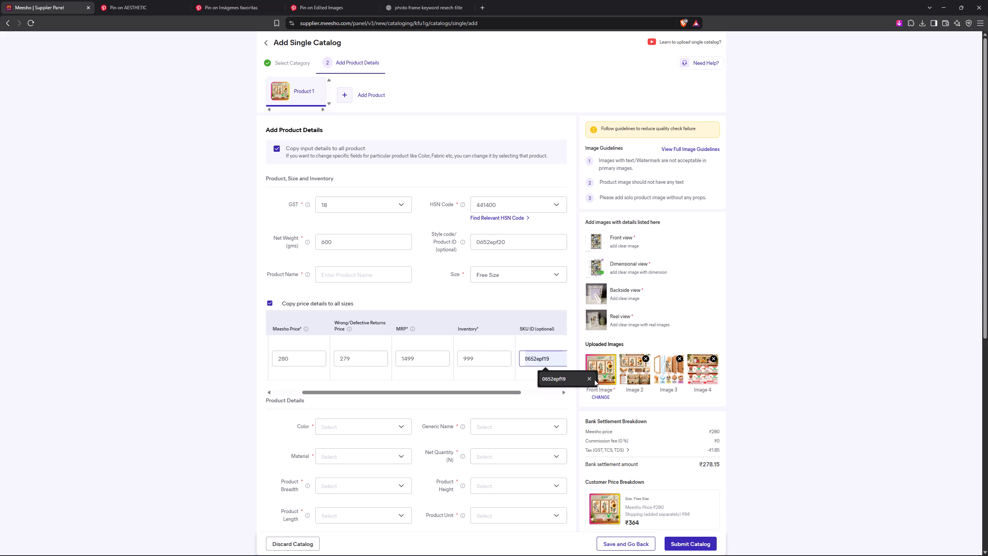
{"action": "left_click", "coordinate": [590, 380]}
{"action": "double_click", "coordinate": [495, 247]}
{"action": "right_click", "coordinate": [494, 246]}
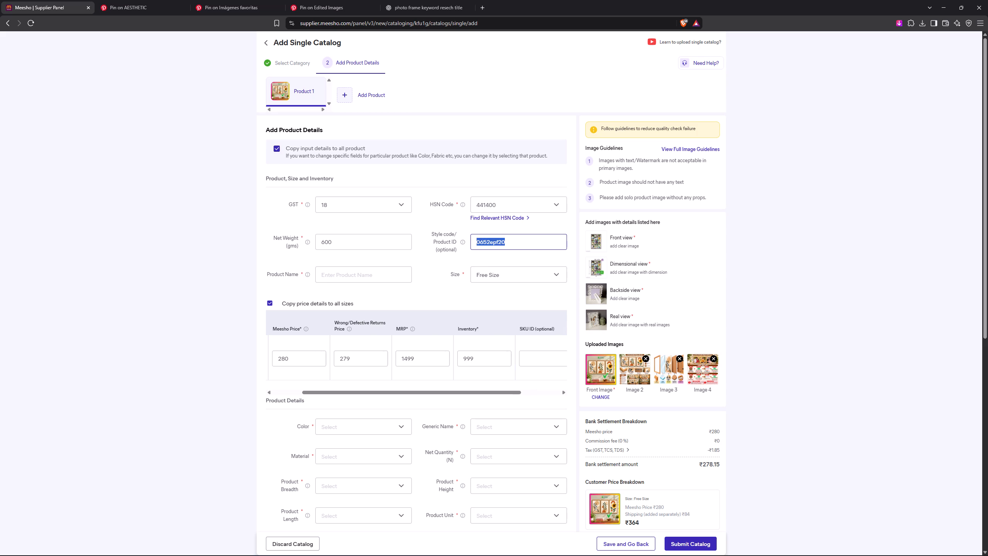
{"action": "left_click", "coordinate": [521, 310]}
{"action": "left_click", "coordinate": [541, 356]}
{"action": "right_click", "coordinate": [541, 356]}
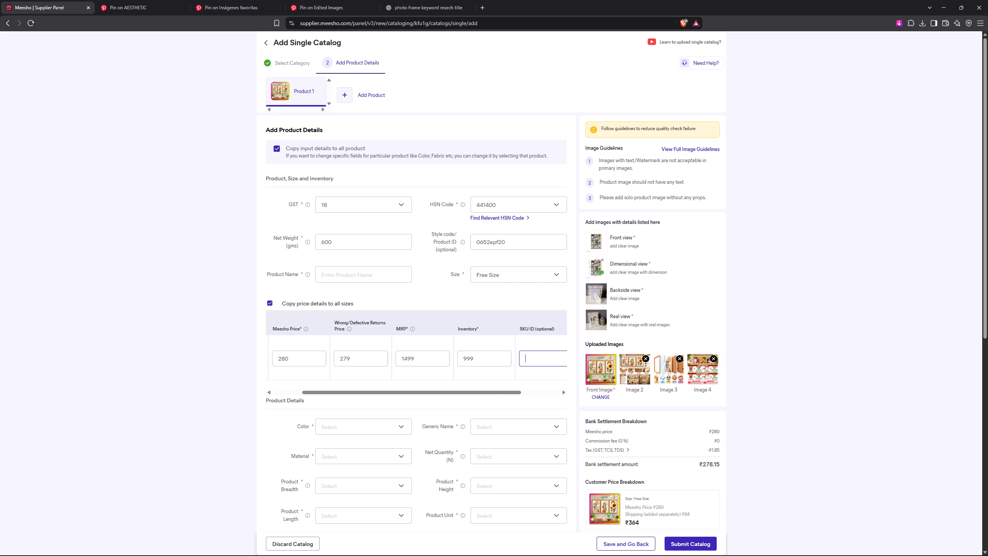
{"action": "left_click", "coordinate": [557, 256]}
Replace the product's front image with a new upload and refresh the customer price breakdown from the Meesho price.
{"action": "scroll", "coordinate": [616, 432], "scroll_direction": "down", "scroll_amount": 4}
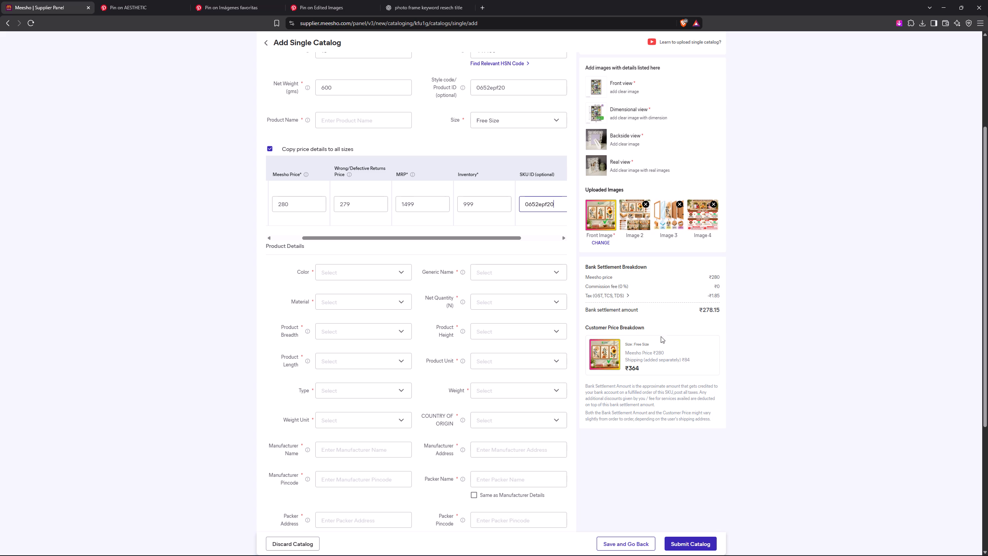
{"action": "left_click", "coordinate": [600, 240]}
{"action": "double_click", "coordinate": [125, 105]}
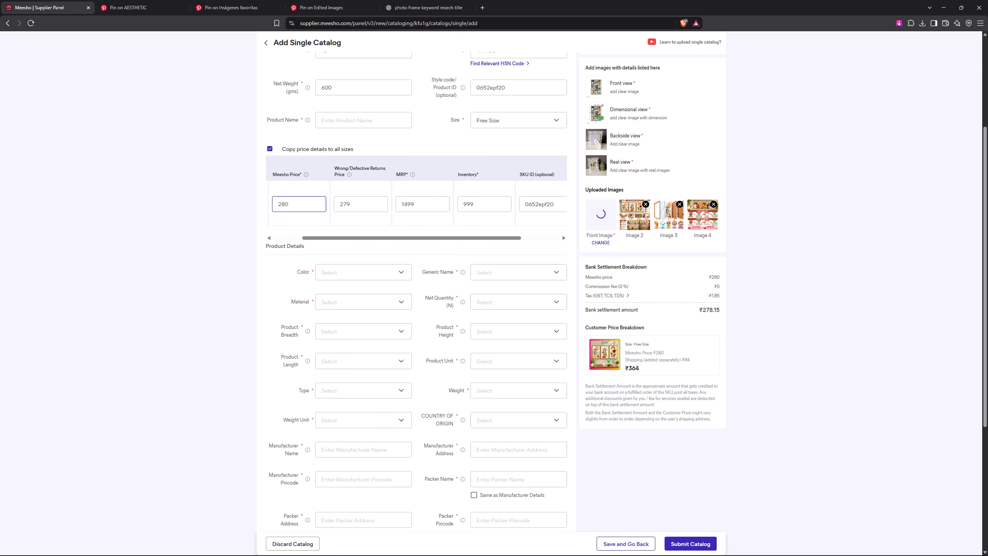
{"action": "left_click", "coordinate": [315, 202]}
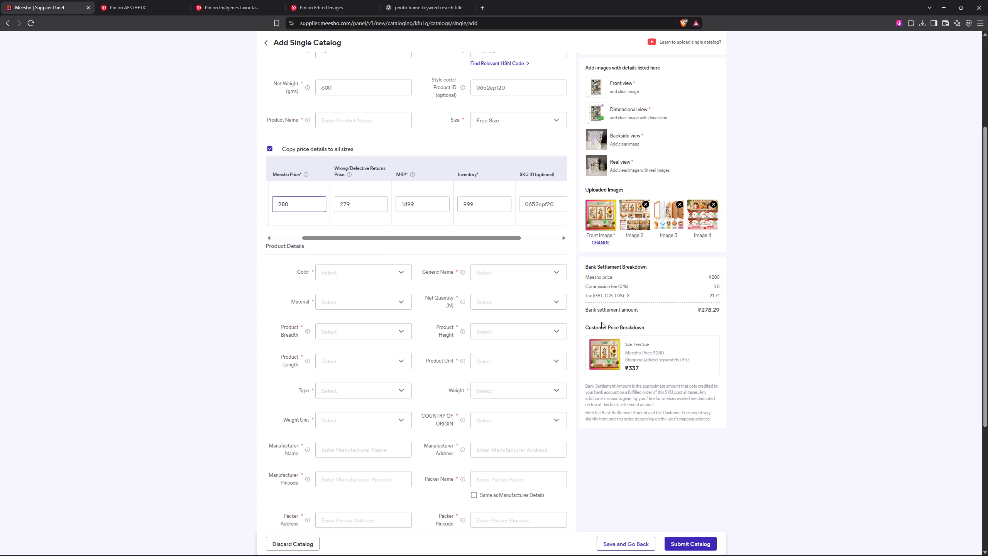
{"action": "left_click_drag", "start_coordinate": [426, 237], "coordinate": [274, 236]}
Set the product's color to Beige and its generic name to Photo Frames.
{"action": "left_click", "coordinate": [380, 275]}
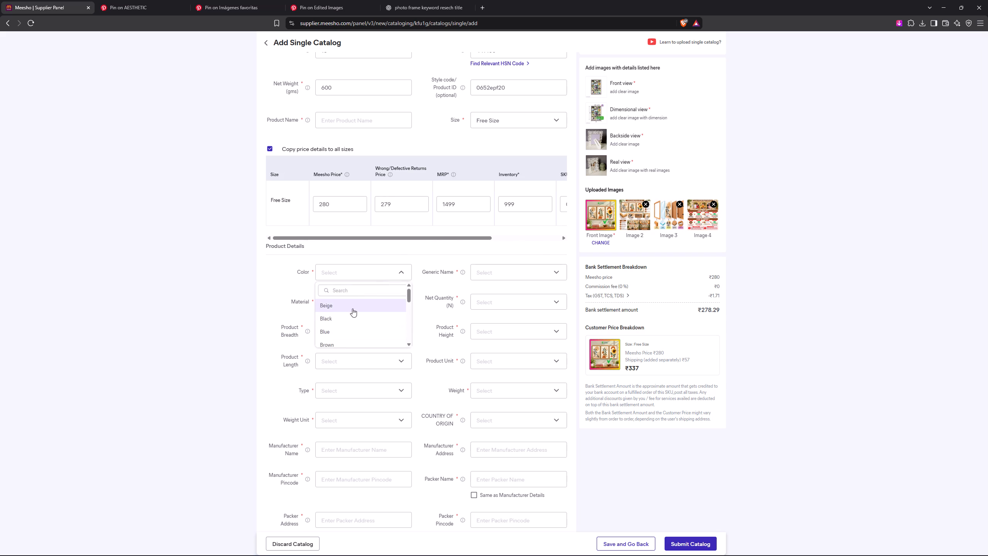
{"action": "left_click", "coordinate": [352, 309]}
{"action": "left_click", "coordinate": [541, 266]}
{"action": "scroll", "coordinate": [517, 330], "scroll_direction": "down", "scroll_amount": 6}
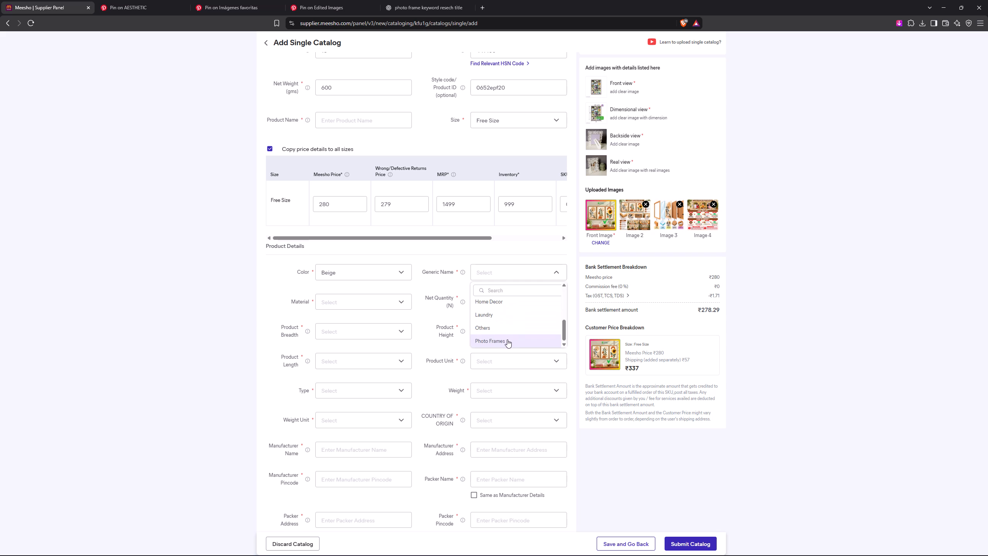
{"action": "scroll", "coordinate": [507, 338], "scroll_direction": "down", "scroll_amount": 3}
{"action": "left_click", "coordinate": [507, 338]}
Set the product's material to Wooden and its net quantity to 3.
{"action": "left_click", "coordinate": [377, 307]}
{"action": "scroll", "coordinate": [393, 329], "scroll_direction": "down", "scroll_amount": 6}
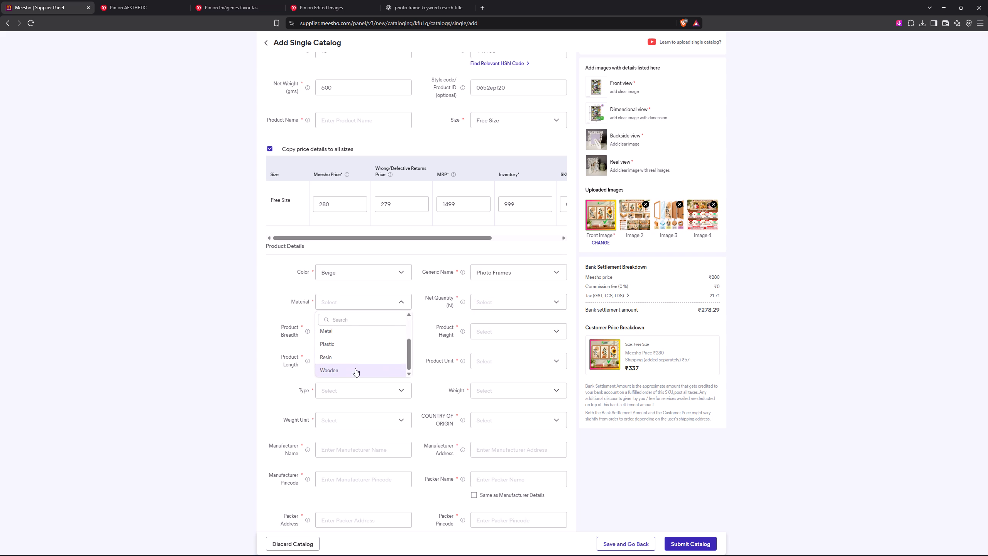
{"action": "left_click", "coordinate": [350, 370]}
{"action": "left_click", "coordinate": [525, 309]}
{"action": "scroll", "coordinate": [501, 349], "scroll_direction": "down", "scroll_amount": 6}
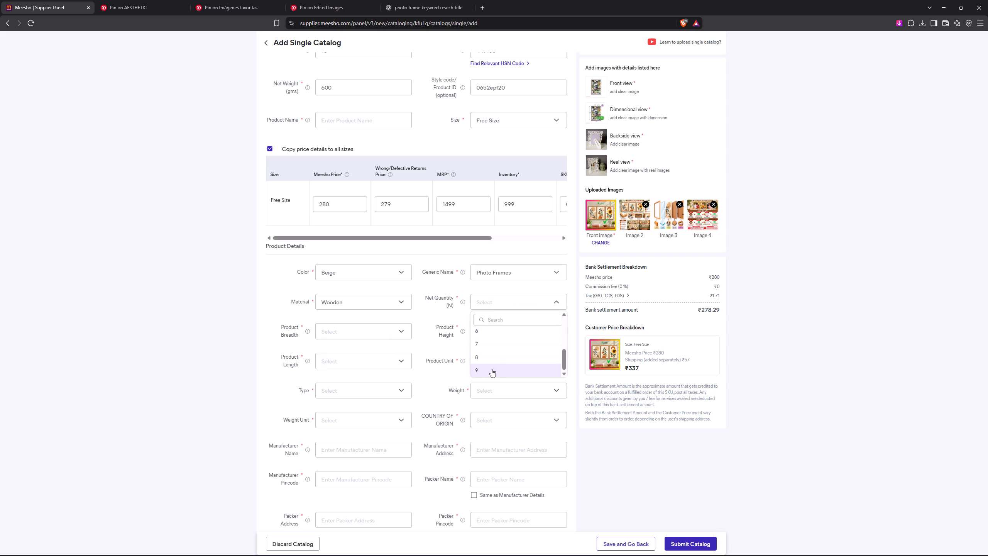
{"action": "scroll", "coordinate": [491, 368], "scroll_direction": "up", "scroll_amount": 4}
{"action": "scroll", "coordinate": [490, 364], "scroll_direction": "down", "scroll_amount": 1}
{"action": "left_click", "coordinate": [482, 350]}
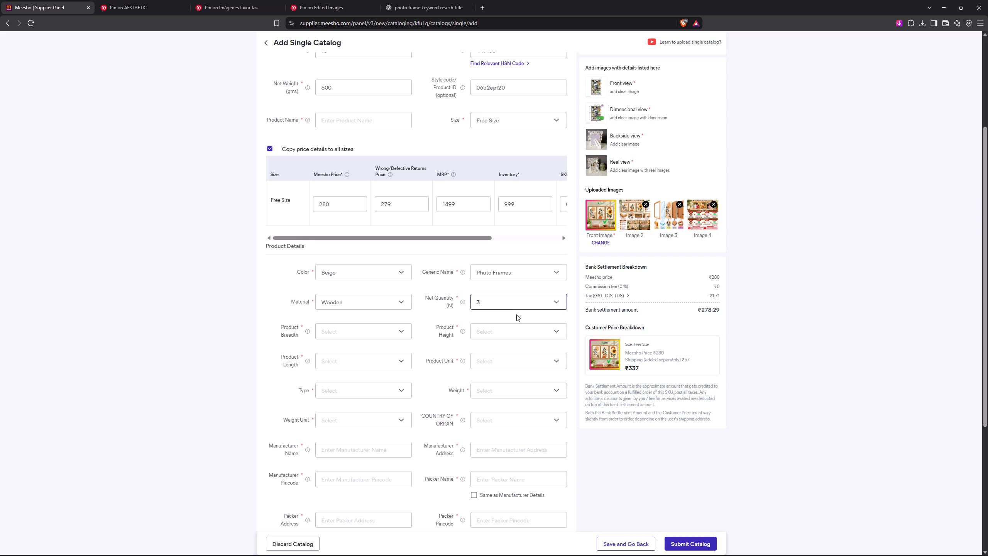
Set the product breadth to 0.5 and the product height to 12.
{"action": "left_click", "coordinate": [365, 332]}
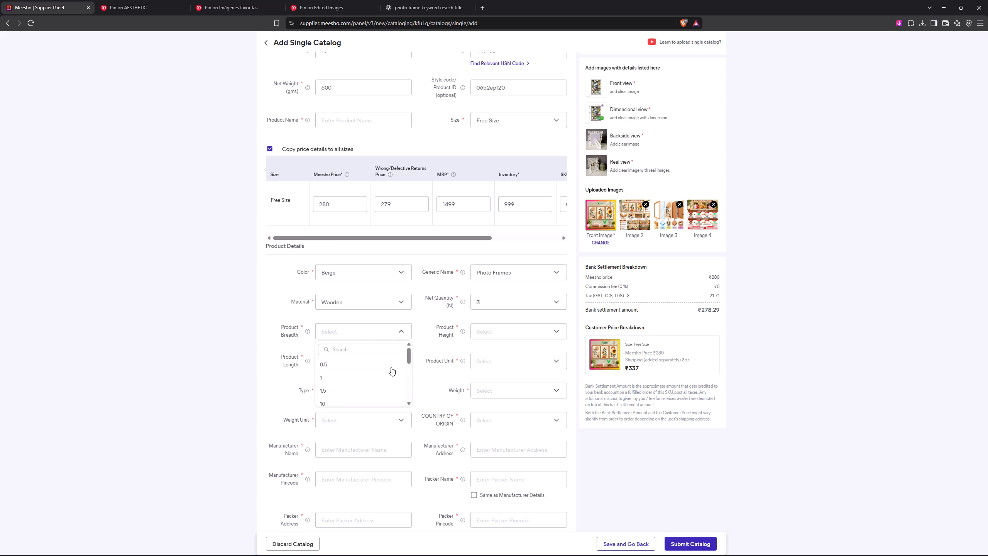
{"action": "left_click", "coordinate": [366, 364]}
{"action": "left_click", "coordinate": [520, 334]}
{"action": "scroll", "coordinate": [507, 359], "scroll_direction": "down", "scroll_amount": 6}
{"action": "scroll", "coordinate": [506, 361], "scroll_direction": "up", "scroll_amount": 2}
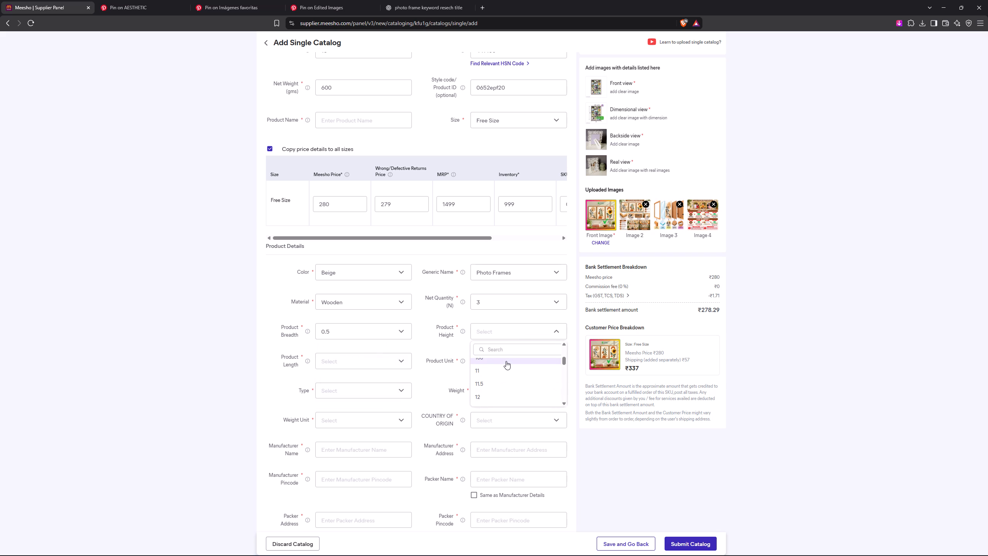
{"action": "left_click", "coordinate": [485, 397]}
Set the product length to 9 and the product unit to Inch.
{"action": "left_click", "coordinate": [378, 361]}
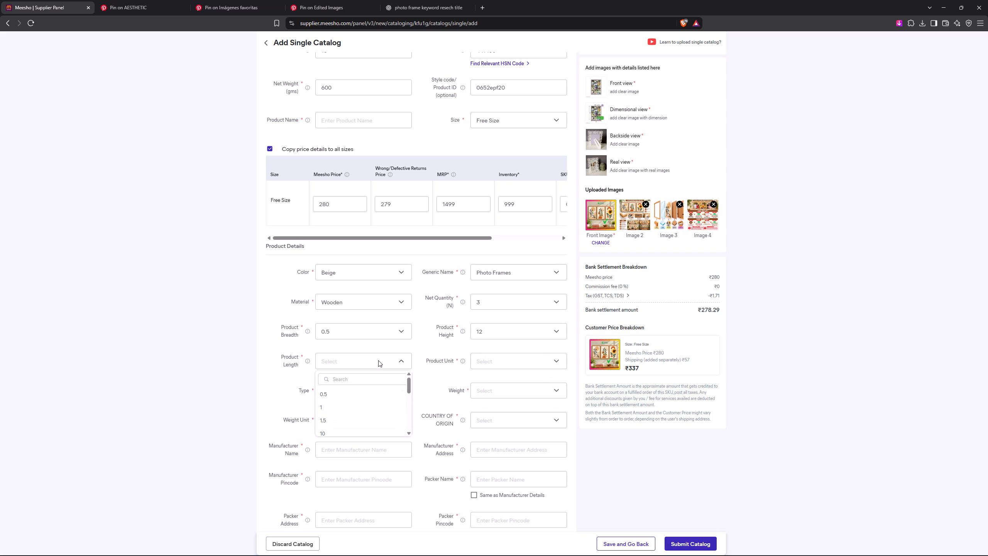
{"action": "left_click", "coordinate": [342, 380]}
{"action": "key", "text": "9"}
{"action": "scroll", "coordinate": [355, 409], "scroll_direction": "down", "scroll_amount": 4}
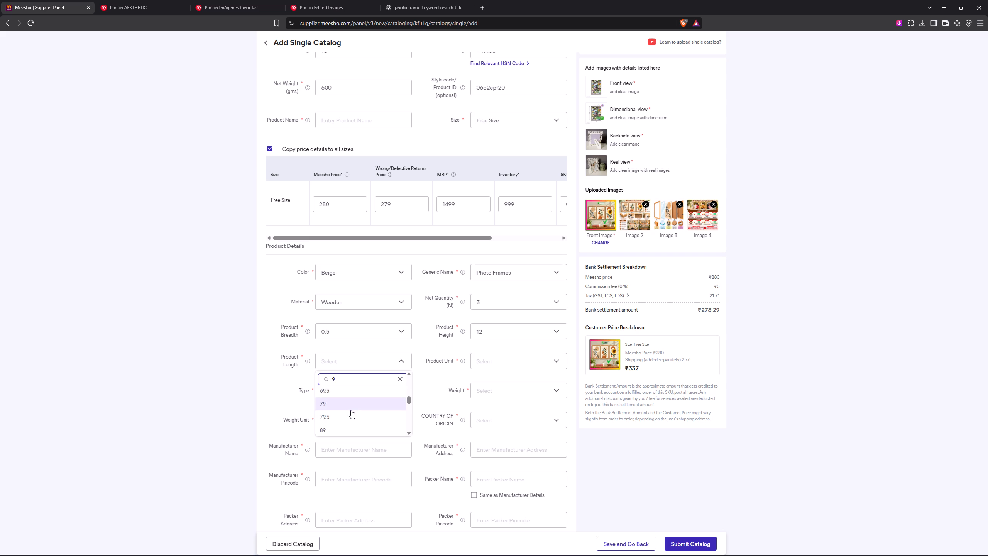
{"action": "scroll", "coordinate": [351, 410], "scroll_direction": "up", "scroll_amount": 7}
{"action": "scroll", "coordinate": [351, 410], "scroll_direction": "down", "scroll_amount": 6}
{"action": "scroll", "coordinate": [349, 410], "scroll_direction": "up", "scroll_amount": 1}
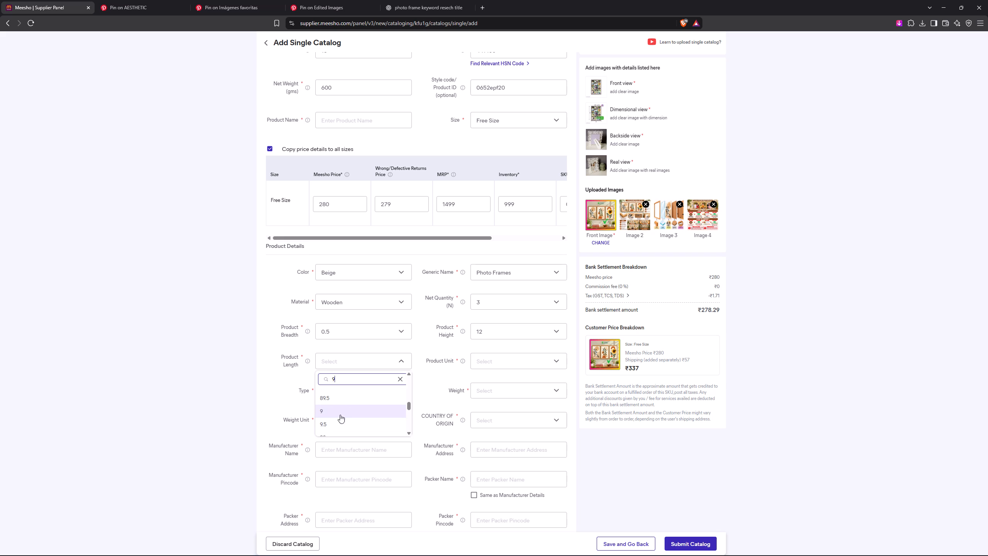
{"action": "left_click", "coordinate": [335, 415]}
{"action": "left_click", "coordinate": [504, 364]}
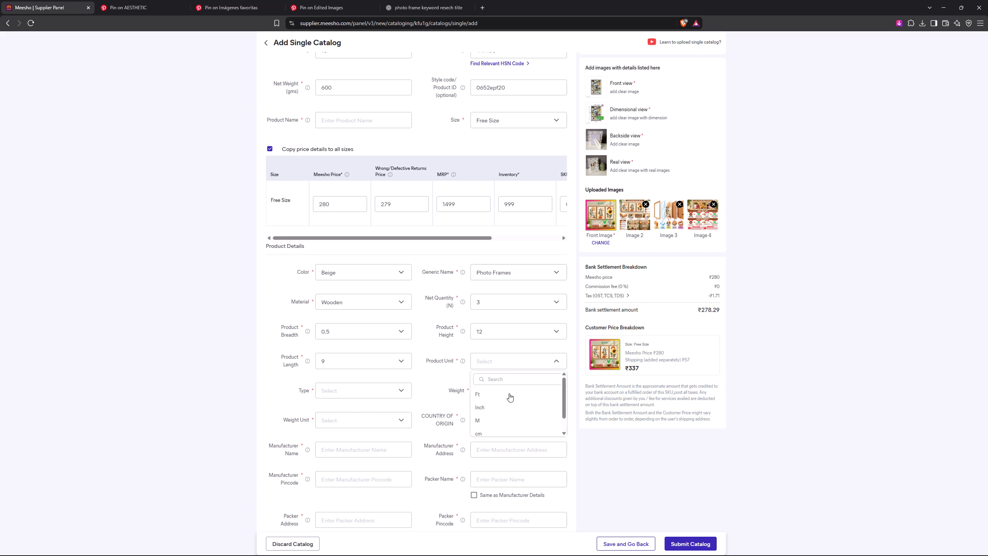
{"action": "left_click", "coordinate": [484, 403]}
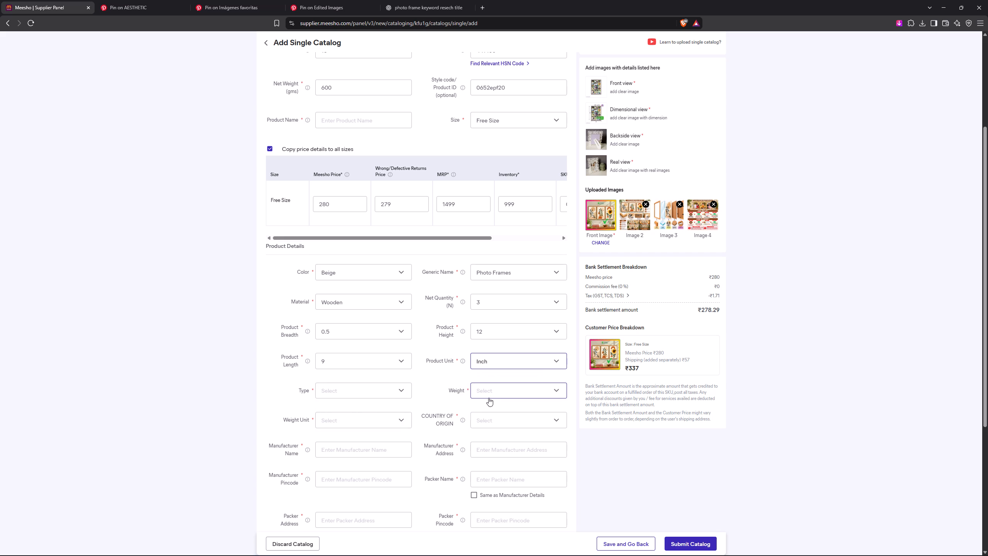
Set the product's type to Digital Photo Frame and its weight to 0.6 kg.
{"action": "left_click", "coordinate": [367, 393]}
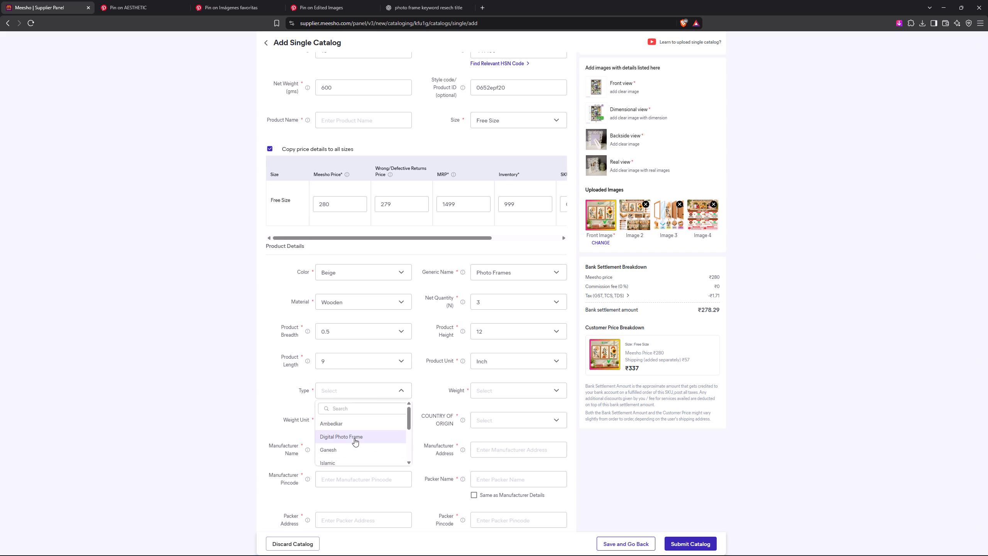
{"action": "left_click", "coordinate": [354, 436]}
{"action": "left_click", "coordinate": [542, 391]}
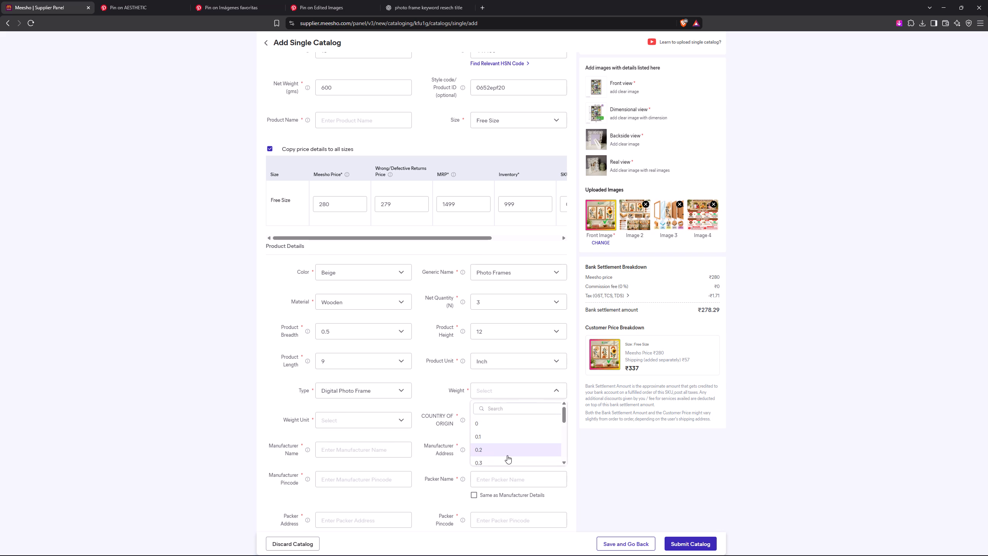
{"action": "scroll", "coordinate": [507, 455], "scroll_direction": "down", "scroll_amount": 2}
{"action": "left_click", "coordinate": [479, 426]}
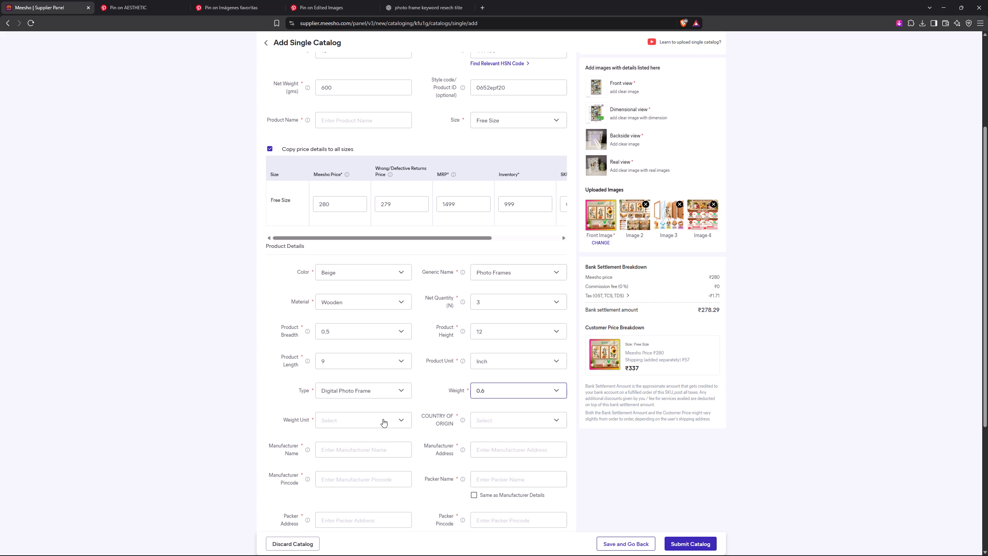
{"action": "left_click", "coordinate": [383, 419]}
{"action": "left_click", "coordinate": [339, 468]}
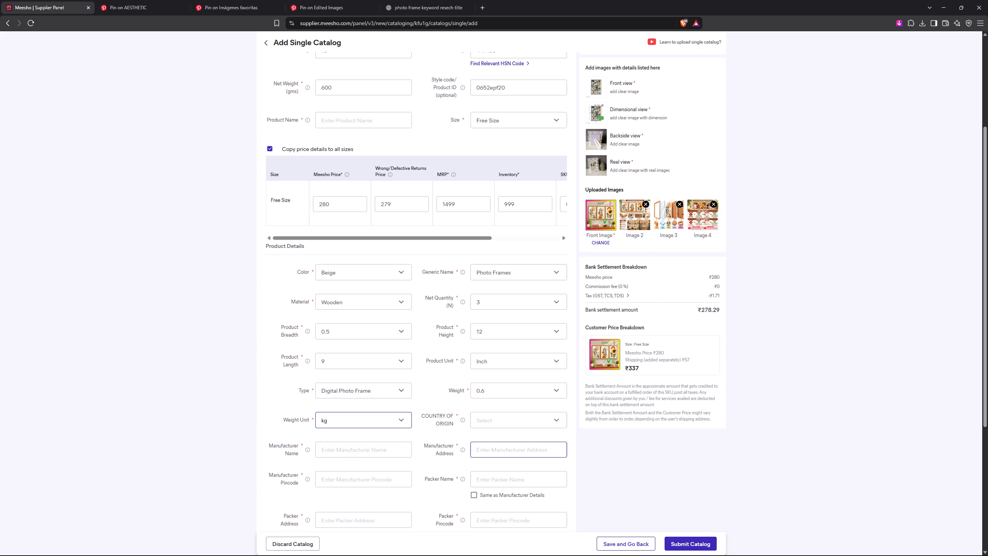
Set the country of origin to India.
{"action": "left_click", "coordinate": [493, 424]}
{"action": "left_click", "coordinate": [488, 455]}
{"action": "left_click", "coordinate": [388, 450]}
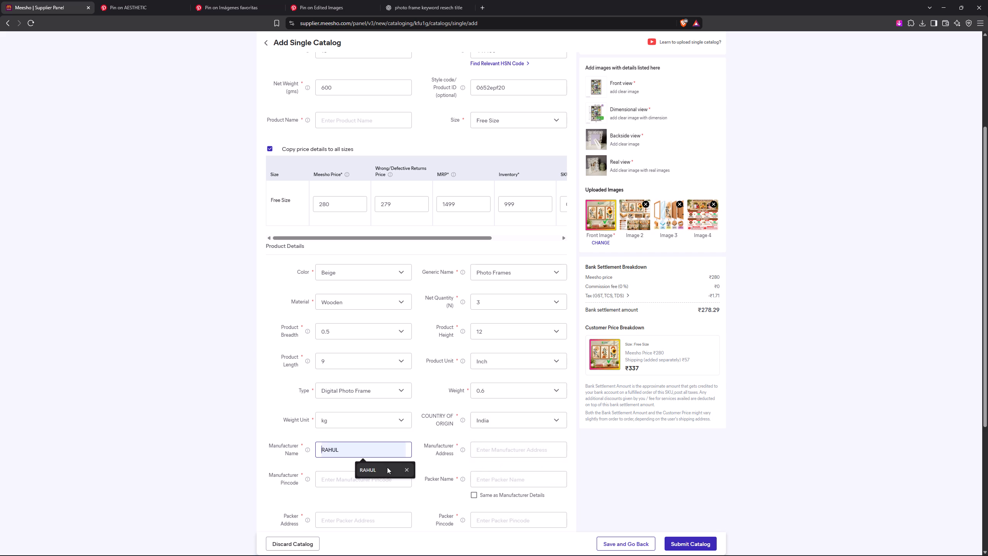
{"action": "left_click", "coordinate": [387, 467]}
{"action": "left_click", "coordinate": [500, 458]}
{"action": "left_click", "coordinate": [508, 454]}
{"action": "left_click_drag", "start_coordinate": [519, 469], "coordinate": [511, 472]}
{"action": "left_click", "coordinate": [373, 479]}
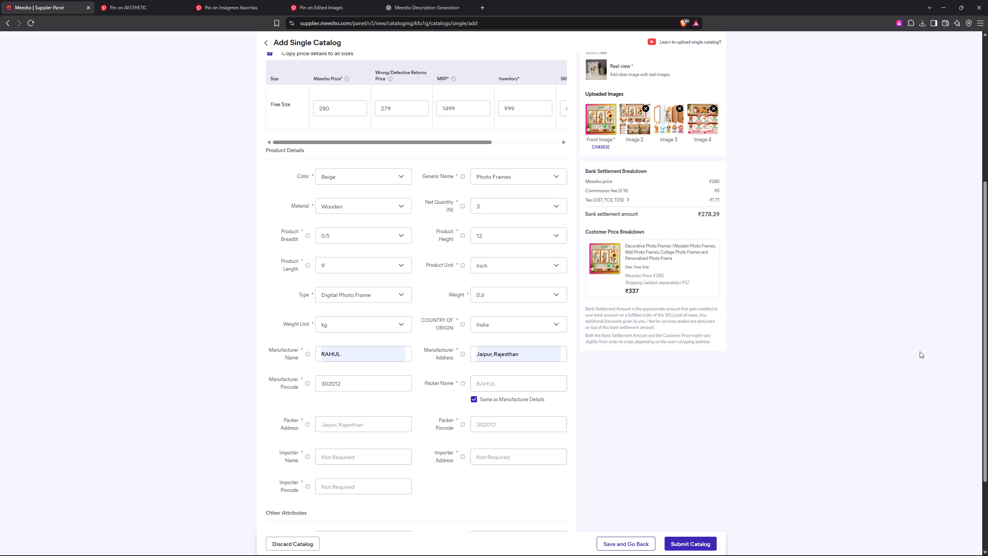
{"action": "scroll", "coordinate": [920, 351], "scroll_direction": "down", "scroll_amount": 4}
{"action": "scroll", "coordinate": [714, 436], "scroll_direction": "down", "scroll_amount": 2}
{"action": "left_click", "coordinate": [510, 428]}
{"action": "right_click", "coordinate": [510, 427]}
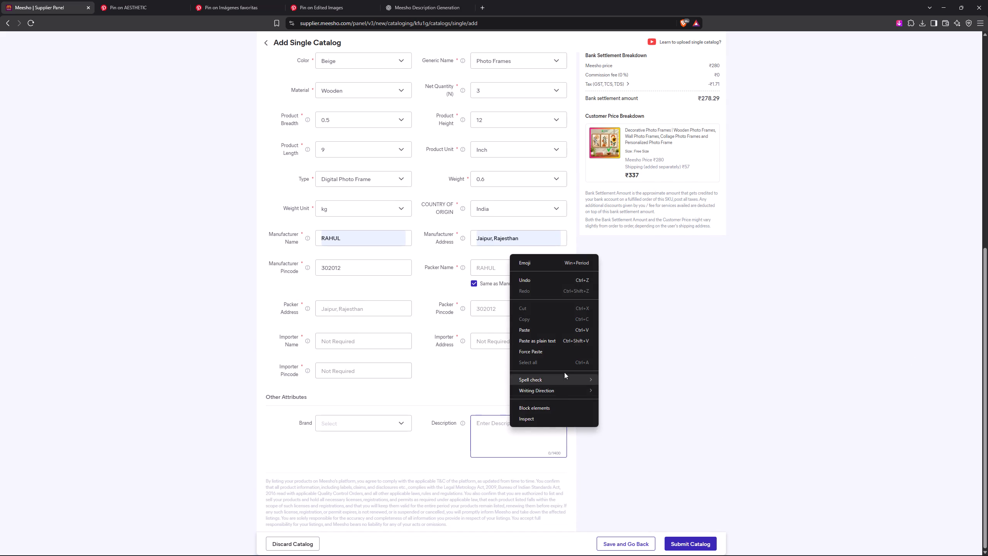
{"action": "left_click", "coordinate": [530, 327]}
Review the filled-in catalog details, pricing and uploaded images before submission.
{"action": "scroll", "coordinate": [641, 364], "scroll_direction": "up", "scroll_amount": 5}
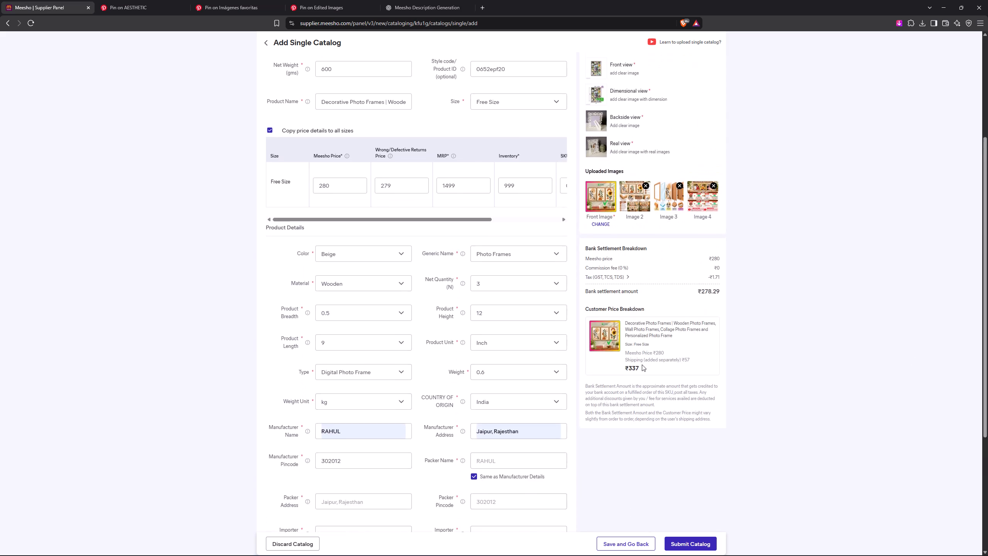
{"action": "scroll", "coordinate": [642, 361], "scroll_direction": "up", "scroll_amount": 5}
{"action": "scroll", "coordinate": [649, 351], "scroll_direction": "down", "scroll_amount": 6}
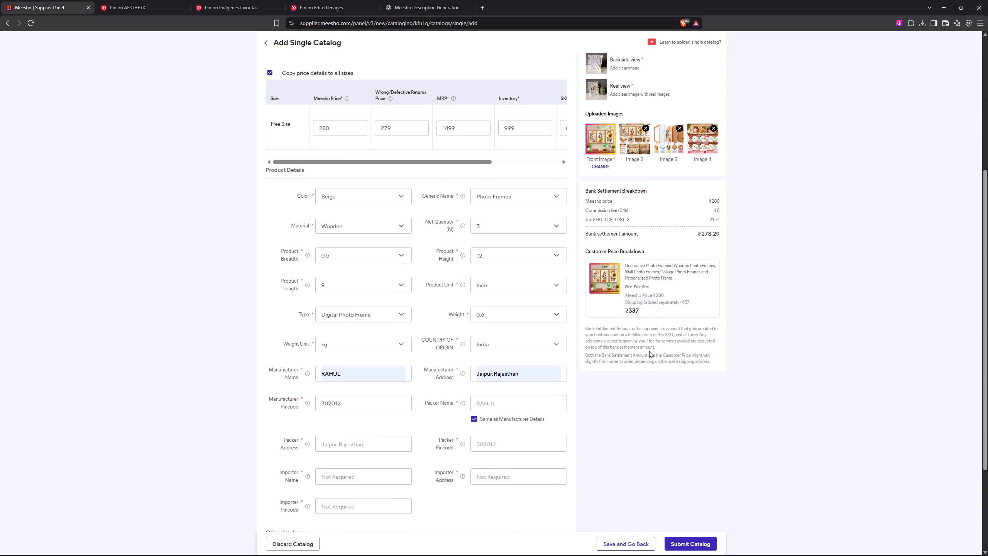
{"action": "scroll", "coordinate": [649, 351], "scroll_direction": "down", "scroll_amount": 4}
{"action": "scroll", "coordinate": [649, 351], "scroll_direction": "up", "scroll_amount": 3}
{"action": "left_click", "coordinate": [645, 440]}
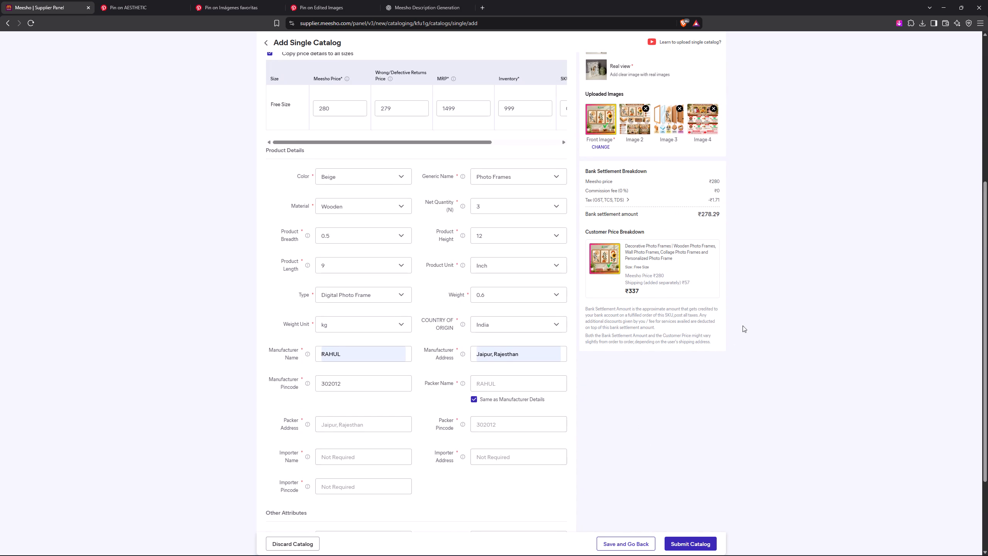
{"action": "scroll", "coordinate": [741, 313], "scroll_direction": "up", "scroll_amount": 4}
{"action": "scroll", "coordinate": [449, 356], "scroll_direction": "down", "scroll_amount": 4}
{"action": "scroll", "coordinate": [641, 412], "scroll_direction": "down", "scroll_amount": 4}
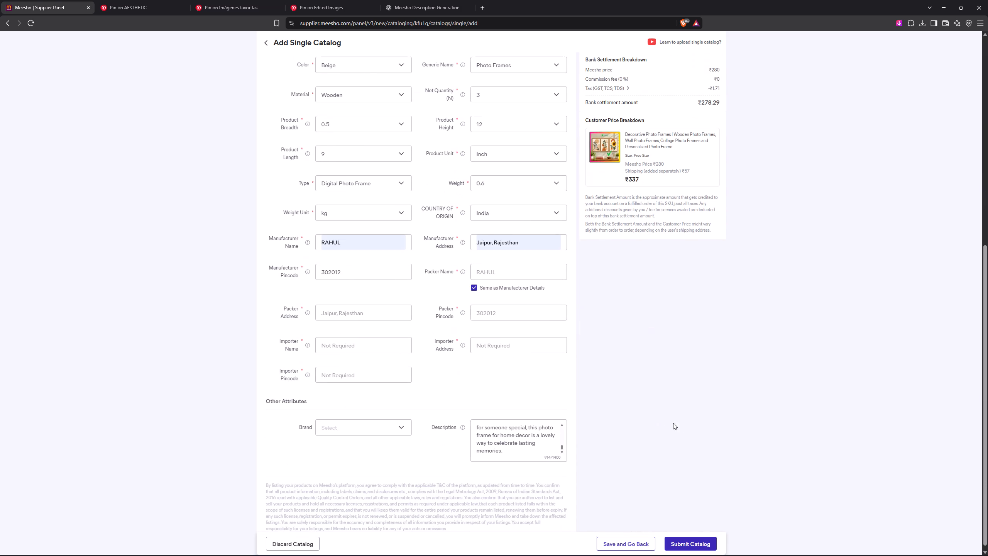
Submit the catalog for quality check, acknowledging that all its products are not branded or illegal to sell.
{"action": "left_click", "coordinate": [695, 544]}
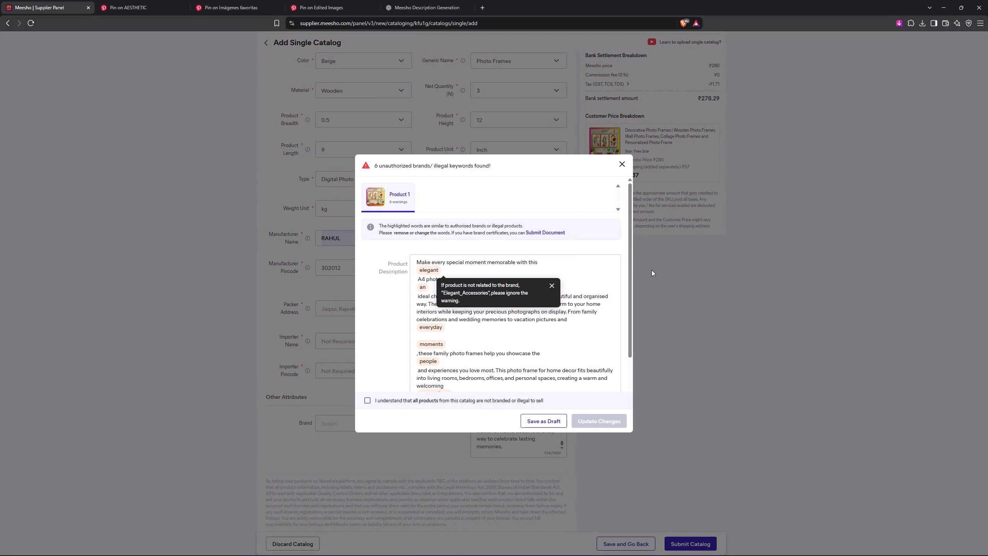
{"action": "left_click", "coordinate": [369, 401]}
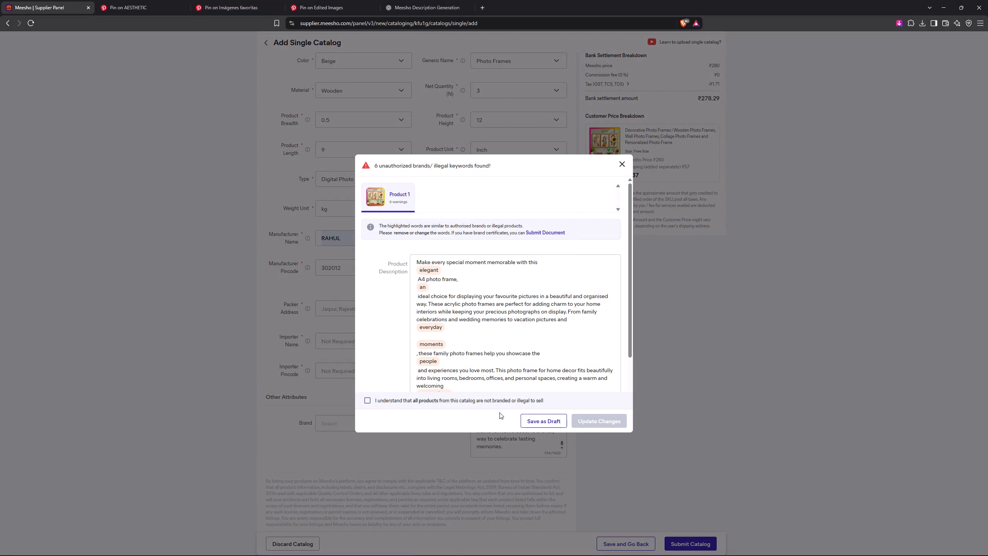
{"action": "left_click", "coordinate": [372, 400]}
{"action": "left_click", "coordinate": [365, 400]}
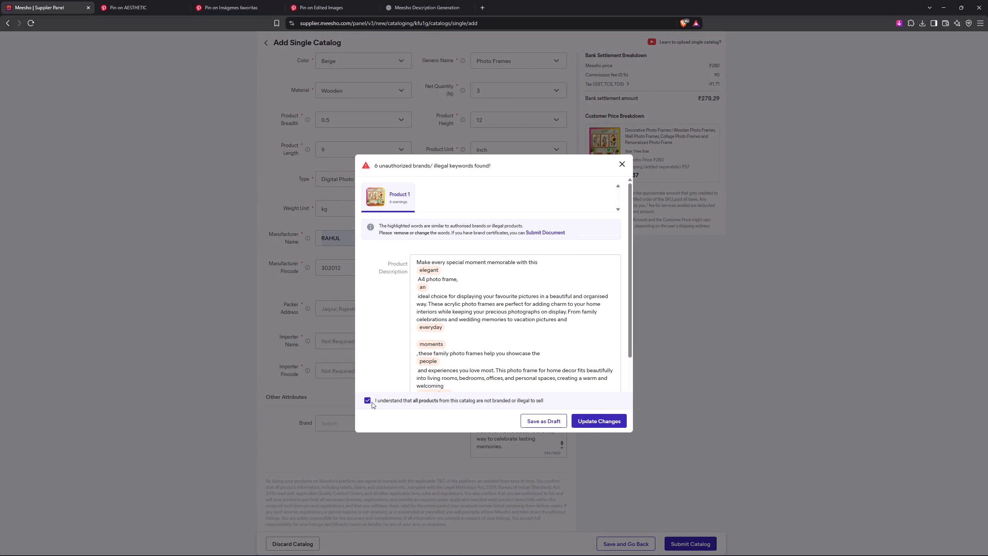
{"action": "left_click", "coordinate": [596, 420]}
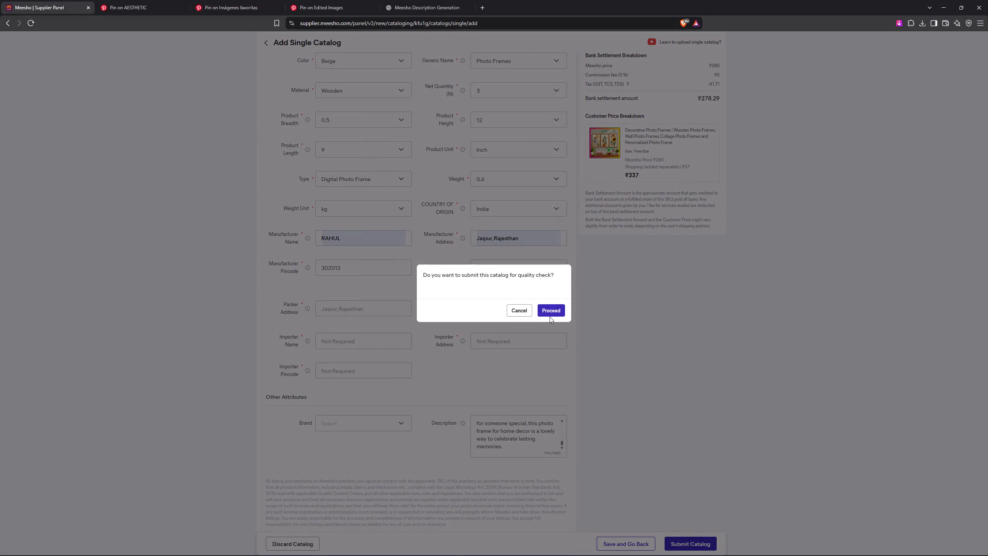
{"action": "left_click", "coordinate": [550, 317]}
{"action": "left_click", "coordinate": [552, 310]}
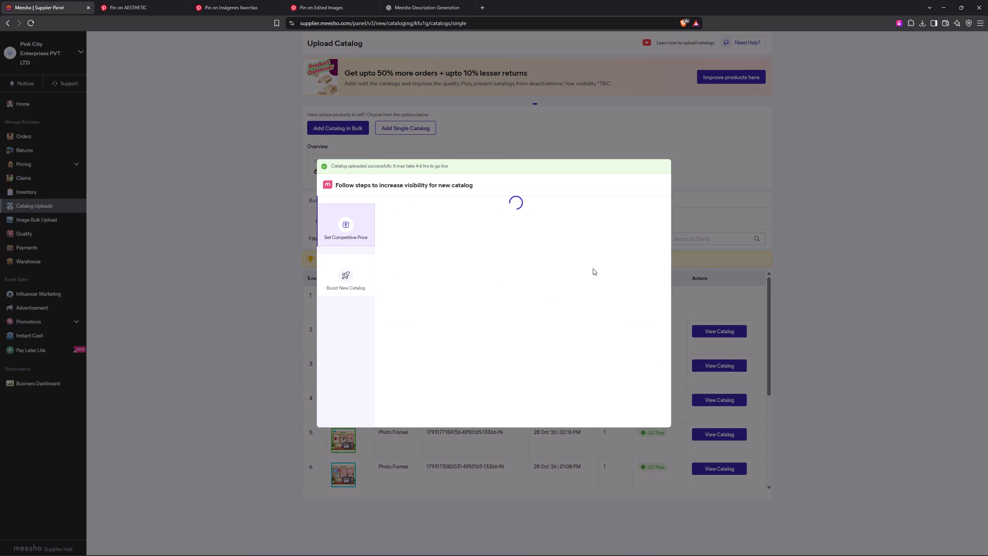
Move past the competitive price suggestion and close the catalog visibility steps without creating an ad campaign.
{"action": "left_click", "coordinate": [589, 414]}
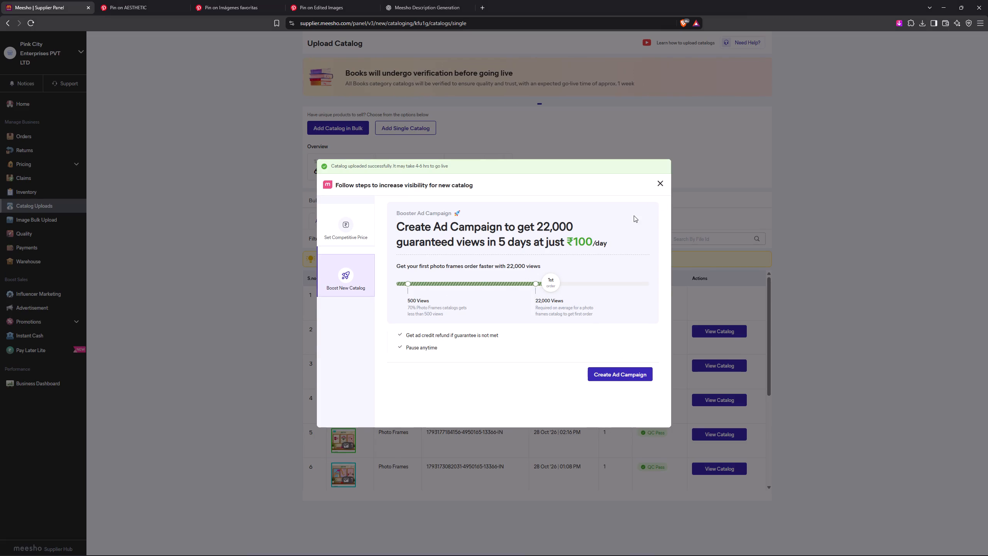
{"action": "left_click", "coordinate": [662, 183]}
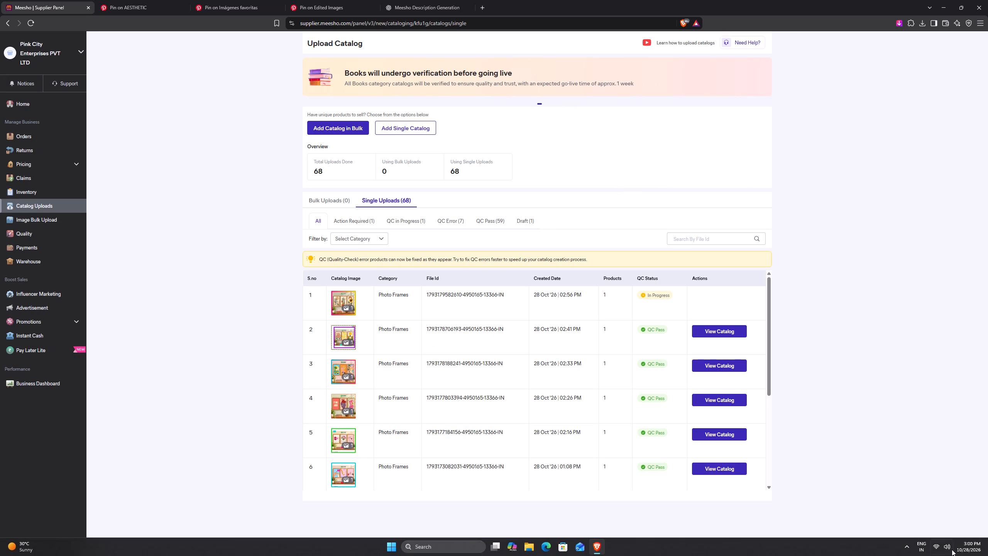
Reload the catalog uploads page to refresh the quality check statuses.
{"action": "left_click", "coordinate": [32, 21]}
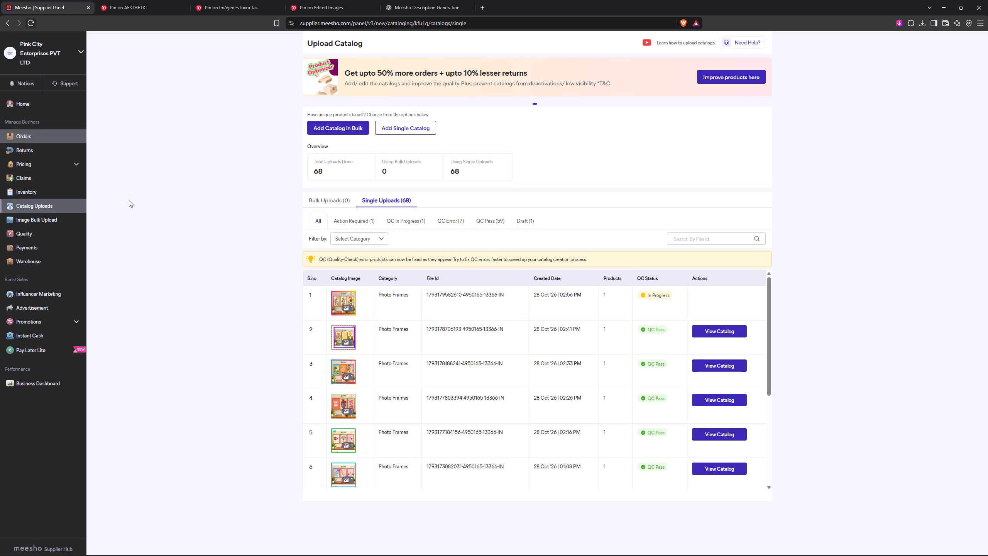
Reload the single catalog uploads list repeatedly and check the quality check status of the newest photo frame catalog.
{"action": "scroll", "coordinate": [343, 316], "scroll_direction": "down", "scroll_amount": 4}
{"action": "scroll", "coordinate": [496, 375], "scroll_direction": "up", "scroll_amount": 6}
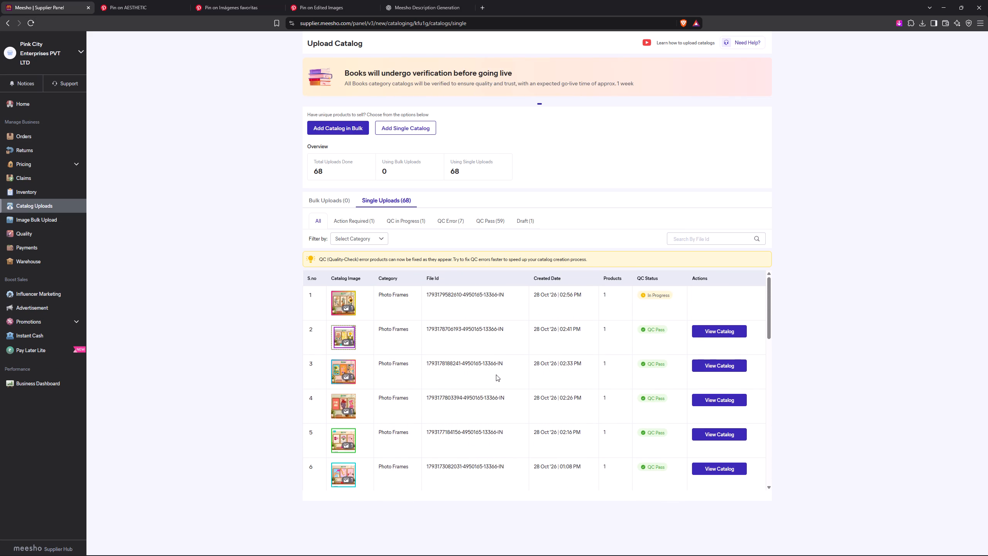
{"action": "left_click", "coordinate": [35, 22]}
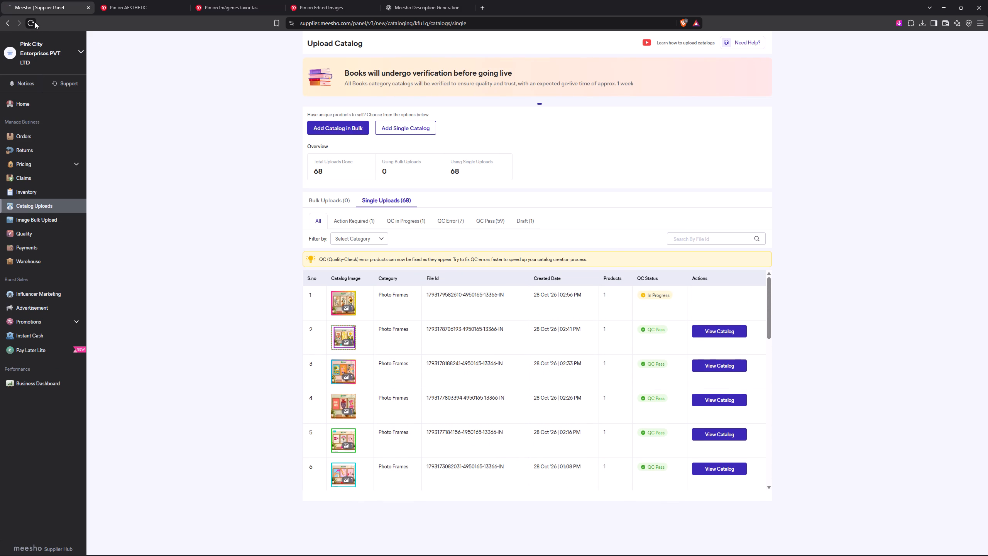
{"action": "left_click", "coordinate": [35, 22]}
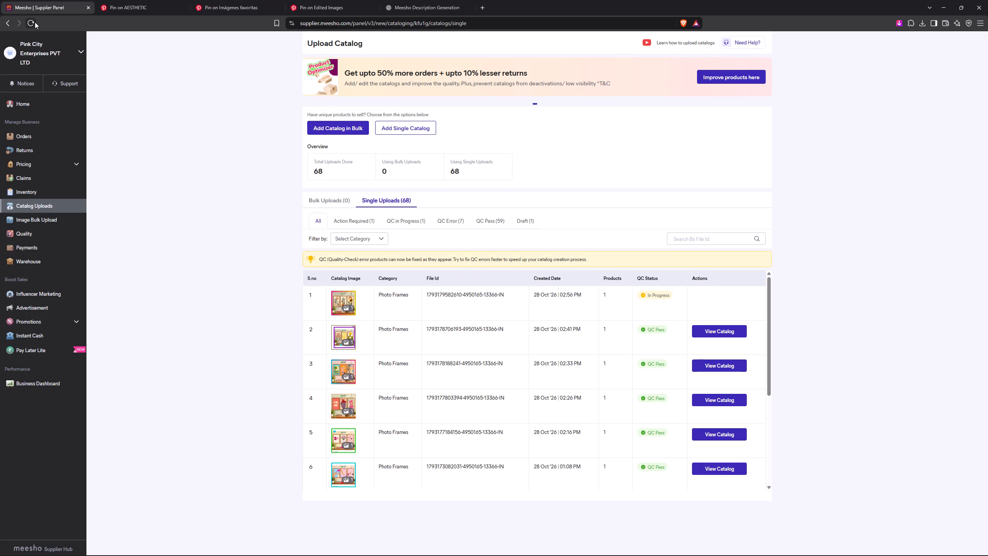
{"action": "left_click", "coordinate": [35, 22]}
{"action": "left_click", "coordinate": [31, 21]}
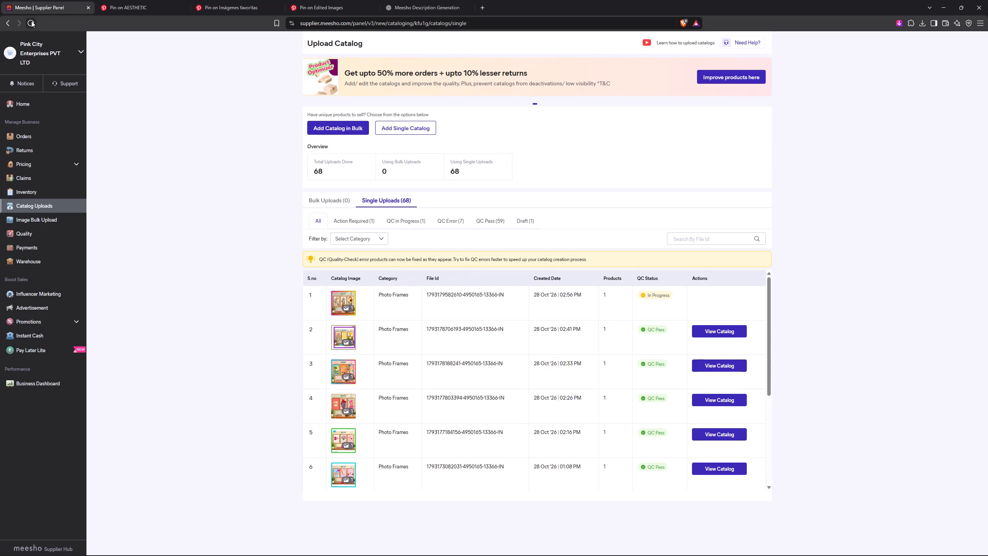
{"action": "left_click", "coordinate": [31, 21]}
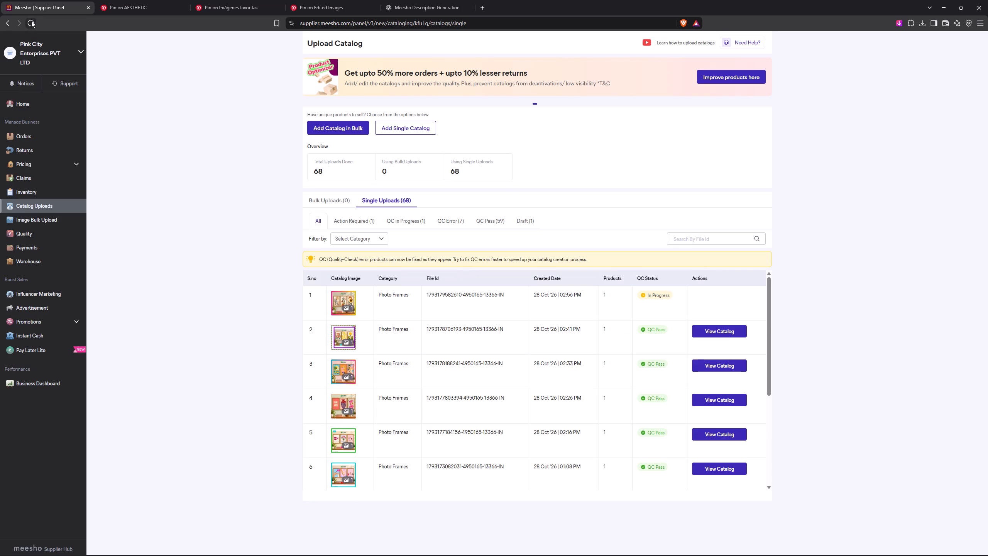
{"action": "left_click", "coordinate": [31, 21]}
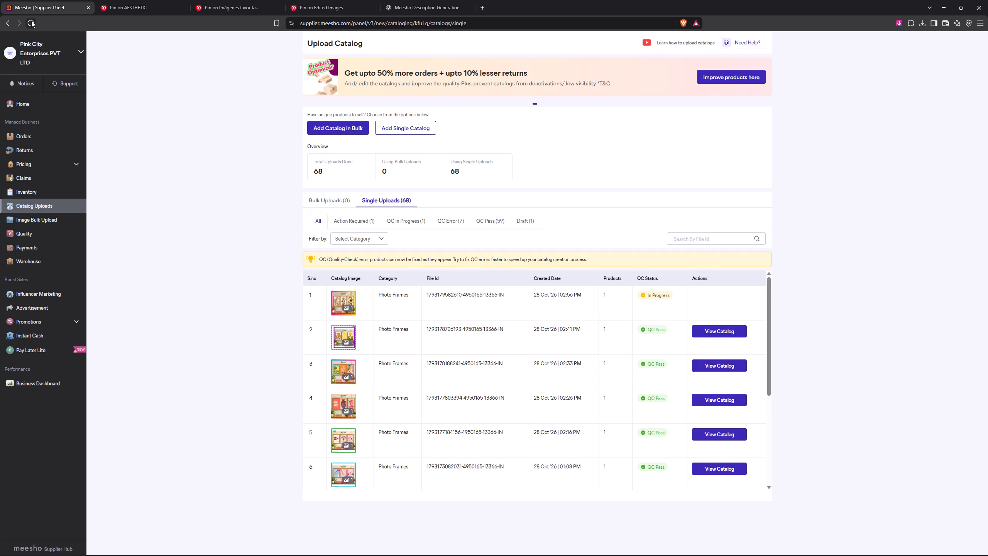
{"action": "left_click", "coordinate": [31, 21]}
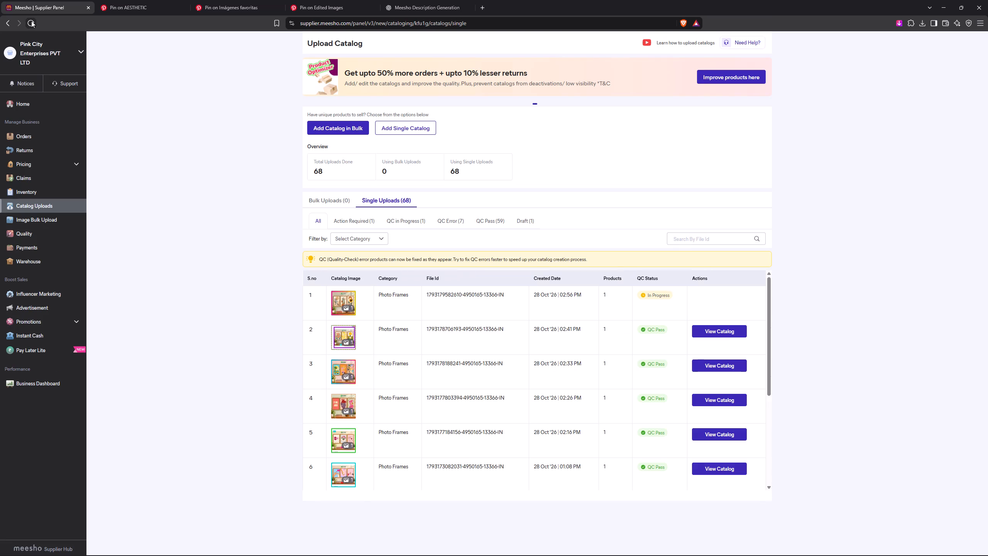
{"action": "left_click", "coordinate": [31, 21]}
{"action": "left_click", "coordinate": [31, 21]}
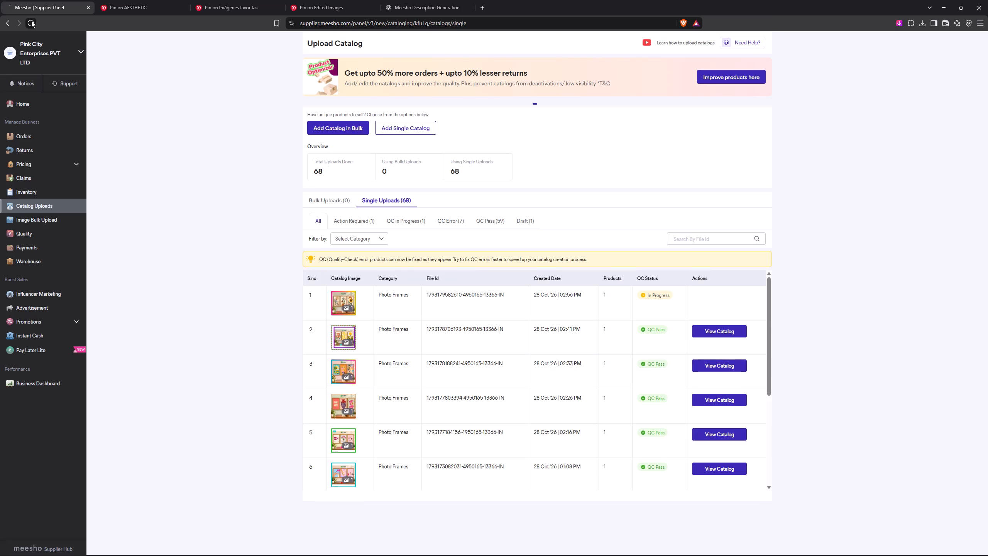
{"action": "left_click", "coordinate": [31, 21]}
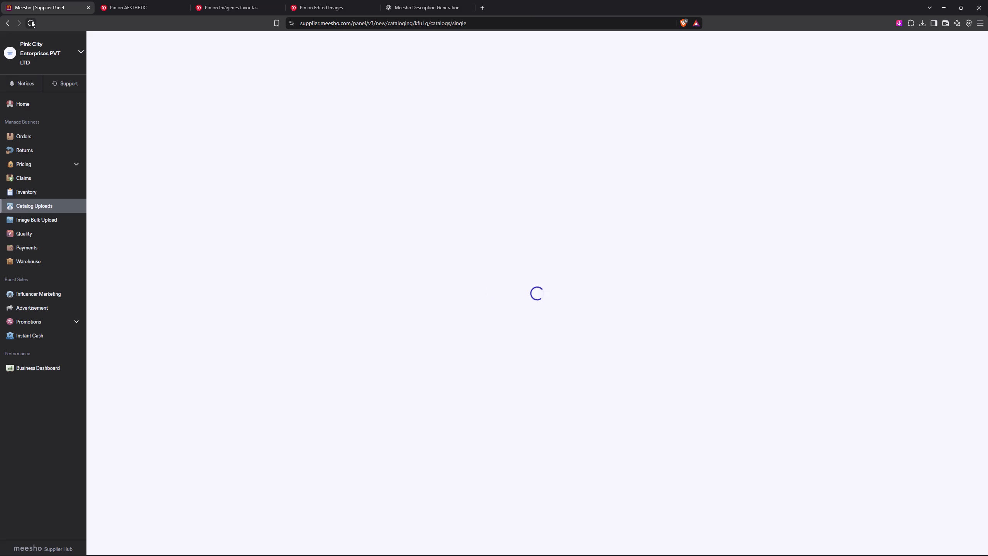
Look through the uploaded photo frame catalogs and refresh the list again to check their quality check statuses.
{"action": "scroll", "coordinate": [418, 322], "scroll_direction": "down", "scroll_amount": 6}
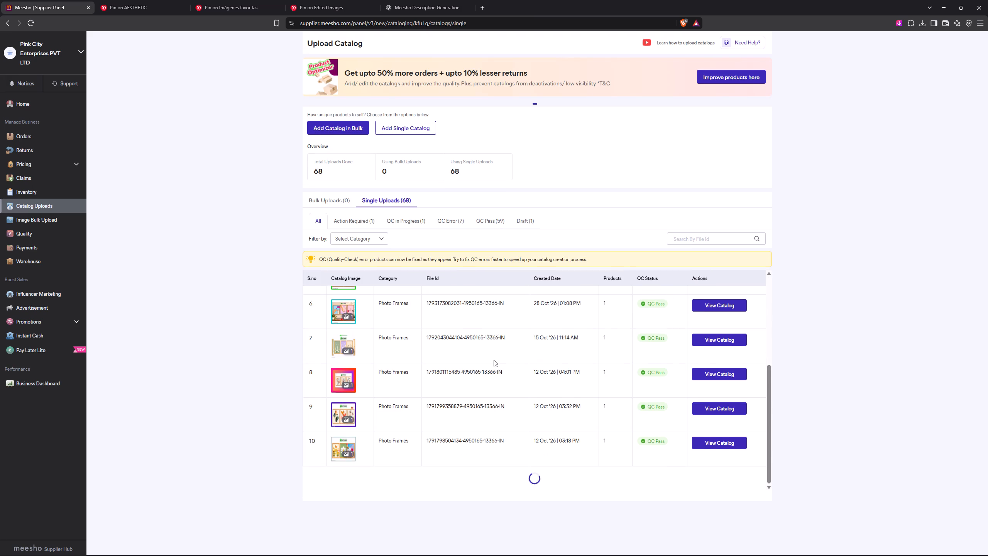
{"action": "scroll", "coordinate": [494, 360], "scroll_direction": "up", "scroll_amount": 12}
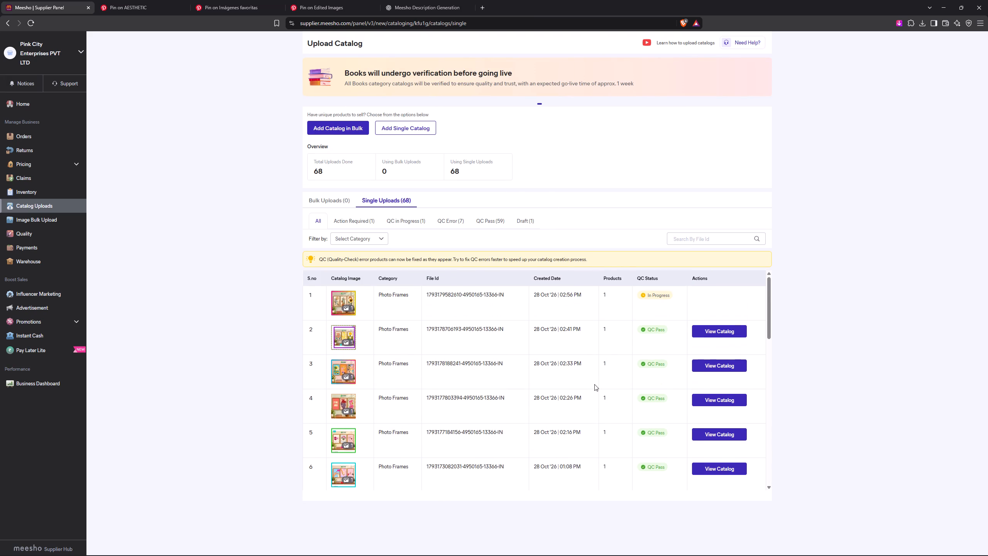
{"action": "scroll", "coordinate": [593, 384], "scroll_direction": "down", "scroll_amount": 2}
{"action": "scroll", "coordinate": [581, 383], "scroll_direction": "up", "scroll_amount": 10}
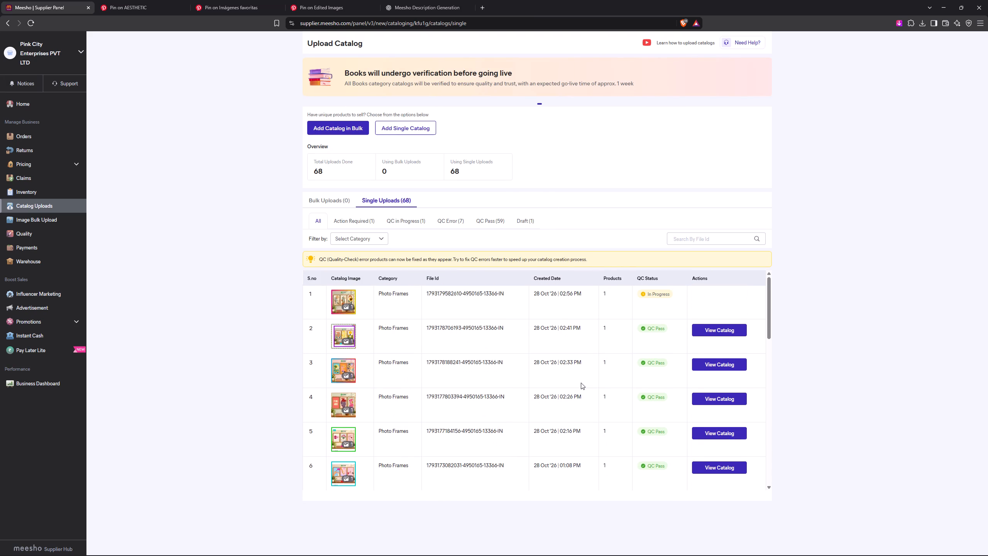
{"action": "scroll", "coordinate": [524, 376], "scroll_direction": "down", "scroll_amount": 2}
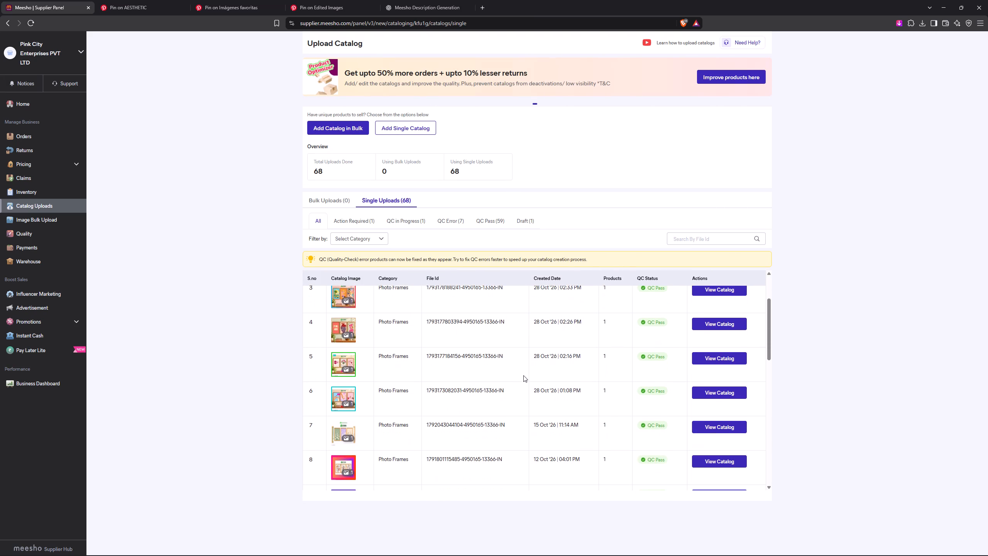
{"action": "scroll", "coordinate": [500, 381], "scroll_direction": "up", "scroll_amount": 5}
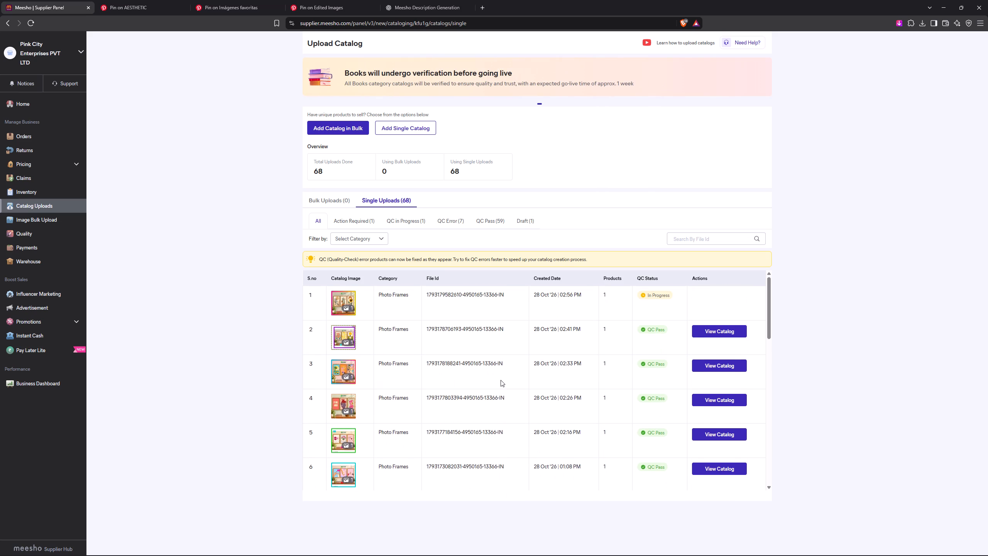
{"action": "left_click", "coordinate": [27, 27]}
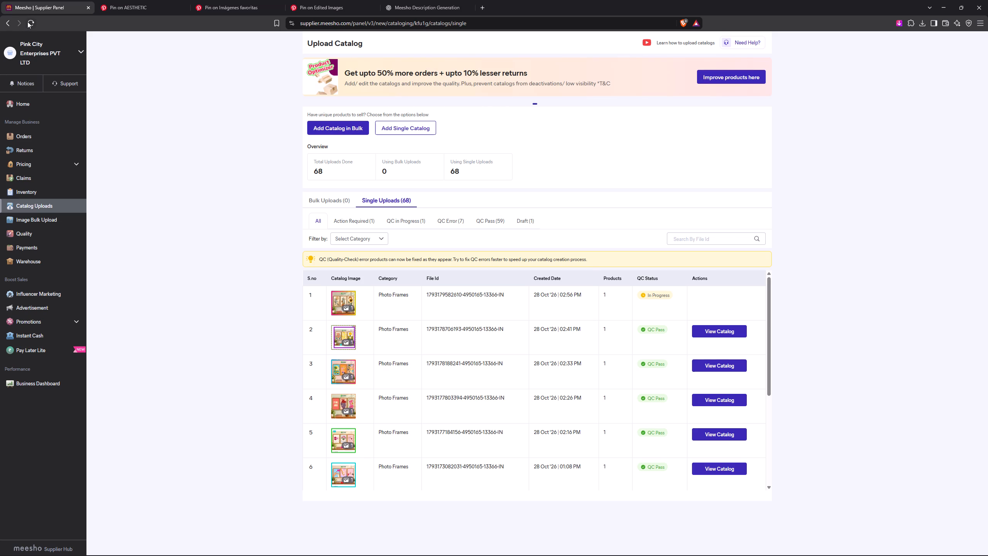
{"action": "left_click", "coordinate": [27, 22]}
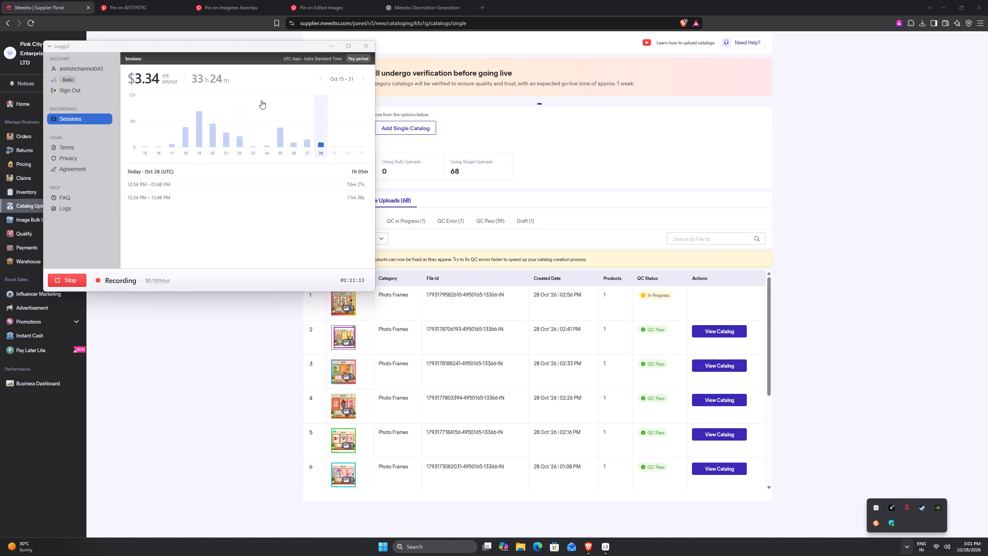
Stop the current Loggy3 recording.
{"action": "left_click", "coordinate": [70, 280]}
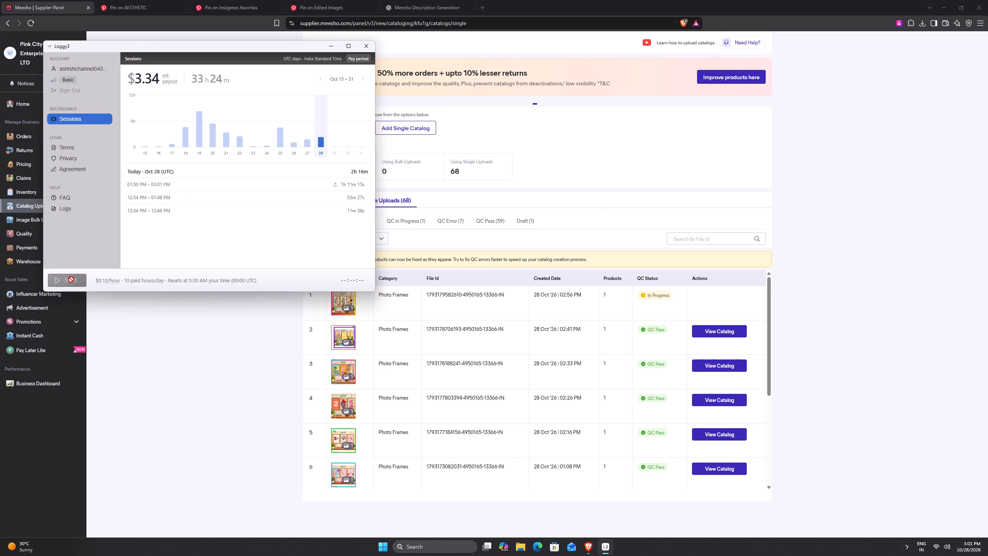
{"action": "left_click", "coordinate": [234, 247]}
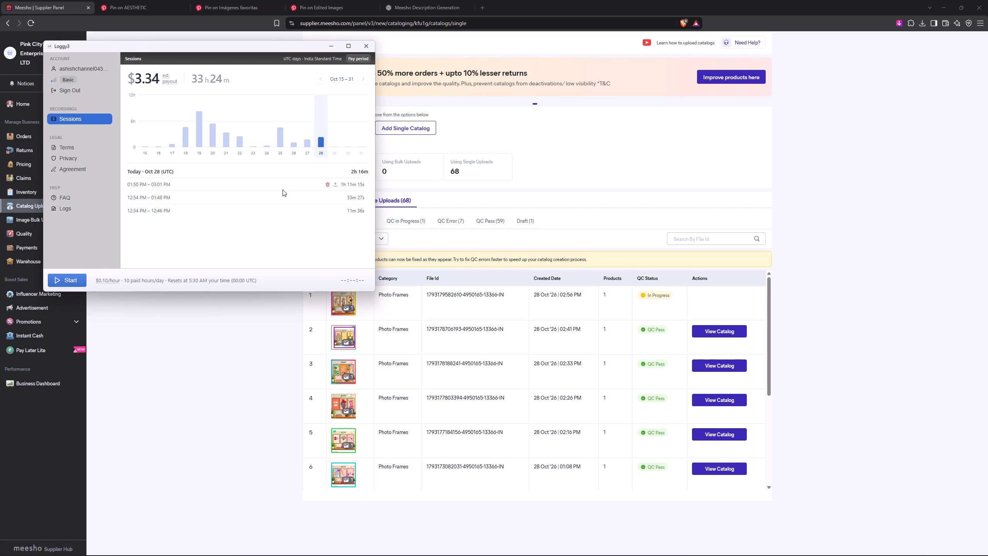
Review the recorded sessions day by day from Oct 27 back to Oct 19, and return to those of Oct 28.
{"action": "scroll", "coordinate": [333, 214], "scroll_direction": "down", "scroll_amount": 5}
{"action": "left_click", "coordinate": [306, 151]}
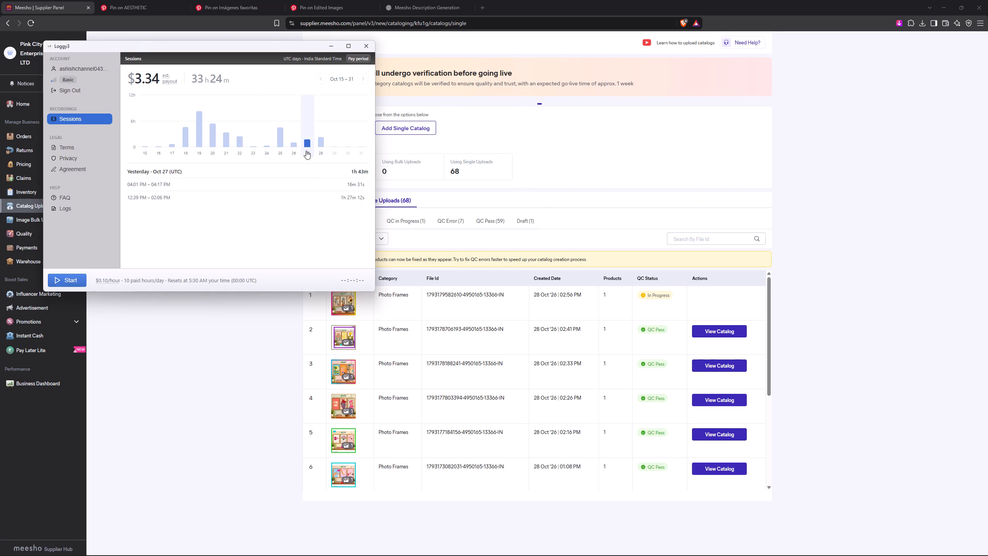
{"action": "left_click", "coordinate": [291, 153]}
{"action": "scroll", "coordinate": [300, 185], "scroll_direction": "down", "scroll_amount": 5}
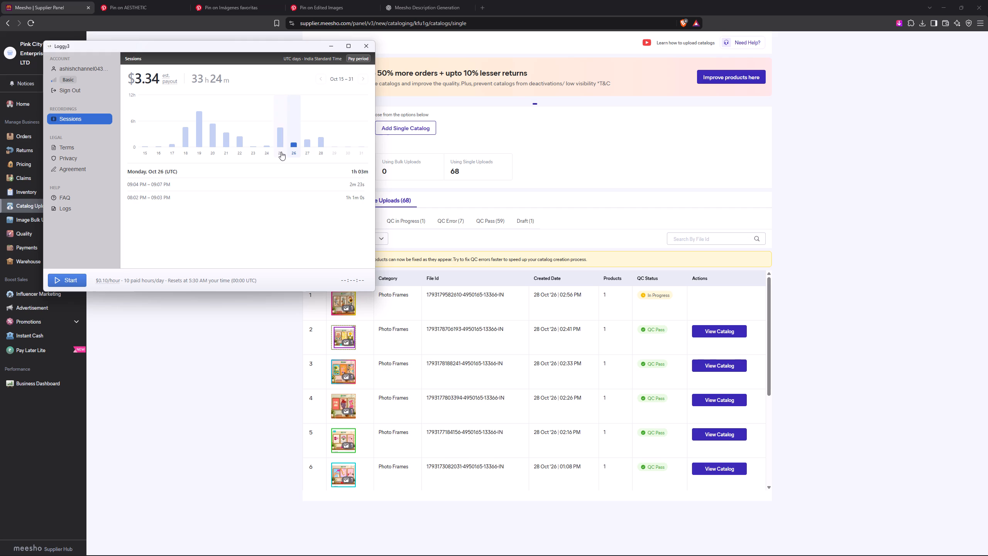
{"action": "left_click", "coordinate": [279, 149]}
{"action": "scroll", "coordinate": [298, 219], "scroll_direction": "down", "scroll_amount": 12}
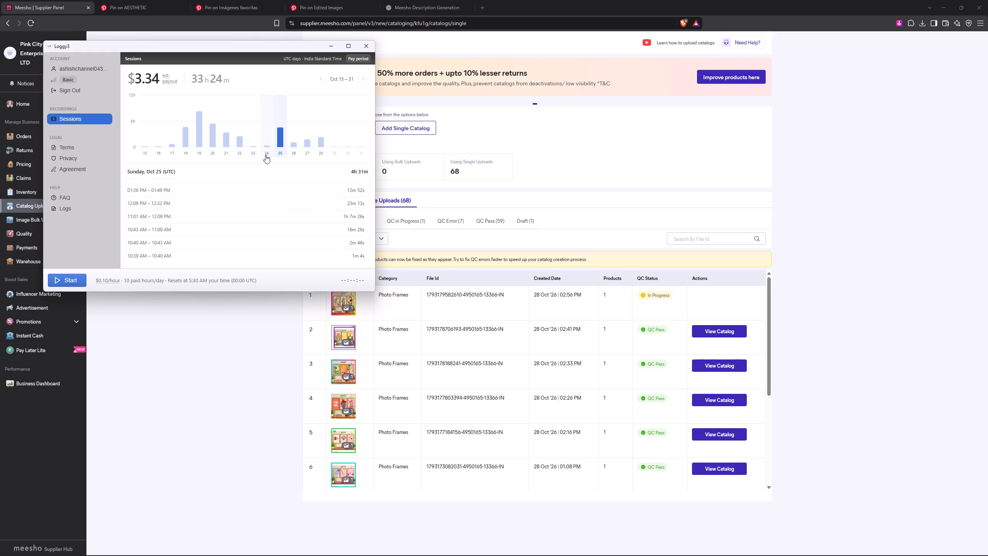
{"action": "left_click", "coordinate": [266, 153]}
{"action": "left_click", "coordinate": [252, 151]}
{"action": "left_click", "coordinate": [238, 151]}
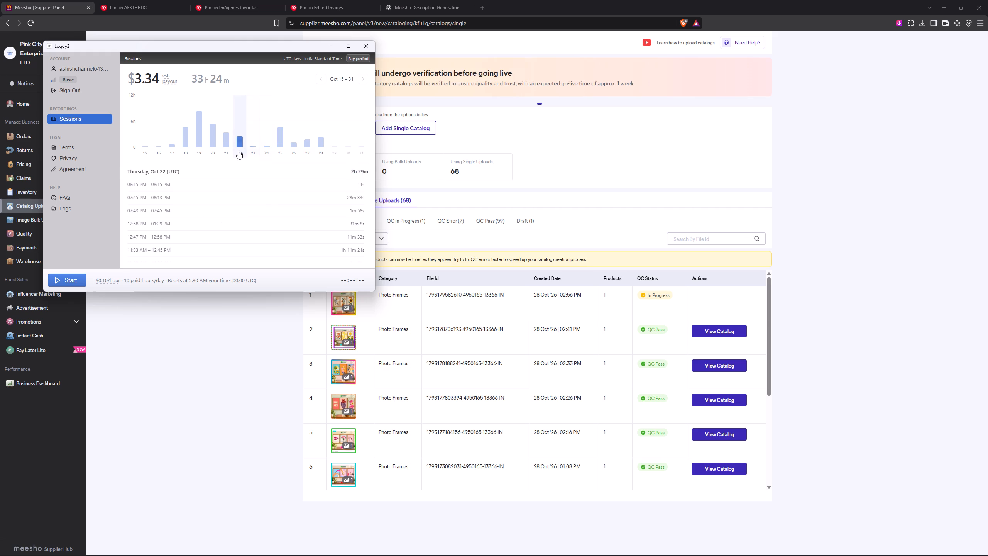
{"action": "scroll", "coordinate": [253, 160], "scroll_direction": "down", "scroll_amount": 15}
{"action": "scroll", "coordinate": [268, 231], "scroll_direction": "down", "scroll_amount": 6}
{"action": "scroll", "coordinate": [269, 232], "scroll_direction": "up", "scroll_amount": 6}
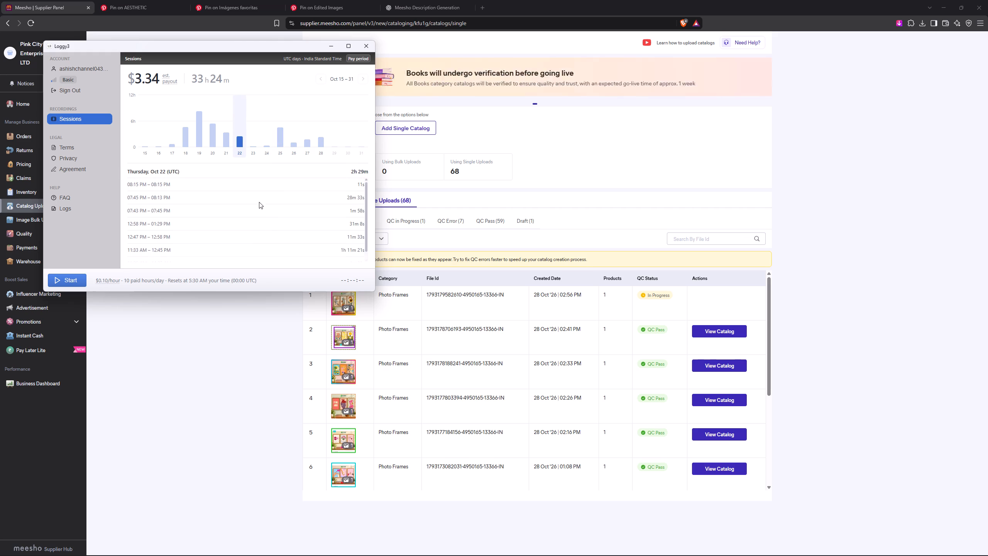
{"action": "left_click", "coordinate": [225, 150]}
{"action": "scroll", "coordinate": [250, 217], "scroll_direction": "down", "scroll_amount": 13}
{"action": "left_click", "coordinate": [212, 142]}
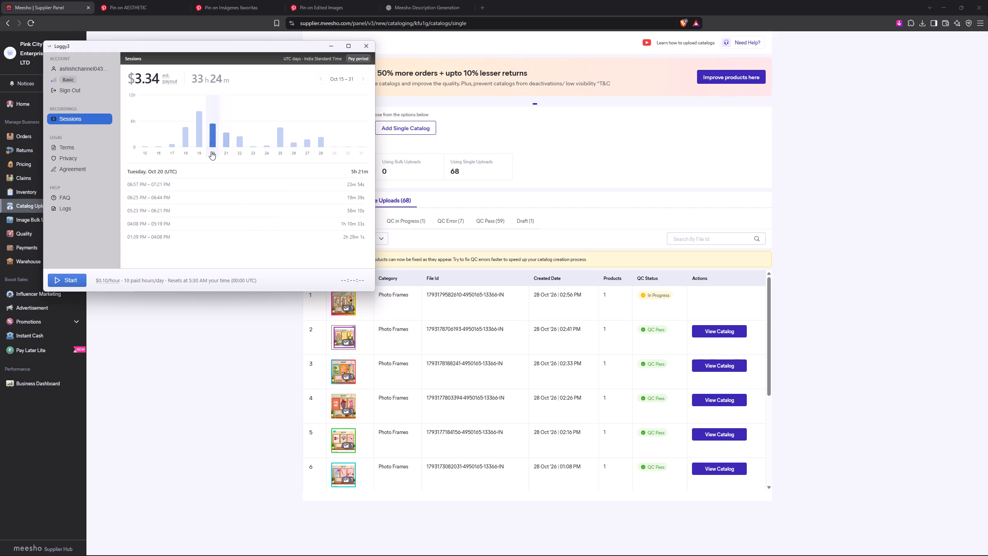
{"action": "scroll", "coordinate": [237, 200], "scroll_direction": "down", "scroll_amount": 6}
{"action": "scroll", "coordinate": [237, 202], "scroll_direction": "up", "scroll_amount": 6}
{"action": "left_click", "coordinate": [201, 145]}
{"action": "scroll", "coordinate": [251, 220], "scroll_direction": "down", "scroll_amount": 5}
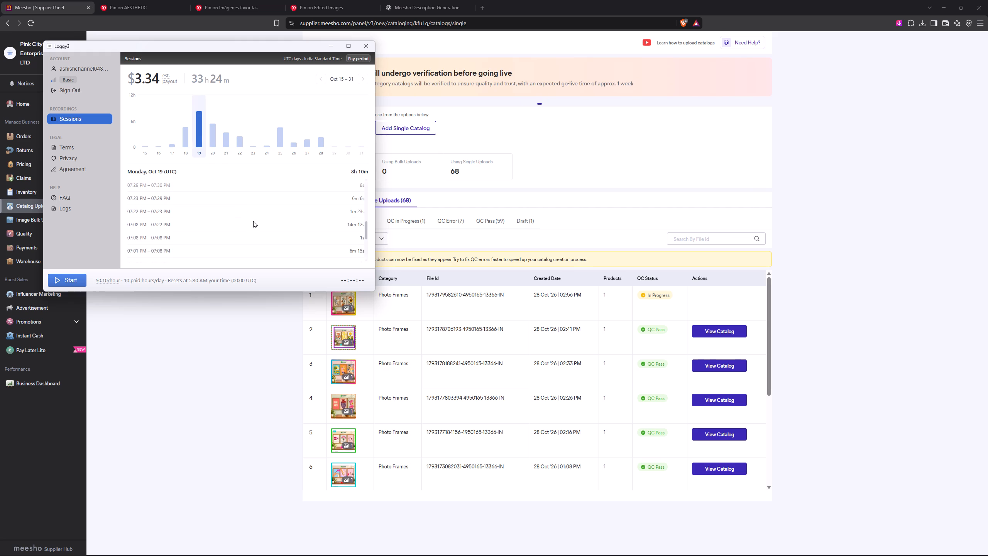
{"action": "scroll", "coordinate": [255, 218], "scroll_direction": "down", "scroll_amount": 6}
{"action": "left_click", "coordinate": [321, 149]}
{"action": "scroll", "coordinate": [344, 219], "scroll_direction": "down", "scroll_amount": 6}
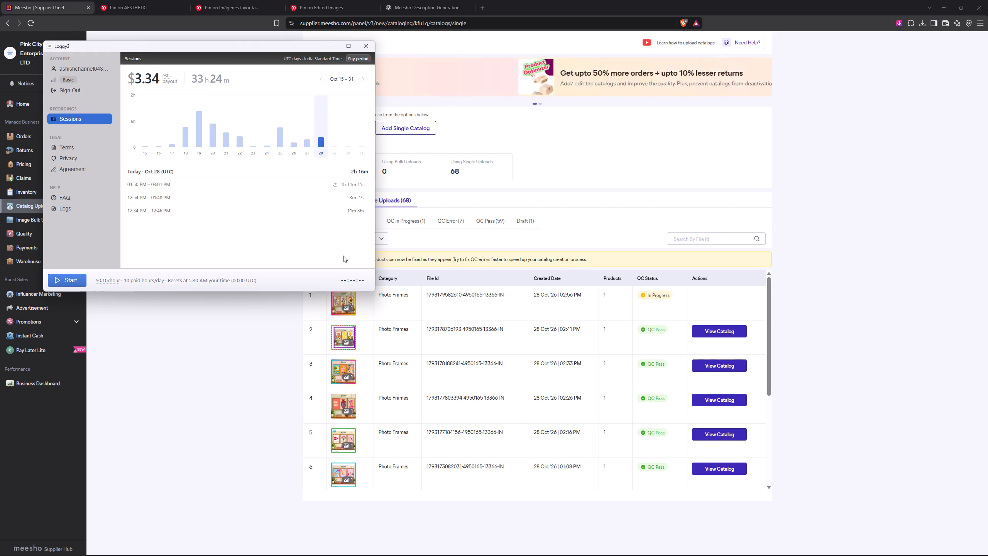
Start a new Loggy3 recording and close its window, acknowledging that it keeps running in the background.
{"action": "left_click", "coordinate": [64, 277]}
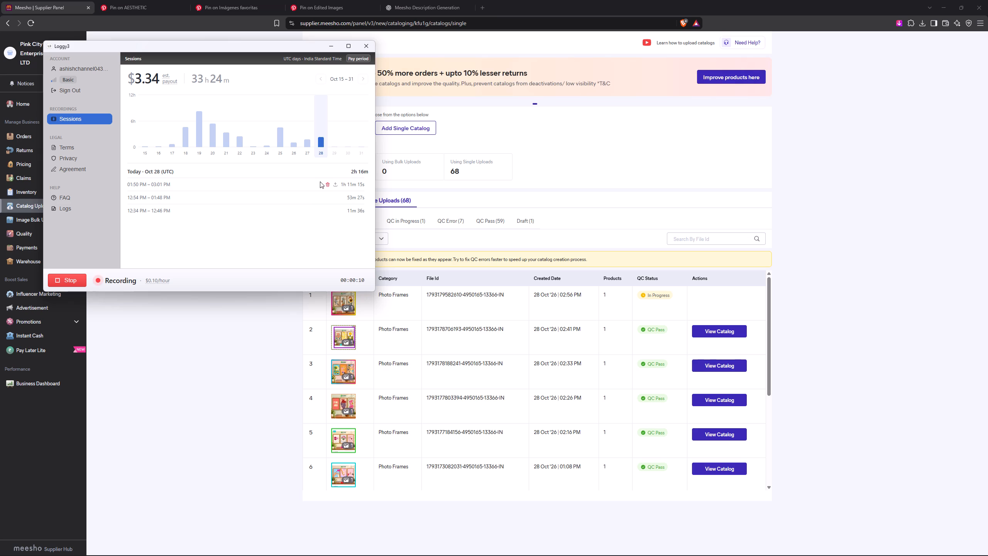
{"action": "left_click", "coordinate": [359, 46]}
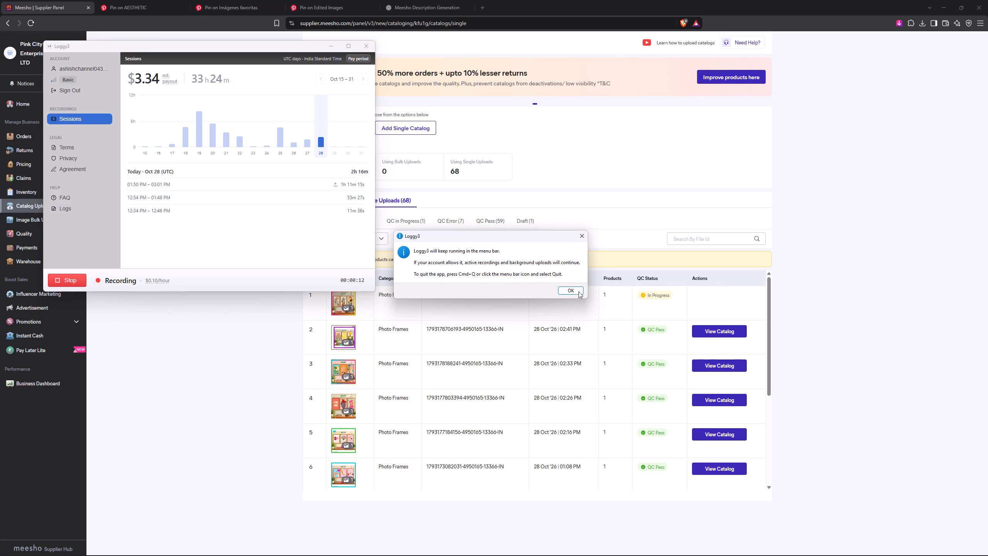
{"action": "left_click", "coordinate": [569, 286]}
Show the apps running in the background.
{"action": "left_click", "coordinate": [907, 552]}
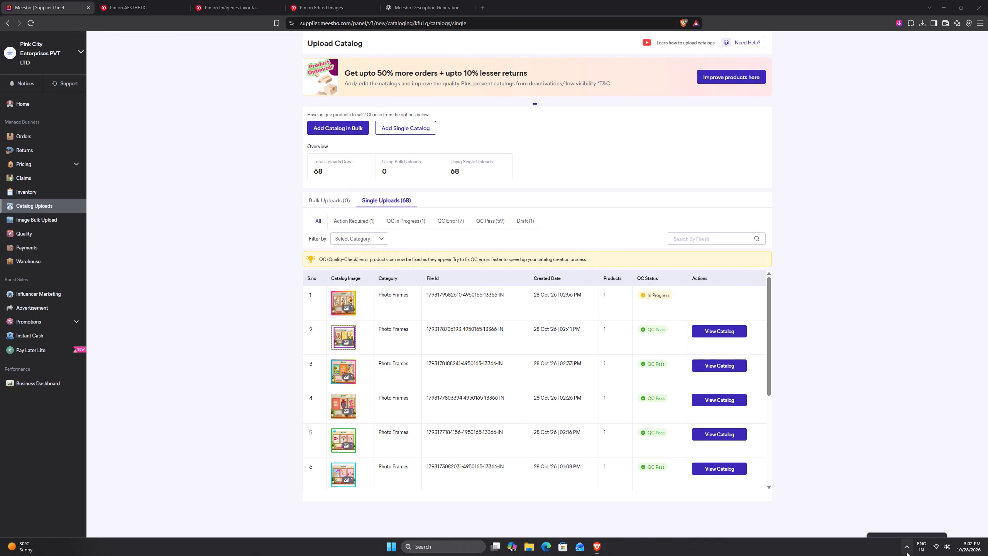
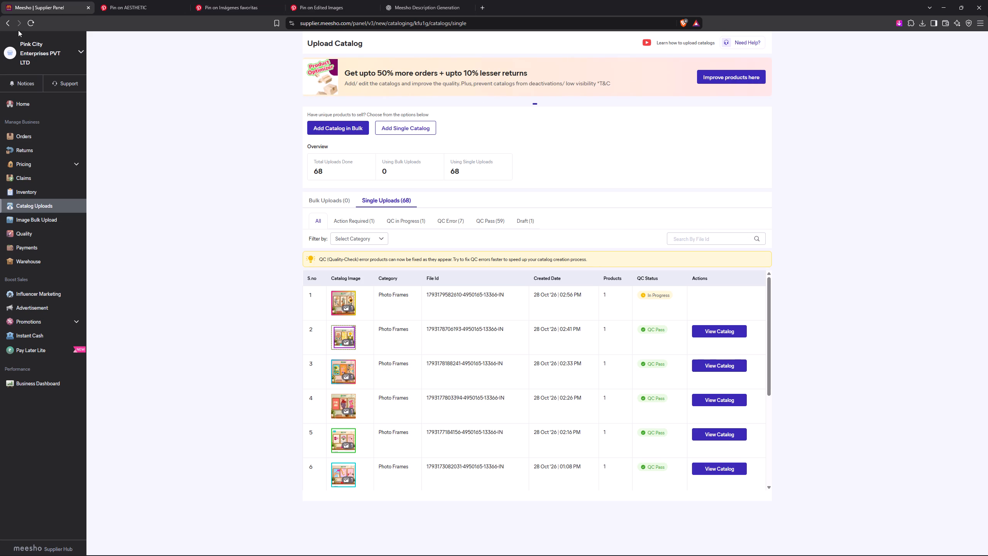
Reload the catalog uploads page and check the QC status of the newest photo frame catalog.
{"action": "left_click", "coordinate": [29, 20]}
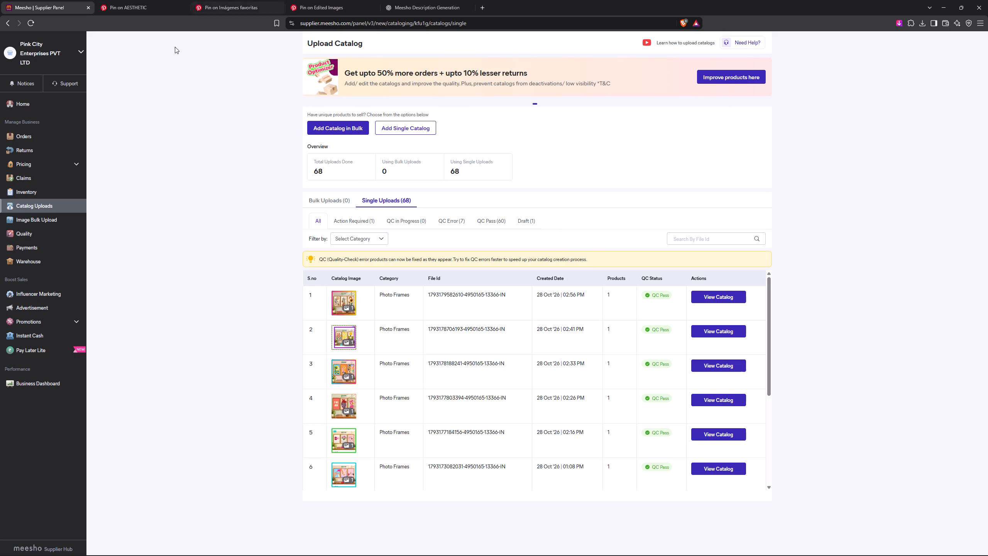
{"action": "left_click", "coordinate": [37, 25]}
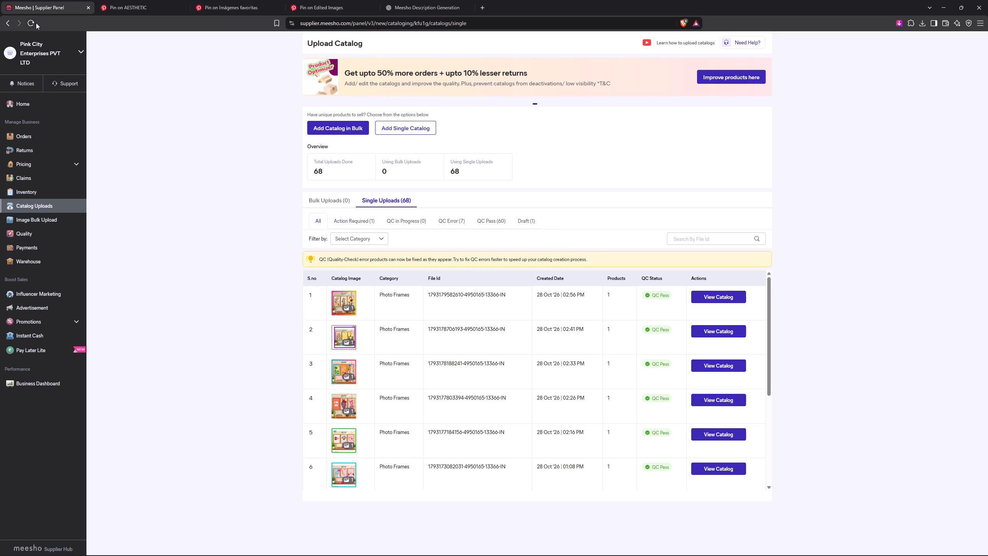
{"action": "left_click", "coordinate": [36, 23]}
{"action": "left_click", "coordinate": [33, 25]}
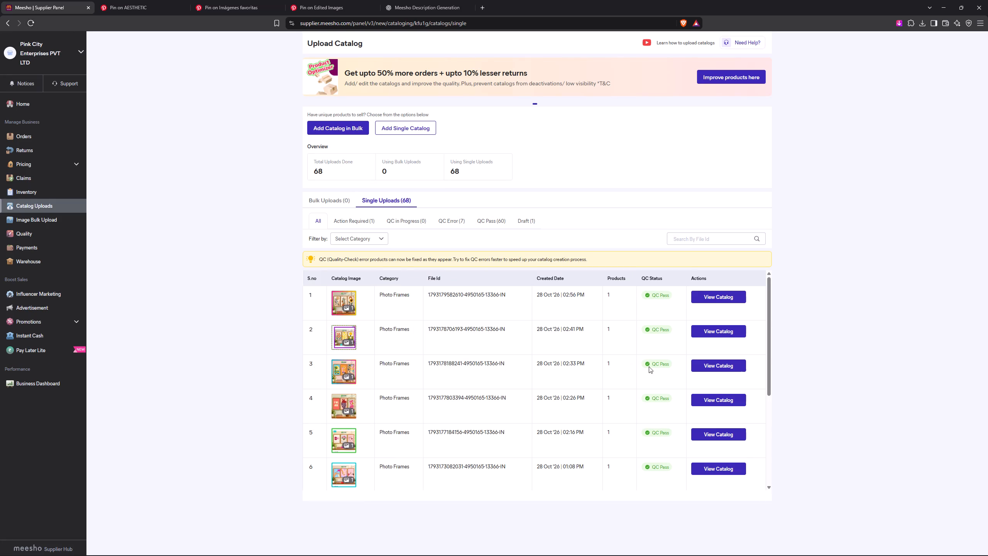
{"action": "scroll", "coordinate": [714, 384], "scroll_direction": "up", "scroll_amount": 3}
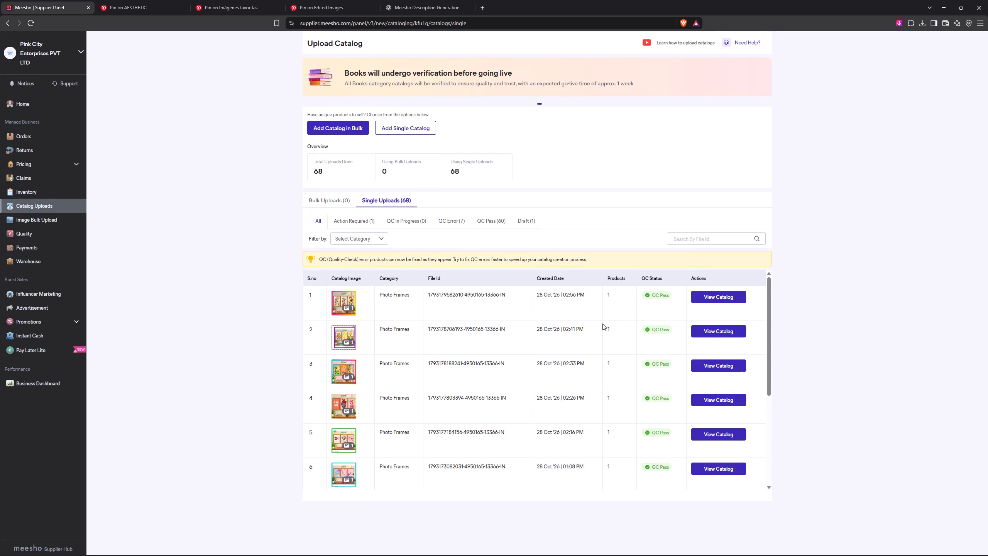
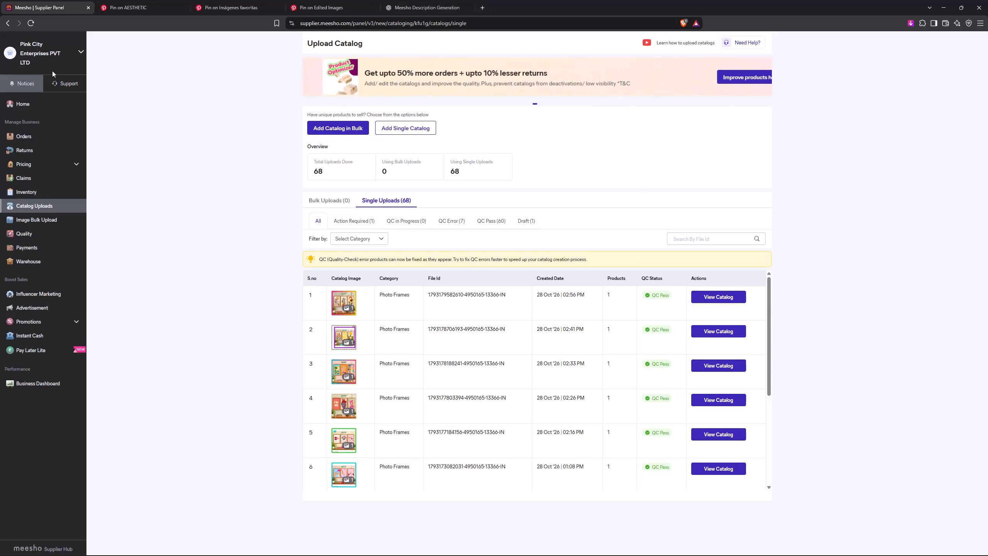
Refresh the single catalog uploads list again to recheck the QC statuses of the photo frame catalogs.
{"action": "left_click", "coordinate": [30, 20]}
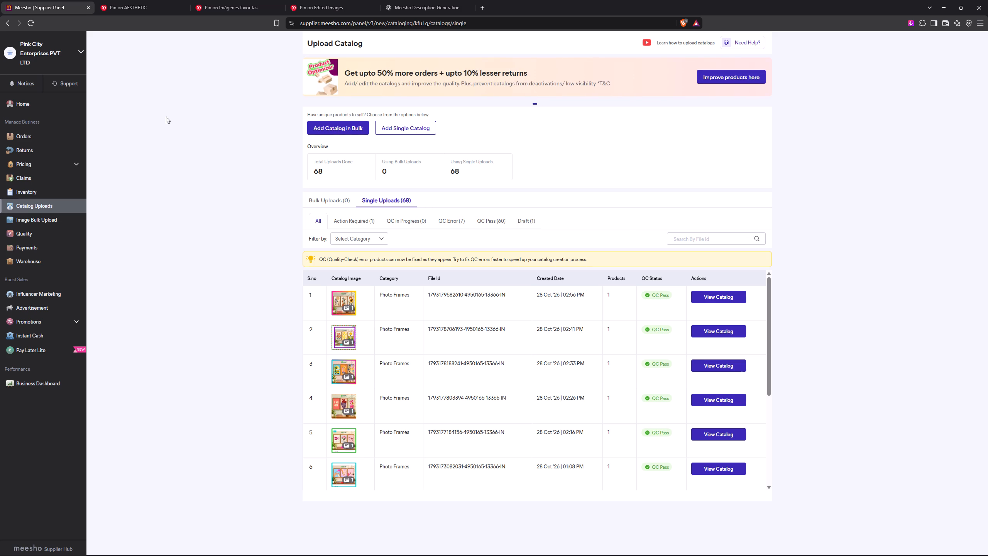
{"action": "left_click", "coordinate": [33, 20]}
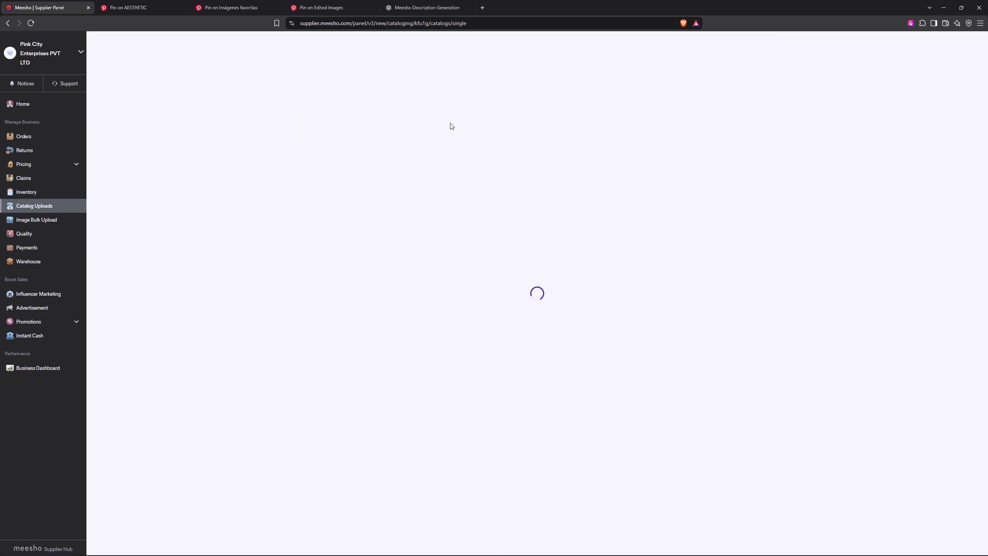
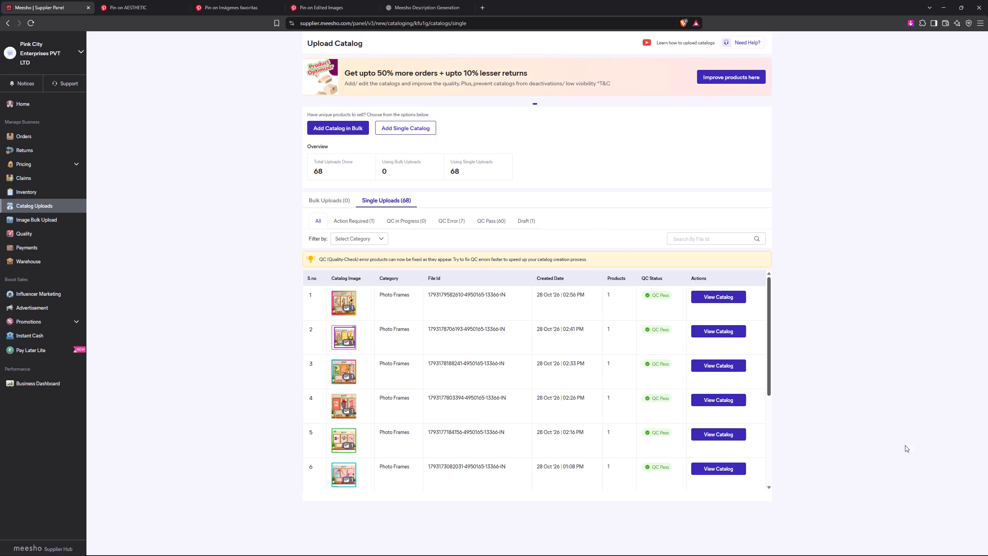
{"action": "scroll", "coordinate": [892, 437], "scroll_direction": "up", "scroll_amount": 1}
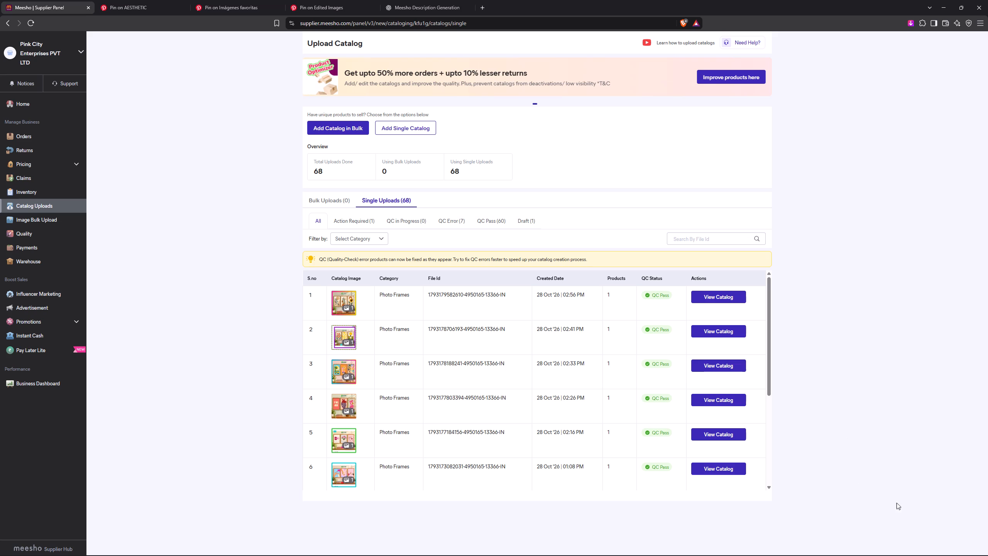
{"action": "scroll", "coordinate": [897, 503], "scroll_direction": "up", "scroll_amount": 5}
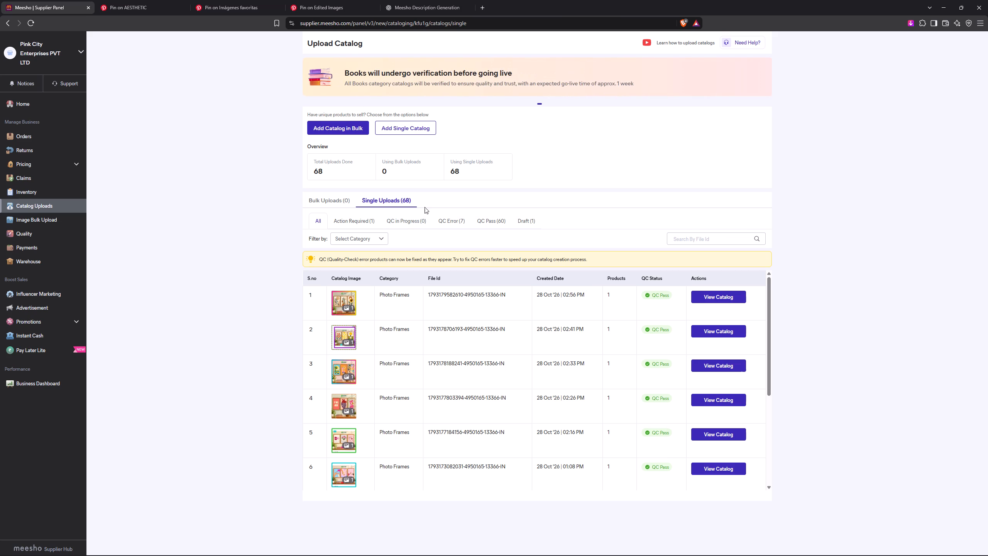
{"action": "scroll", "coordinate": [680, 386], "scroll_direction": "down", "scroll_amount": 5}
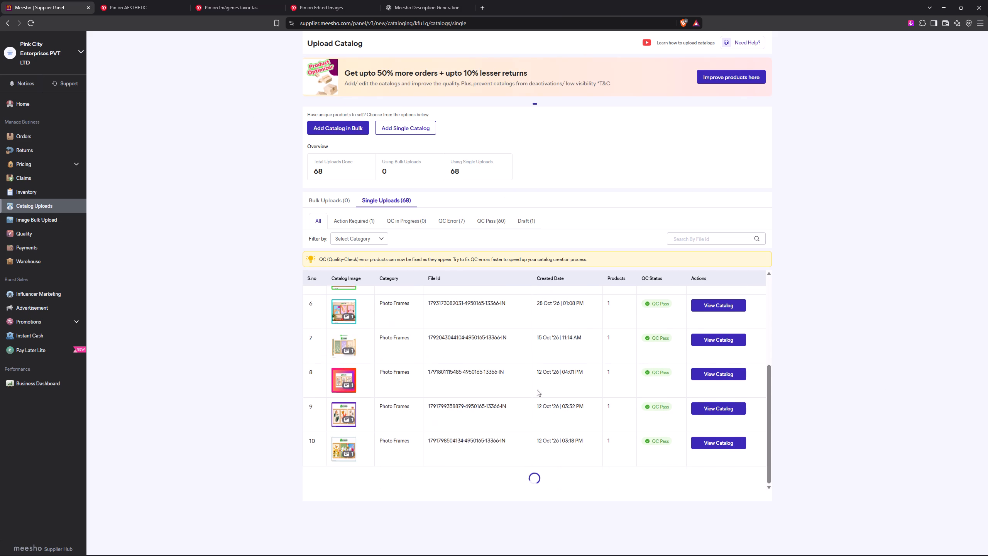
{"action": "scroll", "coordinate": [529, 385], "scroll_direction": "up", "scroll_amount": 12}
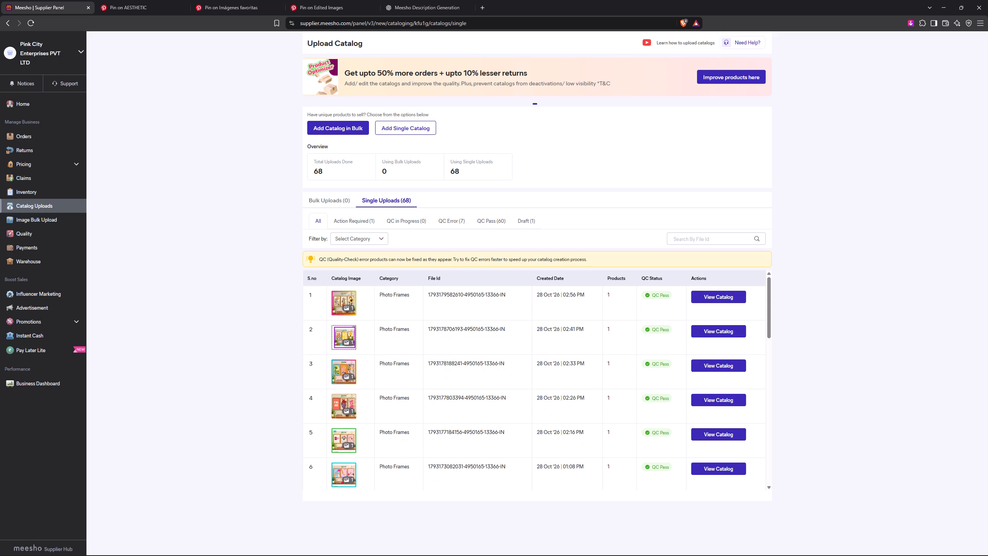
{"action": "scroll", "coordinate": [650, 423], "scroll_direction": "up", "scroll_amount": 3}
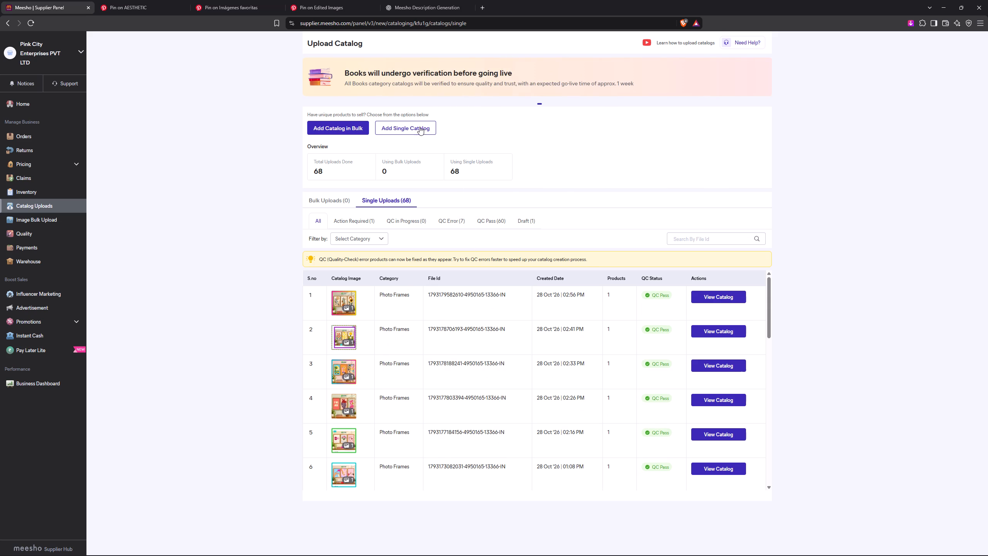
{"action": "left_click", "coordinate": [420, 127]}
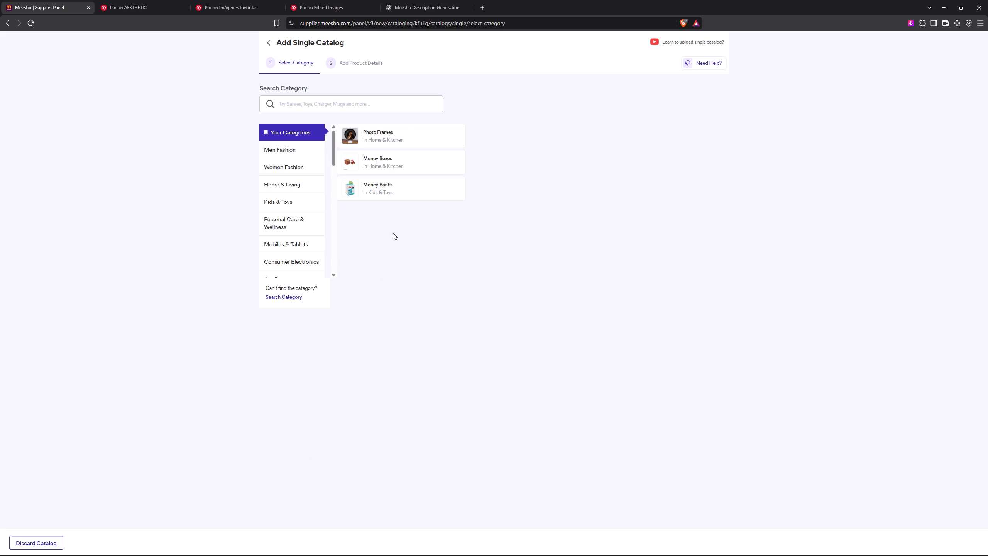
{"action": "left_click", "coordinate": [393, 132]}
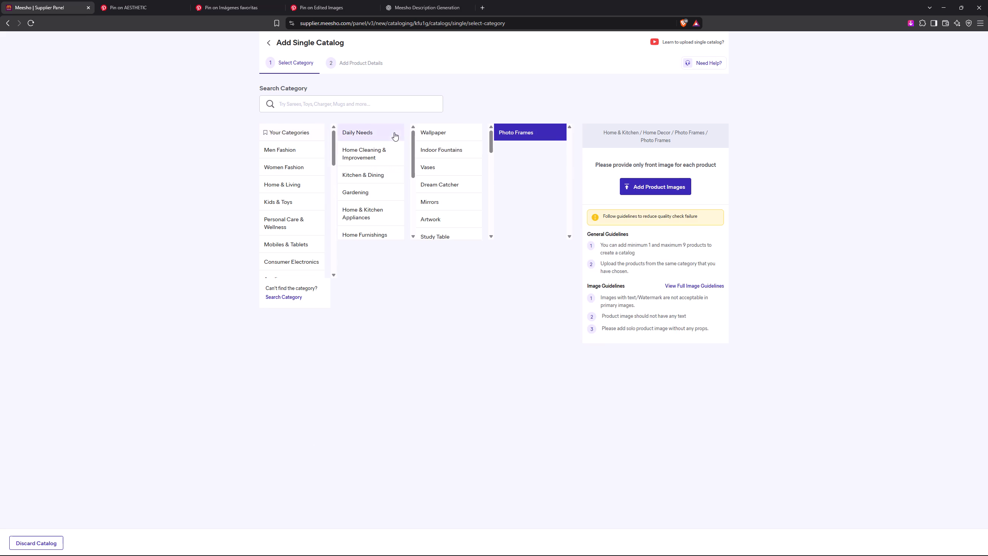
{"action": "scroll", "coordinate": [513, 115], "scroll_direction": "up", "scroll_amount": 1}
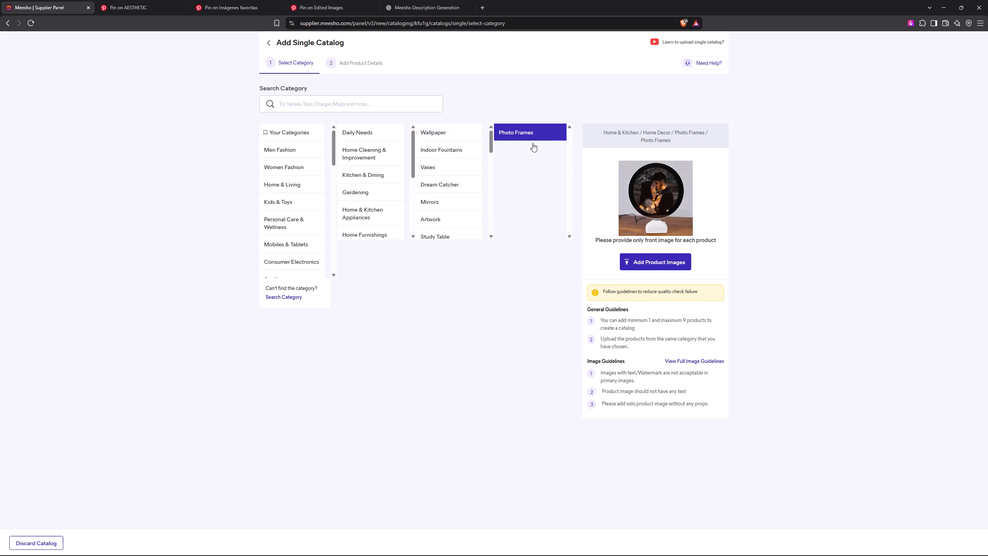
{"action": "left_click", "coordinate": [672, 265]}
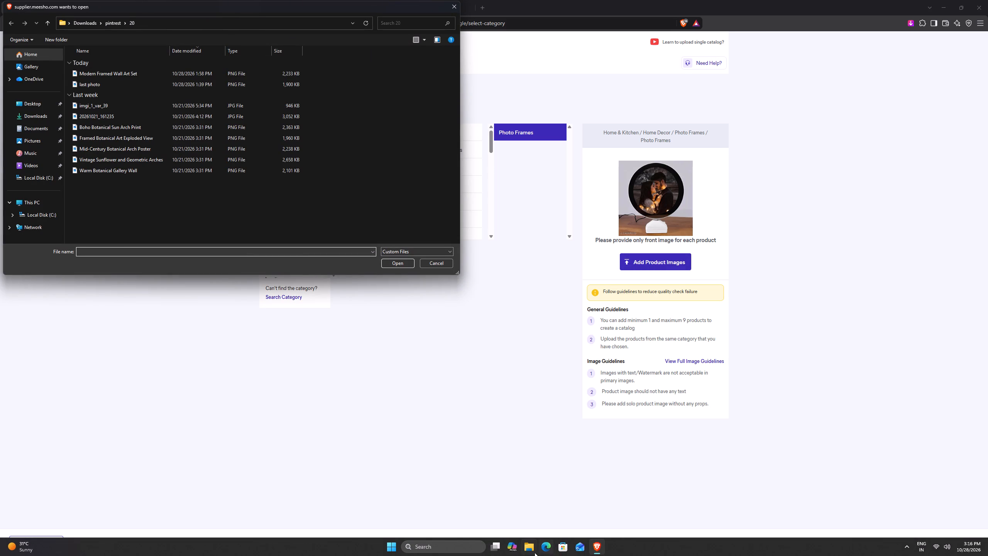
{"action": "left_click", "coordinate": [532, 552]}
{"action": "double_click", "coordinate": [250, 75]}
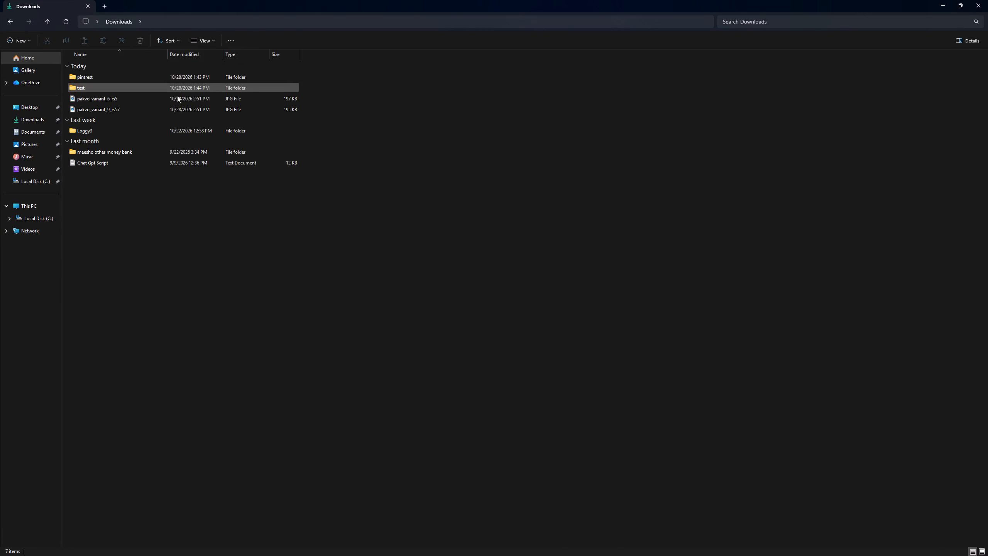
Check the test folder, preview image 20261021_161235 in folder 20 of pintrest, and close the preview and file window.
{"action": "double_click", "coordinate": [91, 90]}
{"action": "left_click_drag", "start_coordinate": [240, 217], "coordinate": [228, 187]}
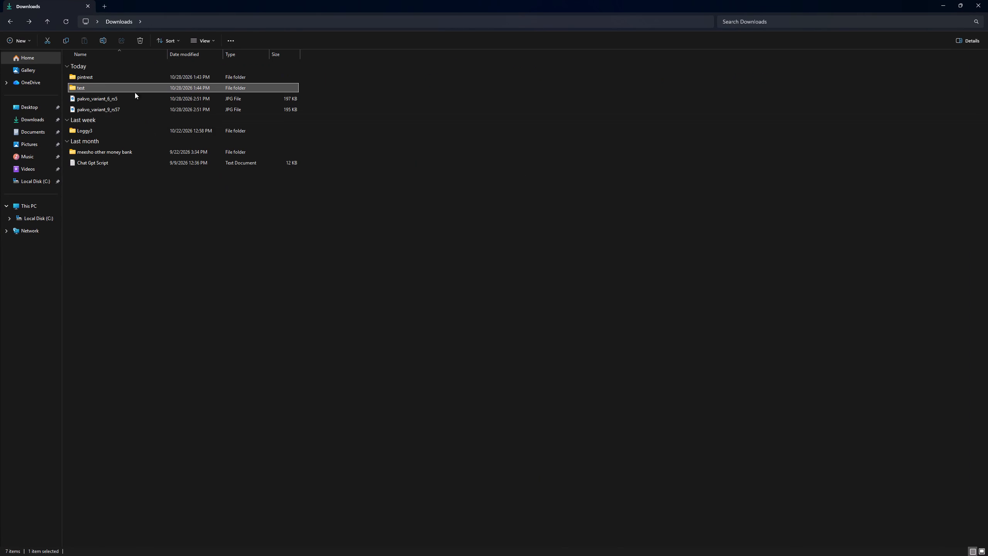
{"action": "double_click", "coordinate": [120, 77]}
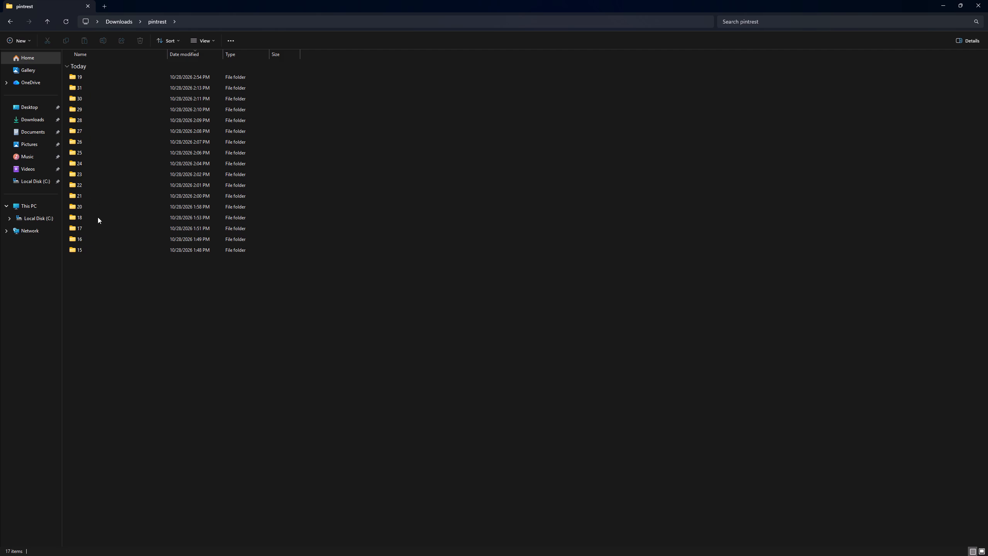
{"action": "double_click", "coordinate": [88, 208]}
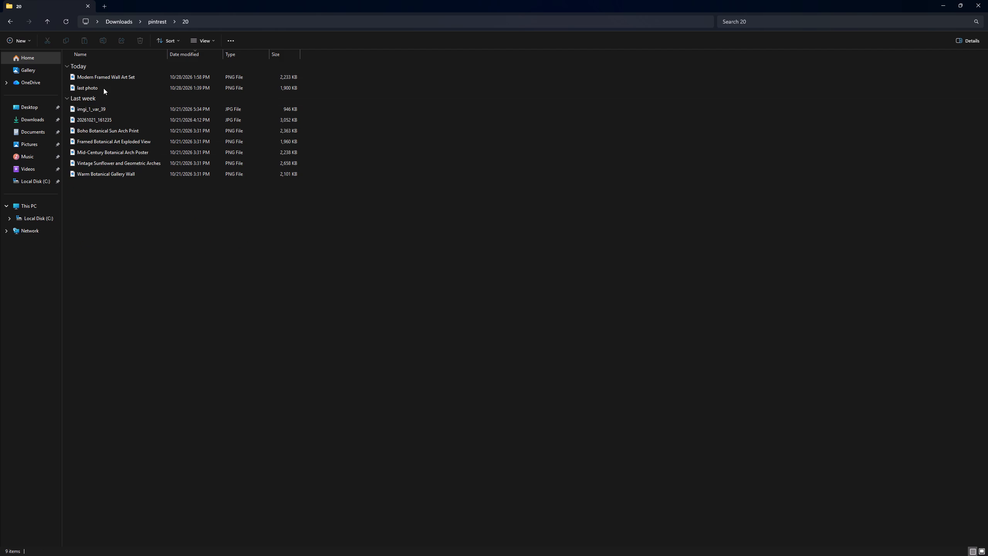
{"action": "double_click", "coordinate": [98, 122]}
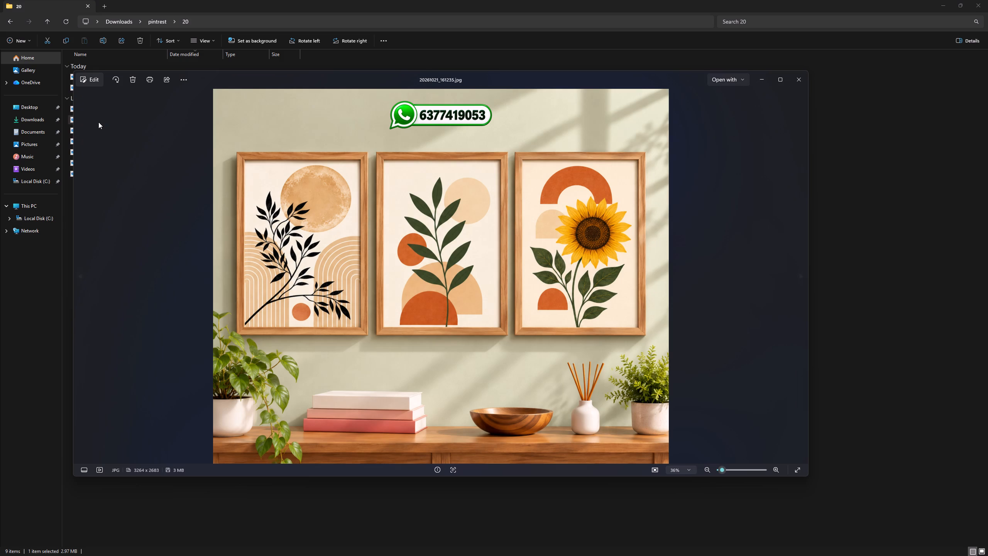
{"action": "left_click", "coordinate": [800, 84]}
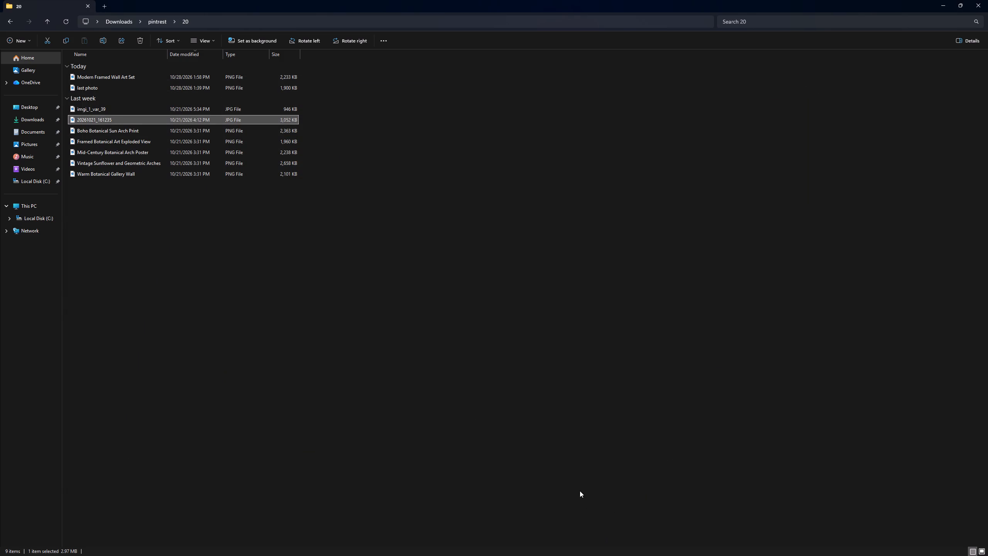
{"action": "left_click", "coordinate": [987, 0]}
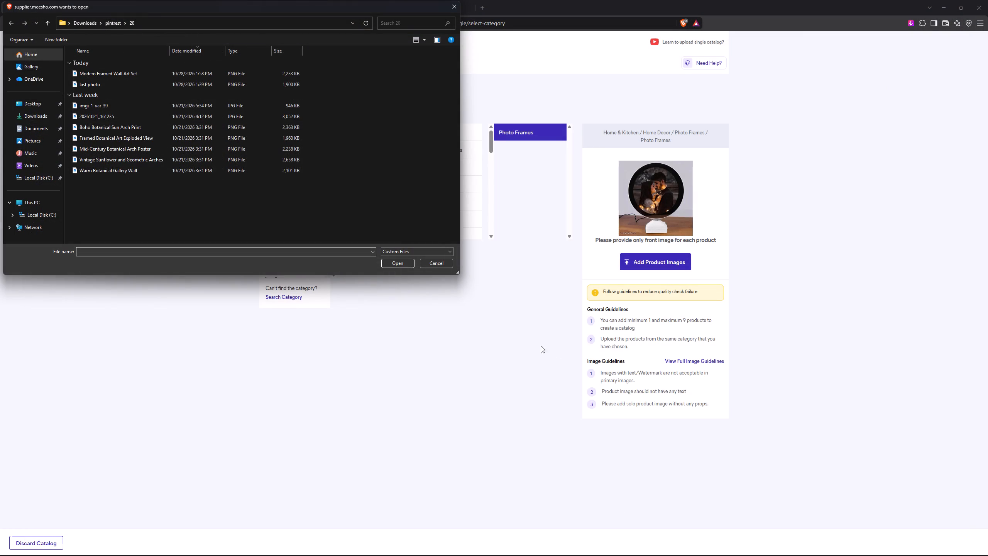
Dismiss the product image file selection on the Add Single Catalog page in the browser without choosing a file.
{"action": "left_click", "coordinate": [456, 5]}
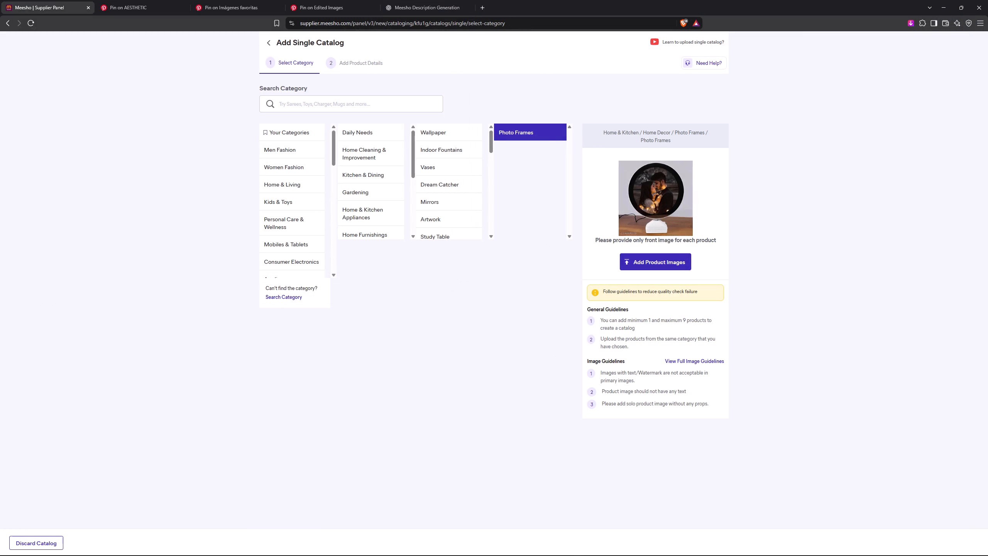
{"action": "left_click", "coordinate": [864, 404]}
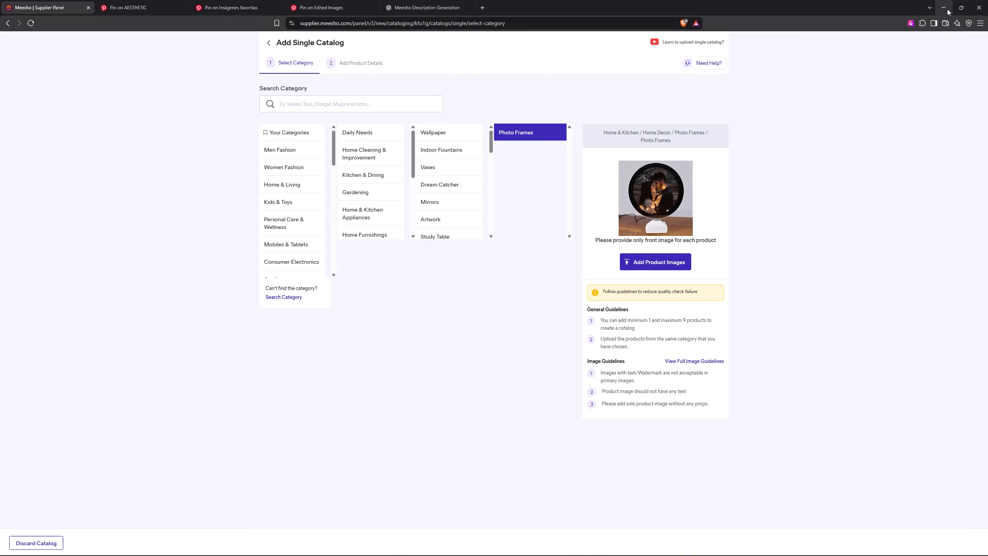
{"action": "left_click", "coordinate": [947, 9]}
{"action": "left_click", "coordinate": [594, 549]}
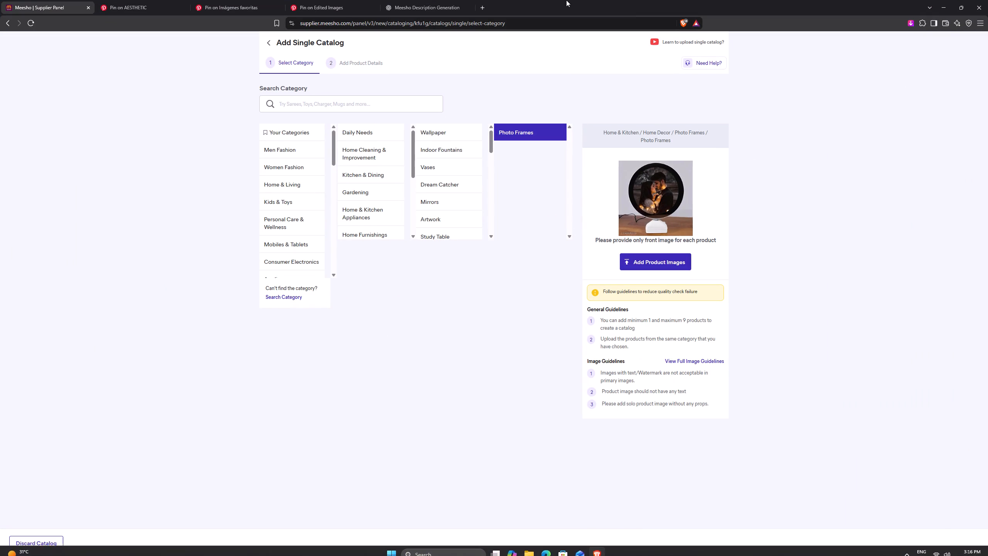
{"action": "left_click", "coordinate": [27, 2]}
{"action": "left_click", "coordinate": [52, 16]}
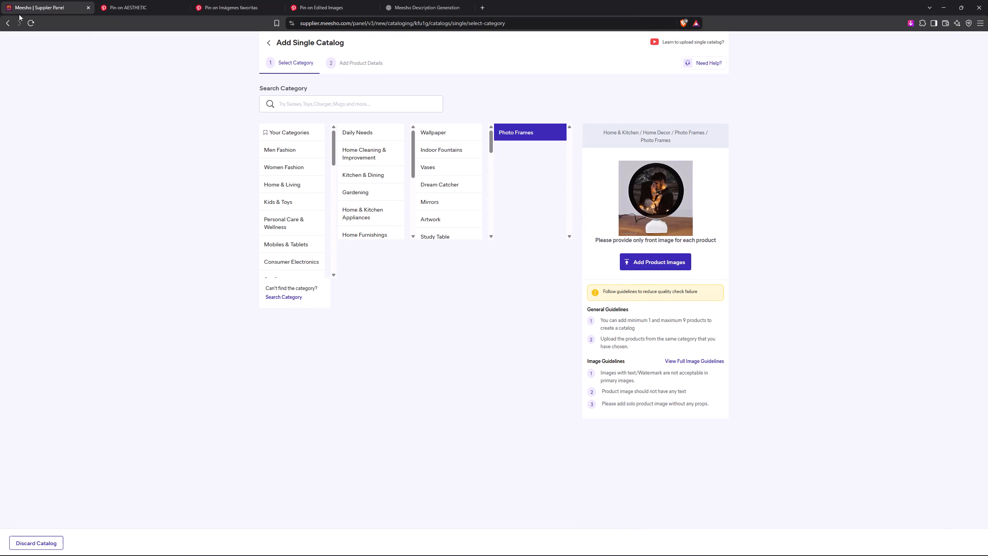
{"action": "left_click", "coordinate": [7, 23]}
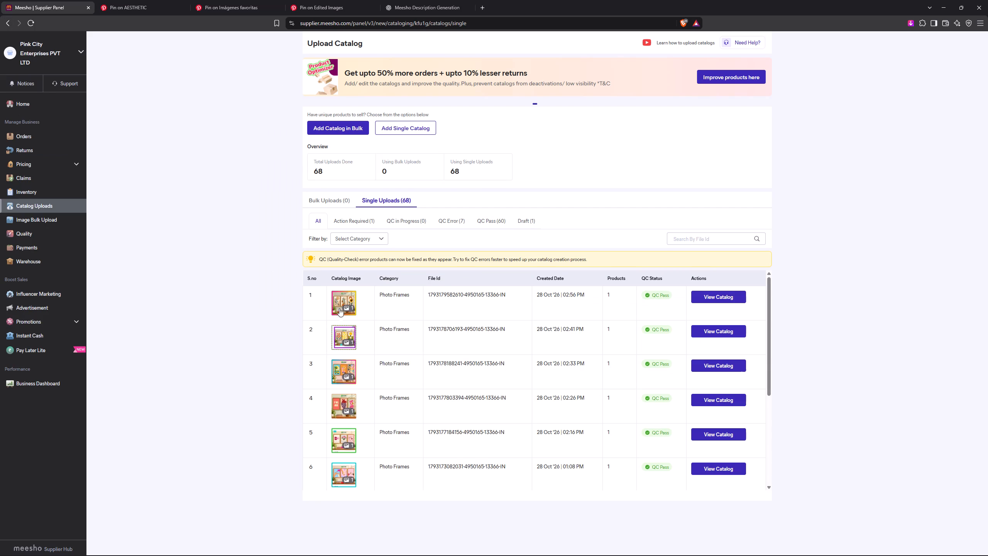
Review the recent photo frame catalogs and their QC statuses in the single uploads list.
{"action": "scroll", "coordinate": [391, 341], "scroll_direction": "down", "scroll_amount": 4}
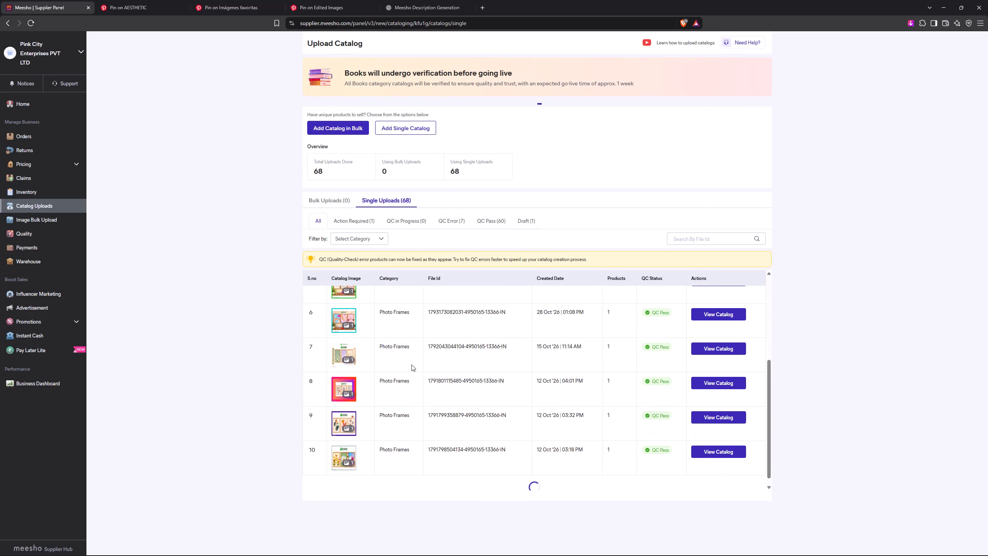
{"action": "scroll", "coordinate": [494, 412], "scroll_direction": "up", "scroll_amount": 4}
{"action": "scroll", "coordinate": [541, 428], "scroll_direction": "down", "scroll_amount": 1}
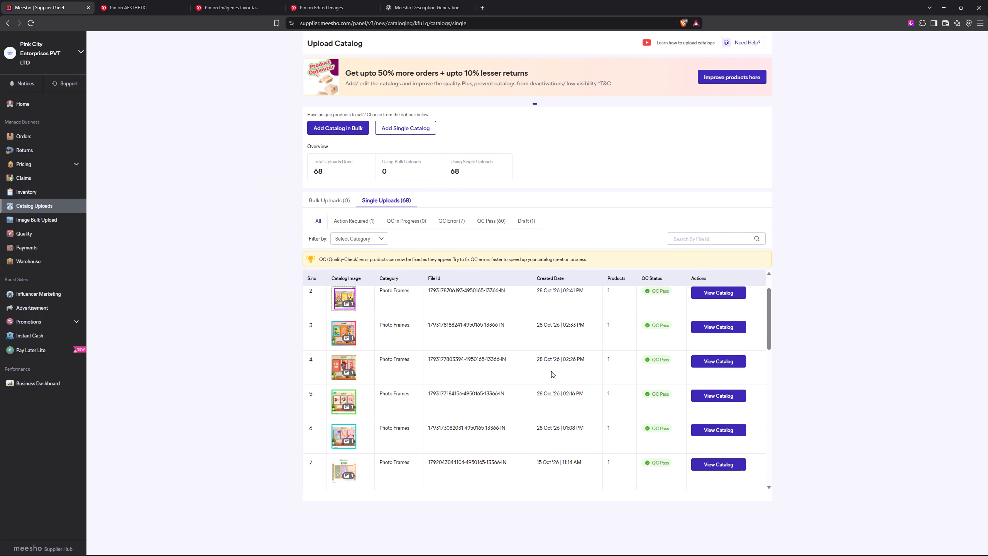
{"action": "scroll", "coordinate": [546, 294], "scroll_direction": "up", "scroll_amount": 1}
{"action": "scroll", "coordinate": [553, 347], "scroll_direction": "up", "scroll_amount": 2}
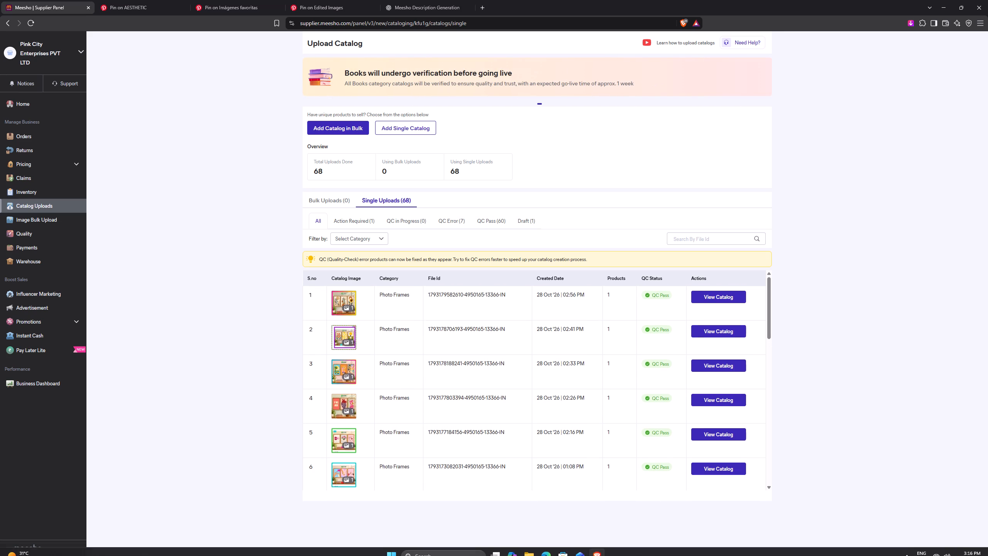
{"action": "scroll", "coordinate": [544, 479], "scroll_direction": "down", "scroll_amount": 2}
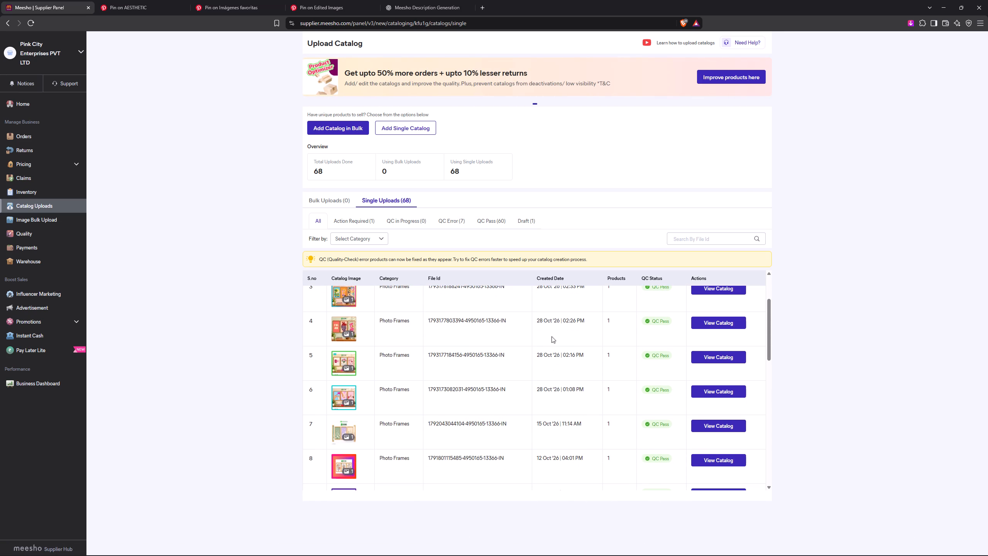
{"action": "scroll", "coordinate": [552, 336], "scroll_direction": "up", "scroll_amount": 3}
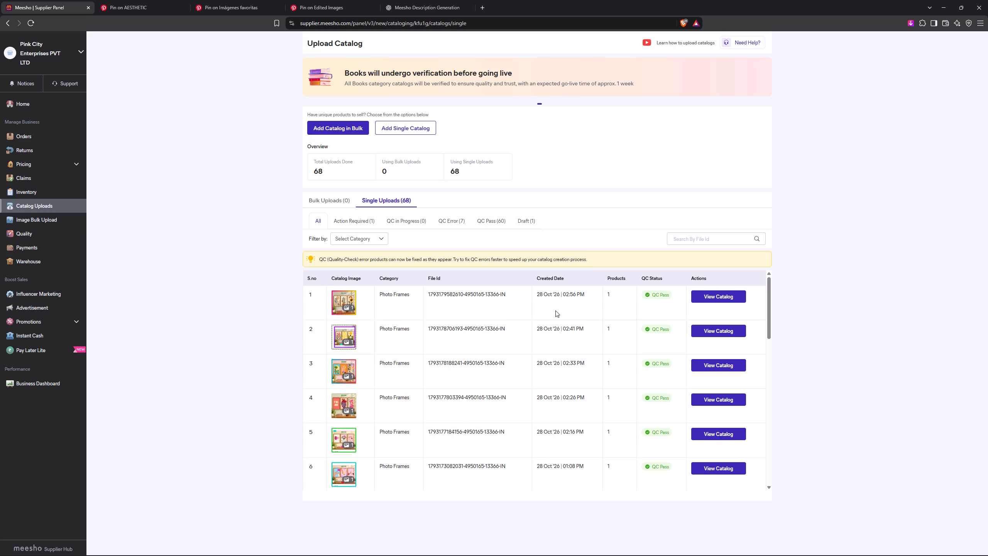
{"action": "scroll", "coordinate": [555, 310], "scroll_direction": "up", "scroll_amount": 1}
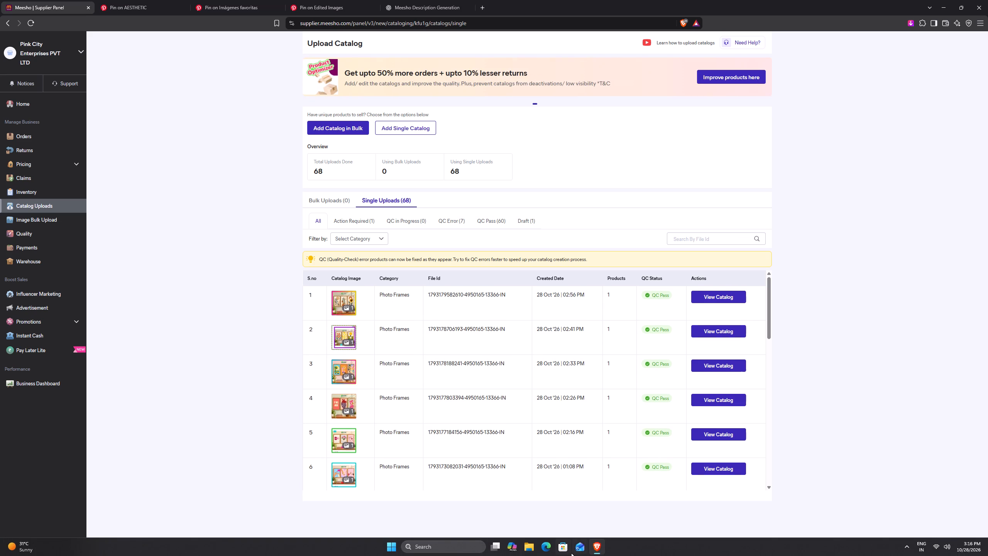
In File Explorer, remove all the recent image files from the Home page's recent list.
{"action": "left_click", "coordinate": [528, 547]}
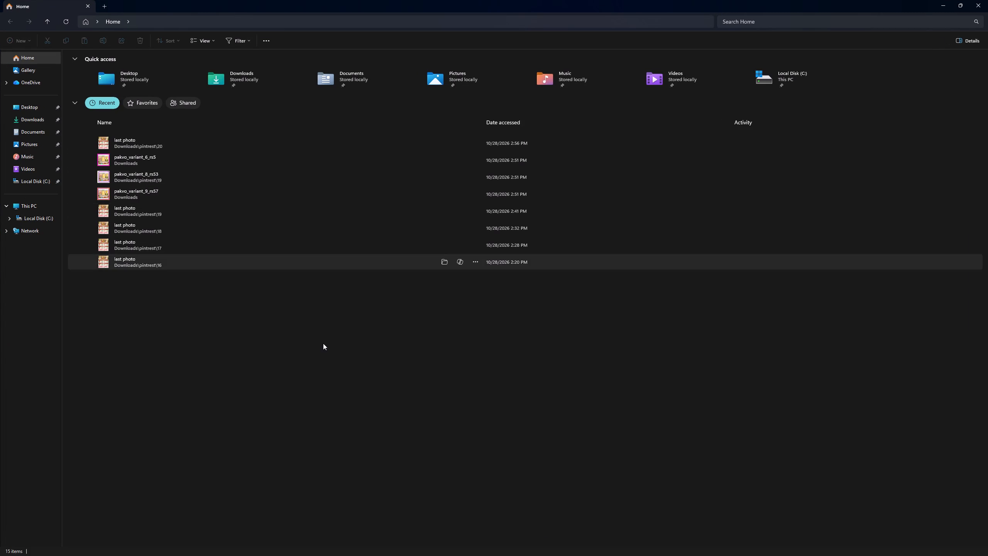
{"action": "left_click_drag", "start_coordinate": [325, 340], "coordinate": [195, 146]}
{"action": "right_click", "coordinate": [195, 145]}
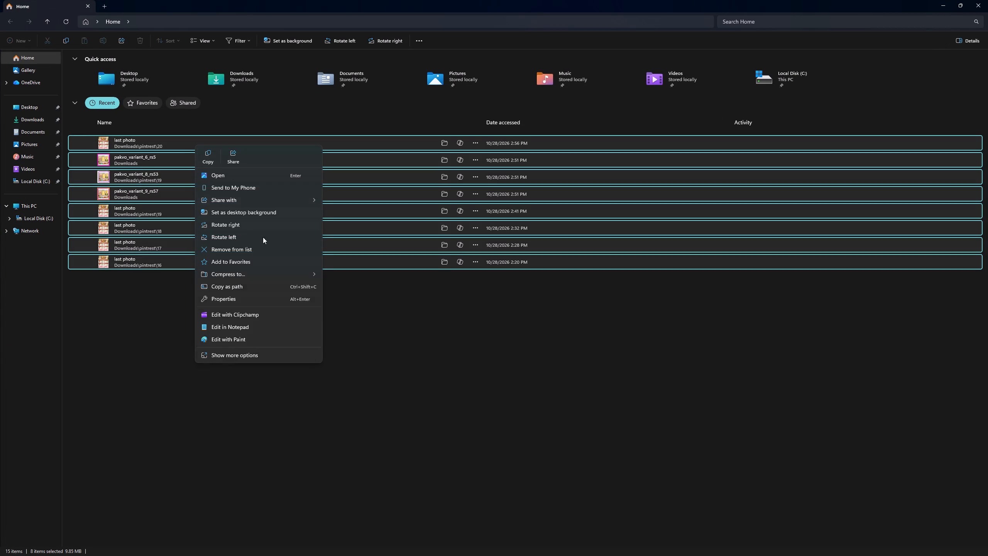
{"action": "left_click", "coordinate": [254, 253]}
Open folder 20 inside the pintrest folder in Downloads, view the image imgi_1_var_39, and close both windows.
{"action": "double_click", "coordinate": [232, 78]}
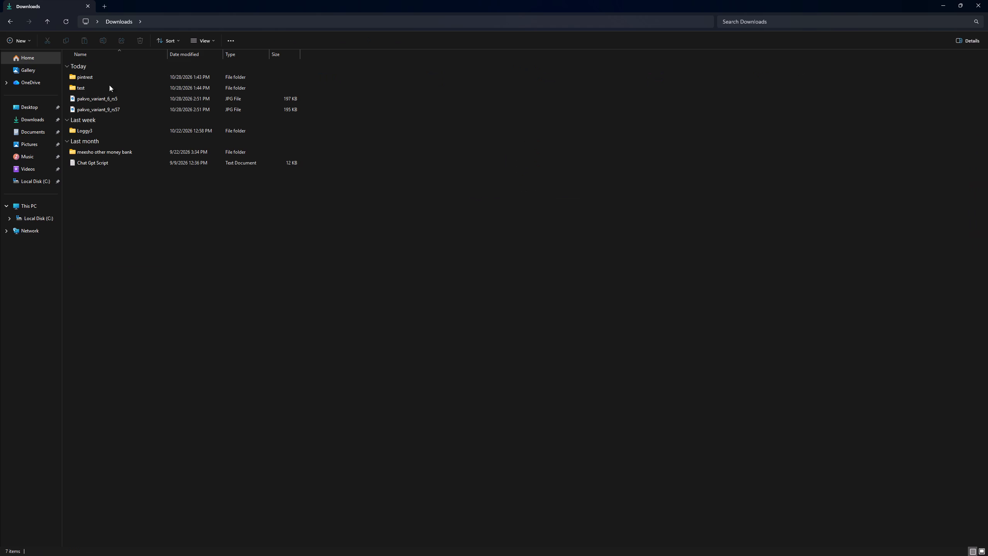
{"action": "double_click", "coordinate": [80, 76]}
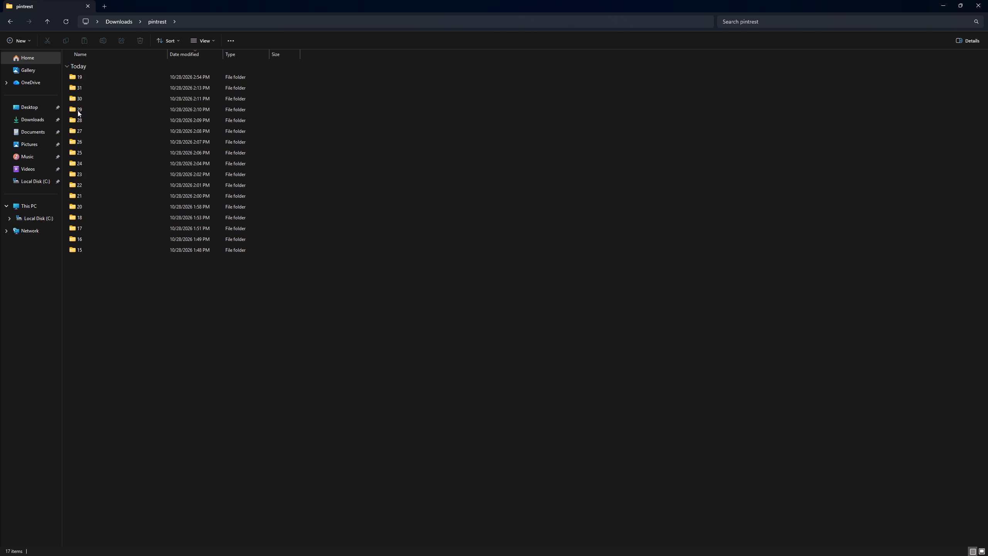
{"action": "double_click", "coordinate": [92, 204]}
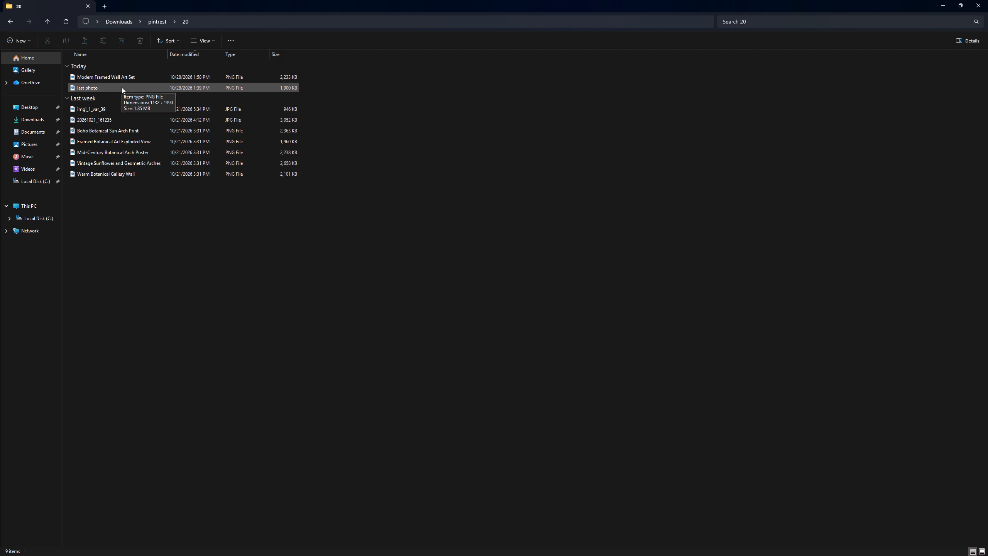
{"action": "scroll", "coordinate": [122, 87], "scroll_direction": "up", "scroll_amount": 1}
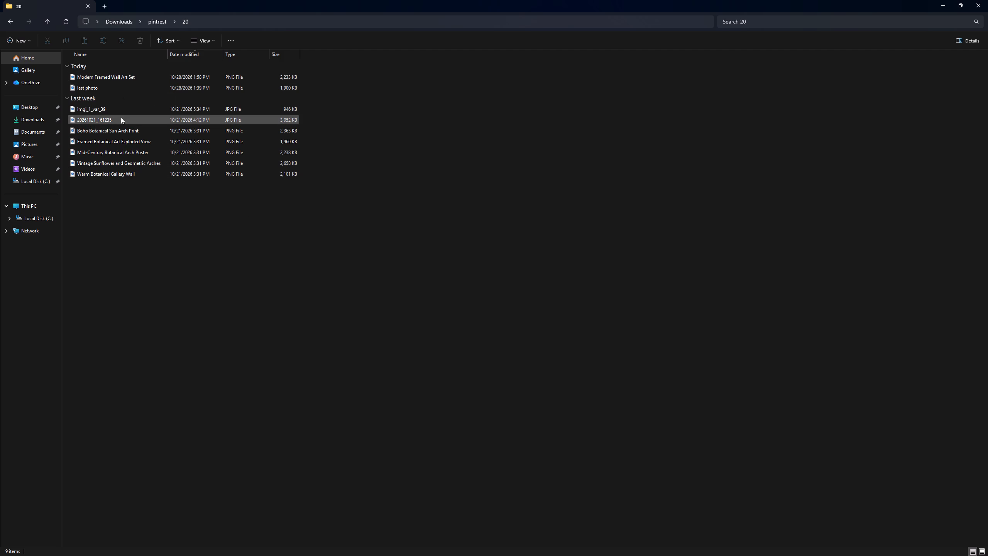
{"action": "double_click", "coordinate": [115, 109]}
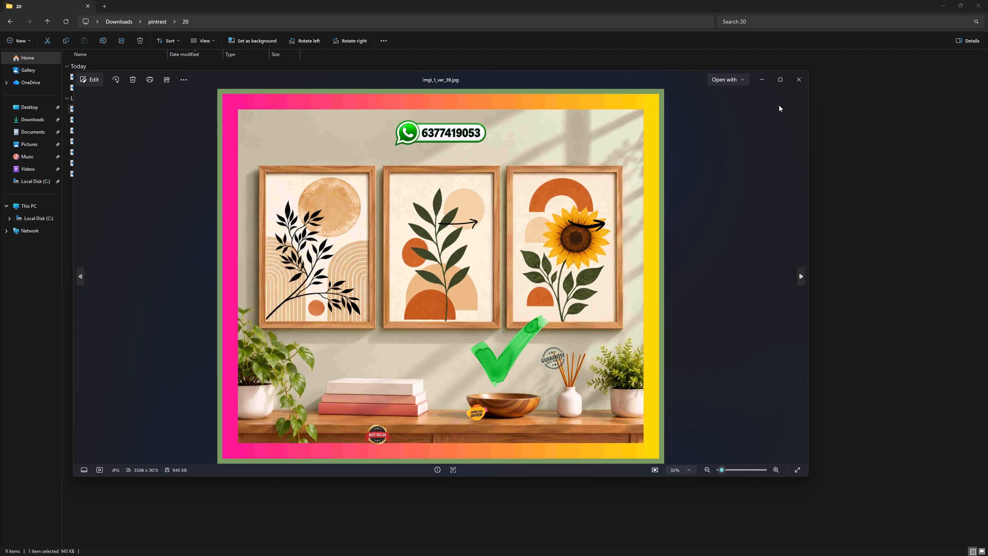
{"action": "left_click", "coordinate": [801, 80]}
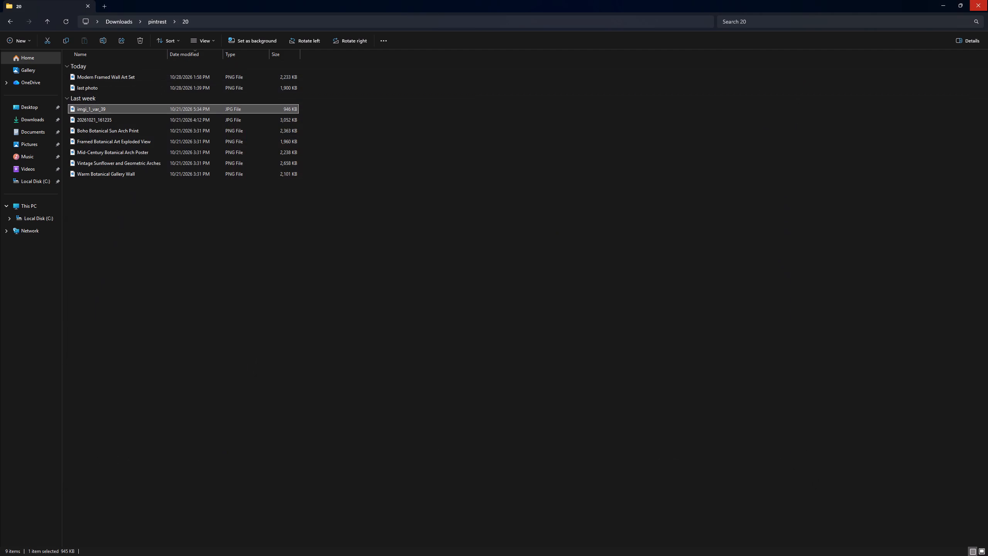
{"action": "left_click", "coordinate": [987, 0]}
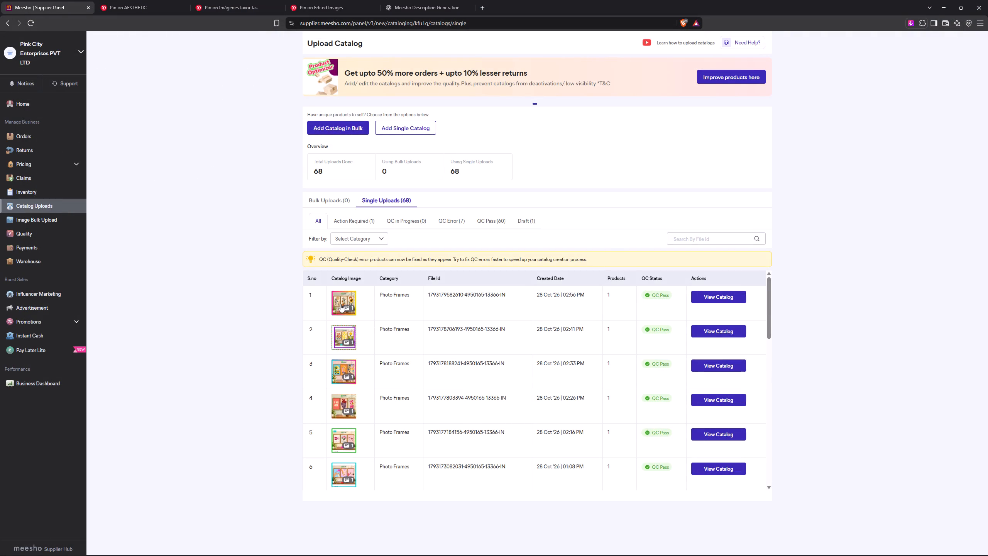
View the product image and details of the newest photo frame catalog in the uploads list, checking it twice.
{"action": "left_click", "coordinate": [340, 304]}
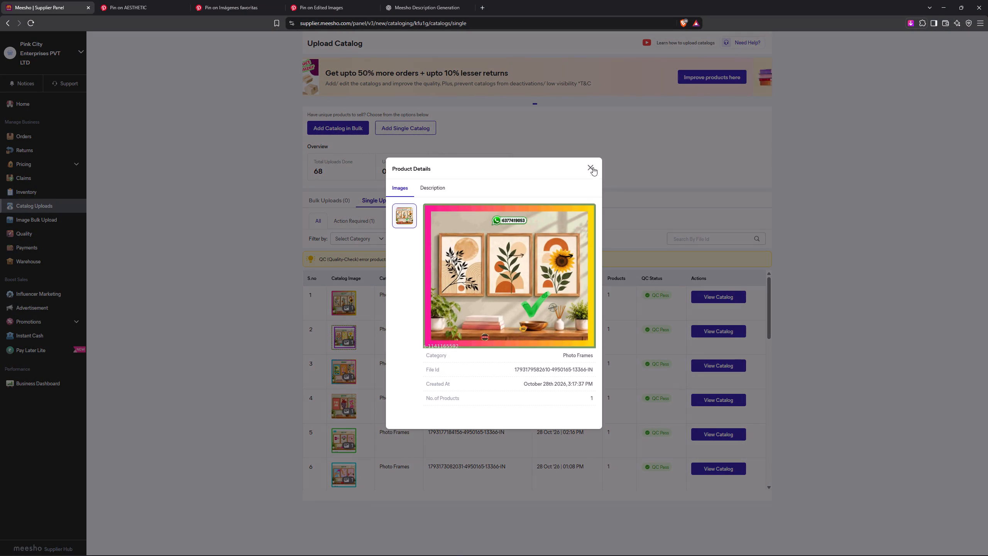
{"action": "left_click", "coordinate": [592, 161]}
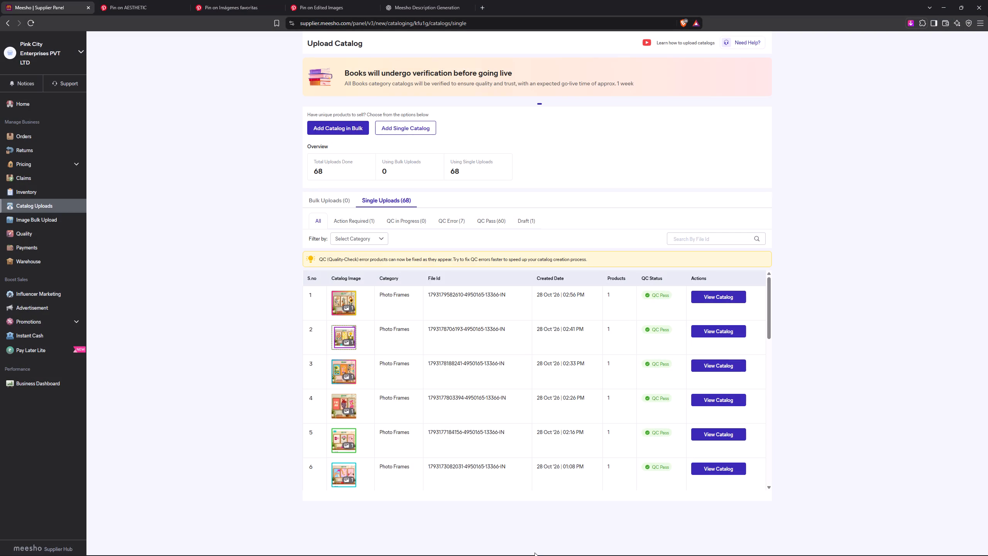
{"action": "left_click", "coordinate": [570, 549]}
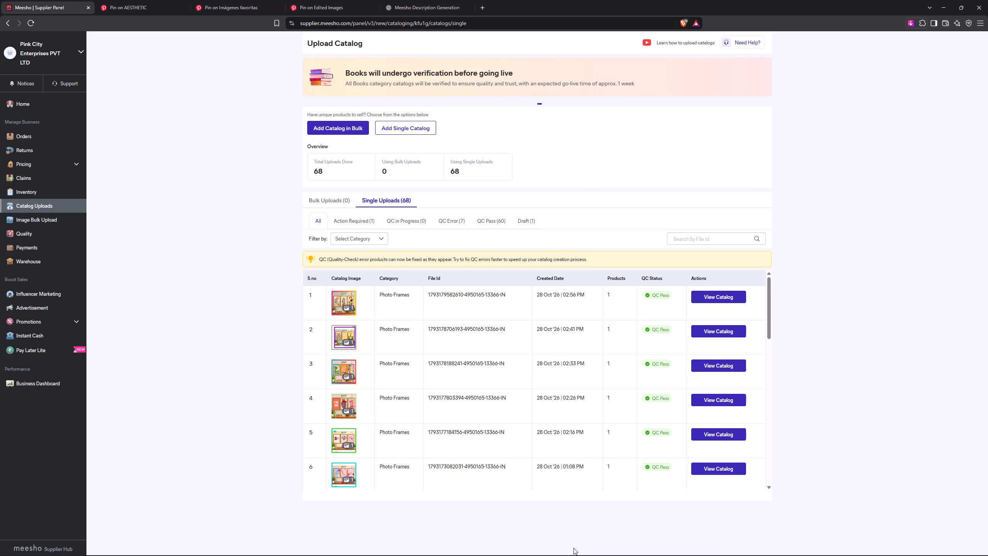
{"action": "left_click", "coordinate": [352, 307]}
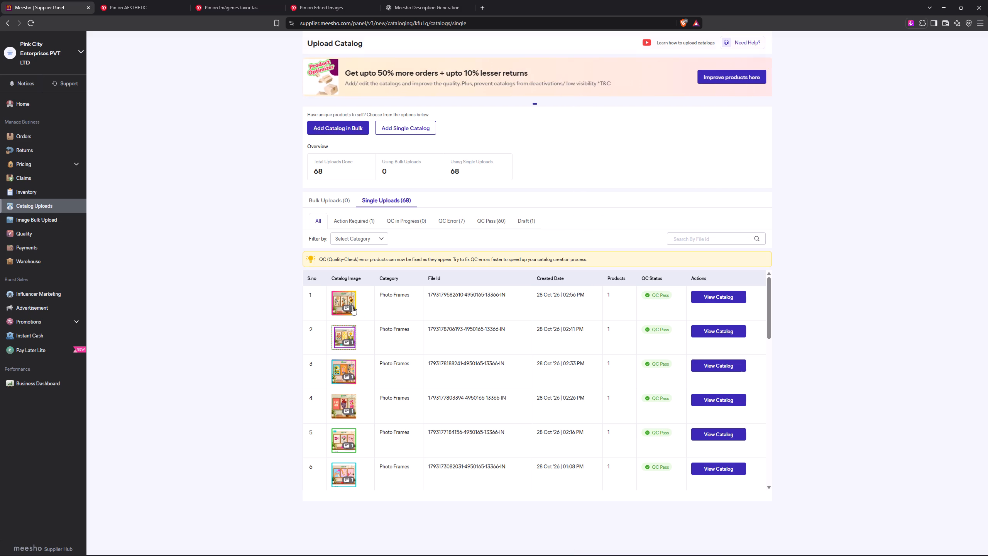
{"action": "left_click", "coordinate": [590, 169]}
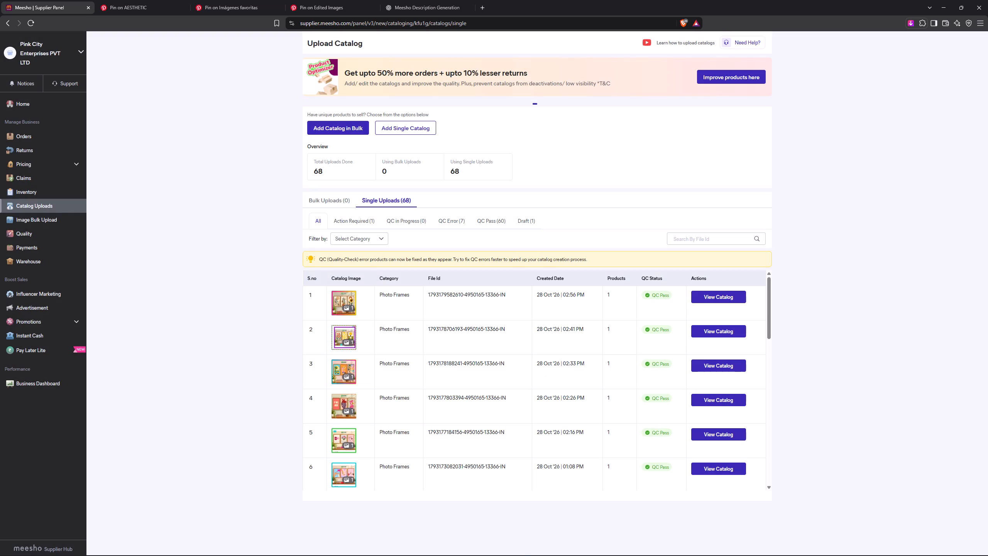
In File Explorer, permanently delete the two pakvo_variant JPG files from the Downloads folder.
{"action": "left_click", "coordinate": [941, 10]}
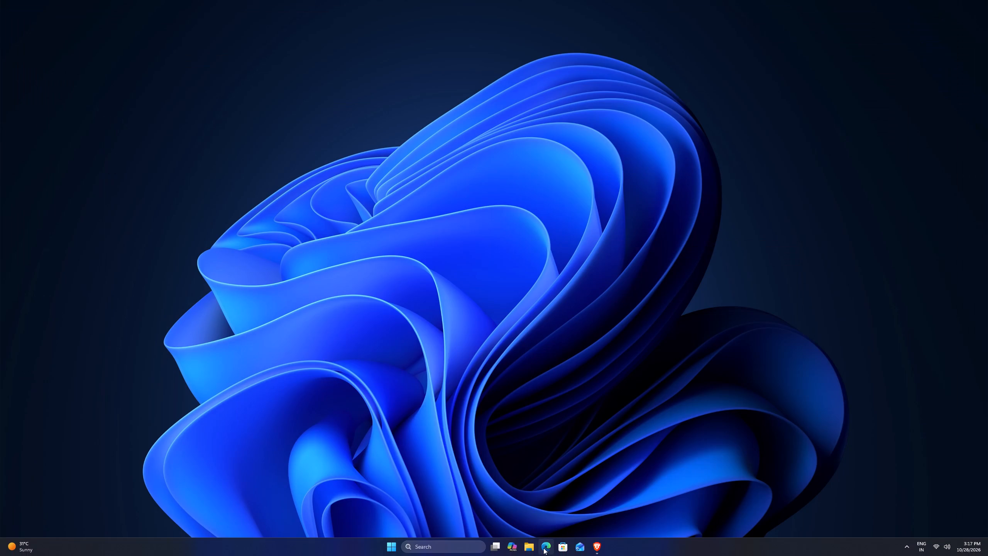
{"action": "left_click", "coordinate": [525, 553]}
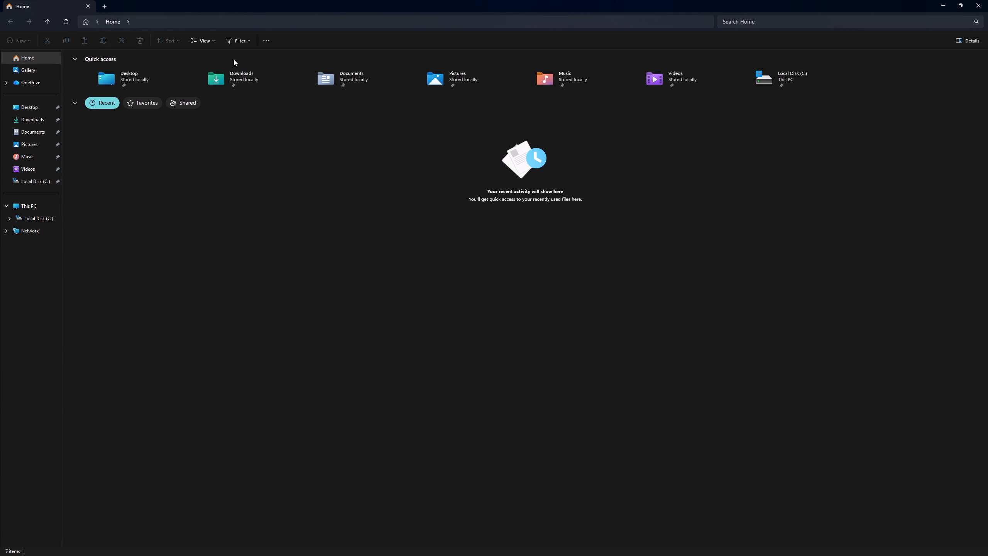
{"action": "left_click", "coordinate": [245, 71]}
{"action": "left_click", "coordinate": [242, 70]}
{"action": "double_click", "coordinate": [242, 69]}
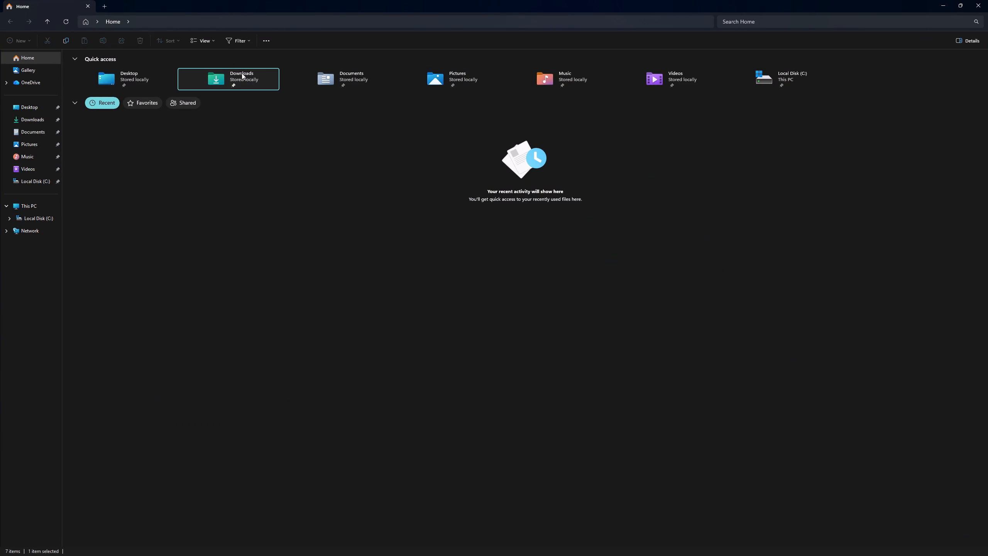
{"action": "double_click", "coordinate": [243, 74]}
{"action": "double_click", "coordinate": [137, 77]}
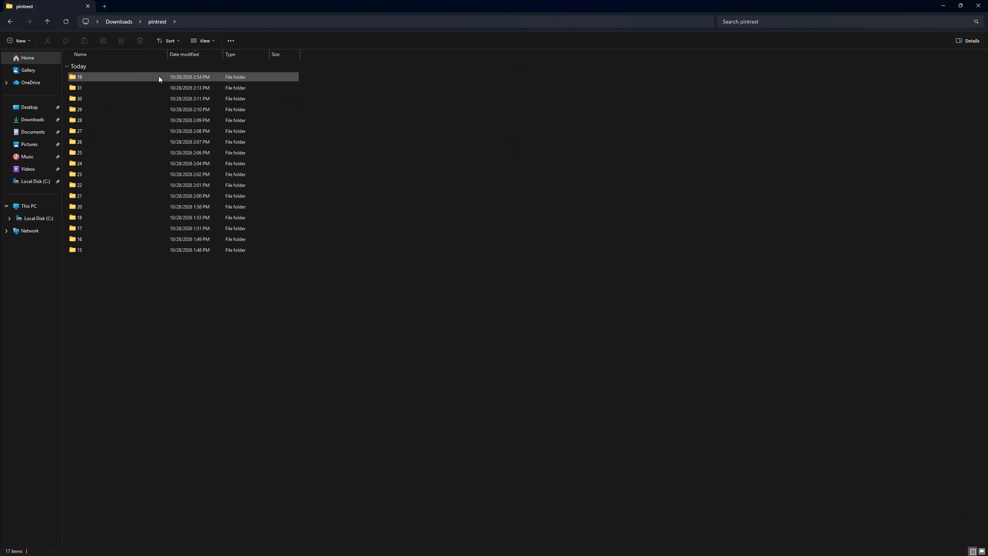
{"action": "left_click", "coordinate": [313, 317]}
{"action": "left_click", "coordinate": [358, 125]}
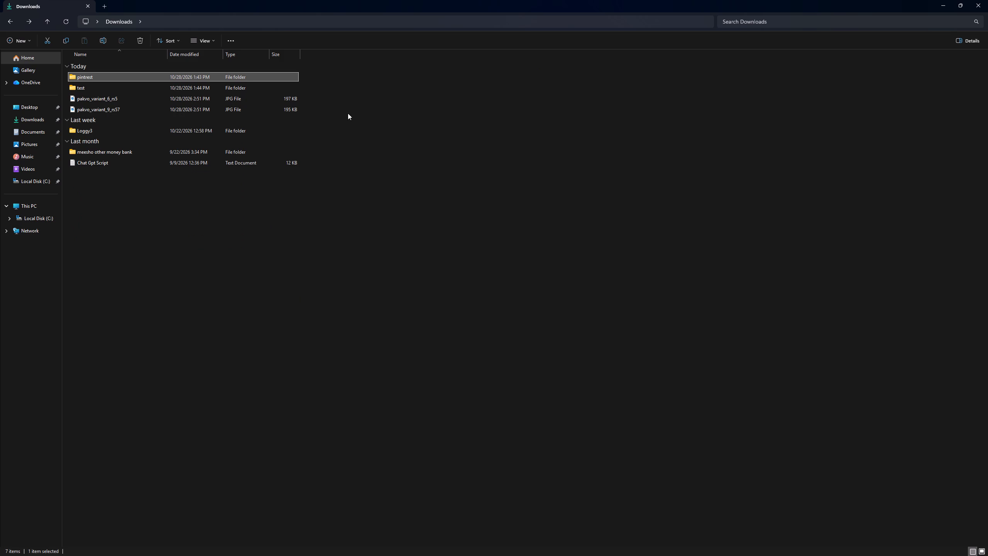
{"action": "left_click", "coordinate": [353, 105]}
{"action": "left_click_drag", "start_coordinate": [348, 111], "coordinate": [217, 96]}
{"action": "key", "text": "shift+Delete"}
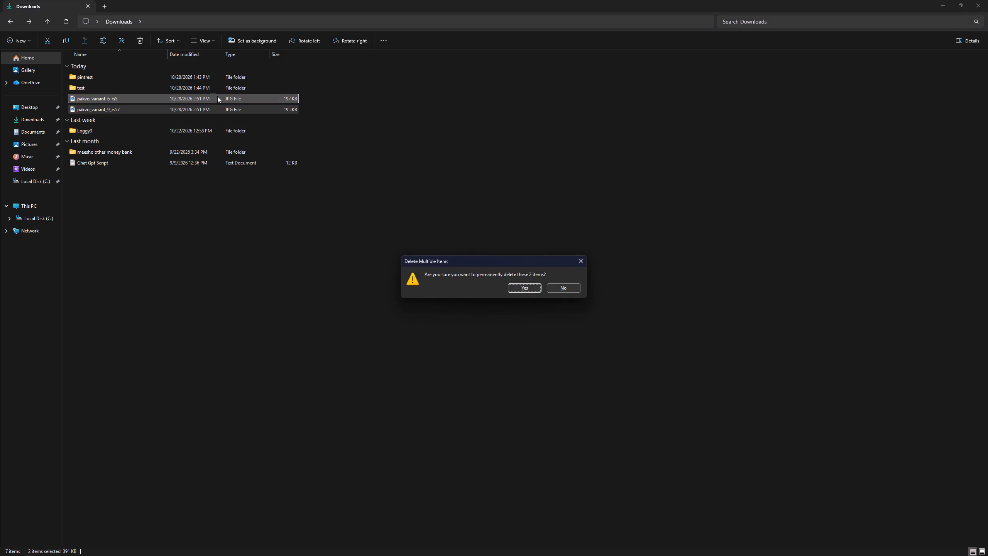
{"action": "key", "text": "Return"}
Open folder 20 inside the pintrest folder, view the image imgi_1_var_39, and close both windows.
{"action": "double_click", "coordinate": [129, 80]}
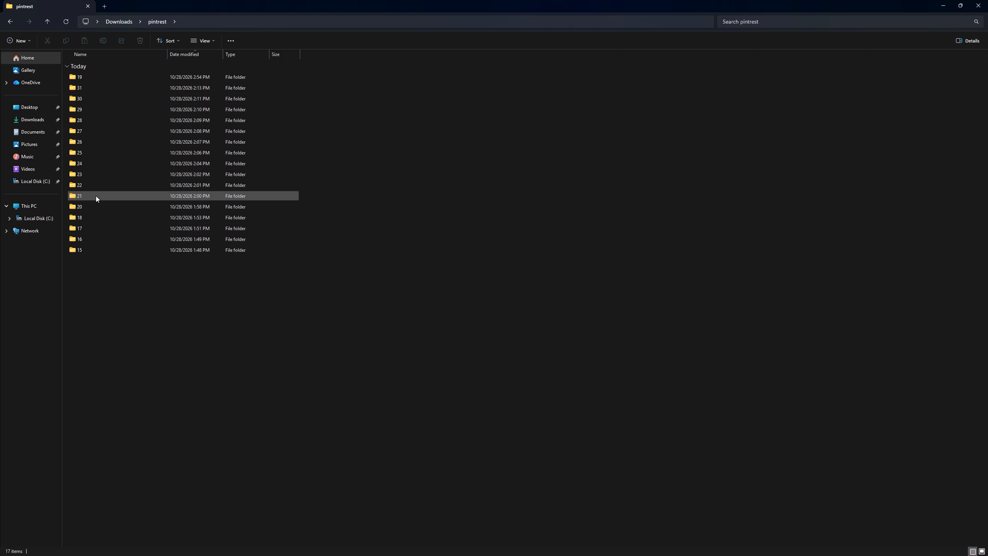
{"action": "double_click", "coordinate": [79, 209]}
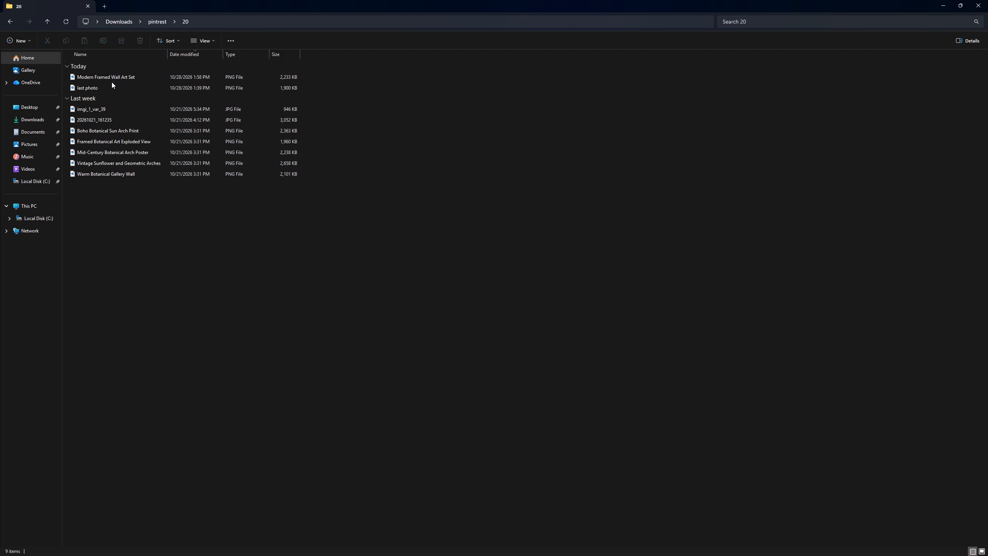
{"action": "double_click", "coordinate": [107, 110]}
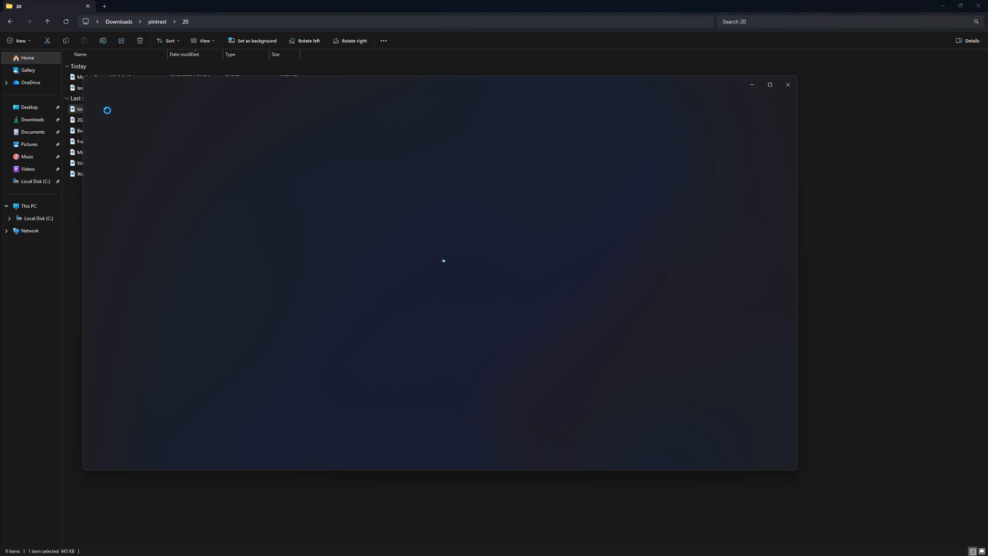
{"action": "left_click", "coordinate": [803, 82]}
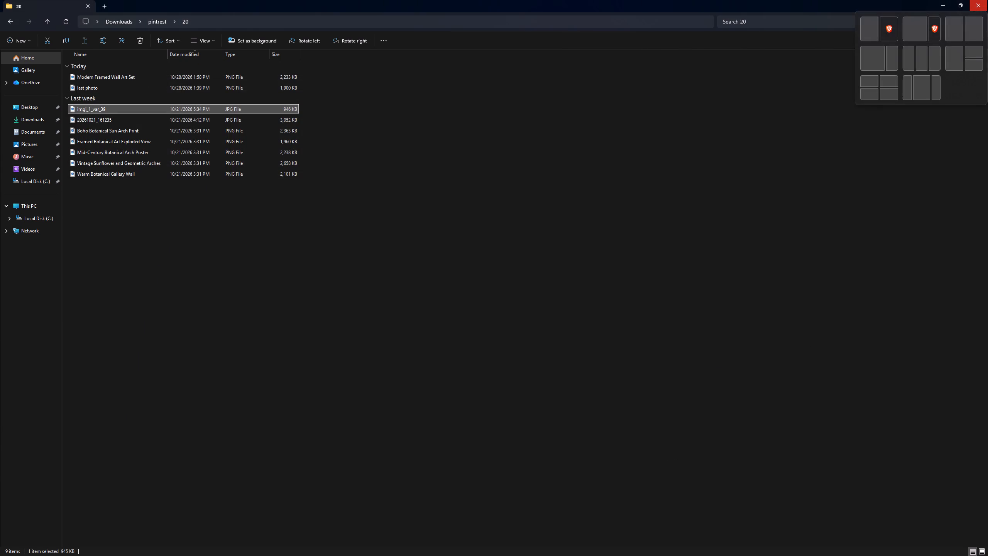
{"action": "left_click", "coordinate": [987, 0]}
Back in the Meesho supplier panel, start a new single catalog in the Photo Frames category and open the file selection for its product images.
{"action": "left_click", "coordinate": [596, 554]}
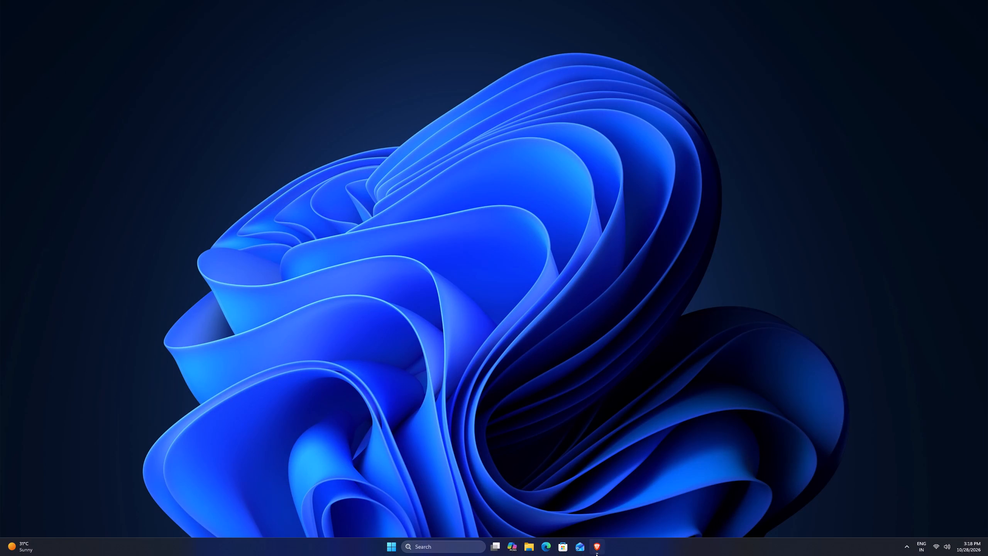
{"action": "scroll", "coordinate": [589, 359], "scroll_direction": "up", "scroll_amount": 3}
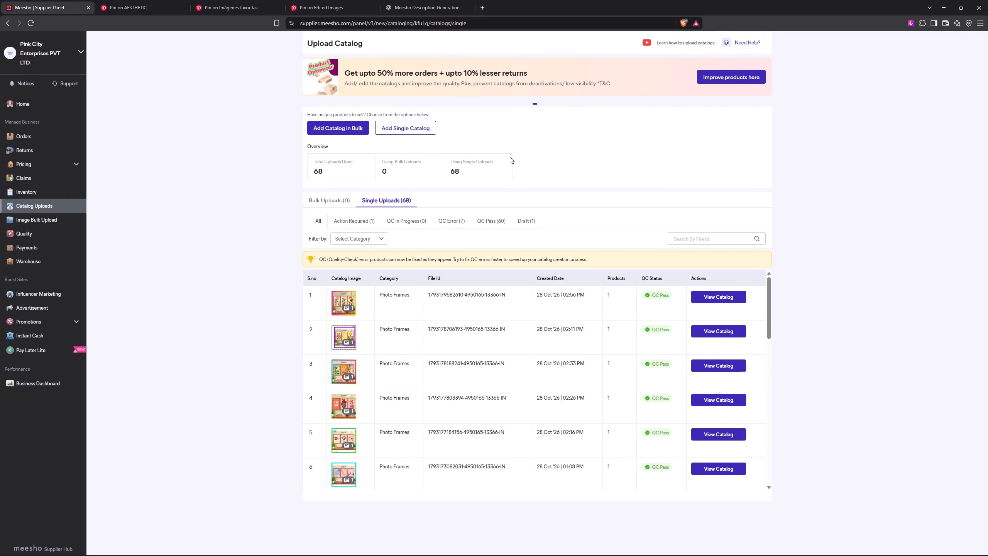
{"action": "left_click", "coordinate": [404, 129]}
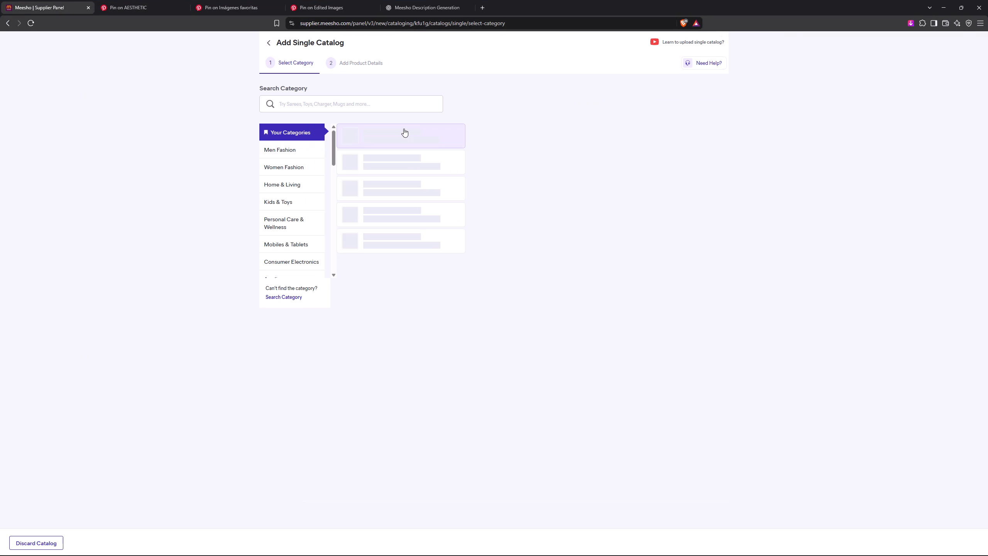
{"action": "left_click", "coordinate": [436, 134]}
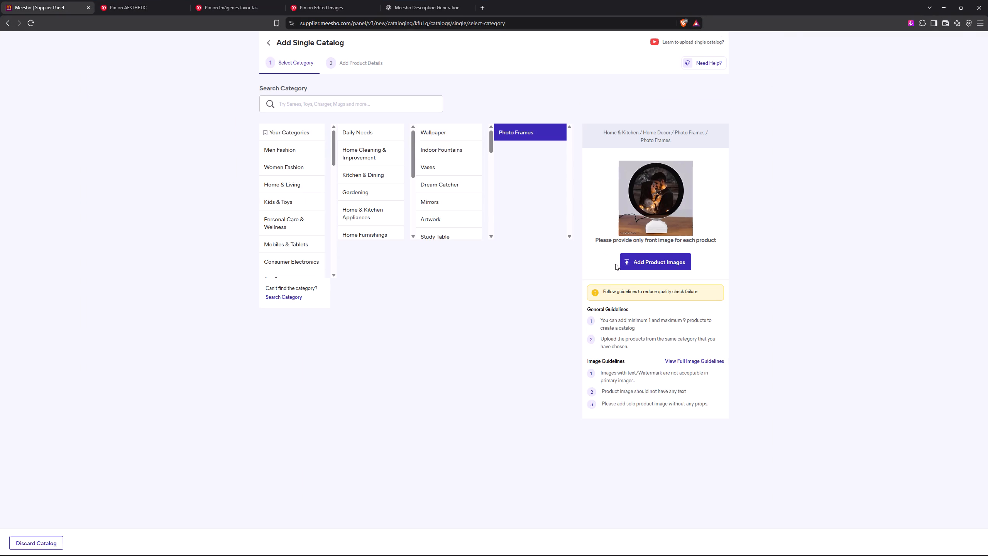
{"action": "left_click", "coordinate": [647, 262]}
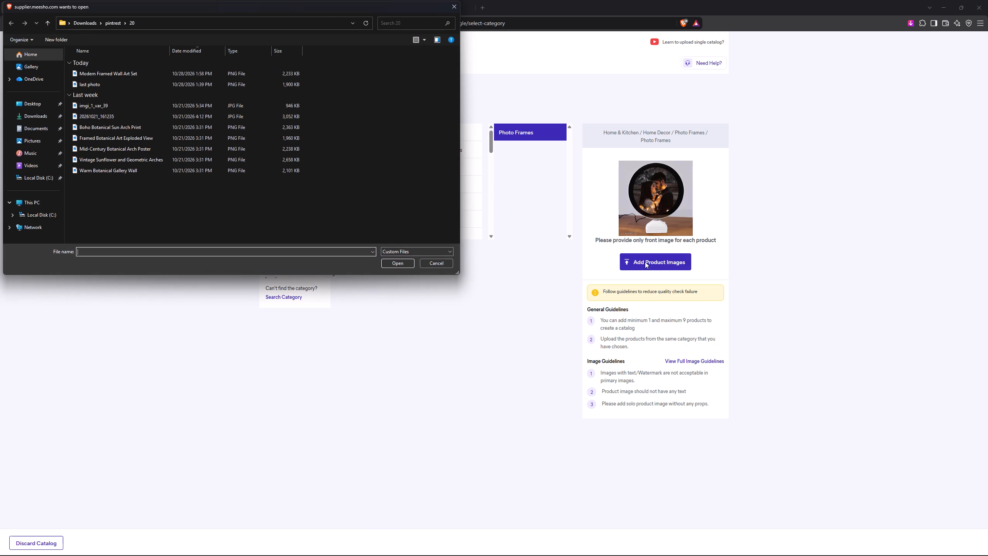
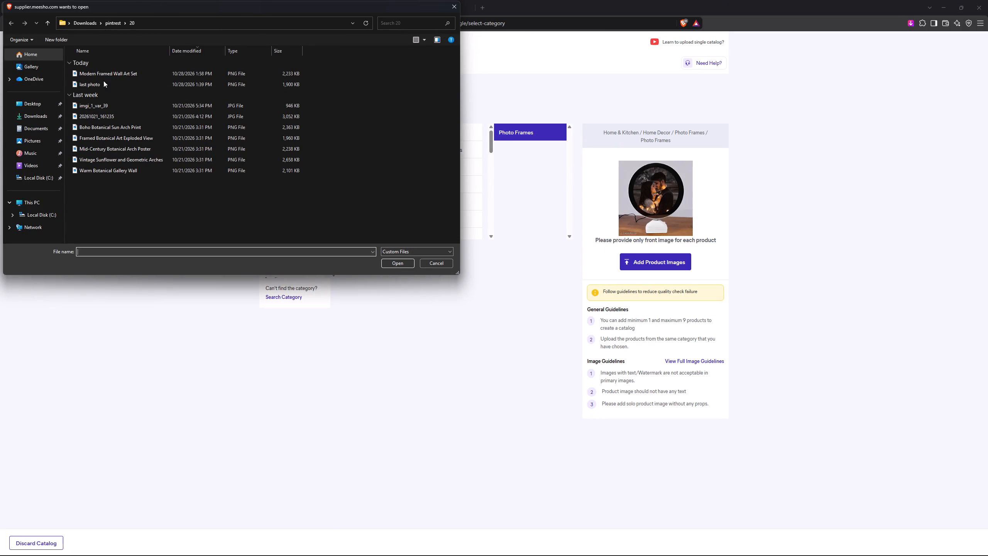
Add meesho_image (24) from folder 21 inside the pintrest folder as the catalog's product image and continue to the product details.
{"action": "left_click", "coordinate": [450, 7]}
{"action": "left_click", "coordinate": [664, 266]}
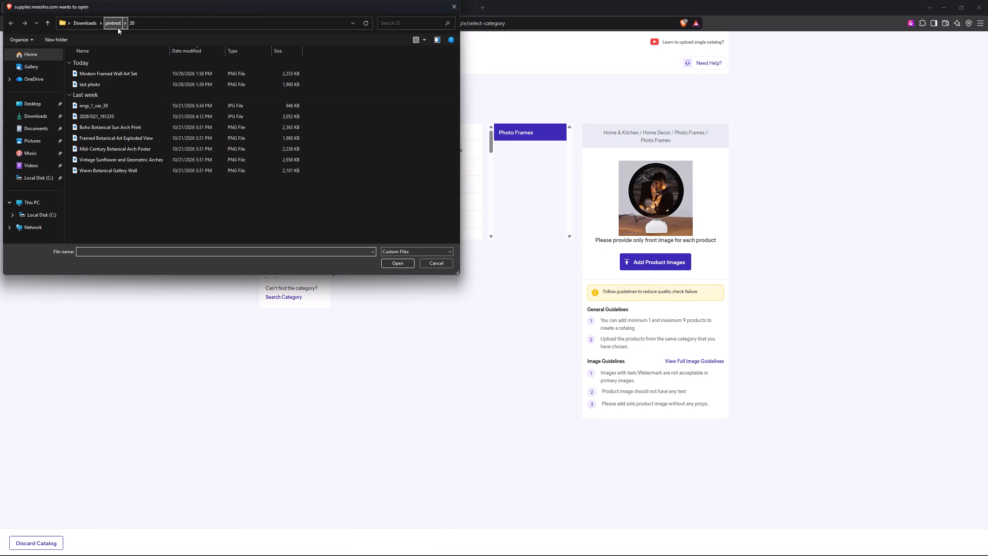
{"action": "left_click", "coordinate": [115, 27]}
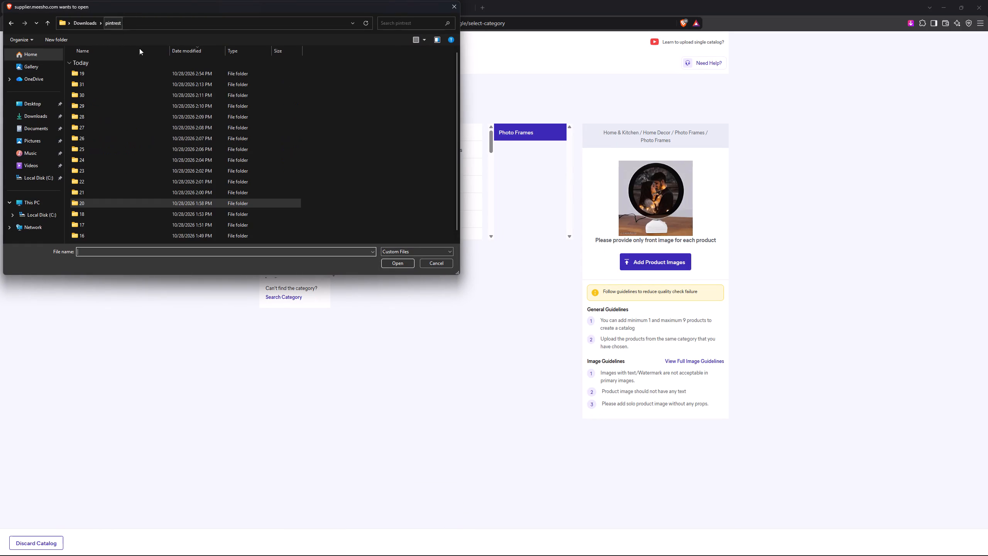
{"action": "double_click", "coordinate": [94, 194]}
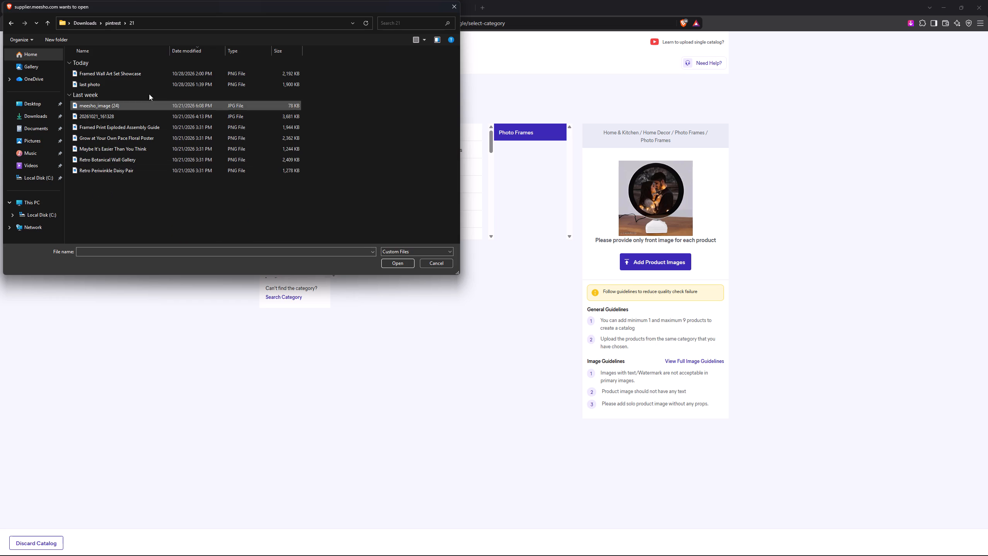
{"action": "double_click", "coordinate": [108, 117]}
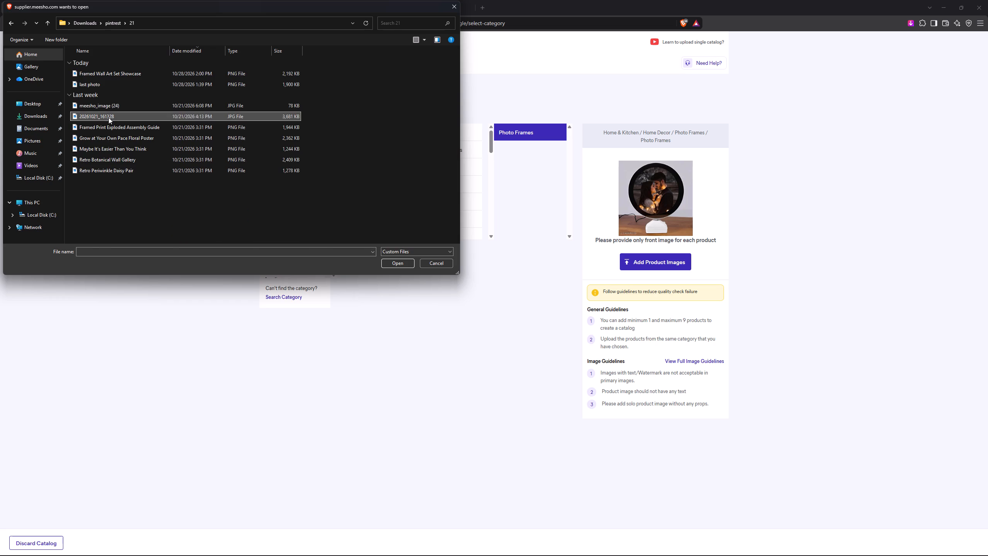
{"action": "left_click", "coordinate": [574, 384]}
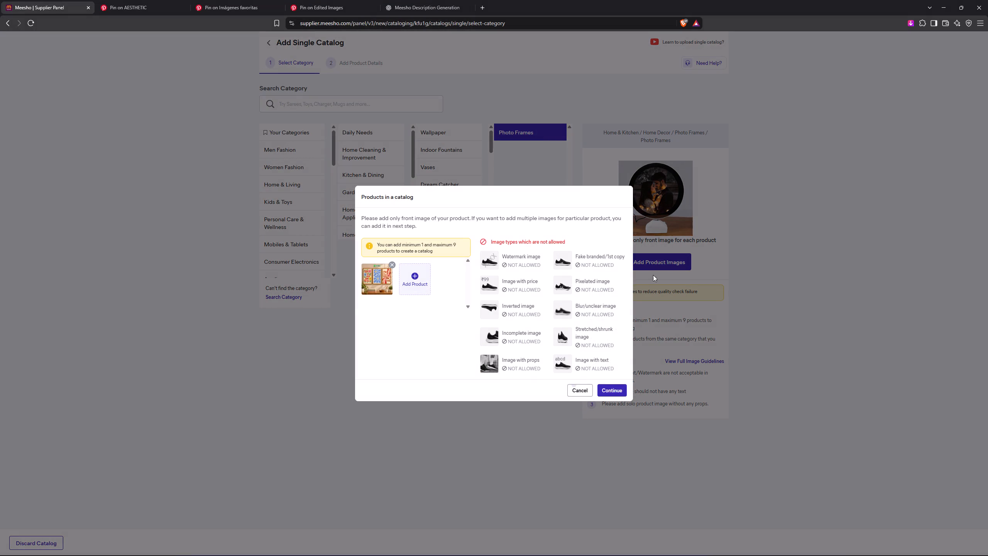
{"action": "left_click", "coordinate": [666, 259]}
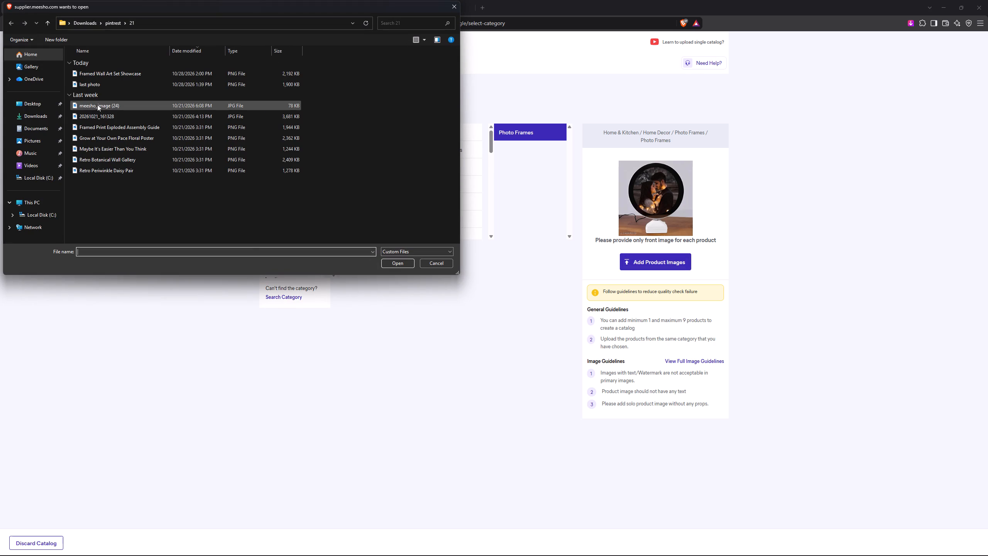
{"action": "double_click", "coordinate": [115, 110]}
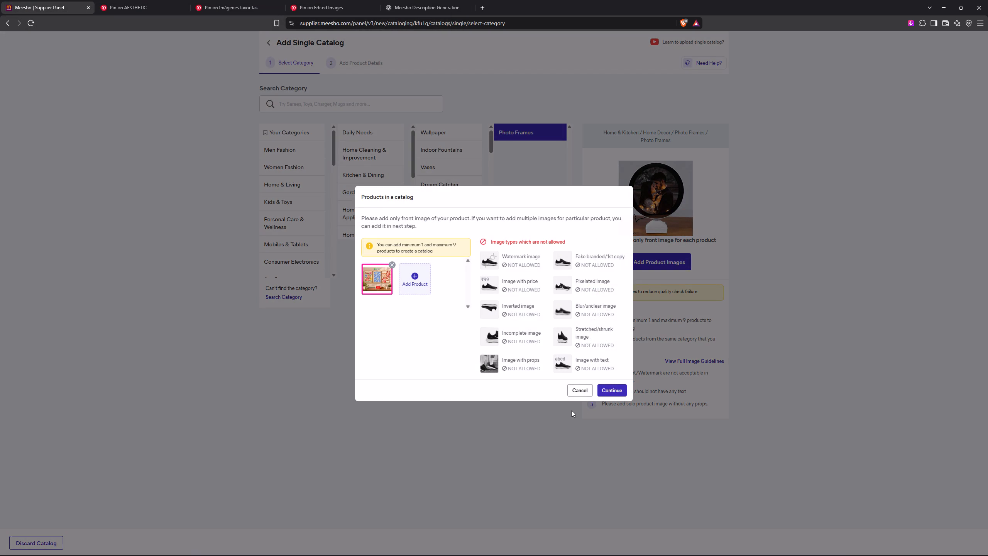
{"action": "left_click", "coordinate": [618, 392]}
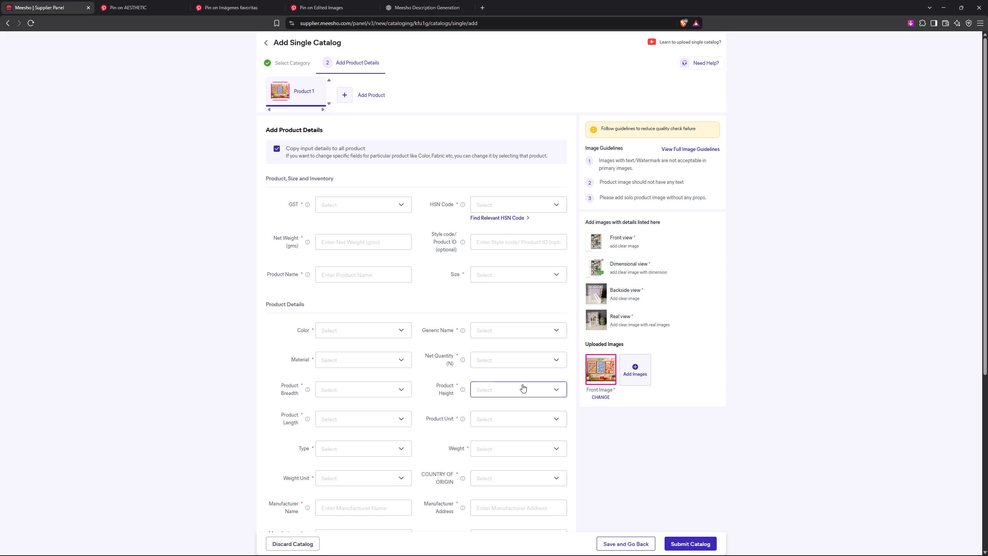
Open the file selection for changing Product 1's front image.
{"action": "left_click", "coordinate": [602, 399]}
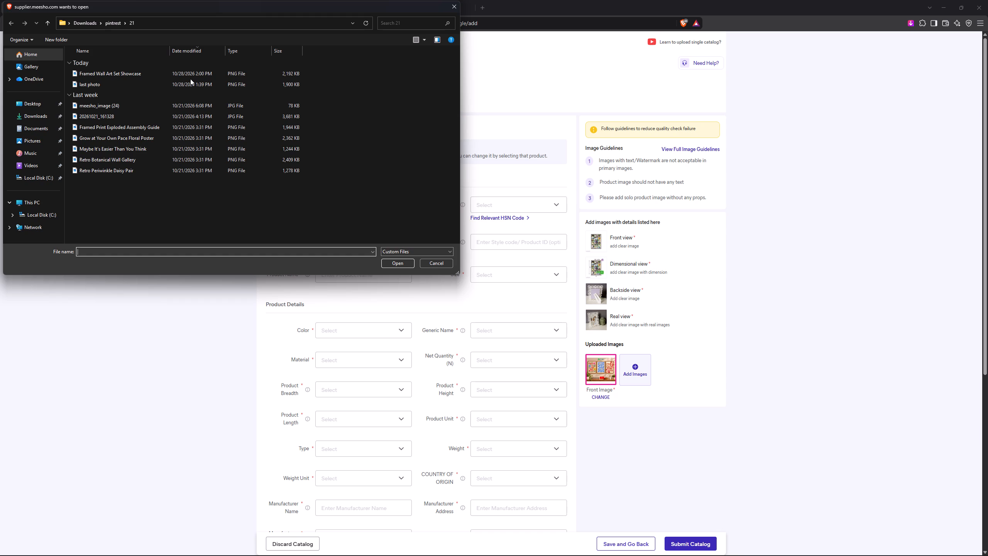
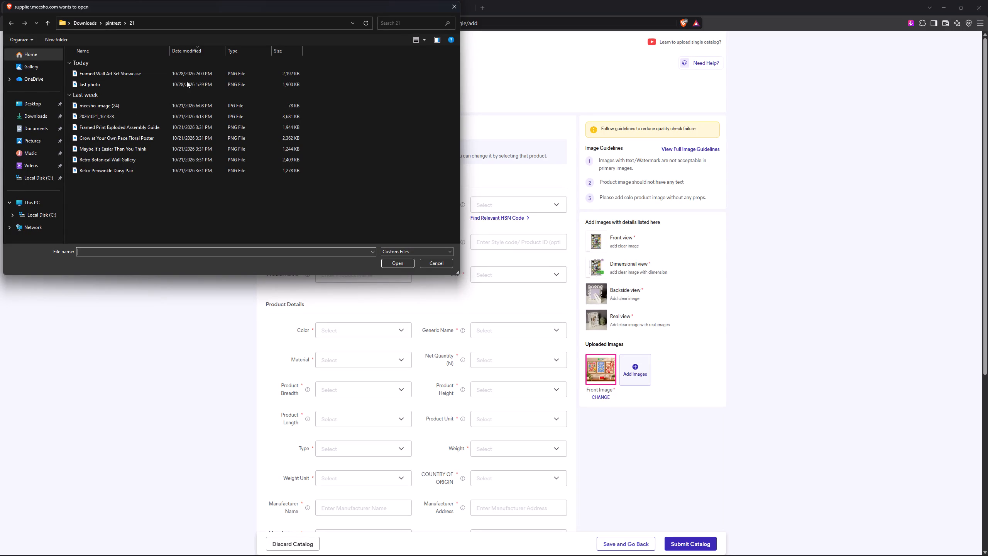
Add Framed Wall Art Set Showcase, Framed Print Exploded Assembly Guide and last photo from folder 21 as Product 1's additional images.
{"action": "left_click", "coordinate": [457, 6]}
{"action": "left_click", "coordinate": [640, 366]}
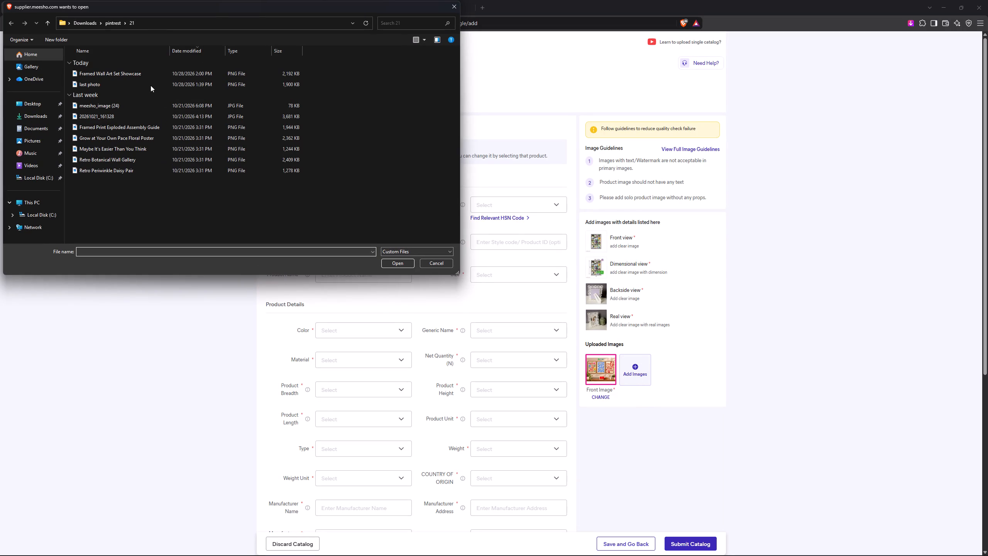
{"action": "left_click", "coordinate": [149, 76], "text": "ctrl"}
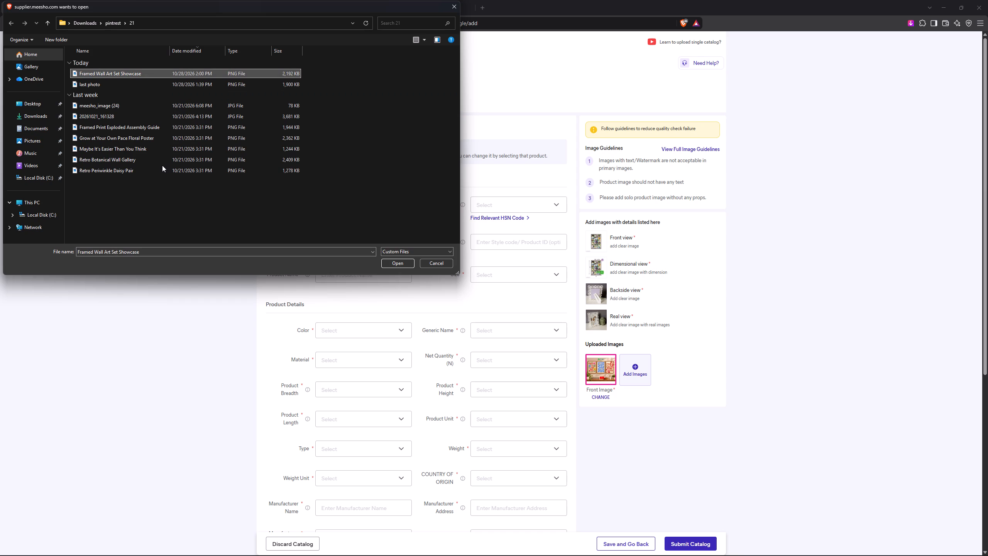
{"action": "left_click", "coordinate": [140, 129], "text": "ctrl"}
{"action": "left_click", "coordinate": [99, 85], "text": "ctrl"}
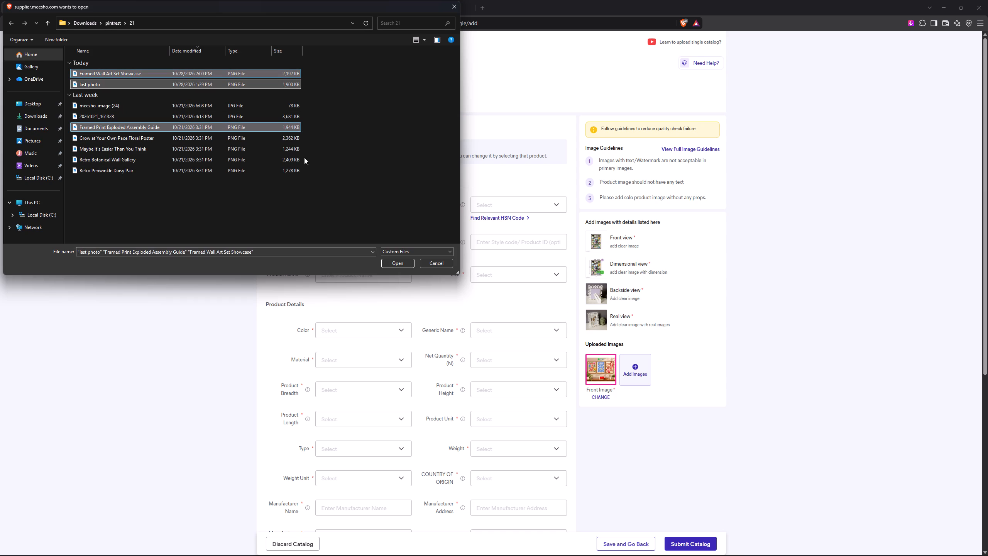
{"action": "left_click", "coordinate": [397, 263]}
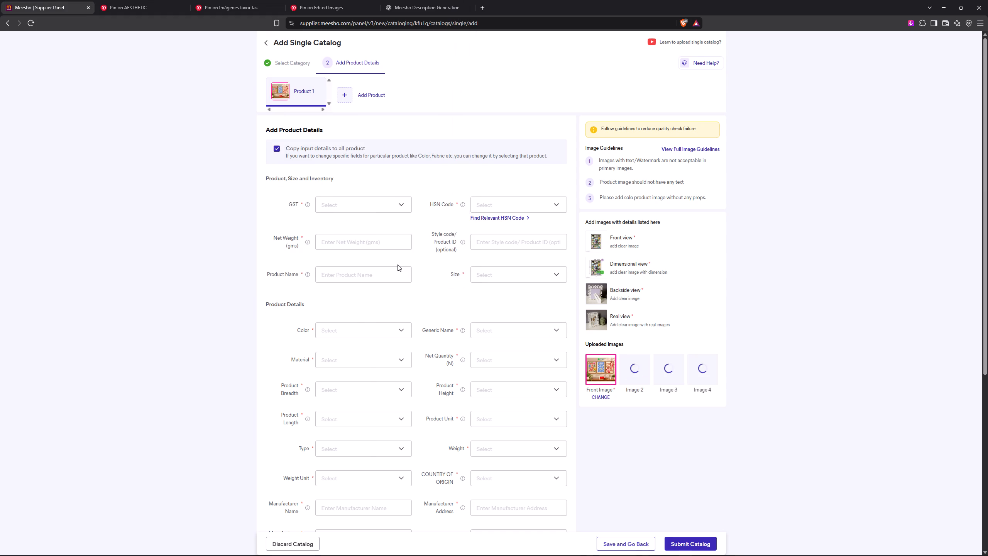
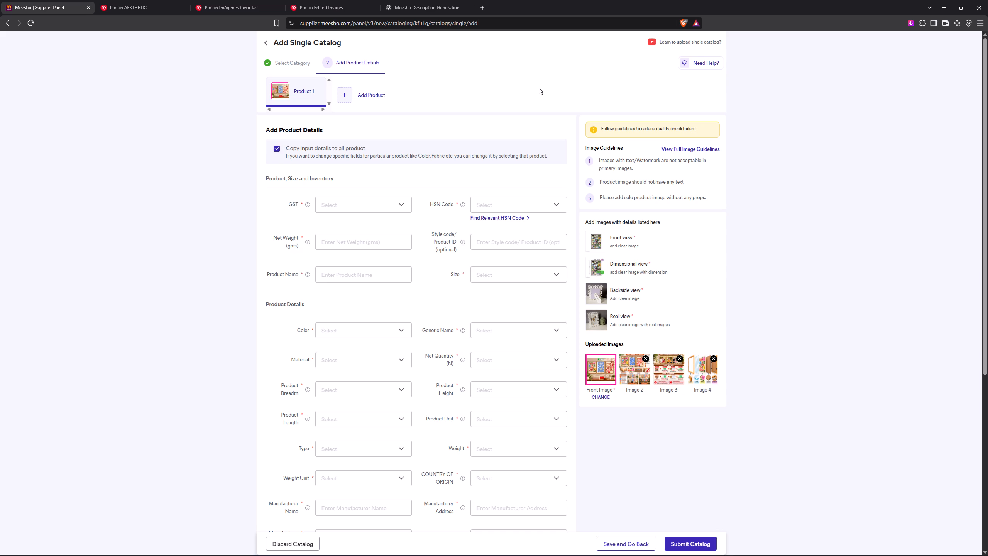
Set the product's GST to 18, HSN code to 441400 and net weight to 600 grams.
{"action": "left_click", "coordinate": [375, 212]}
{"action": "left_click", "coordinate": [354, 254]}
{"action": "left_click", "coordinate": [536, 199]}
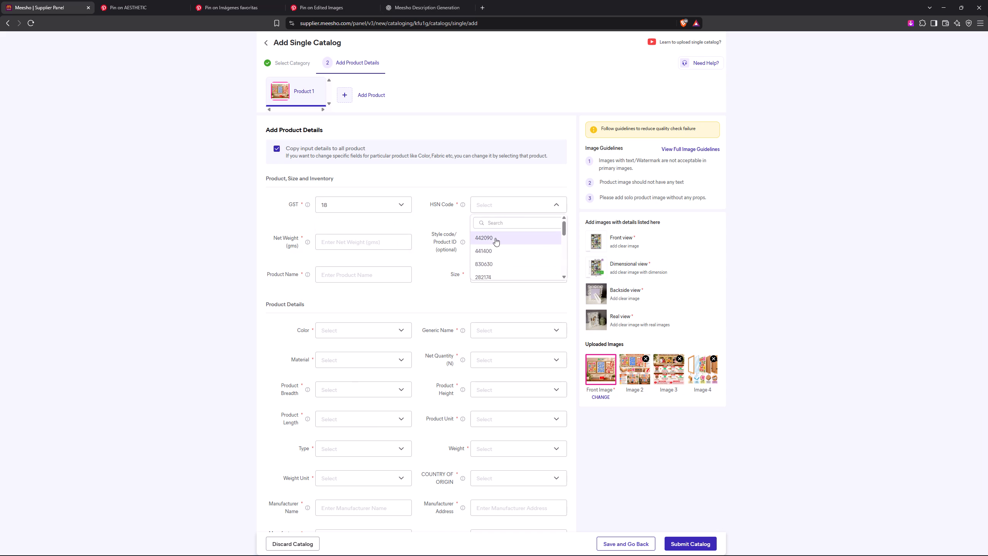
{"action": "left_click", "coordinate": [497, 251]}
{"action": "left_click", "coordinate": [365, 237]}
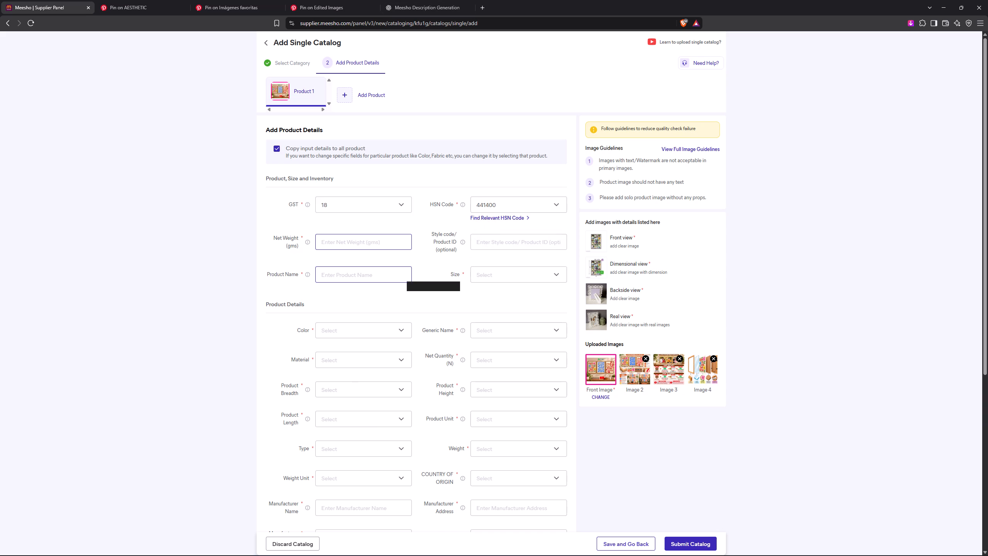
{"action": "type", "text": "600"}
Enter 0652epf21 as the product's style code.
{"action": "left_click", "coordinate": [506, 243]}
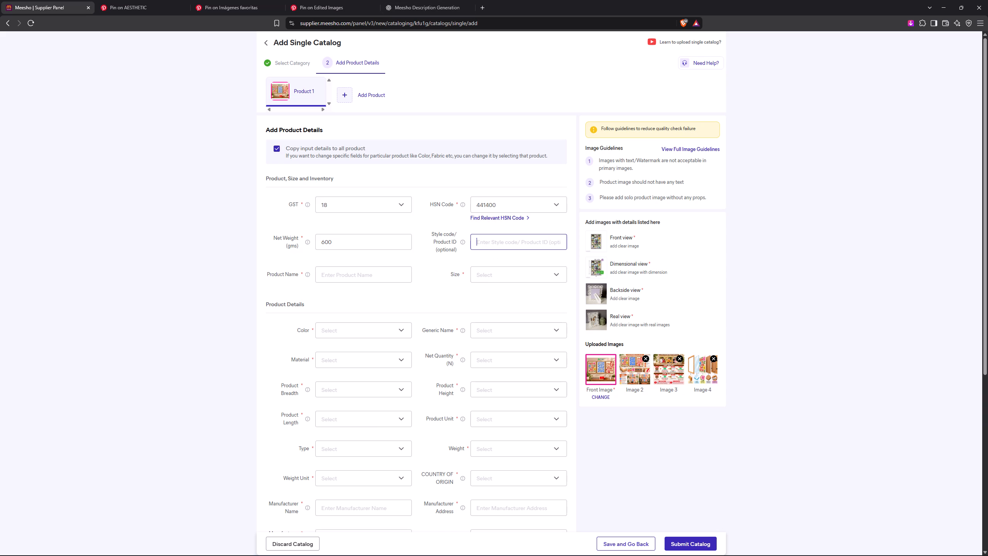
{"action": "left_click", "coordinate": [559, 260]}
{"action": "left_click", "coordinate": [535, 262]}
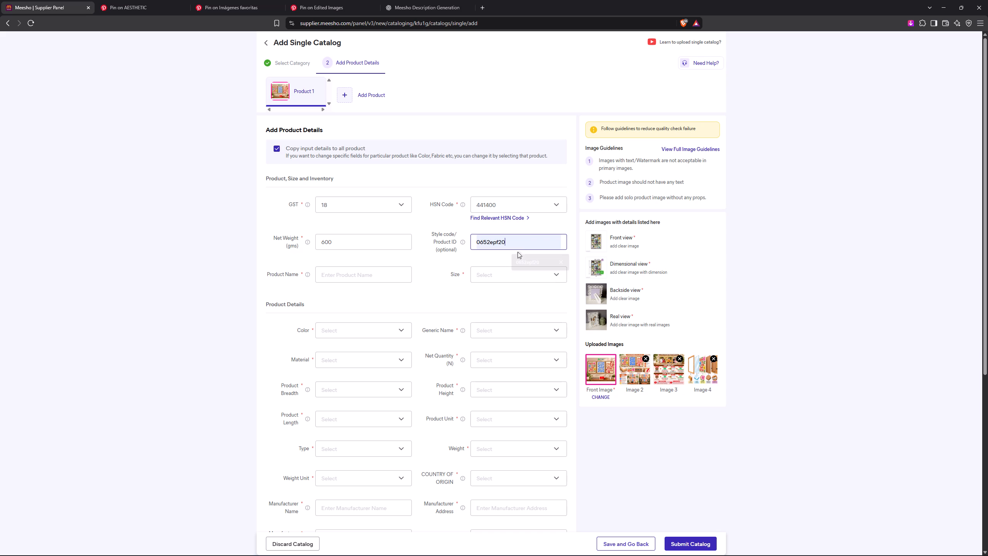
{"action": "left_click", "coordinate": [517, 246]}
{"action": "key", "text": "BackSpace"}
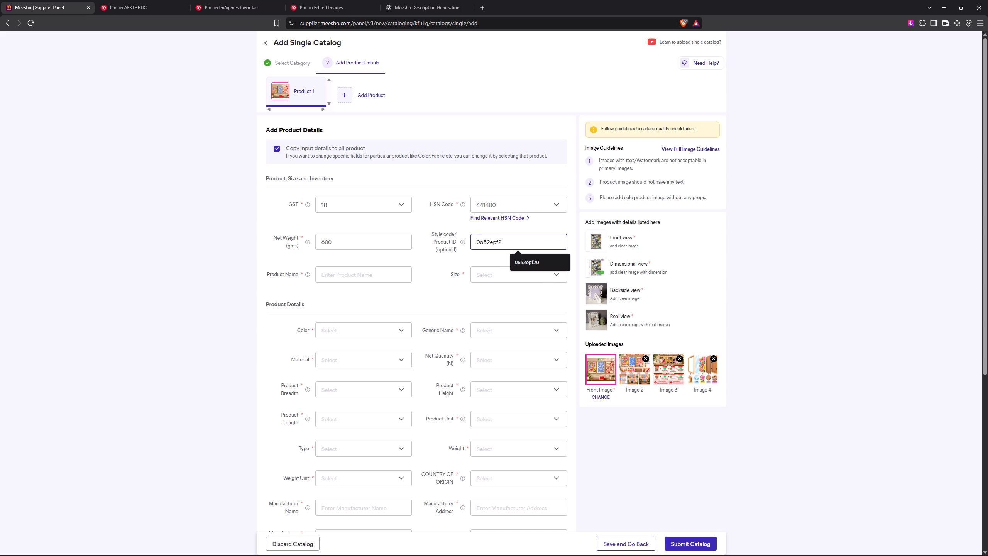
{"action": "key", "text": "1"}
{"action": "left_click", "coordinate": [366, 273]}
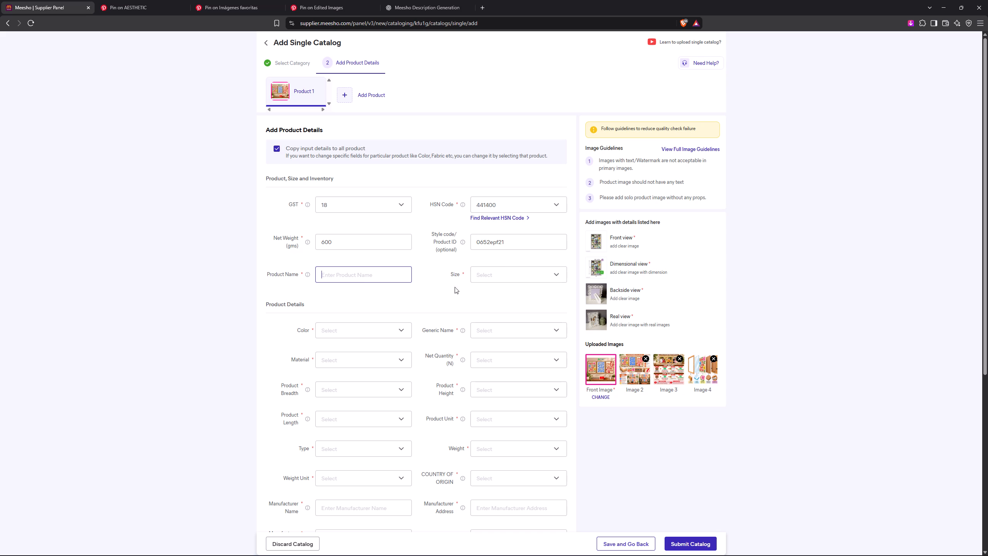
{"action": "left_click", "coordinate": [440, 296]}
Select Free Size as the product's size and apply it.
{"action": "left_click", "coordinate": [508, 275]}
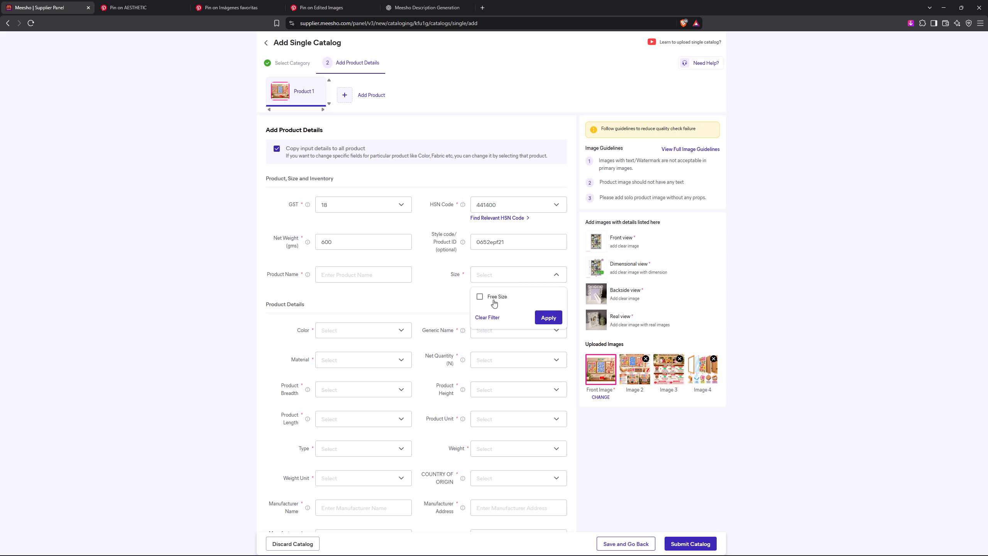
{"action": "left_click", "coordinate": [477, 298]}
{"action": "left_click", "coordinate": [551, 320]}
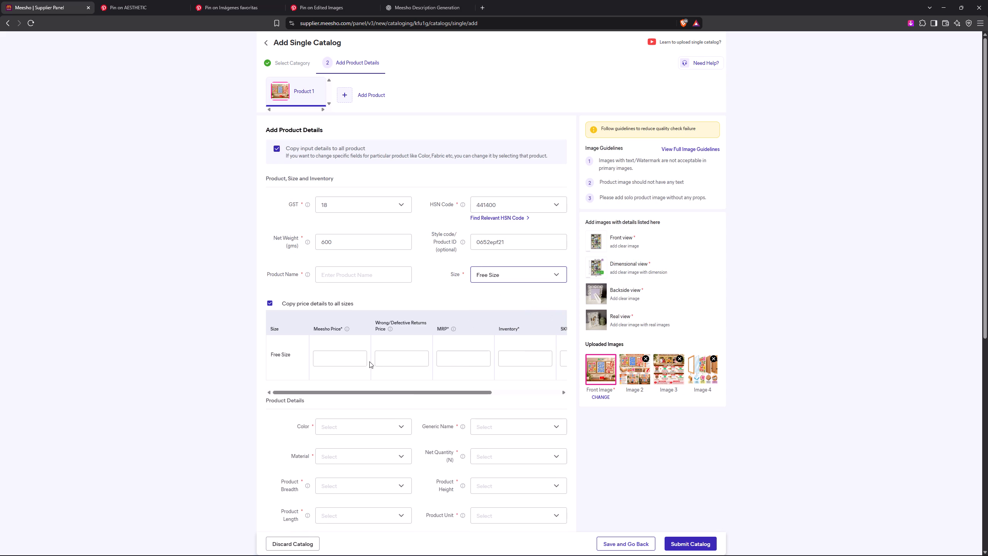
For Free Size, enter Meesho price 280, wrong/defective returns price 279, MRP 1499 and inventory 999.
{"action": "left_click", "coordinate": [349, 361]}
{"action": "type", "text": "280"}
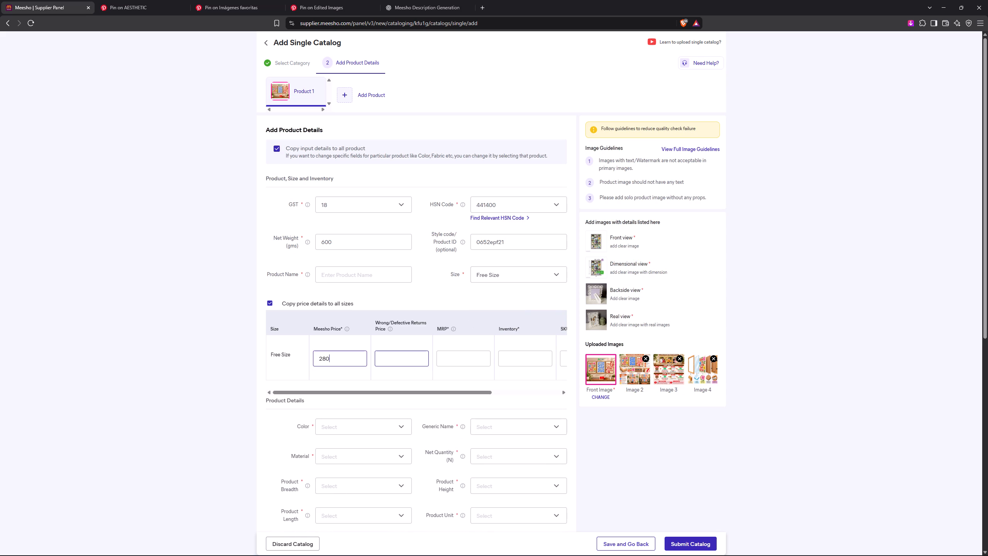
{"action": "left_click", "coordinate": [403, 365]}
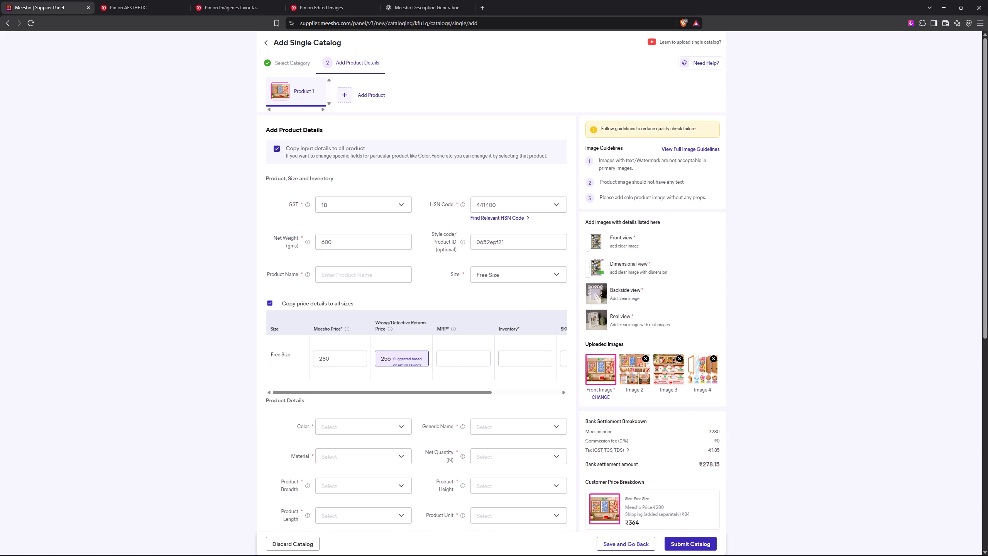
{"action": "key", "text": "BackSpace"}
{"action": "key", "text": "BackSpace"}
{"action": "type", "text": "79"}
{"action": "left_click", "coordinate": [472, 362]}
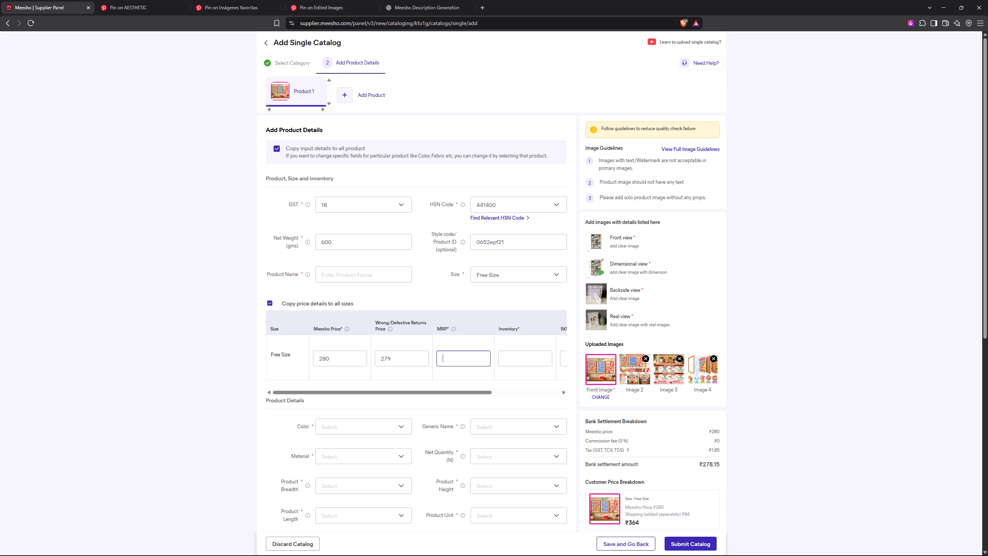
{"action": "left_click", "coordinate": [472, 362]}
{"action": "type", "text": "14"}
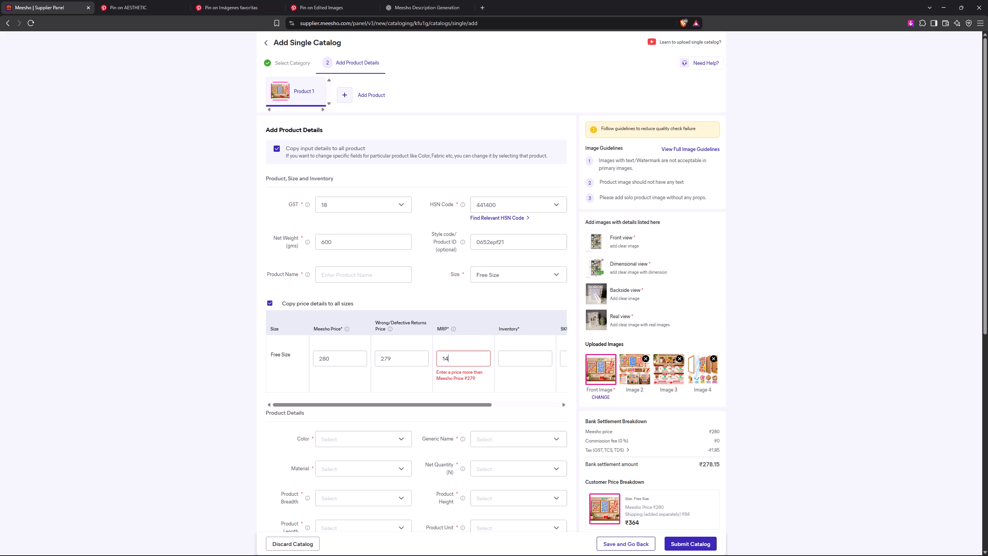
{"action": "type", "text": "99"}
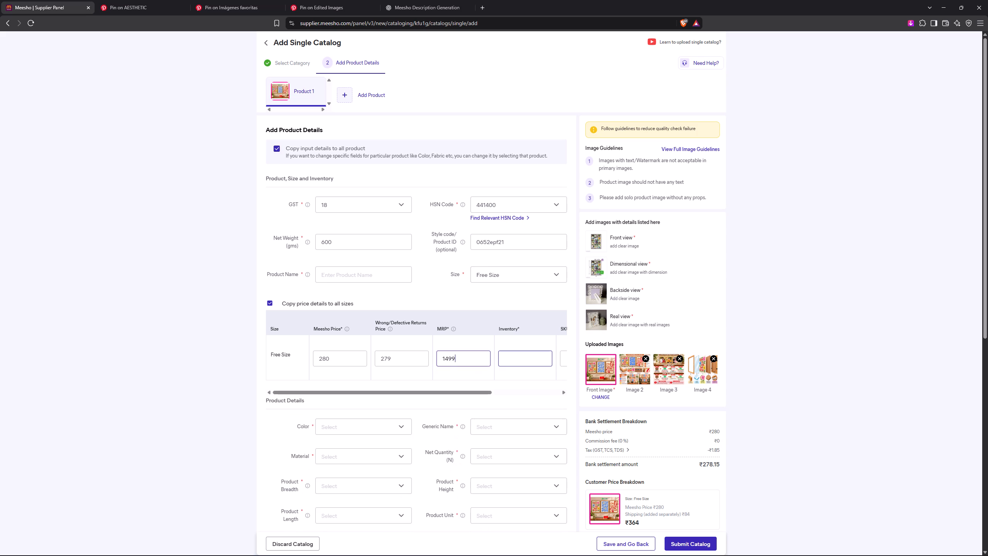
{"action": "left_click", "coordinate": [525, 356]}
{"action": "type", "text": "999"}
Copy the style code 0652epf21 into the SKU ID of the Free Size row.
{"action": "left_click", "coordinate": [563, 357]}
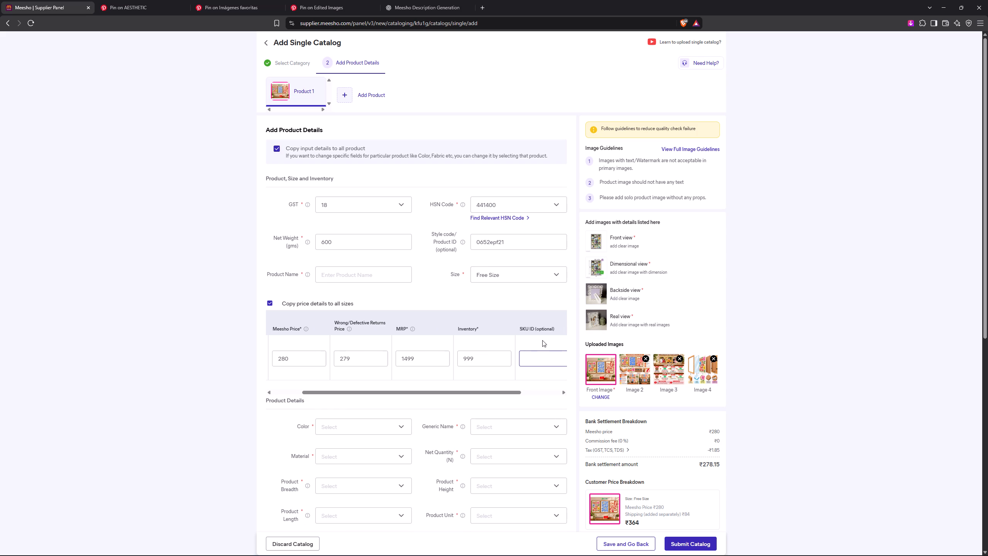
{"action": "double_click", "coordinate": [487, 245]}
{"action": "right_click", "coordinate": [487, 244]}
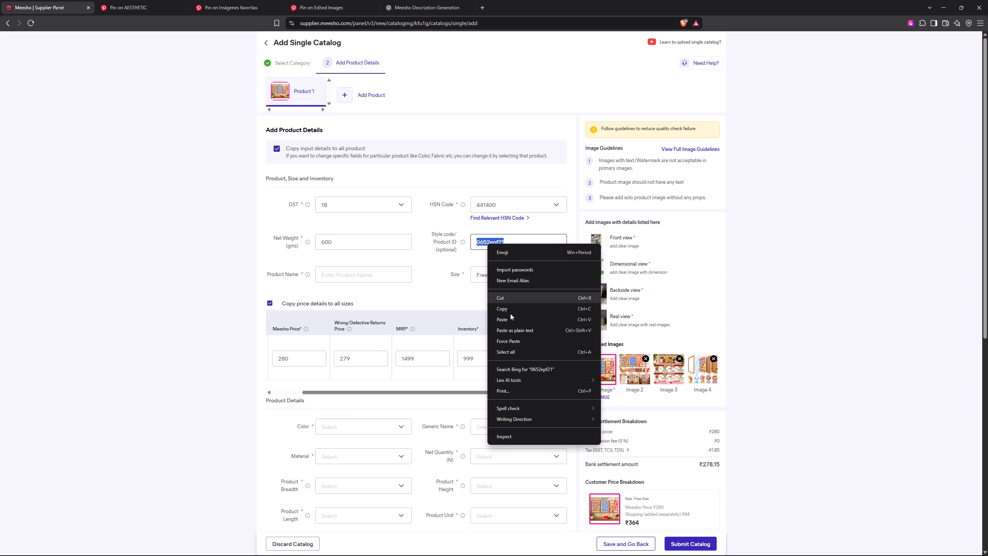
{"action": "left_click", "coordinate": [507, 310]}
{"action": "left_click", "coordinate": [552, 367]}
{"action": "right_click", "coordinate": [549, 361]}
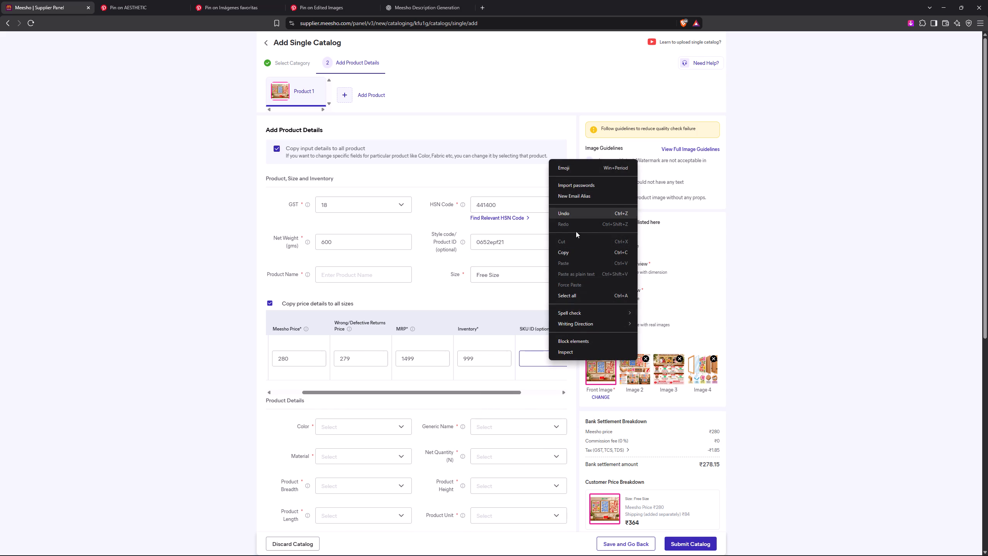
{"action": "left_click", "coordinate": [530, 363]}
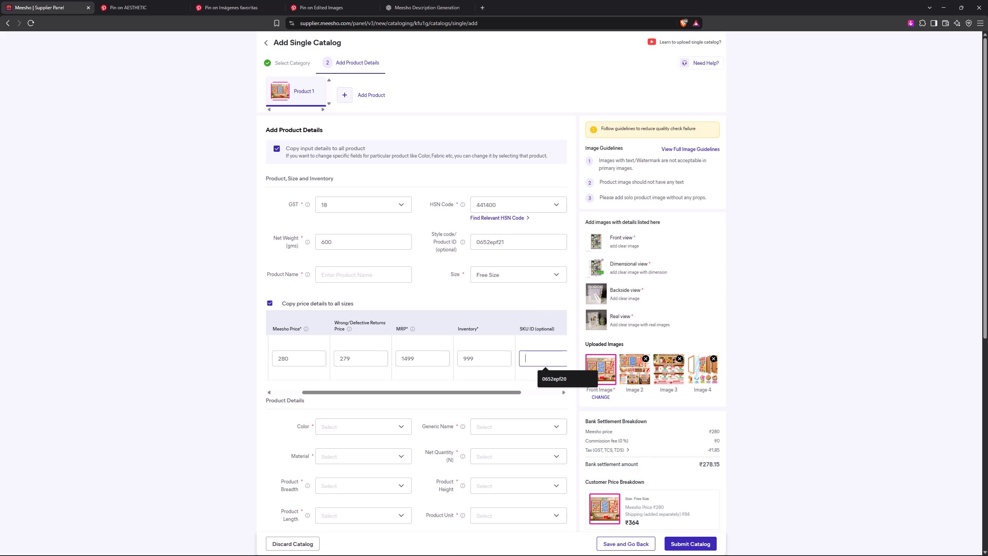
{"action": "right_click", "coordinate": [531, 359]}
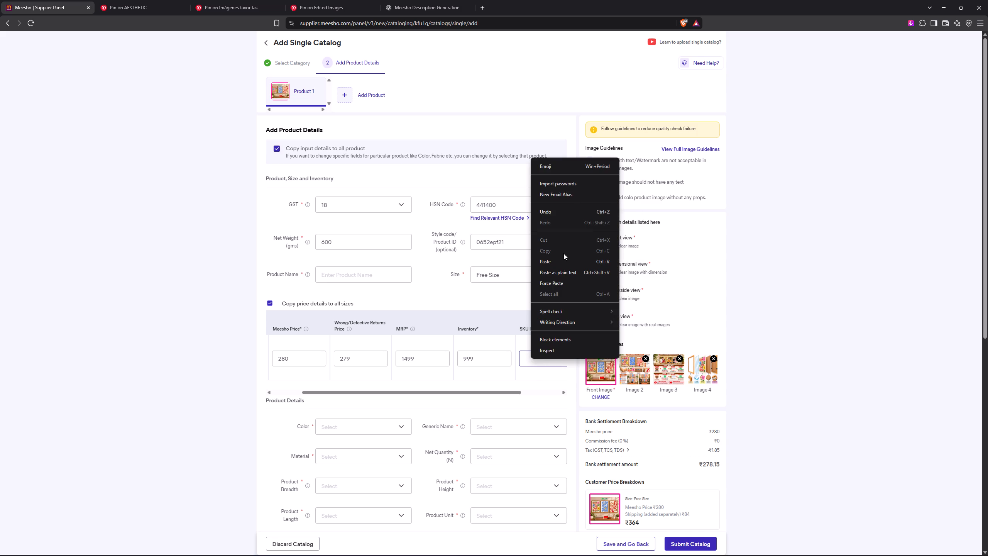
{"action": "left_click", "coordinate": [560, 260]}
Set the product's color to Beige and its generic name to Photo Frames.
{"action": "left_click", "coordinate": [370, 424]}
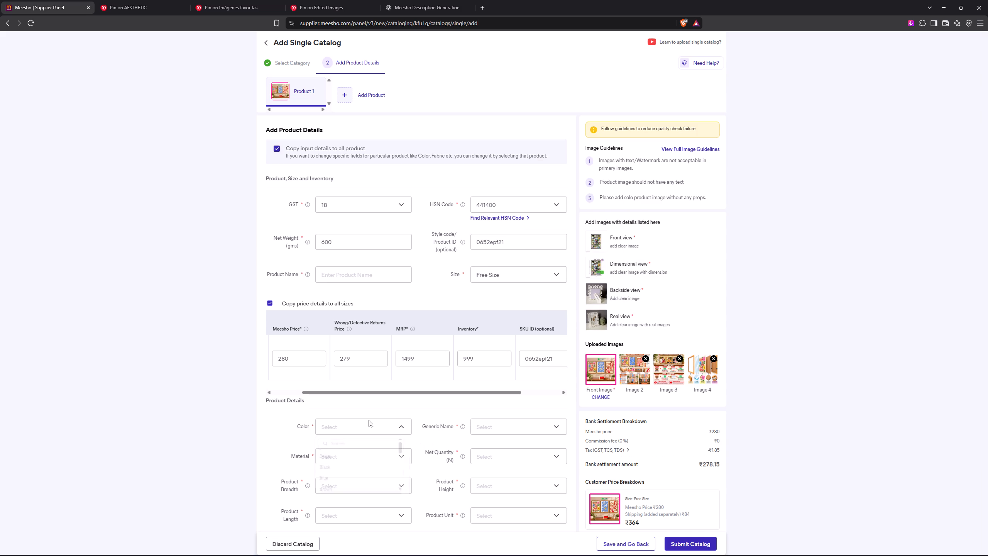
{"action": "left_click", "coordinate": [327, 461]}
{"action": "left_click", "coordinate": [548, 425]}
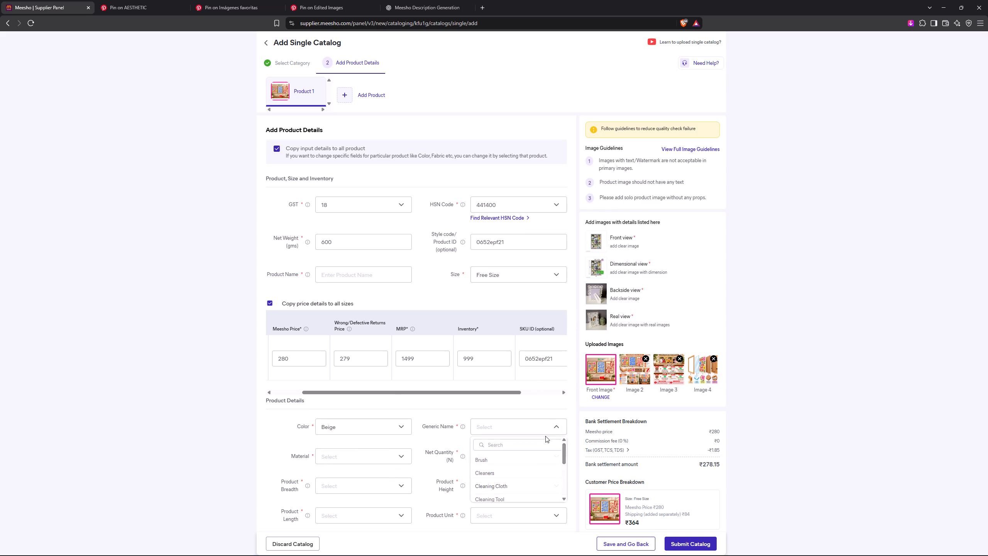
{"action": "scroll", "coordinate": [516, 491], "scroll_direction": "down", "scroll_amount": 6}
{"action": "left_click", "coordinate": [514, 494]}
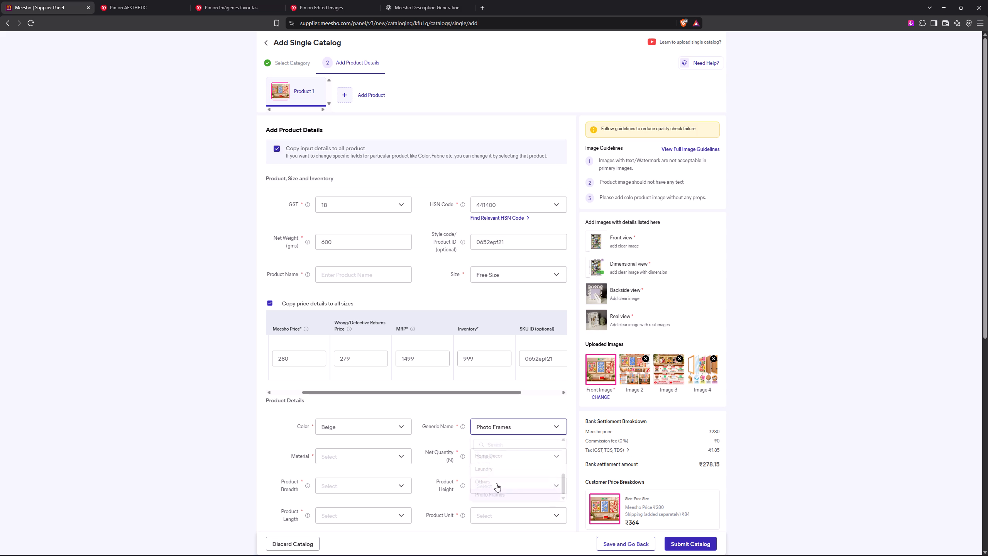
Set the product's material to Wooden and its net quantity to 3.
{"action": "left_click", "coordinate": [367, 455]}
{"action": "scroll", "coordinate": [361, 520], "scroll_direction": "down", "scroll_amount": 6}
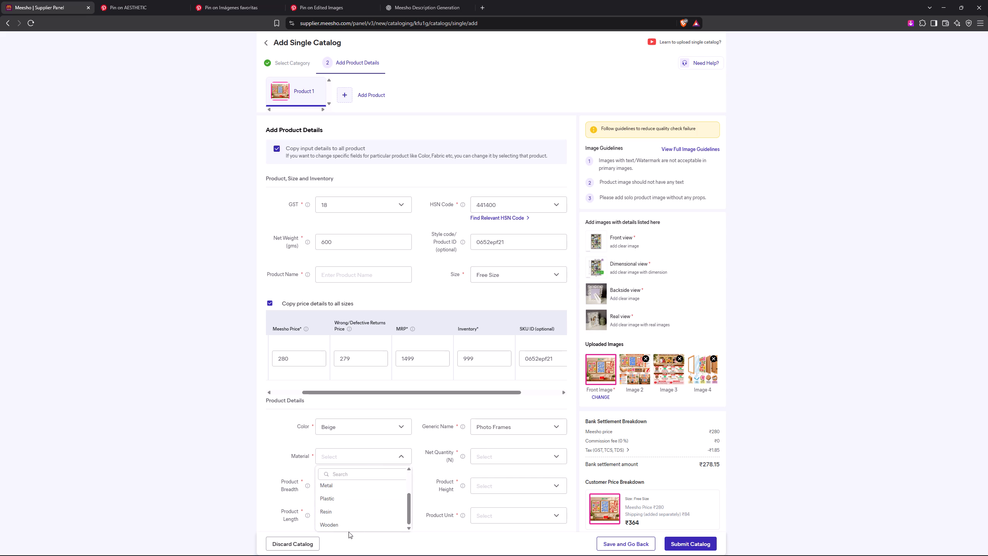
{"action": "left_click", "coordinate": [343, 530]}
{"action": "left_click", "coordinate": [509, 454]}
{"action": "scroll", "coordinate": [482, 522], "scroll_direction": "down", "scroll_amount": 6}
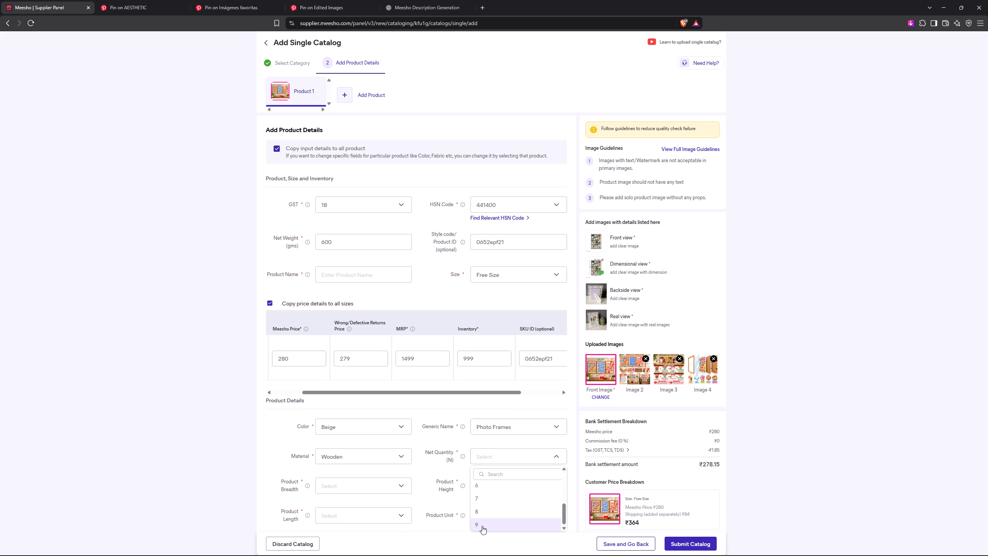
{"action": "scroll", "coordinate": [482, 523], "scroll_direction": "up", "scroll_amount": 2}
{"action": "left_click", "coordinate": [481, 522]}
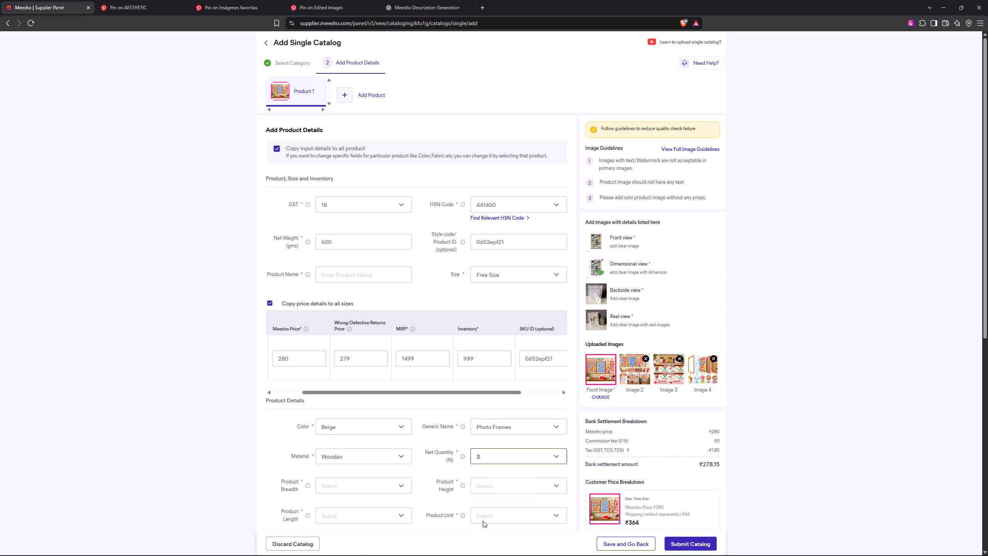
Set the product breadth to 0.5 and the product height to 12.
{"action": "scroll", "coordinate": [518, 492], "scroll_direction": "down", "scroll_amount": 2}
{"action": "left_click", "coordinate": [377, 412]}
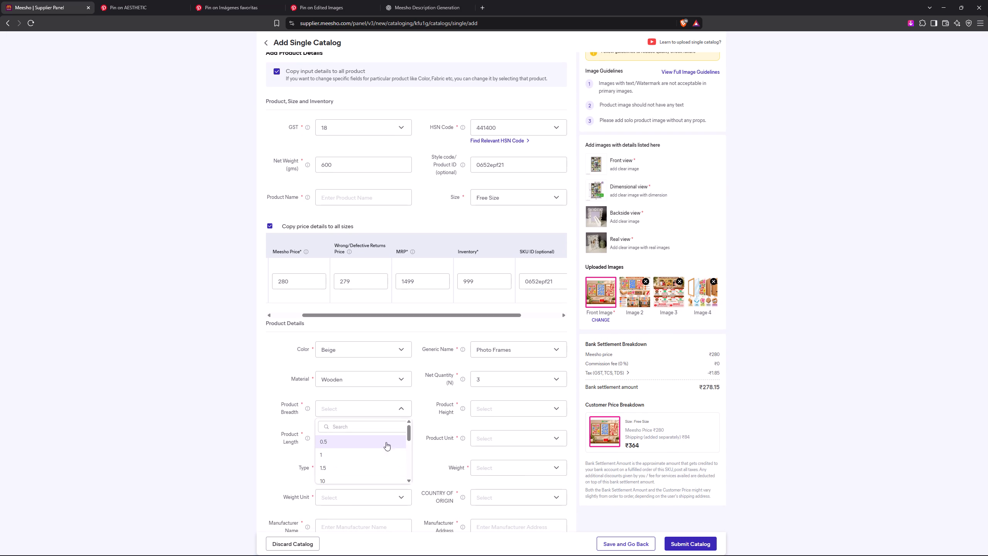
{"action": "left_click", "coordinate": [365, 442]}
{"action": "left_click", "coordinate": [519, 415]}
{"action": "scroll", "coordinate": [508, 464], "scroll_direction": "down", "scroll_amount": 1}
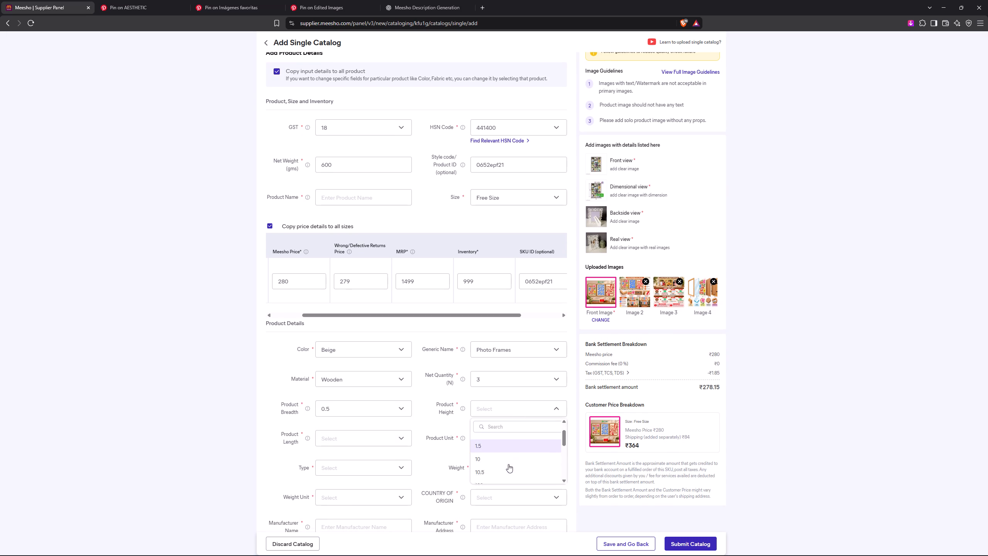
{"action": "scroll", "coordinate": [508, 464], "scroll_direction": "down", "scroll_amount": 1}
{"action": "left_click", "coordinate": [482, 468]}
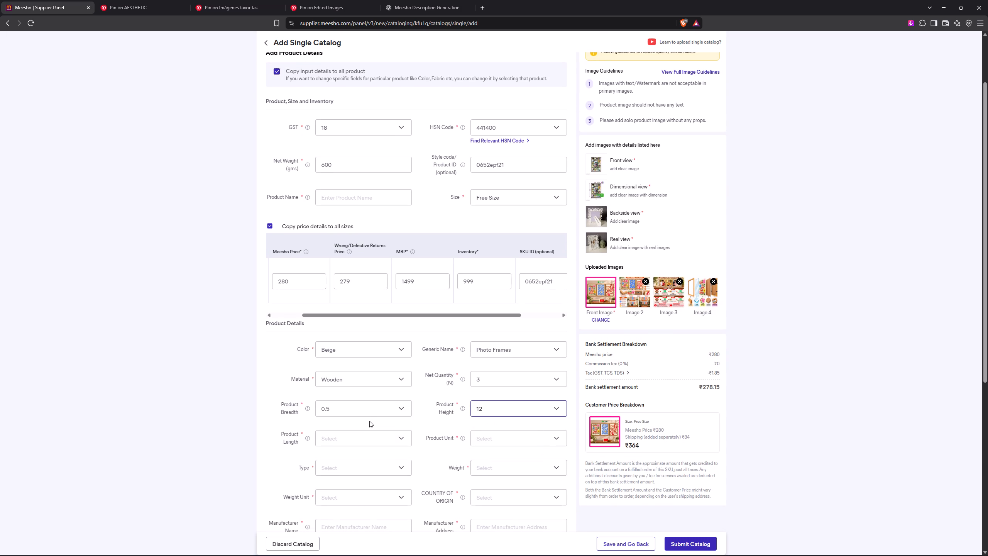
Set the product length to 9 and the product unit to Inch.
{"action": "left_click", "coordinate": [372, 437]}
{"action": "scroll", "coordinate": [376, 490], "scroll_direction": "down", "scroll_amount": 1}
{"action": "left_click", "coordinate": [365, 456]}
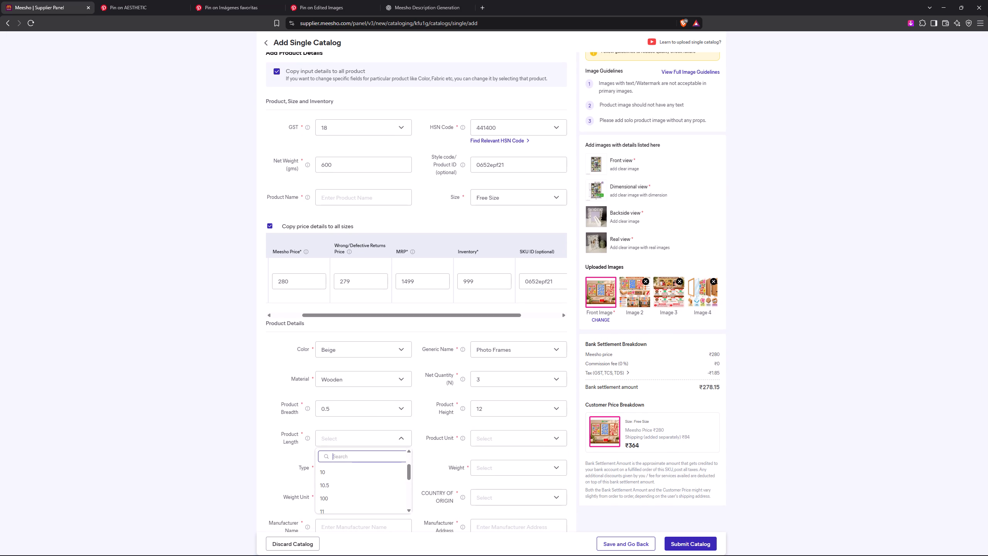
{"action": "key", "text": "9"}
{"action": "scroll", "coordinate": [378, 509], "scroll_direction": "down", "scroll_amount": 2}
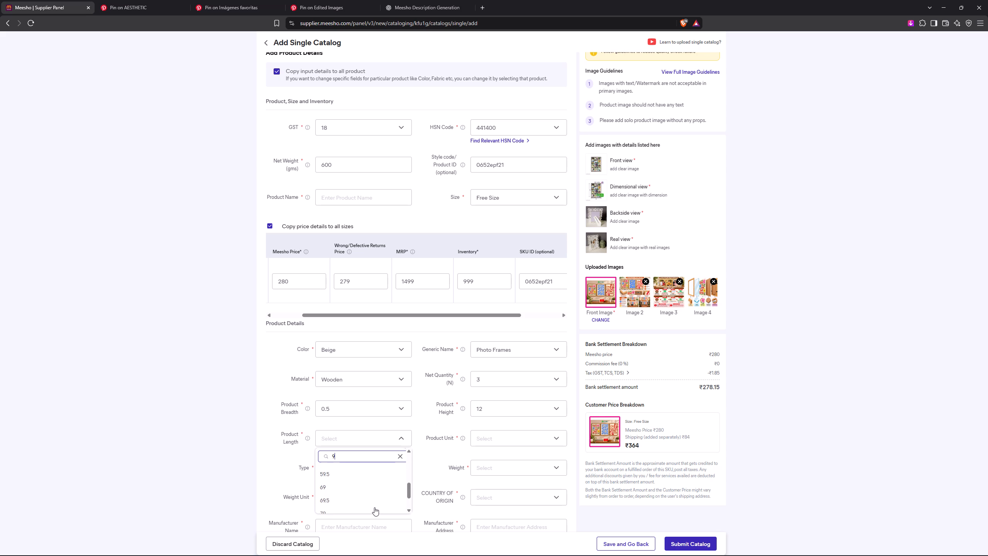
{"action": "scroll", "coordinate": [374, 507], "scroll_direction": "down", "scroll_amount": 2}
{"action": "left_click", "coordinate": [346, 492]}
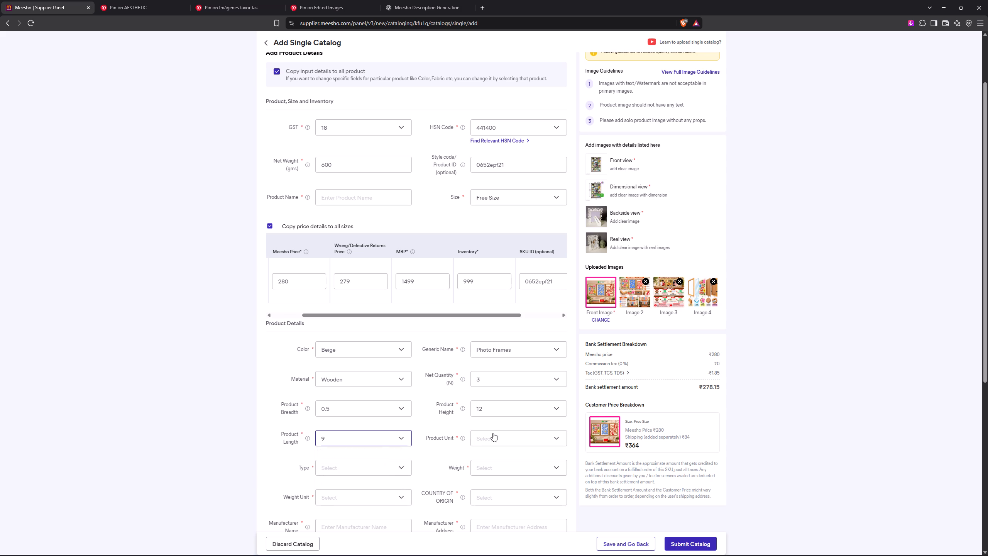
{"action": "left_click", "coordinate": [493, 433]}
{"action": "left_click", "coordinate": [494, 483]}
Set the product type to Digital Photo Frame.
{"action": "left_click", "coordinate": [376, 459]}
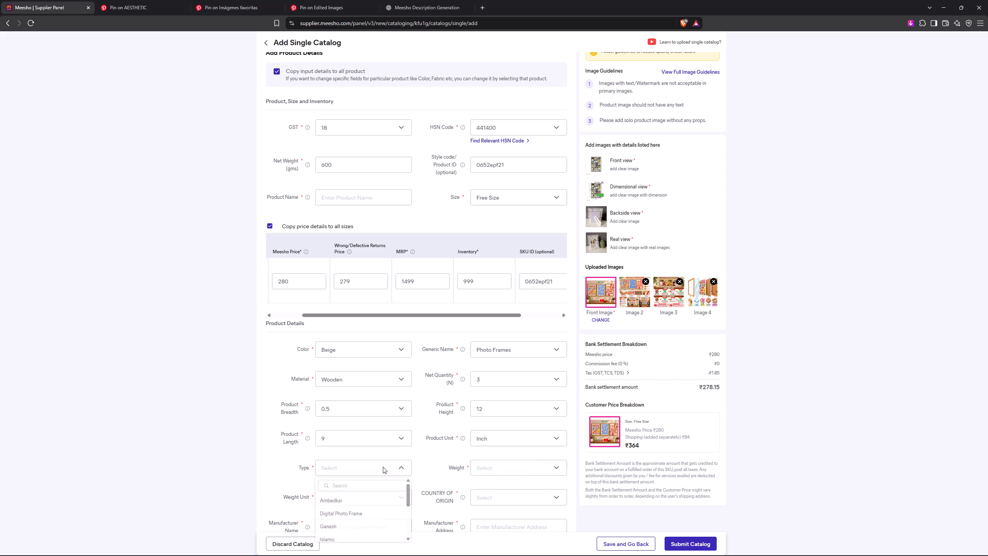
{"action": "left_click", "coordinate": [376, 515]}
Set the product weight to 0.6, the weight unit to kg and the country of origin to India.
{"action": "left_click", "coordinate": [523, 470]}
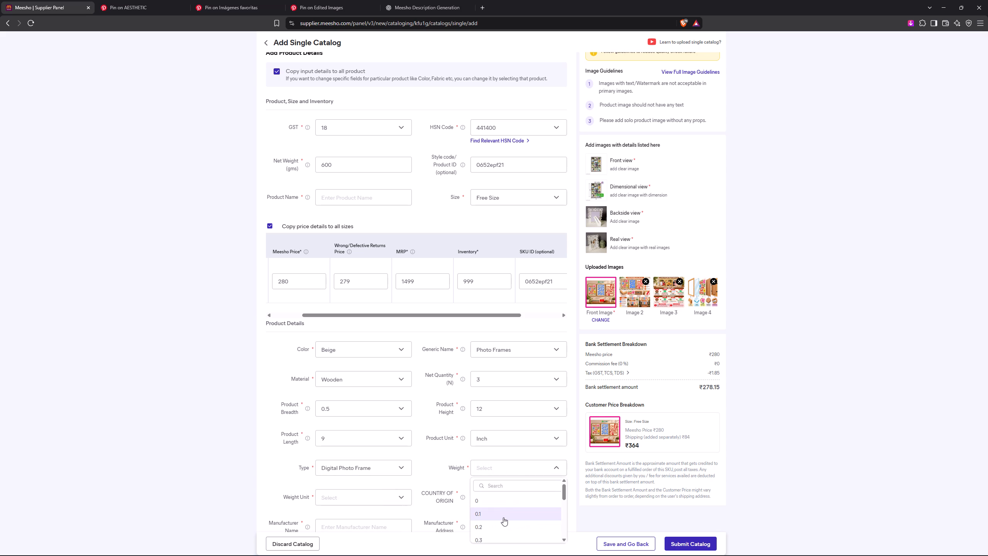
{"action": "scroll", "coordinate": [503, 517], "scroll_direction": "down", "scroll_amount": 3}
{"action": "scroll", "coordinate": [503, 517], "scroll_direction": "up", "scroll_amount": 1}
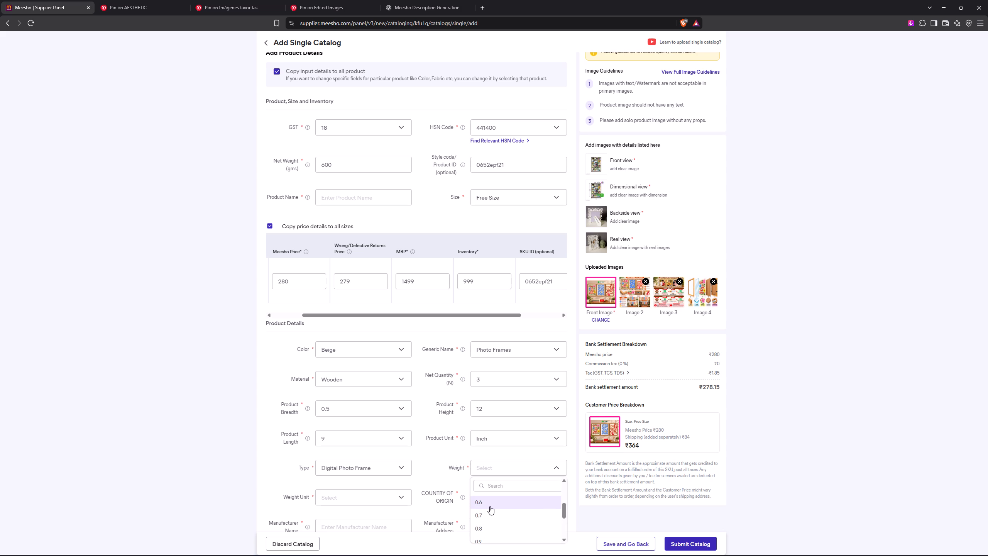
{"action": "left_click", "coordinate": [486, 503]}
{"action": "scroll", "coordinate": [428, 495], "scroll_direction": "down", "scroll_amount": 3}
{"action": "left_click", "coordinate": [389, 388]}
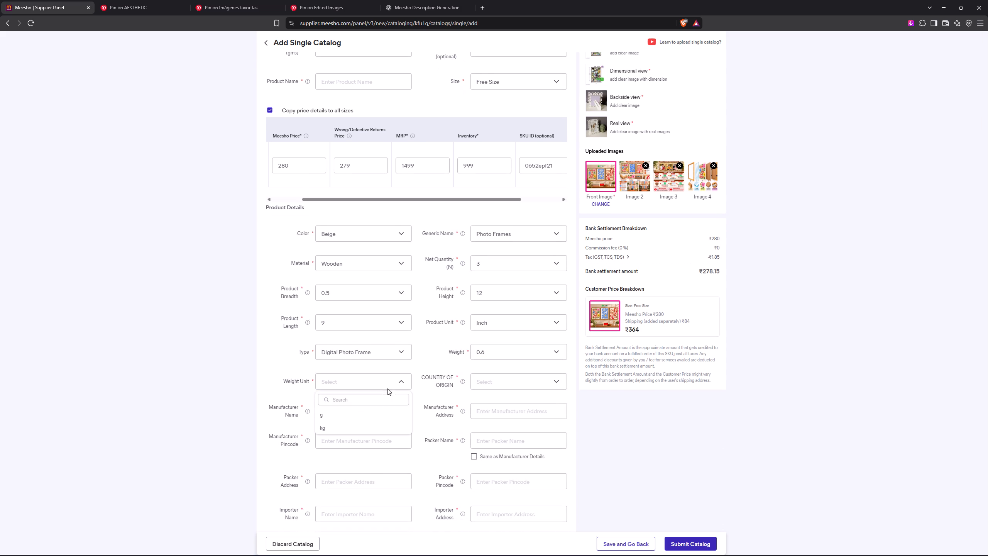
{"action": "left_click", "coordinate": [367, 425]}
{"action": "left_click", "coordinate": [536, 379]}
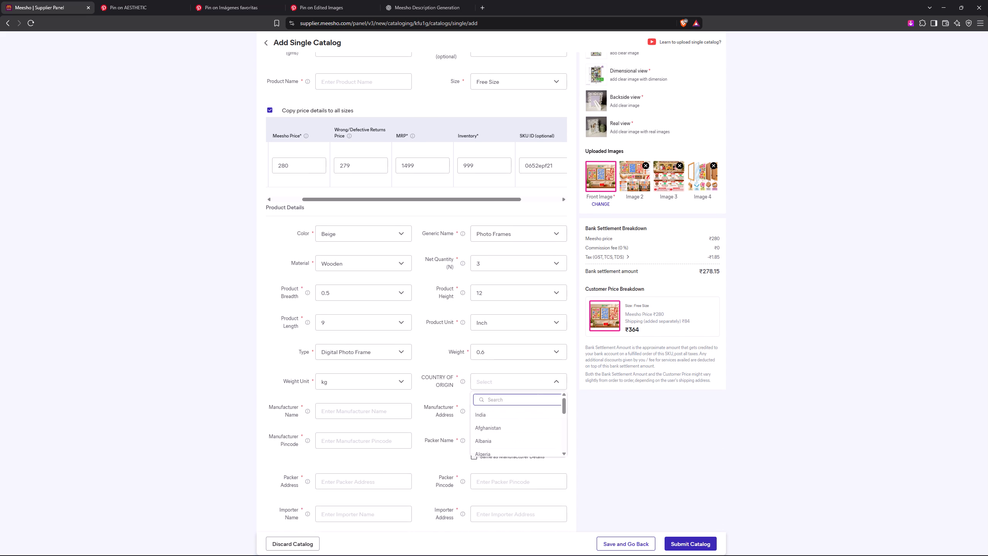
{"action": "left_click", "coordinate": [497, 414]}
{"action": "left_click", "coordinate": [389, 412]}
{"action": "left_click_drag", "start_coordinate": [385, 431], "coordinate": [389, 431]}
{"action": "left_click", "coordinate": [508, 414]}
{"action": "left_click", "coordinate": [526, 434]}
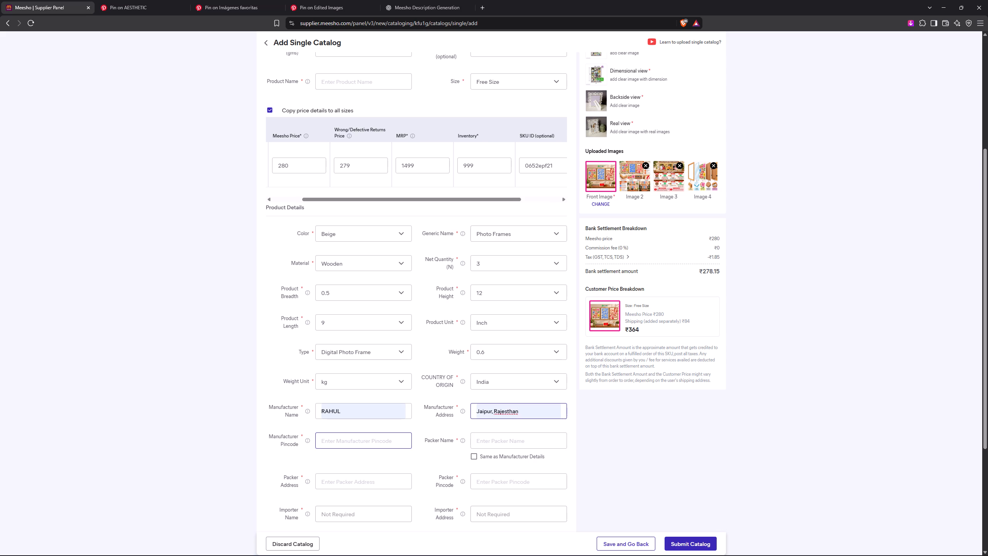
{"action": "left_click", "coordinate": [387, 443]}
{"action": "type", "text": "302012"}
{"action": "left_click", "coordinate": [477, 457]}
{"action": "left_click", "coordinate": [475, 457]}
{"action": "scroll", "coordinate": [684, 488], "scroll_direction": "down", "scroll_amount": 4}
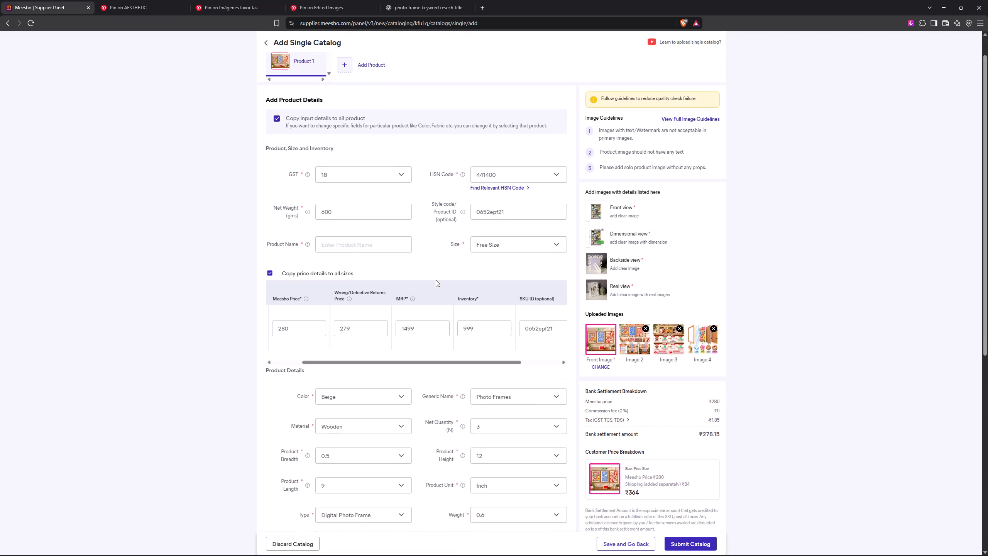
{"action": "scroll", "coordinate": [436, 280], "scroll_direction": "up", "scroll_amount": 2}
{"action": "left_click", "coordinate": [348, 278]}
{"action": "right_click", "coordinate": [352, 278]}
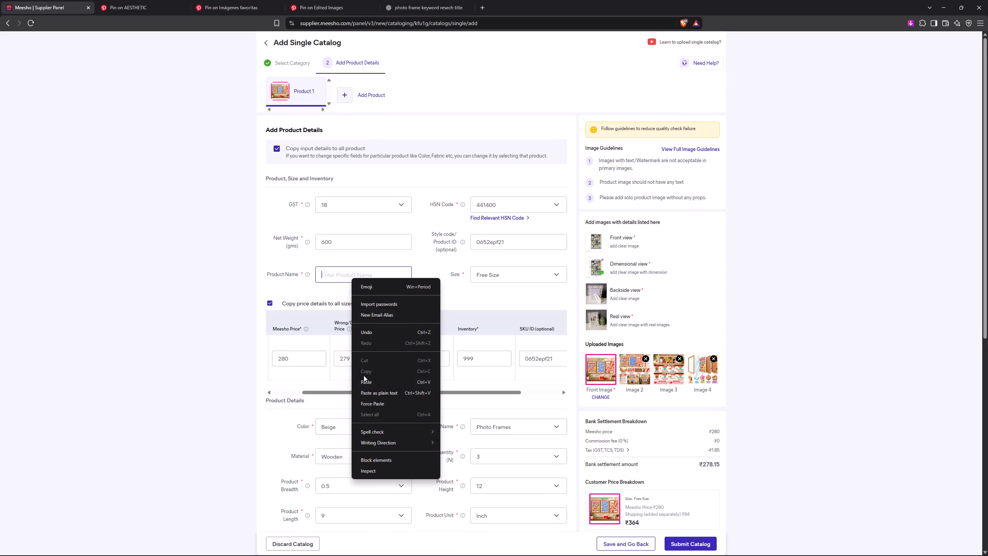
{"action": "left_click", "coordinate": [364, 379]}
{"action": "left_click", "coordinate": [410, 303]}
Replace the listing's front image with the file meesho_image (24).
{"action": "scroll", "coordinate": [466, 285], "scroll_direction": "down", "scroll_amount": 9}
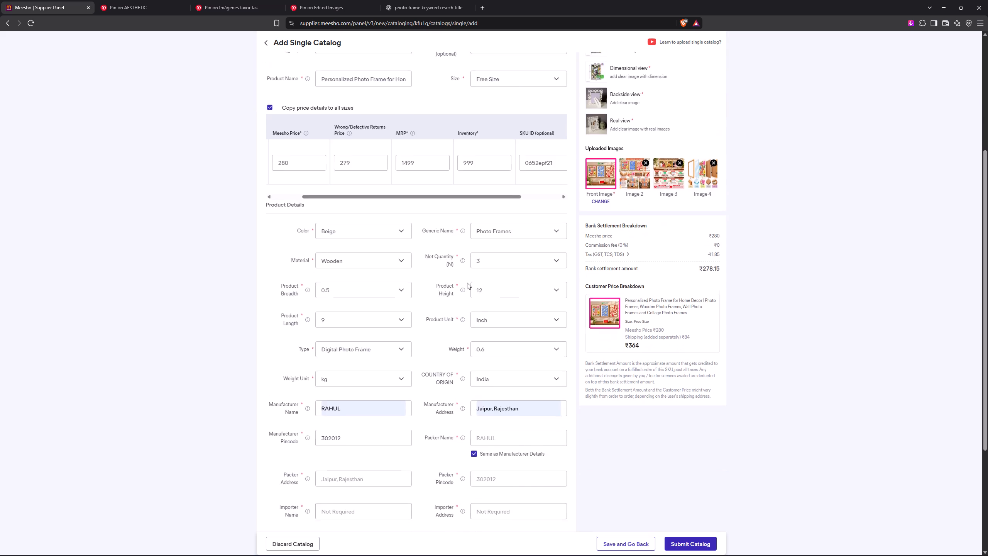
{"action": "scroll", "coordinate": [467, 283], "scroll_direction": "down", "scroll_amount": 6}
{"action": "scroll", "coordinate": [666, 376], "scroll_direction": "up", "scroll_amount": 6}
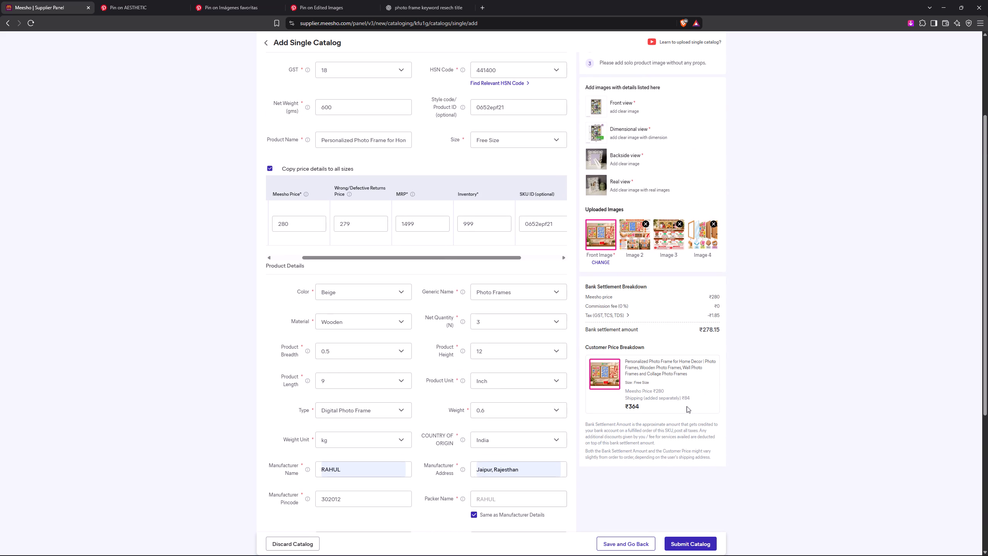
{"action": "left_click", "coordinate": [605, 261]}
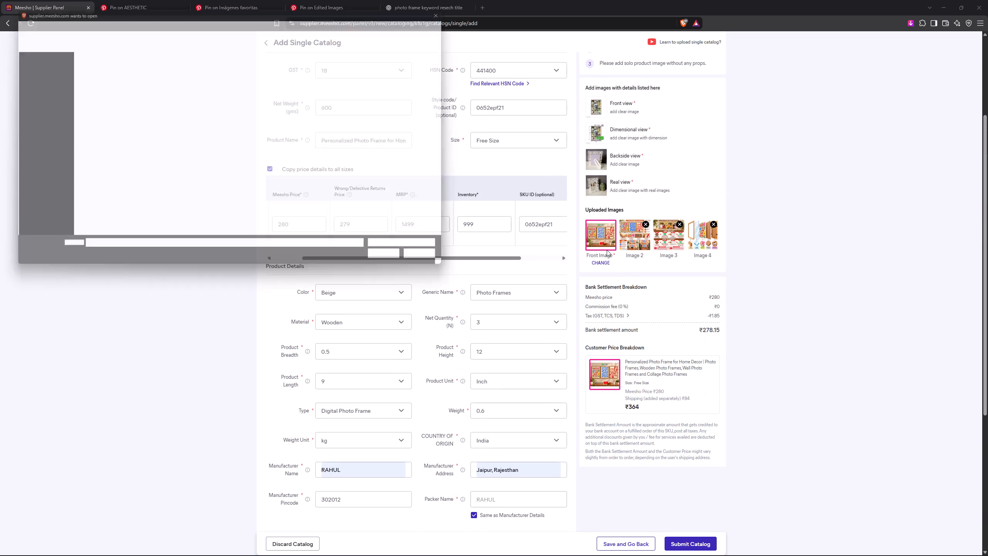
{"action": "double_click", "coordinate": [115, 108]}
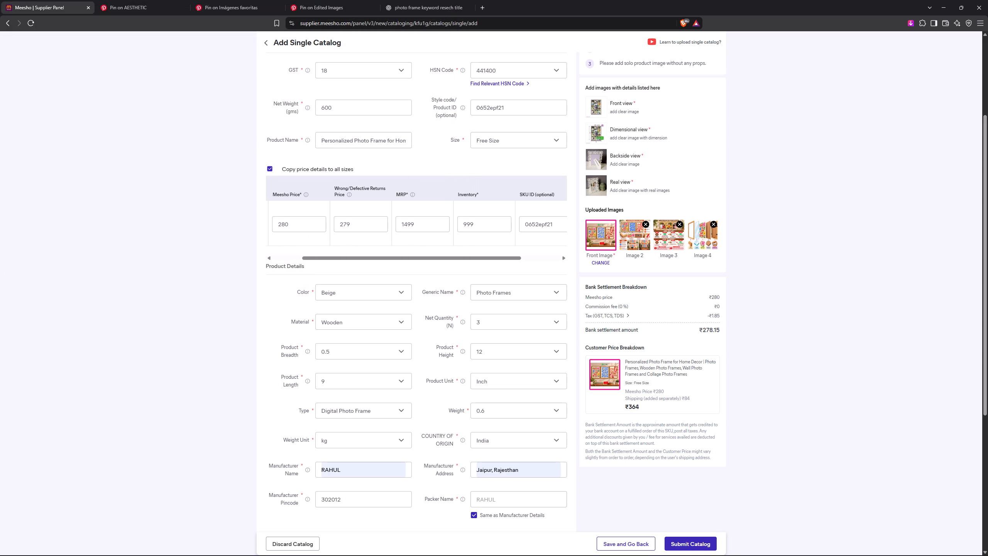
{"action": "left_click", "coordinate": [302, 226]}
{"action": "scroll", "coordinate": [707, 365], "scroll_direction": "down", "scroll_amount": 2}
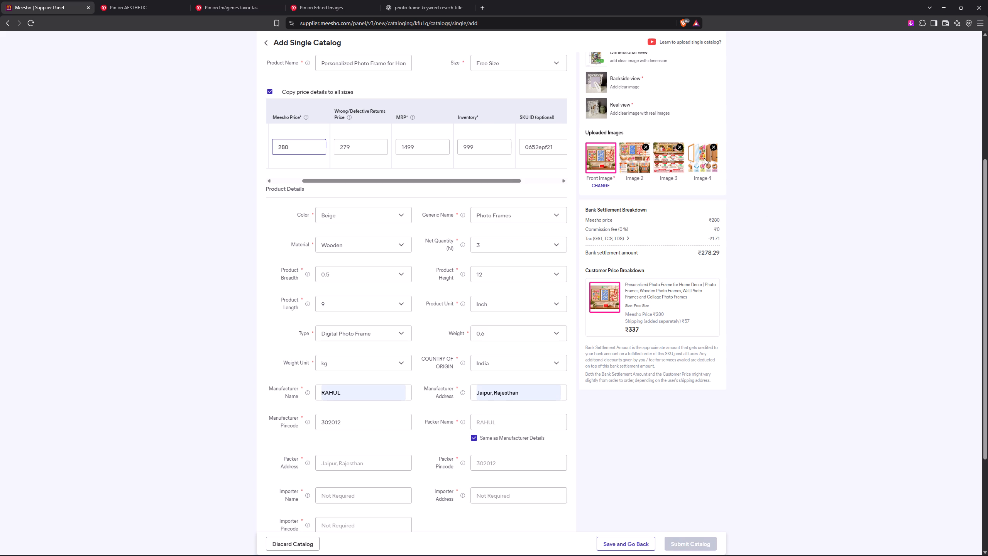
Remove the third uploaded image and add the "last photo" file as the fourth image.
{"action": "left_click", "coordinate": [680, 147]}
{"action": "left_click", "coordinate": [676, 144]}
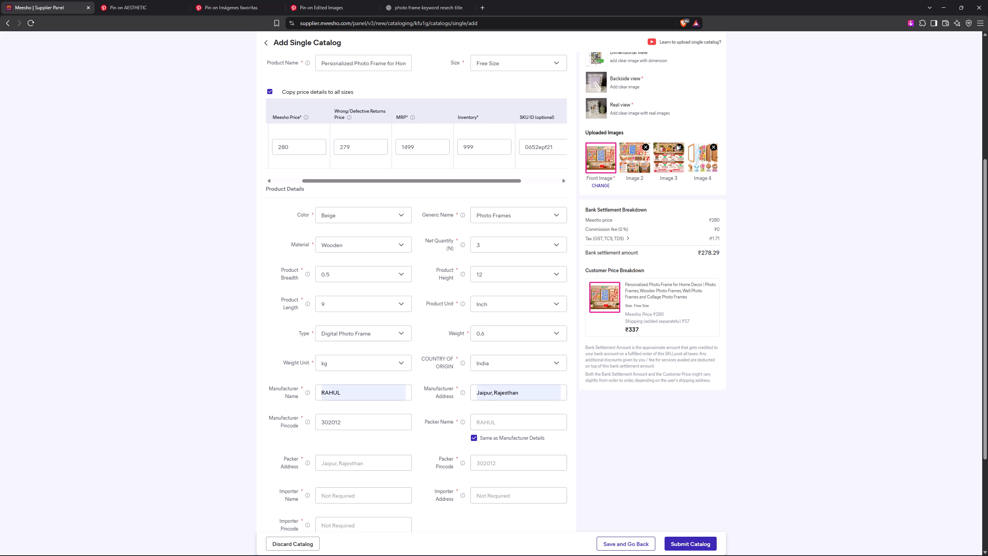
{"action": "left_click", "coordinate": [697, 157]}
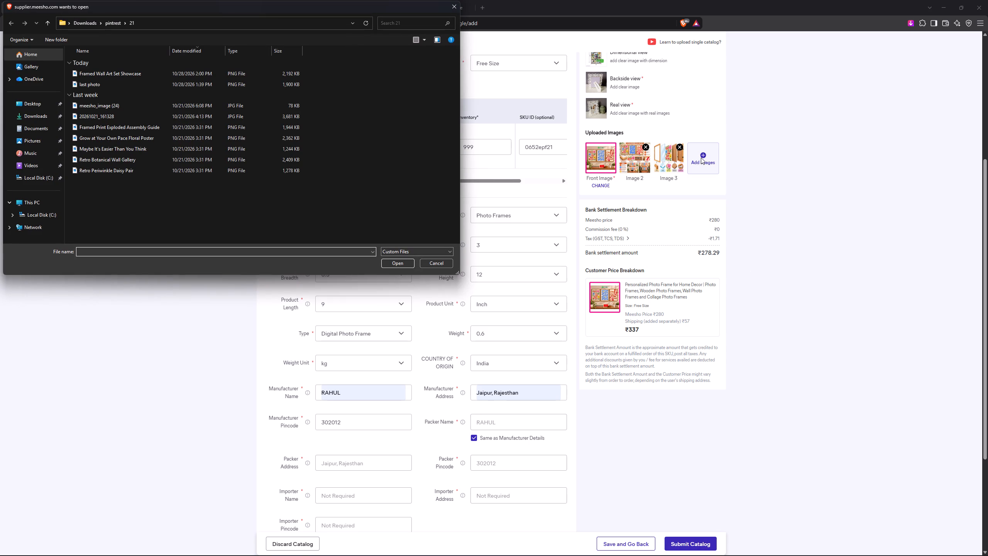
{"action": "double_click", "coordinate": [160, 81]}
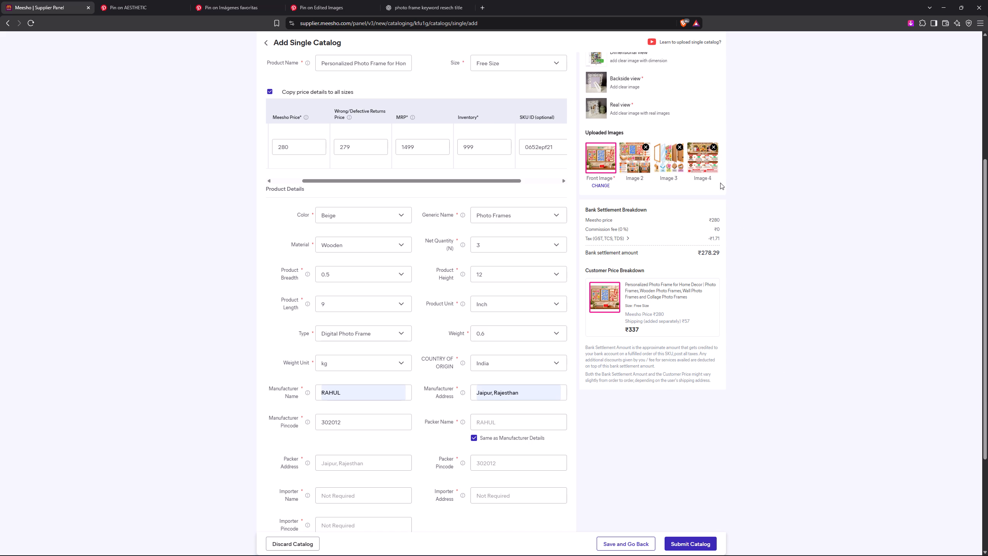
Review the completed listing form, including its images, price breakdown, product details and description.
{"action": "scroll", "coordinate": [650, 383], "scroll_direction": "down", "scroll_amount": 8}
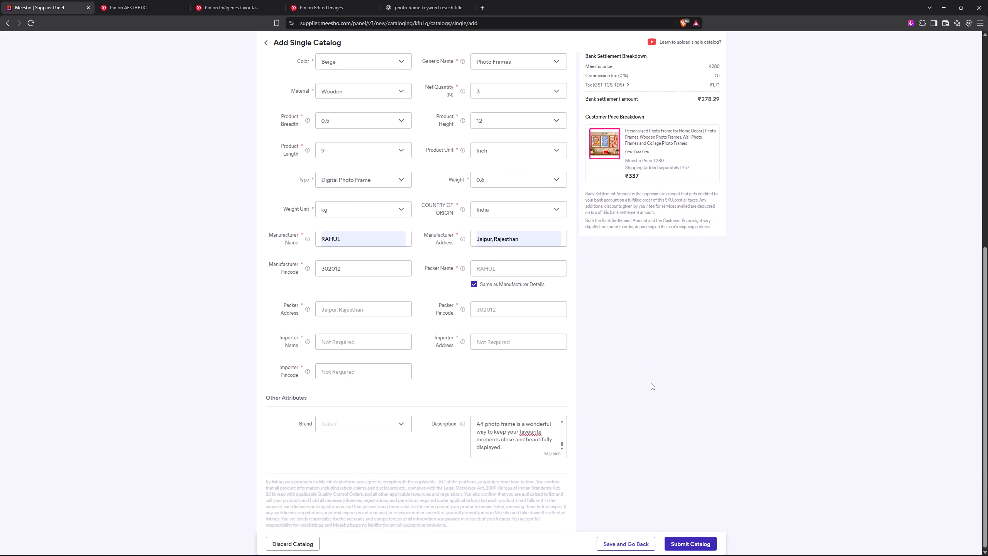
{"action": "scroll", "coordinate": [647, 389], "scroll_direction": "up", "scroll_amount": 5}
{"action": "scroll", "coordinate": [642, 395], "scroll_direction": "down", "scroll_amount": 1}
{"action": "scroll", "coordinate": [641, 395], "scroll_direction": "up", "scroll_amount": 9}
{"action": "scroll", "coordinate": [629, 380], "scroll_direction": "down", "scroll_amount": 4}
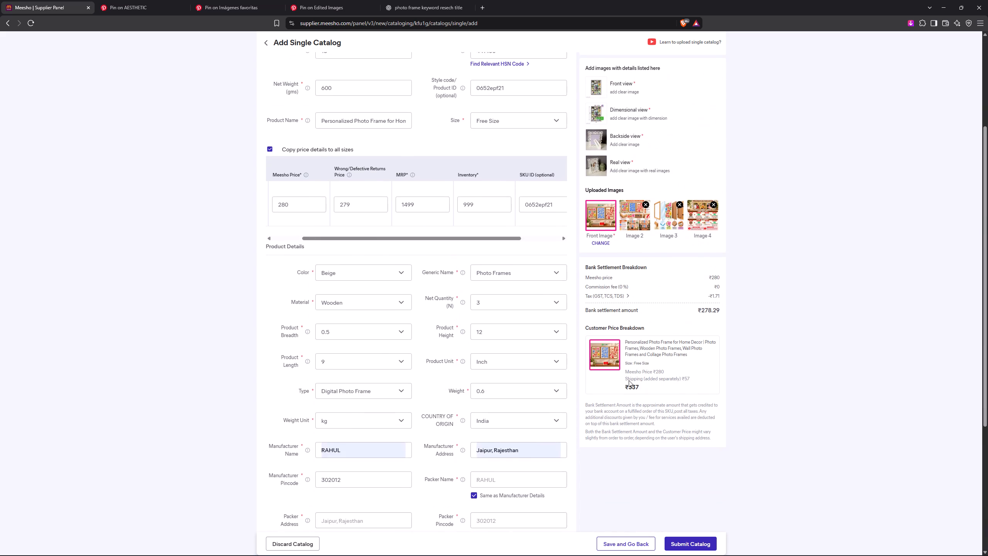
{"action": "scroll", "coordinate": [643, 351], "scroll_direction": "down", "scroll_amount": 4}
{"action": "scroll", "coordinate": [685, 368], "scroll_direction": "down", "scroll_amount": 7}
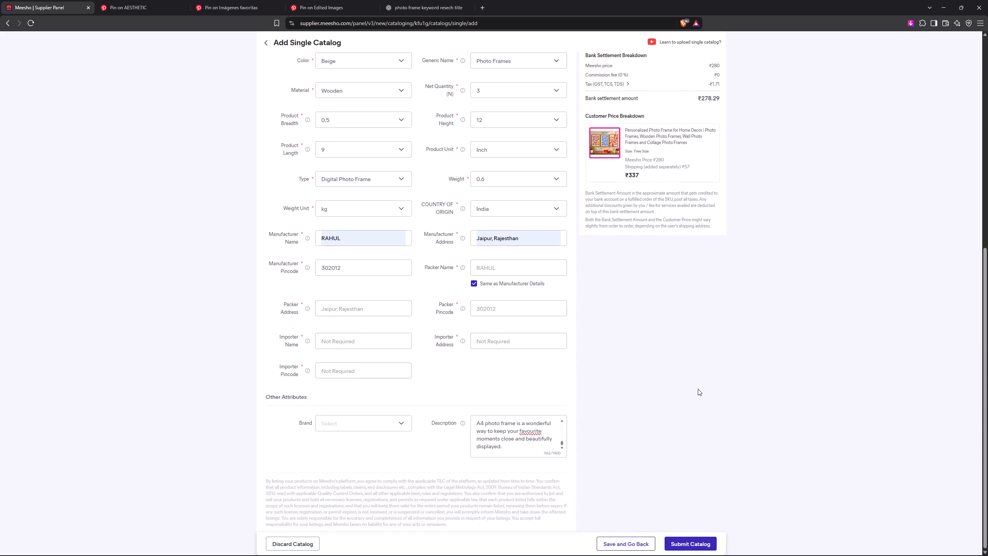
Submit the catalog for quality check, declaring that all its products are not branded or illegal to sell.
{"action": "left_click", "coordinate": [699, 544]}
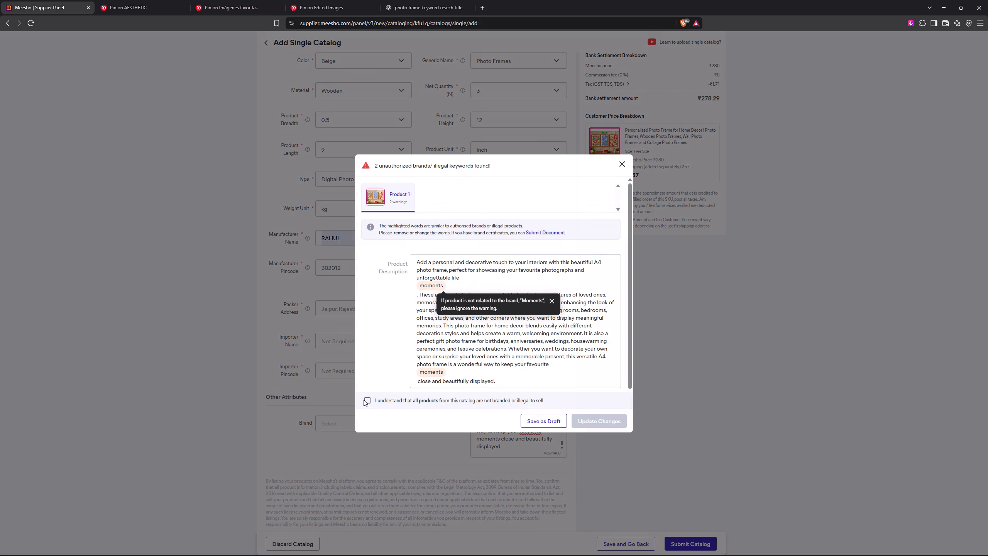
{"action": "left_click", "coordinate": [364, 399]}
{"action": "left_click", "coordinate": [371, 400]}
{"action": "left_click", "coordinate": [608, 420]}
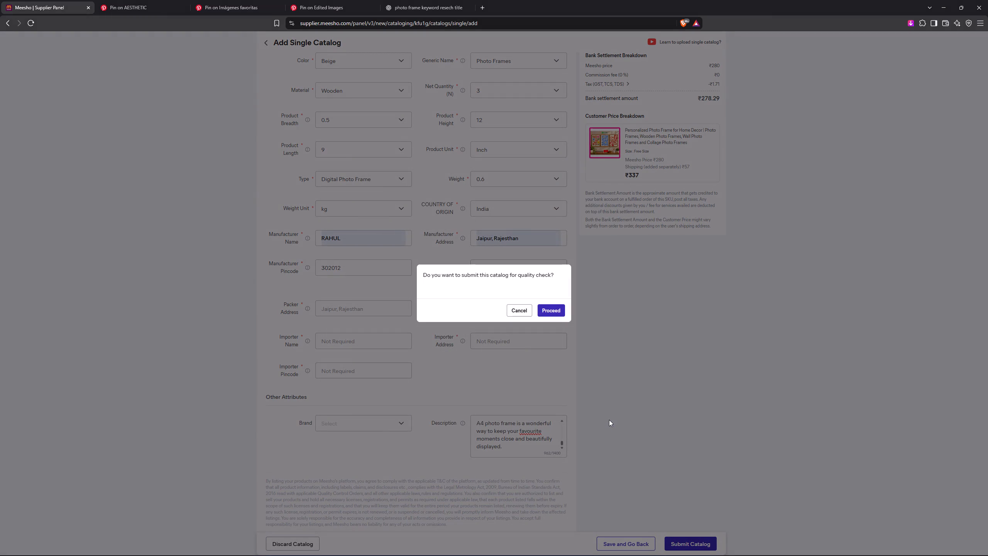
{"action": "left_click", "coordinate": [567, 307]}
{"action": "left_click", "coordinate": [554, 309]}
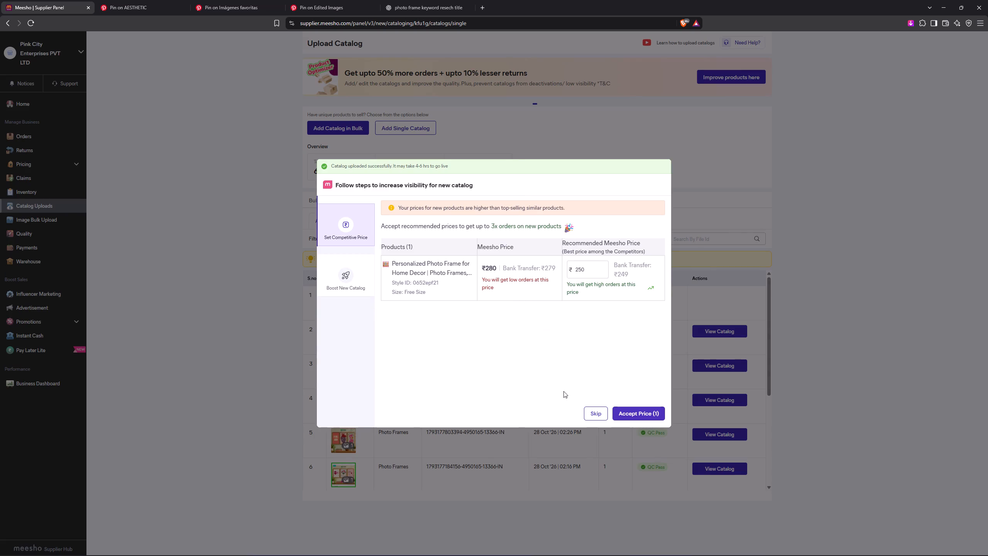
Skip the recommended competitive price of 250 for the new catalog.
{"action": "left_click", "coordinate": [601, 414]}
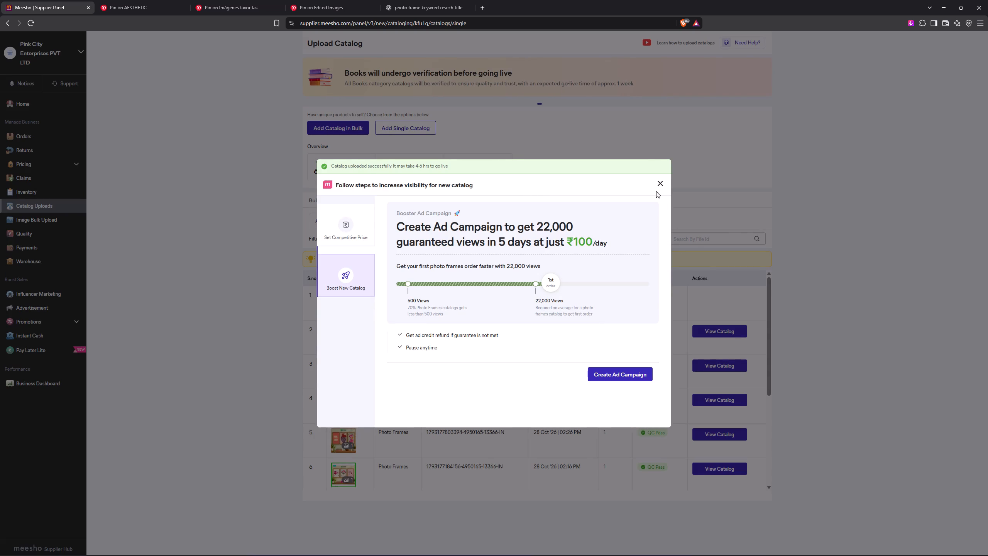
Dismiss the Booster Ad Campaign offer for the new catalog without creating a campaign.
{"action": "left_click", "coordinate": [658, 181]}
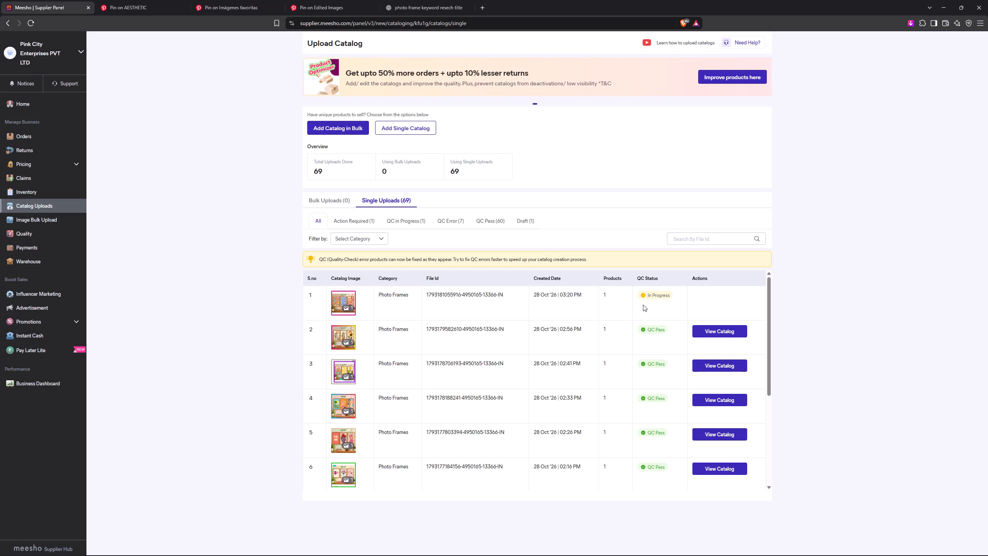
Look over the single uploads list and refresh it to check the new catalog's QC status.
{"action": "scroll", "coordinate": [563, 382], "scroll_direction": "down", "scroll_amount": 3}
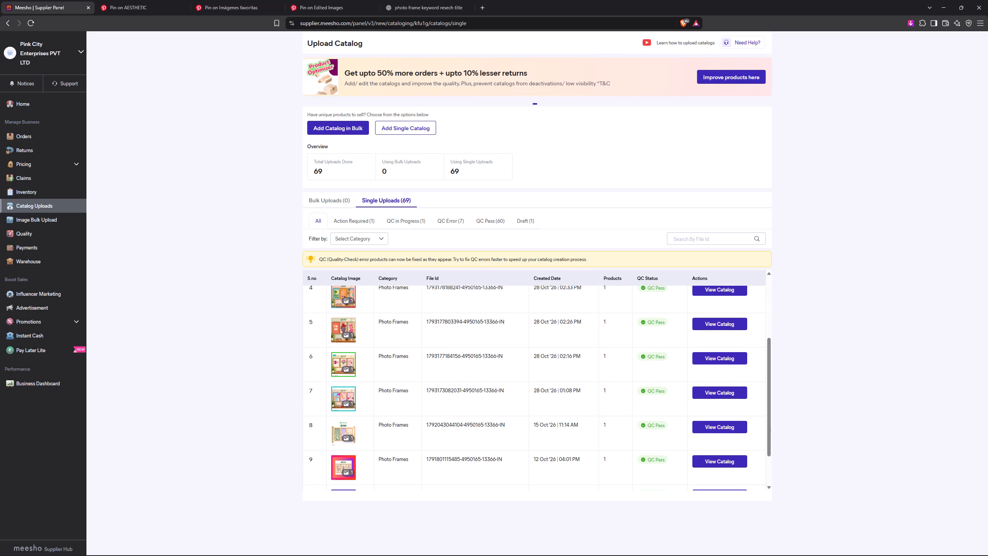
{"action": "scroll", "coordinate": [556, 375], "scroll_direction": "up", "scroll_amount": 6}
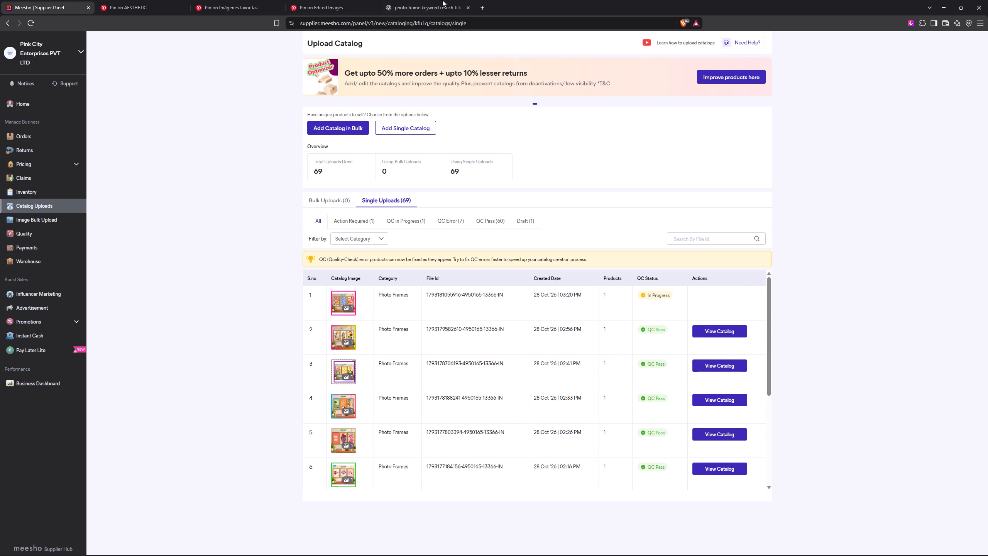
{"action": "left_click", "coordinate": [32, 25]}
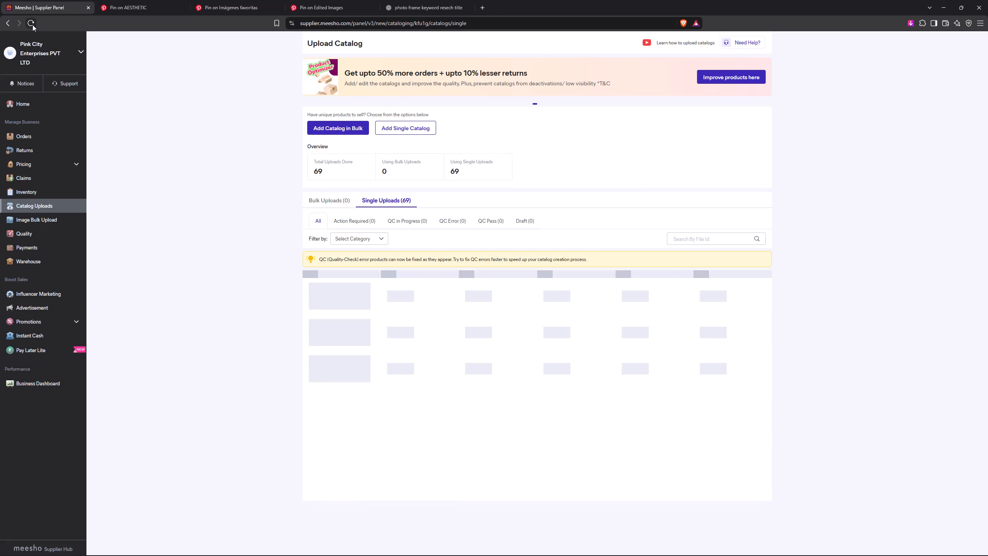
{"action": "left_click", "coordinate": [32, 25]}
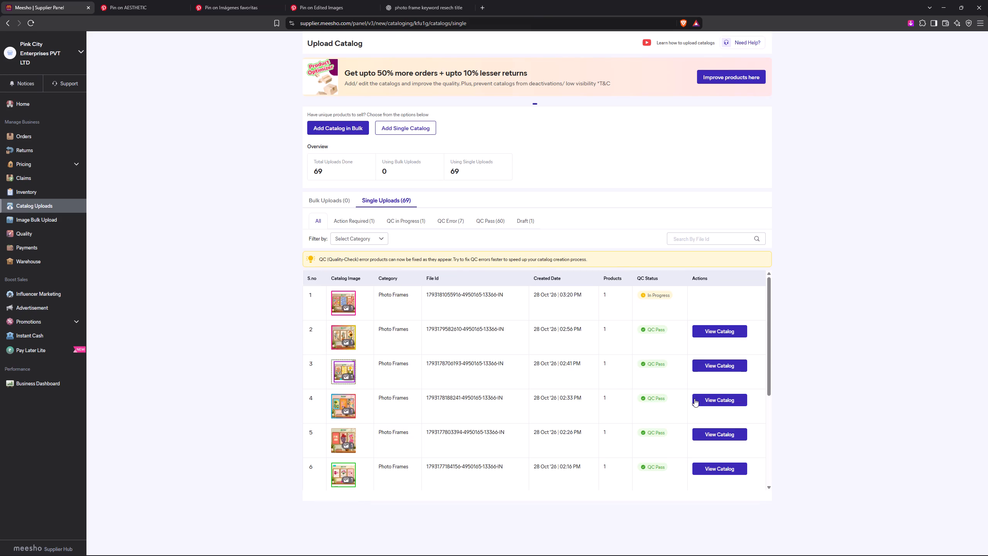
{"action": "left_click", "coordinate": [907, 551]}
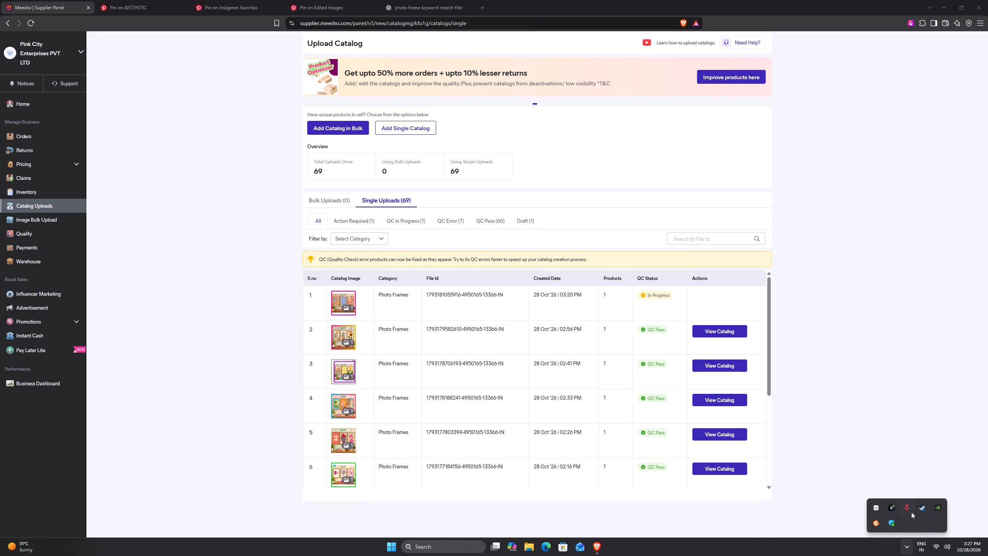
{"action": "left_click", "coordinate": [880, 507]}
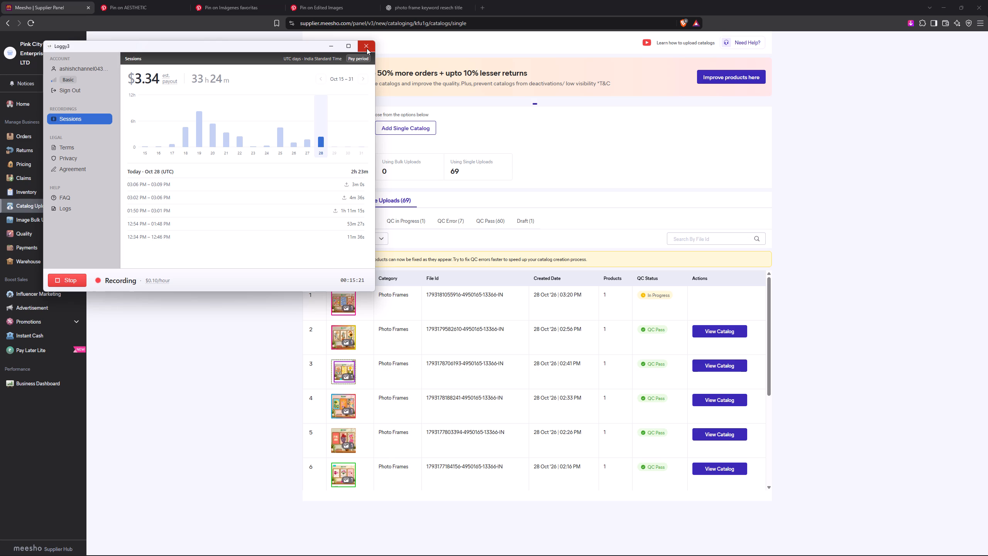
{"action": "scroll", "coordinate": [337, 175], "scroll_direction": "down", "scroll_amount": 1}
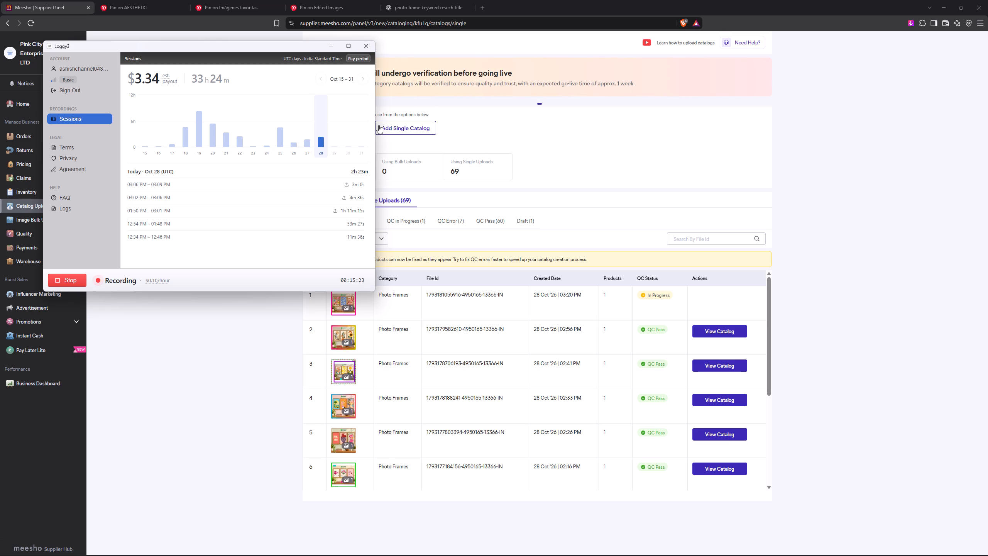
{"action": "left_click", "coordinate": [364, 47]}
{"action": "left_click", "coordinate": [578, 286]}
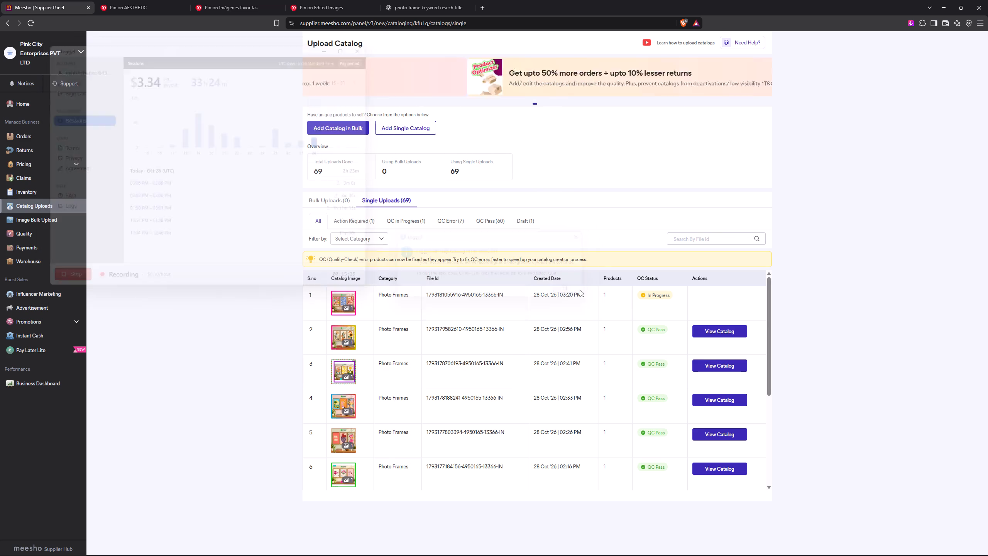
Reload the single uploads list and look through the photo frame catalogs and their QC statuses.
{"action": "scroll", "coordinate": [577, 438], "scroll_direction": "down", "scroll_amount": 1}
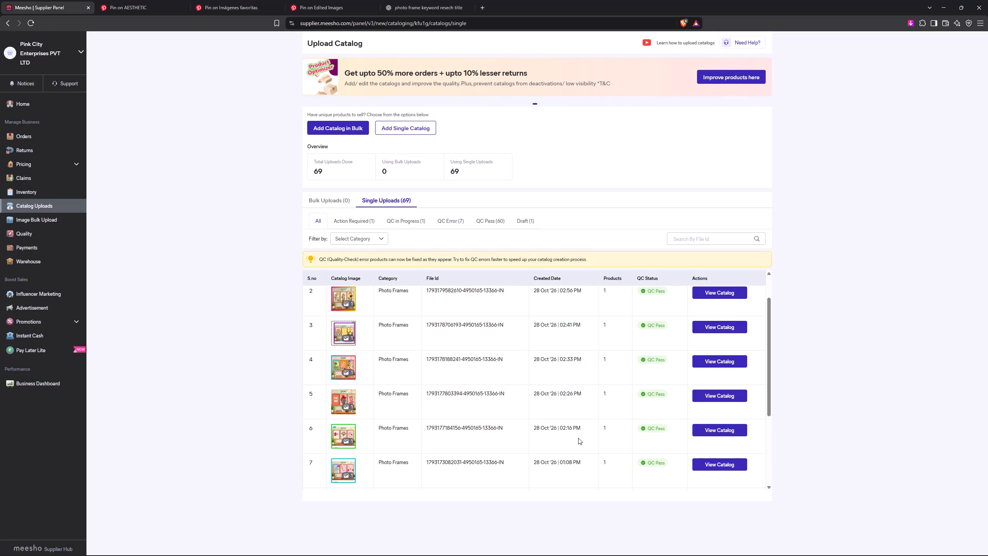
{"action": "scroll", "coordinate": [520, 353], "scroll_direction": "up", "scroll_amount": 11}
{"action": "left_click", "coordinate": [35, 26]}
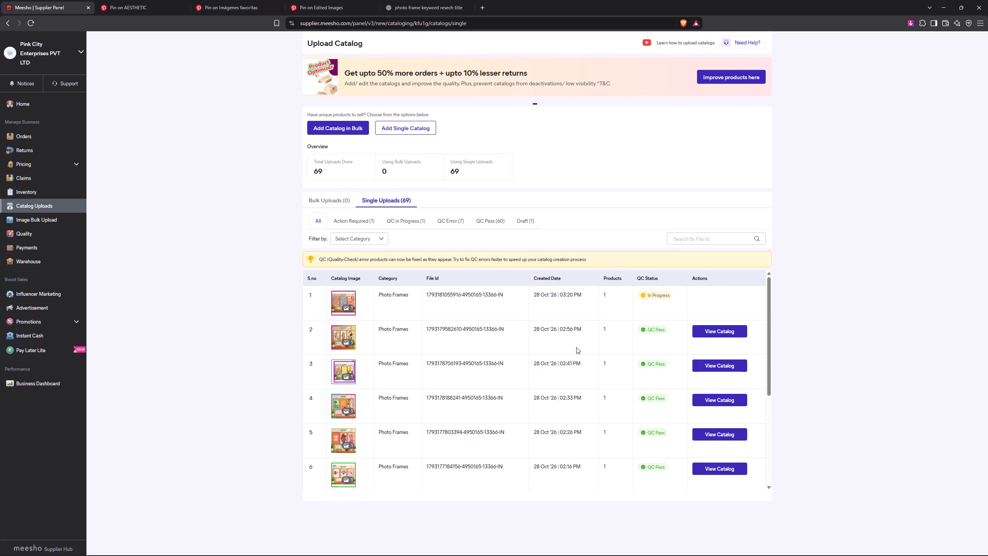
{"action": "scroll", "coordinate": [577, 347], "scroll_direction": "down", "scroll_amount": 4}
{"action": "scroll", "coordinate": [563, 351], "scroll_direction": "up", "scroll_amount": 3}
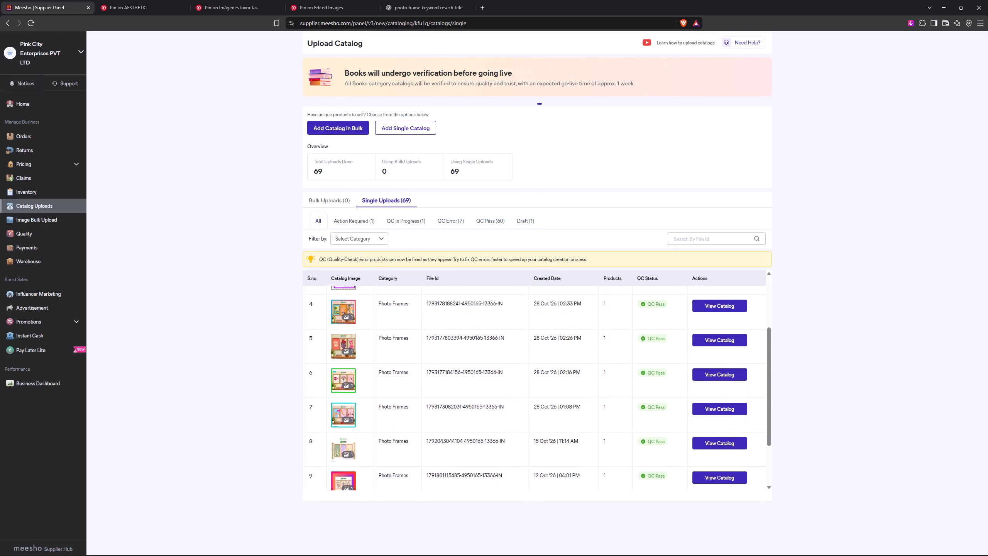
{"action": "scroll", "coordinate": [563, 351], "scroll_direction": "up", "scroll_amount": 3}
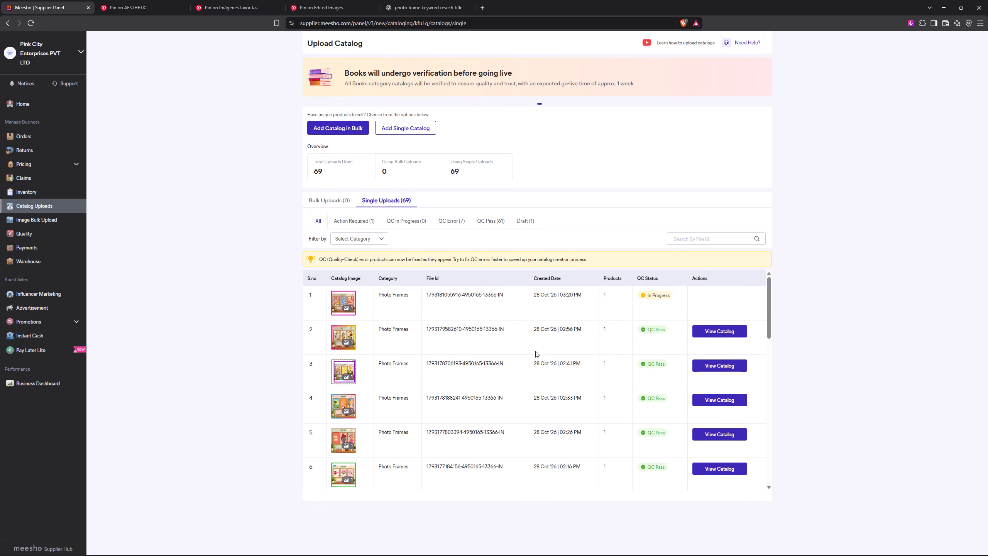
Preview the product images of the earlier photo frame catalogs in rows 2 to 7 of the uploads list.
{"action": "scroll", "coordinate": [455, 364], "scroll_direction": "down", "scroll_amount": 2}
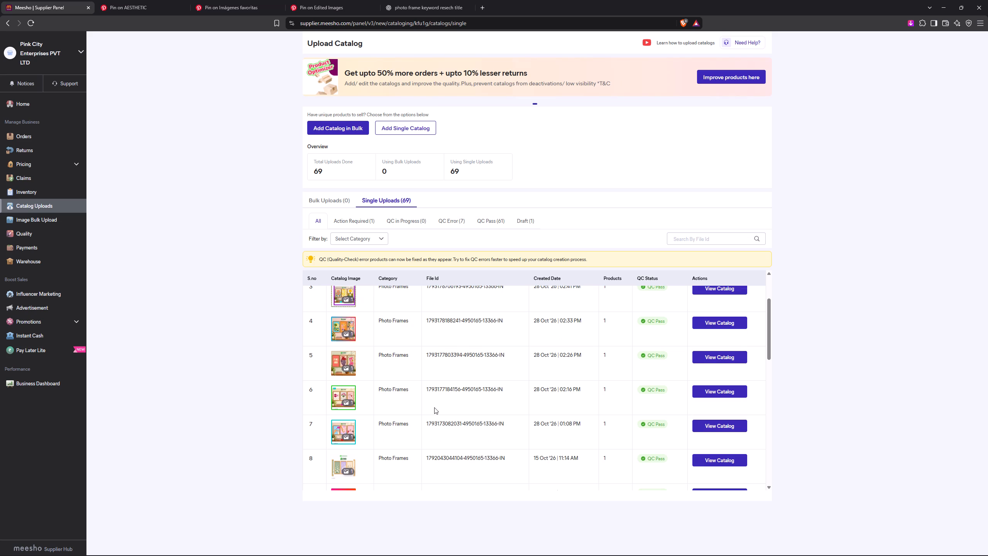
{"action": "left_click", "coordinate": [344, 428]}
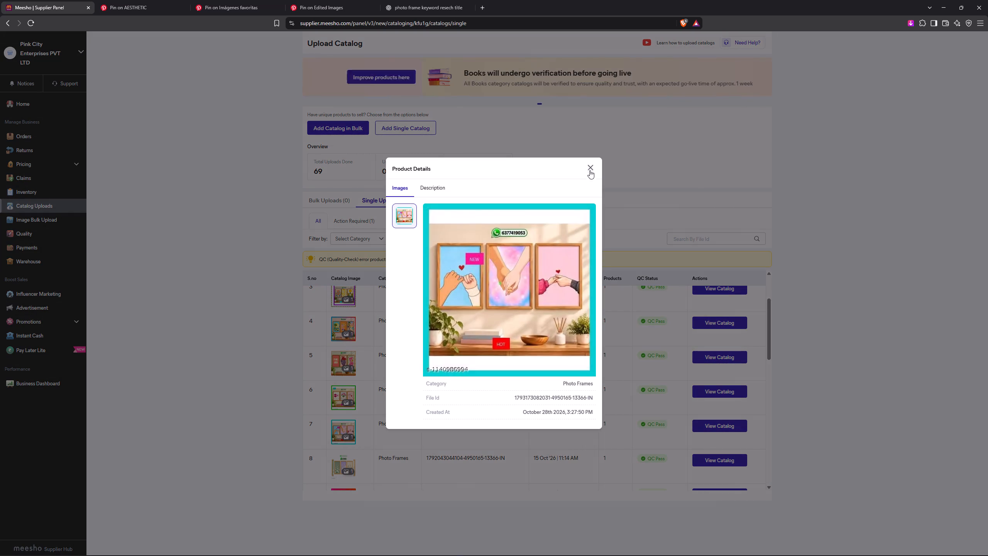
{"action": "left_click", "coordinate": [590, 169]}
{"action": "left_click", "coordinate": [588, 165]}
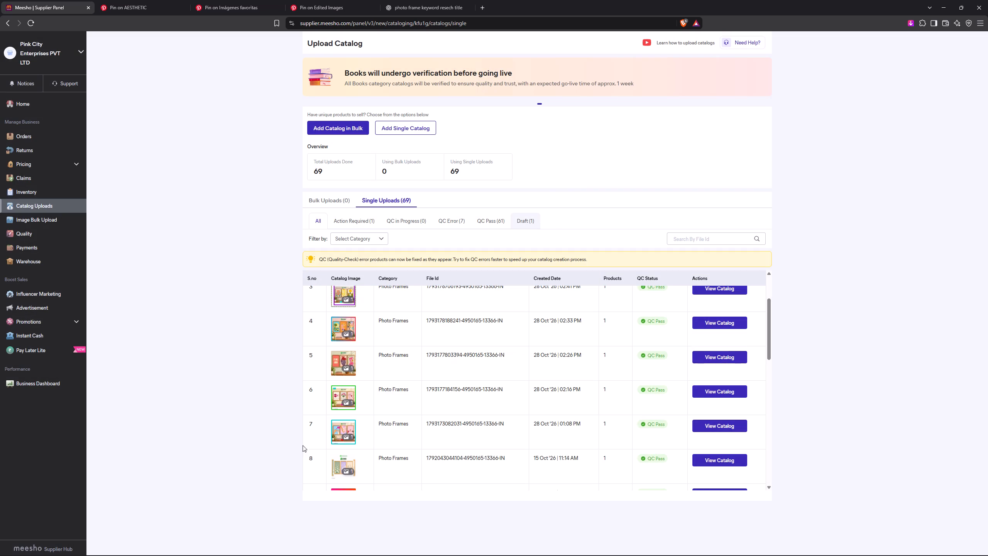
{"action": "left_click", "coordinate": [345, 386]}
{"action": "left_click", "coordinate": [597, 170]}
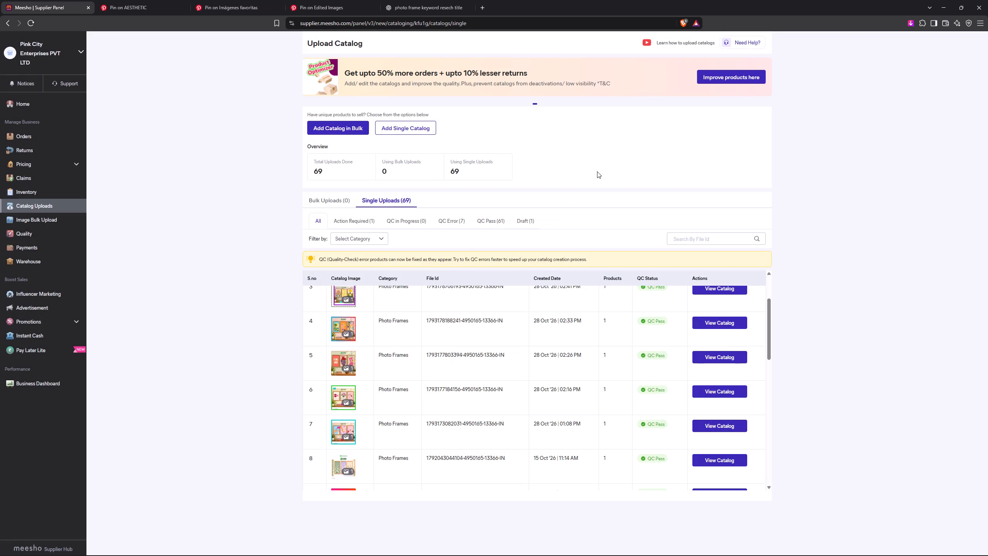
{"action": "left_click", "coordinate": [359, 367]}
{"action": "left_click", "coordinate": [344, 361]}
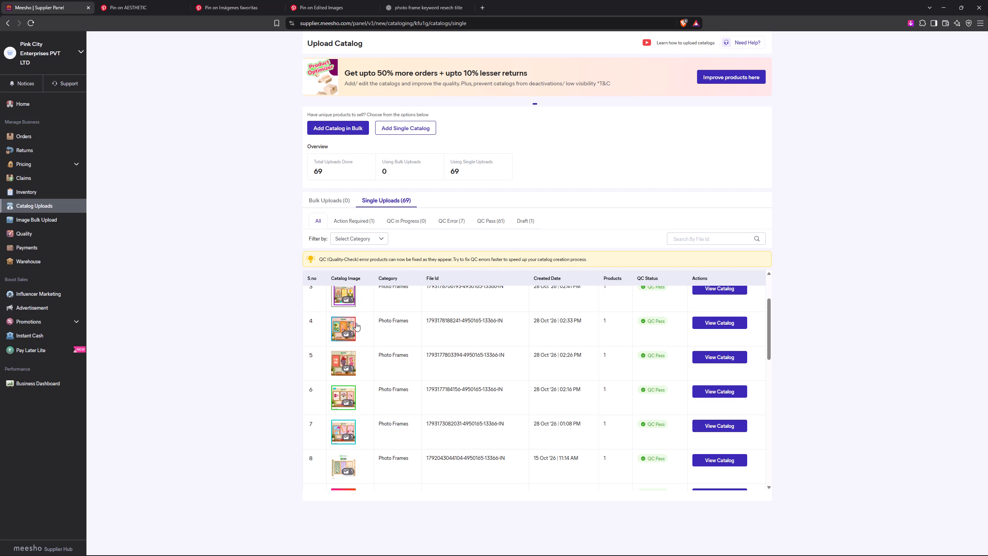
{"action": "left_click", "coordinate": [356, 323]}
{"action": "left_click", "coordinate": [592, 163]}
{"action": "scroll", "coordinate": [524, 378], "scroll_direction": "up", "scroll_amount": 2}
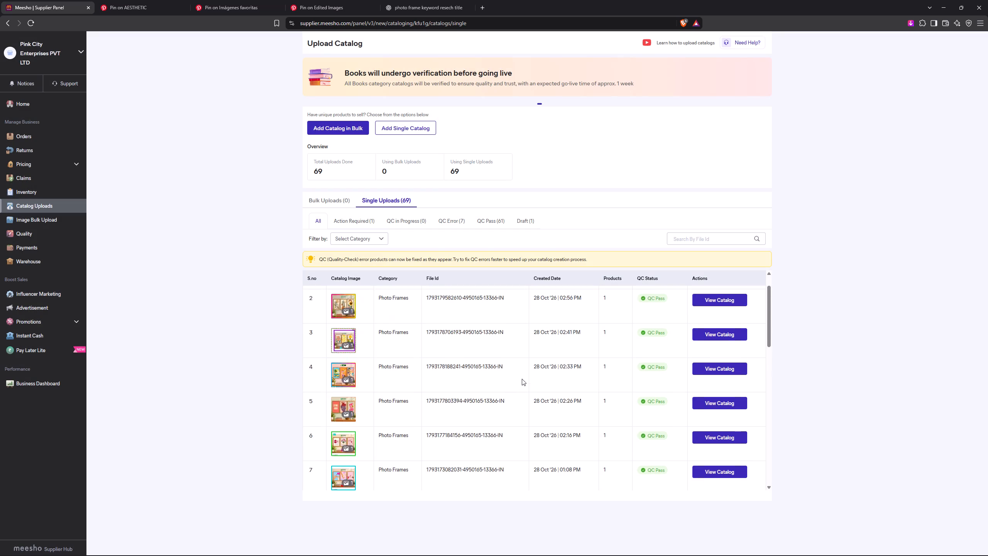
{"action": "left_click", "coordinate": [347, 401]}
{"action": "left_click", "coordinate": [591, 163]}
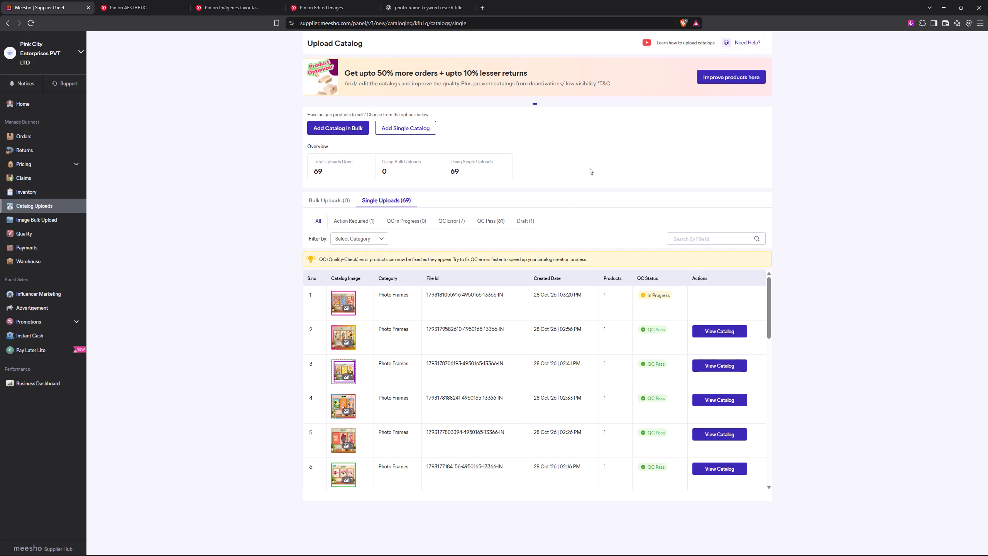
{"action": "left_click", "coordinate": [348, 336]}
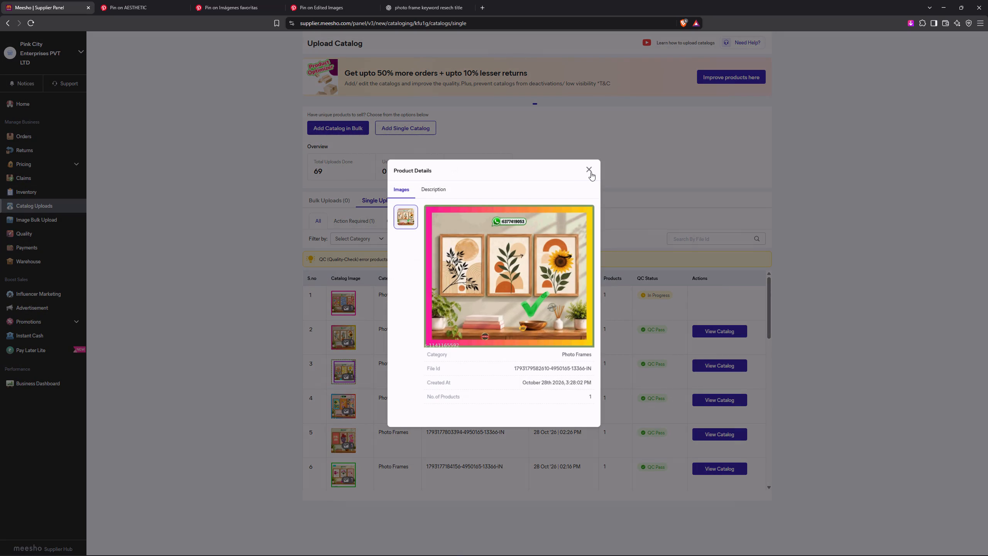
{"action": "left_click", "coordinate": [591, 171]}
{"action": "left_click", "coordinate": [341, 375]}
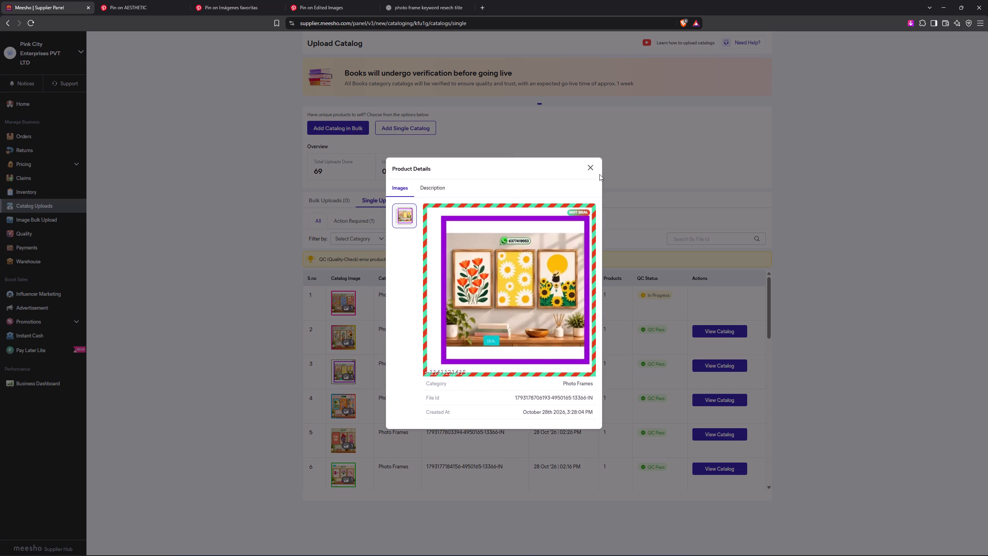
{"action": "left_click", "coordinate": [589, 163]}
Refresh the uploads list to check the newest catalog's QC status again.
{"action": "scroll", "coordinate": [419, 398], "scroll_direction": "up", "scroll_amount": 6}
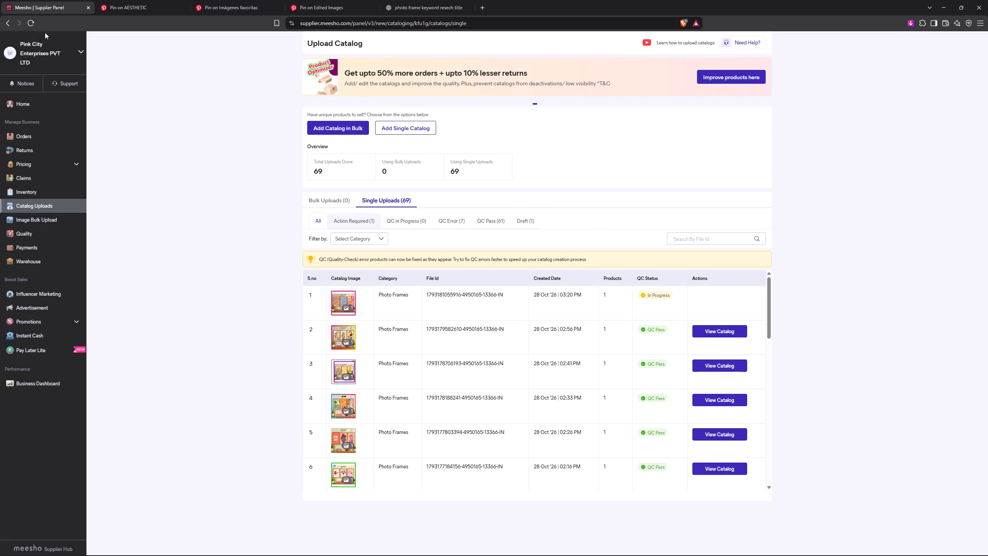
{"action": "left_click", "coordinate": [34, 22]}
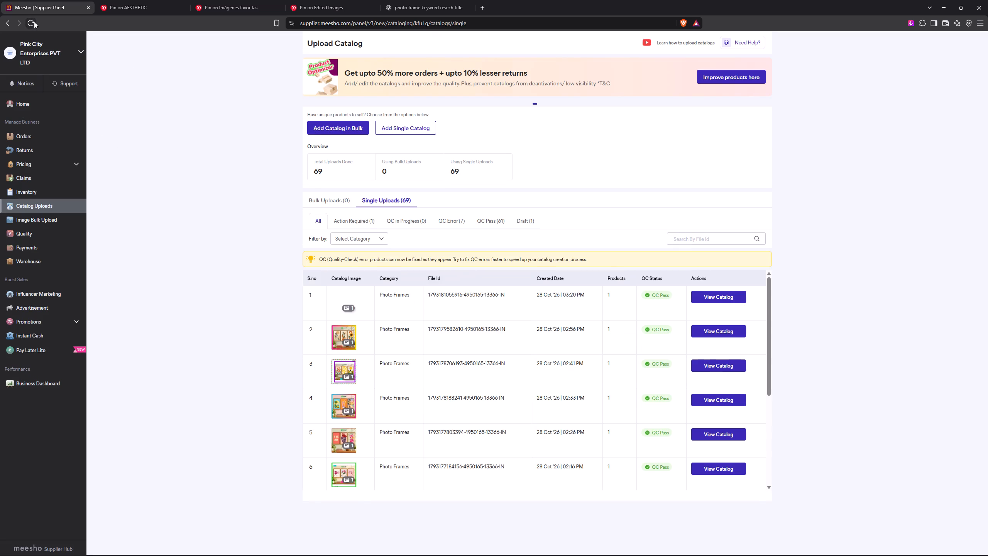
{"action": "scroll", "coordinate": [559, 338], "scroll_direction": "up", "scroll_amount": 2}
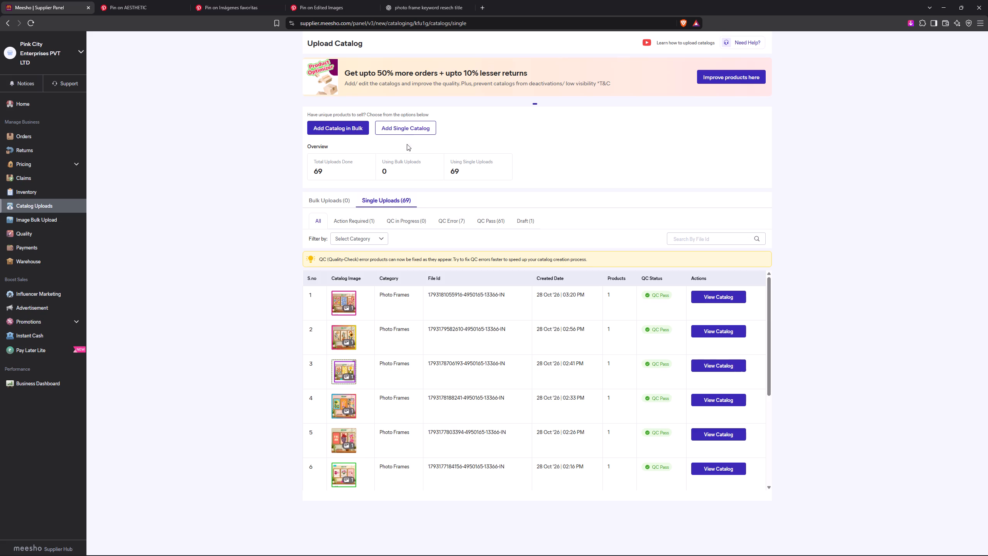
Start a new single catalog in the Photo Frames category with imgi_1_meesho_image4 from pintrest folder 22 as the front image.
{"action": "left_click", "coordinate": [409, 128]}
{"action": "left_click", "coordinate": [429, 130]}
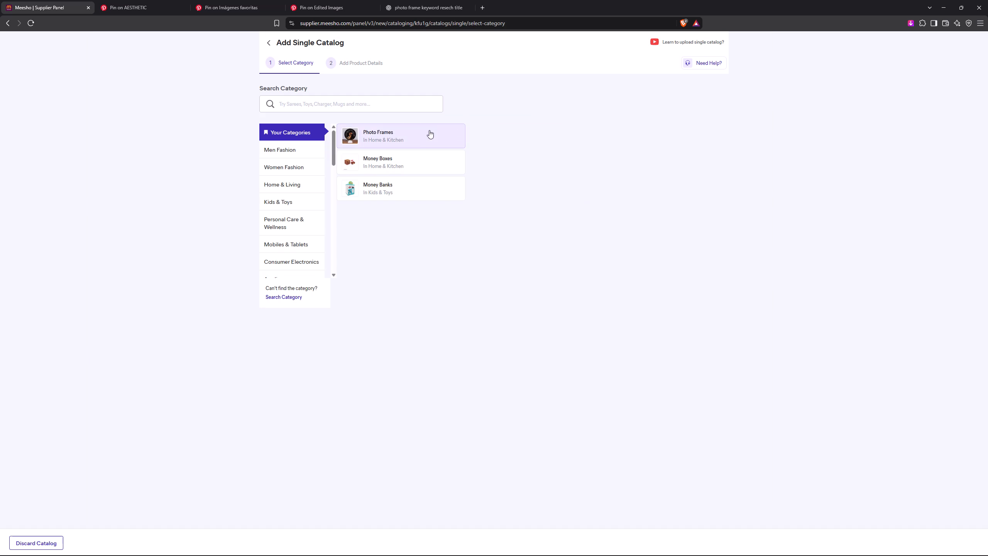
{"action": "left_click", "coordinate": [646, 260]}
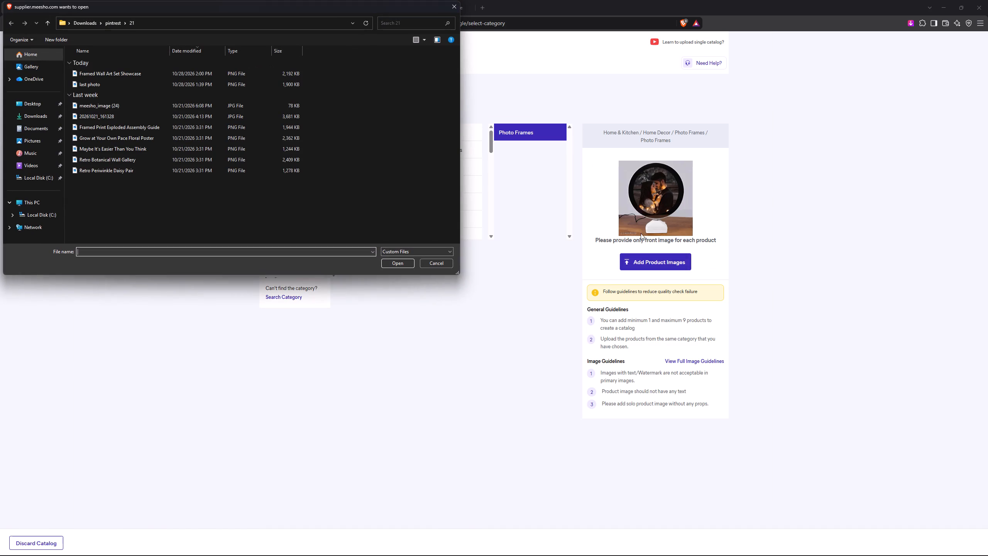
{"action": "left_click", "coordinate": [116, 25]}
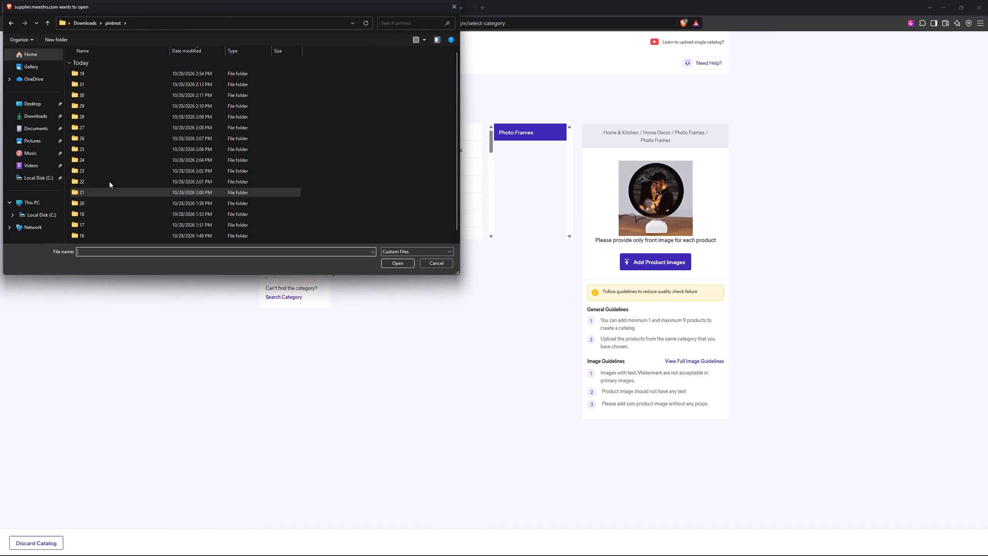
{"action": "double_click", "coordinate": [104, 181]}
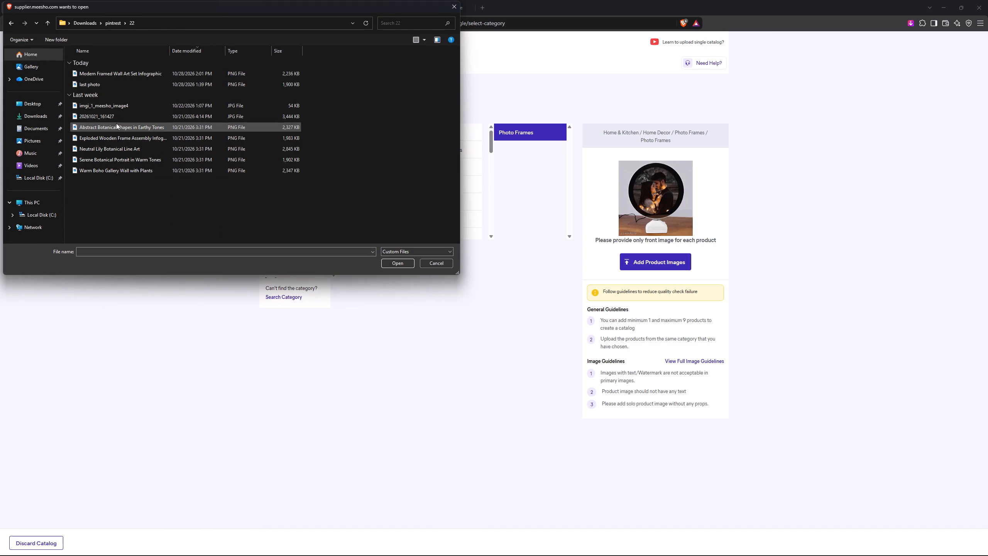
{"action": "double_click", "coordinate": [118, 104]}
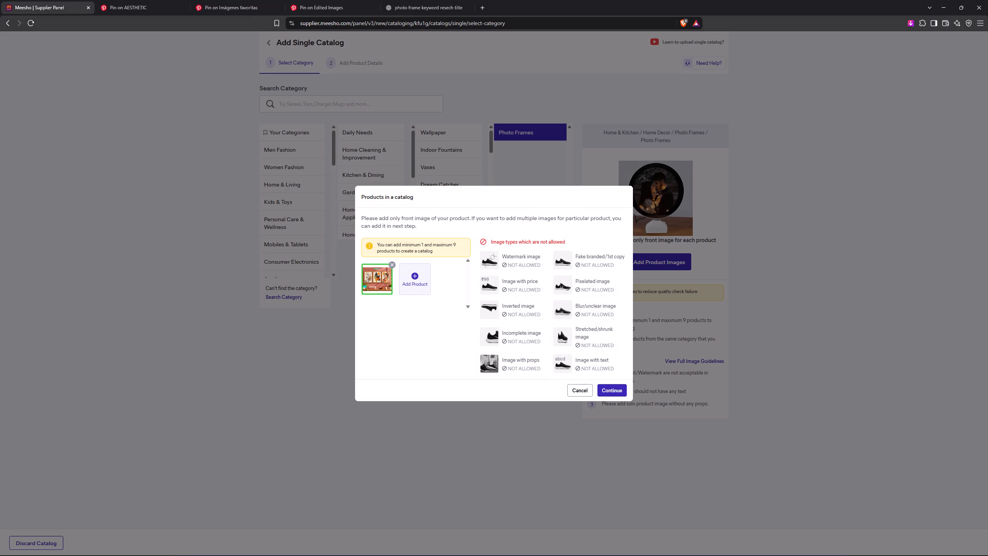
{"action": "left_click", "coordinate": [617, 392]}
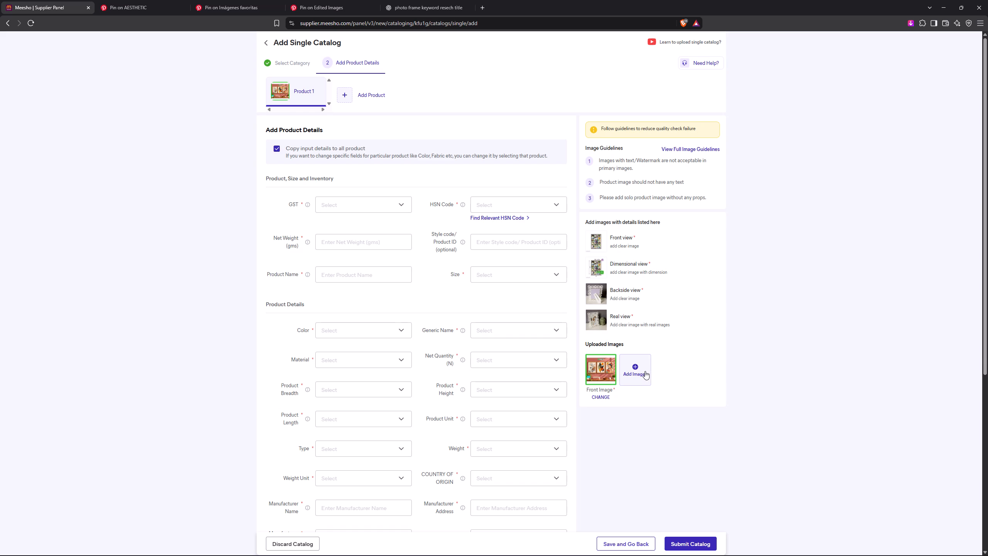
Set the product's GST to 18, the HSN code to 441400 and the net weight to 600 grams.
{"action": "left_click", "coordinate": [362, 208]}
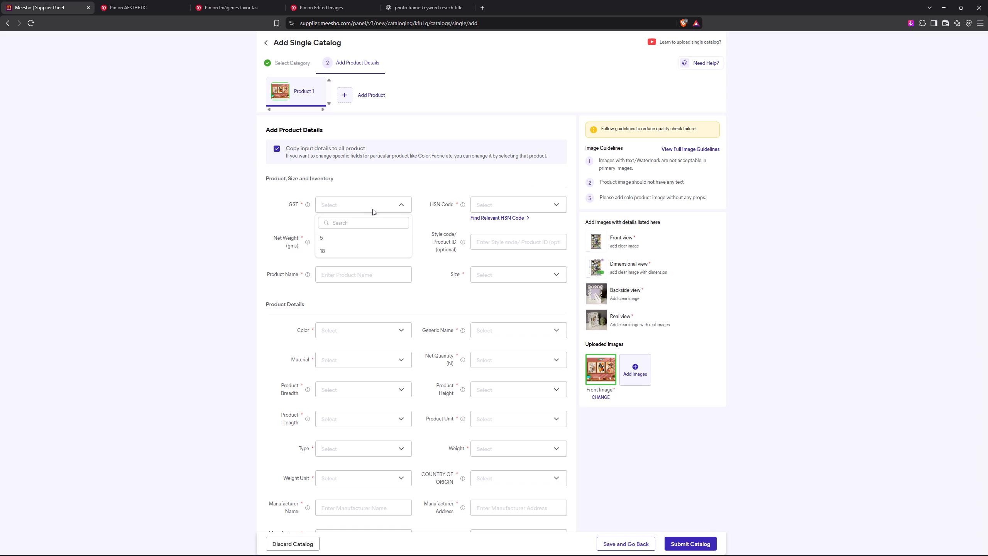
{"action": "left_click", "coordinate": [341, 250]}
{"action": "left_click", "coordinate": [527, 201]}
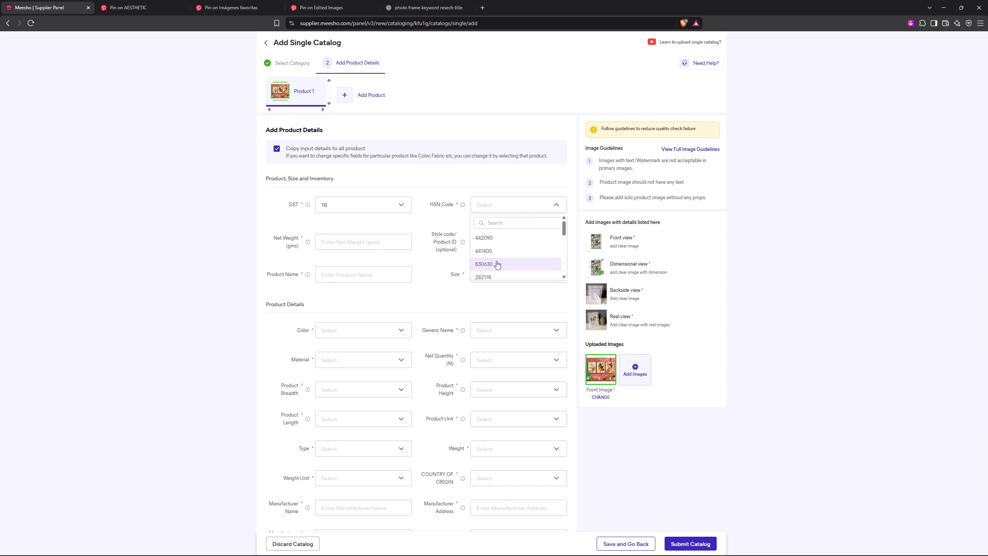
{"action": "left_click", "coordinate": [495, 246]}
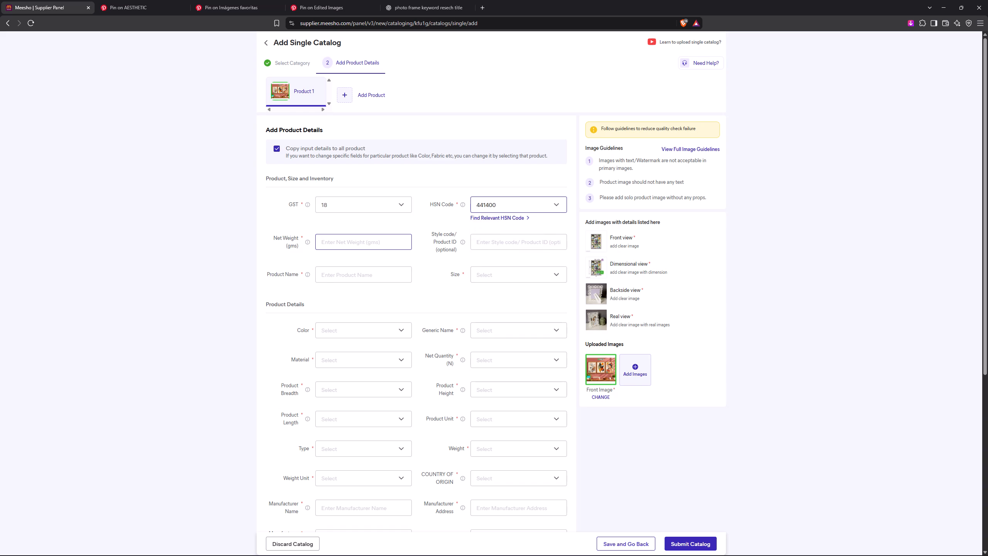
{"action": "left_click", "coordinate": [382, 244]}
{"action": "type", "text": "600"}
Remove the saved 0652epf20 suggestion and enter 0652epf22 as the style code/product ID.
{"action": "left_click", "coordinate": [509, 248]}
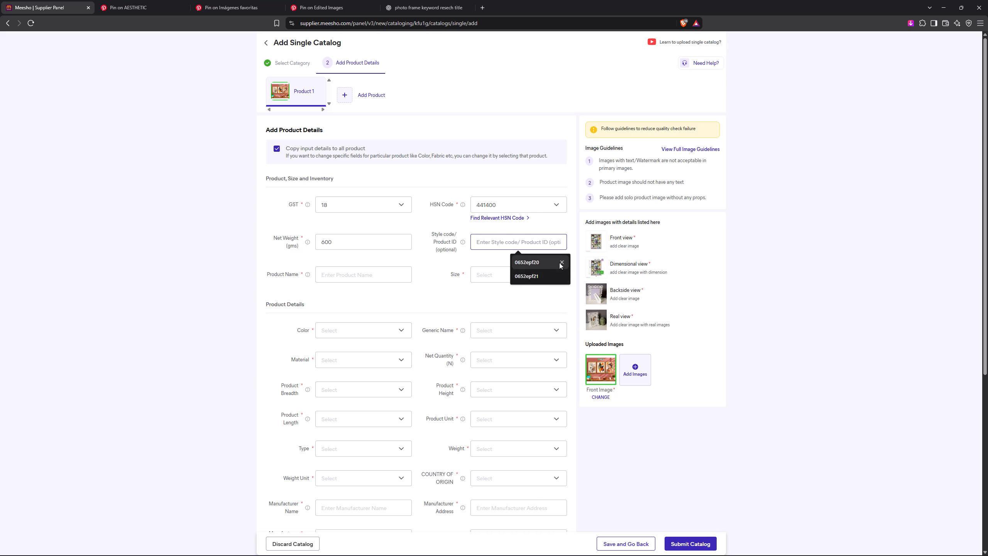
{"action": "left_click", "coordinate": [560, 262]}
{"action": "left_click", "coordinate": [530, 264]}
{"action": "left_click", "coordinate": [521, 243]}
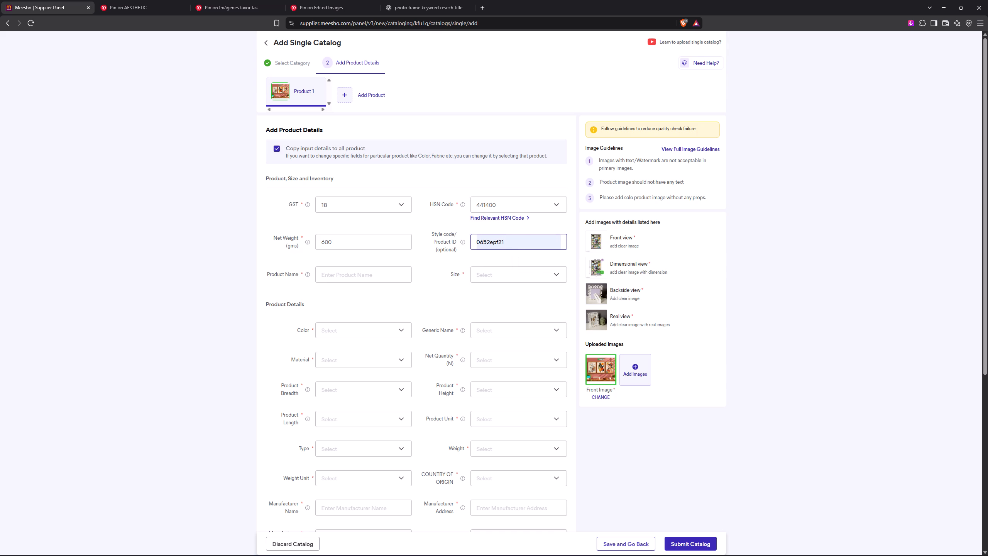
{"action": "key", "text": "BackSpace"}
{"action": "key", "text": "2"}
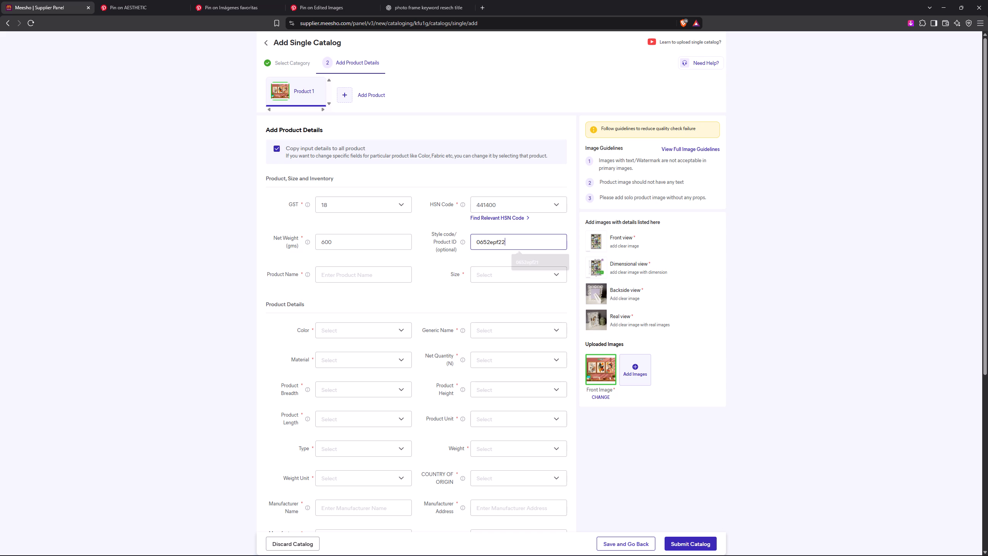
Apply Free Size as the product's size.
{"action": "left_click", "coordinate": [540, 276]}
{"action": "left_click", "coordinate": [479, 299]}
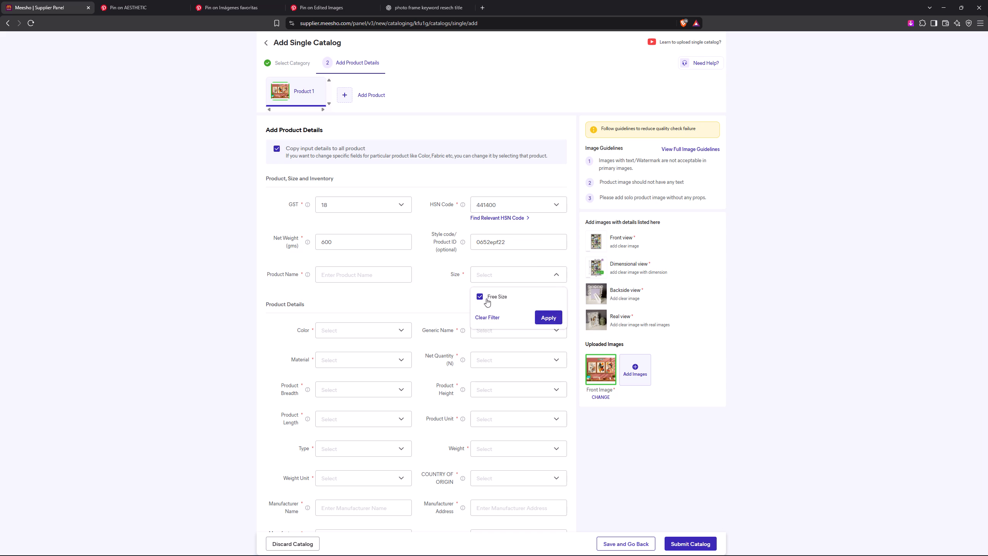
{"action": "left_click", "coordinate": [551, 314]}
Fill the Free Size row with Meesho price 280, wrong/defective returns price 279, MRP 1499 and inventory 999.
{"action": "left_click", "coordinate": [328, 356]}
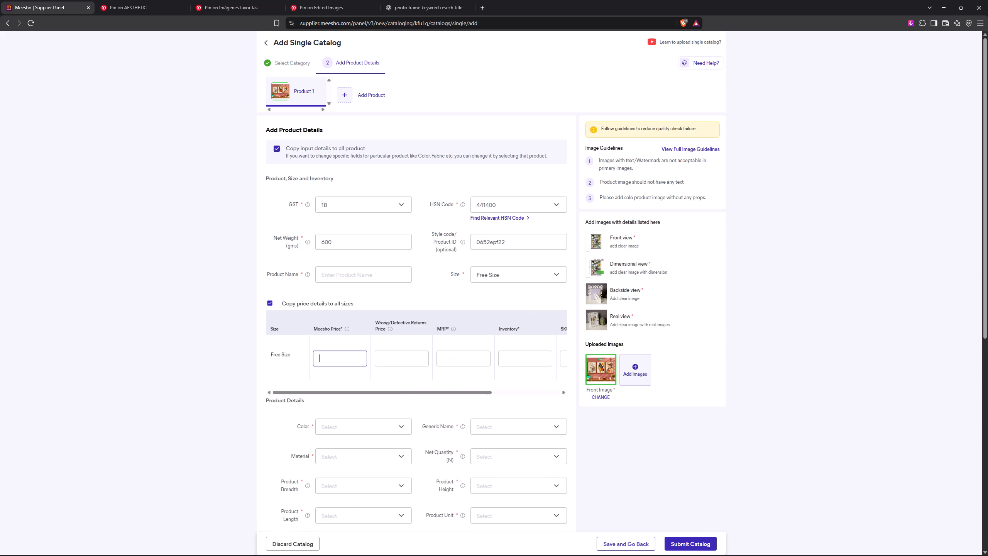
{"action": "key", "text": "2"}
{"action": "key", "text": "8"}
{"action": "key", "text": "0"}
{"action": "left_click", "coordinate": [404, 360]}
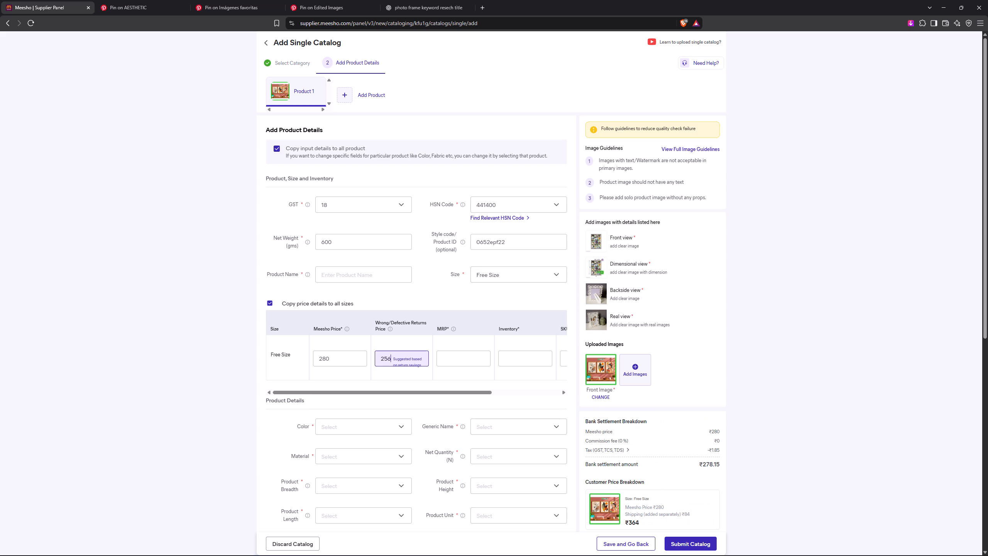
{"action": "key", "text": "BackSpace"}
{"action": "key", "text": "BackSpace"}
{"action": "type", "text": "79"}
{"action": "left_click", "coordinate": [466, 358]}
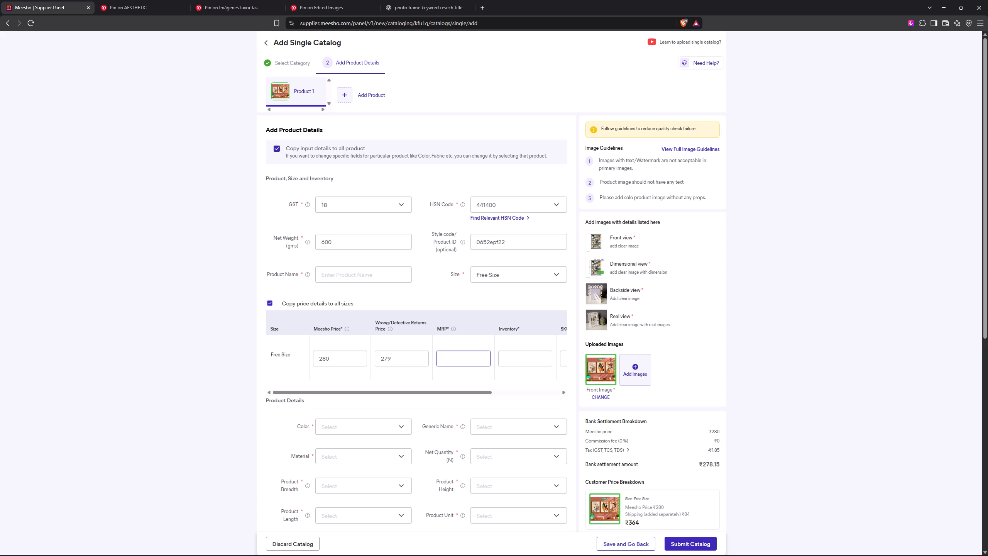
{"action": "left_click", "coordinate": [440, 353]}
{"action": "type", "text": "1499"}
{"action": "left_click", "coordinate": [526, 358]}
{"action": "type", "text": "999"}
Copy the style code 0652epf22 into the SKU ID of the Free Size row.
{"action": "left_click", "coordinate": [566, 362]}
{"action": "left_click", "coordinate": [630, 377]}
{"action": "left_click", "coordinate": [631, 376]}
{"action": "left_click_drag", "start_coordinate": [483, 393], "coordinate": [558, 388]}
{"action": "double_click", "coordinate": [489, 244]}
{"action": "right_click", "coordinate": [491, 243]}
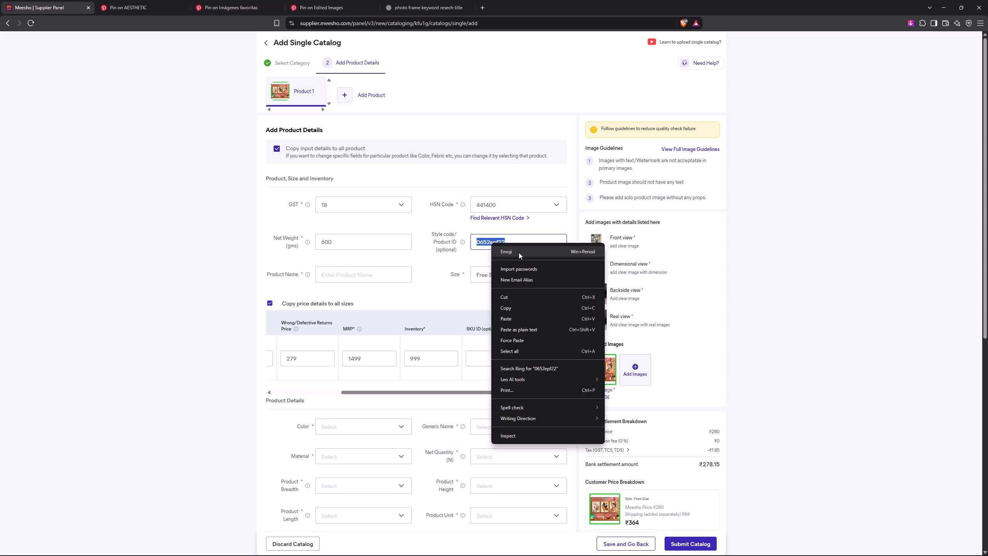
{"action": "left_click_drag", "start_coordinate": [509, 307], "coordinate": [515, 309]}
{"action": "left_click", "coordinate": [467, 359]}
{"action": "right_click", "coordinate": [484, 358]}
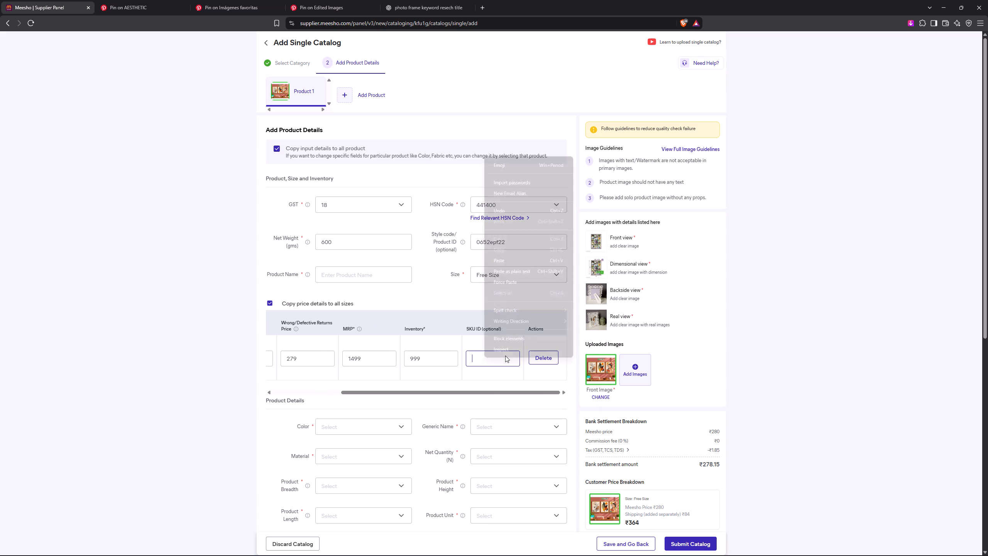
{"action": "left_click", "coordinate": [505, 259]}
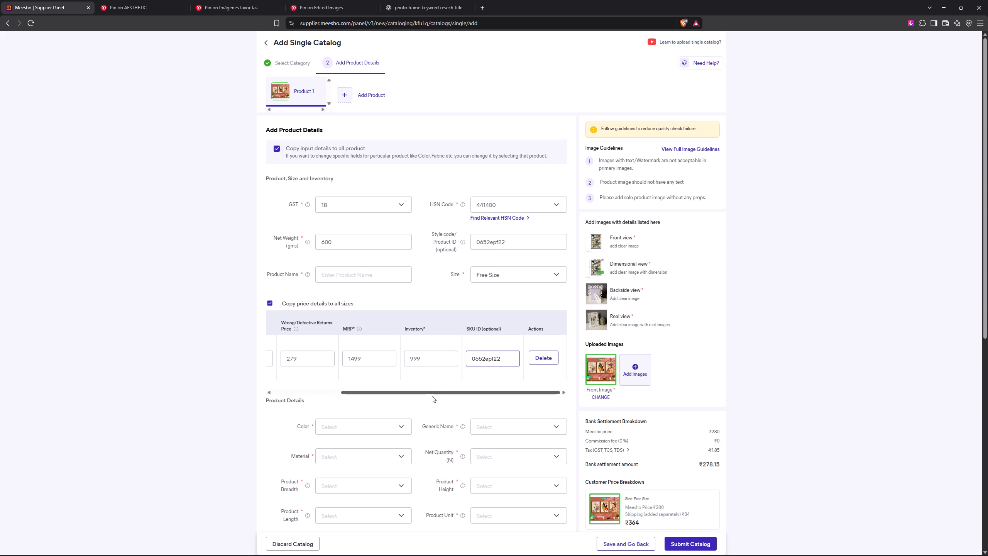
{"action": "left_click_drag", "start_coordinate": [431, 397], "coordinate": [111, 409]}
Set the product's color to Beige and its generic name to Photo Frames.
{"action": "scroll", "coordinate": [604, 385], "scroll_direction": "down", "scroll_amount": 3}
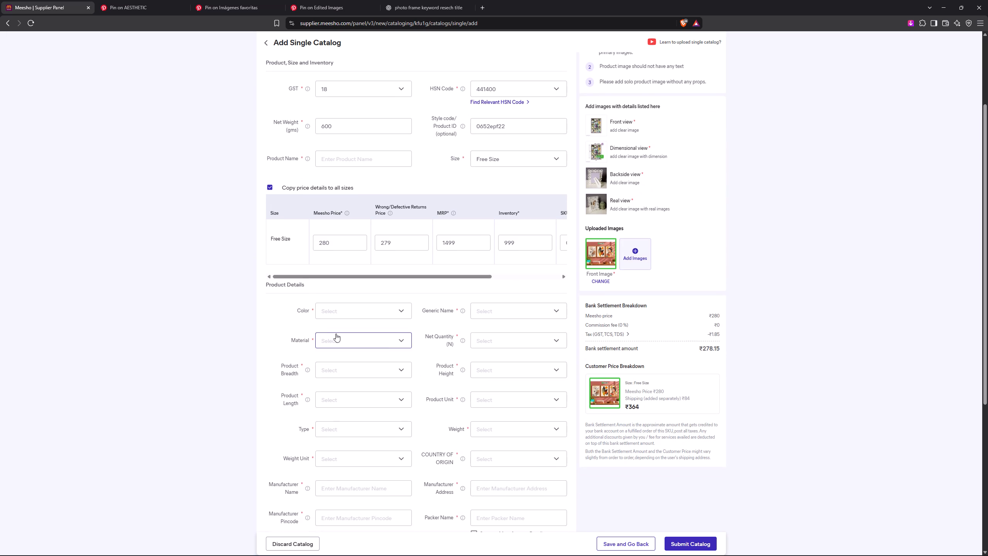
{"action": "left_click", "coordinate": [348, 309]}
{"action": "left_click_drag", "start_coordinate": [340, 343], "coordinate": [353, 343]}
{"action": "left_click", "coordinate": [509, 309]}
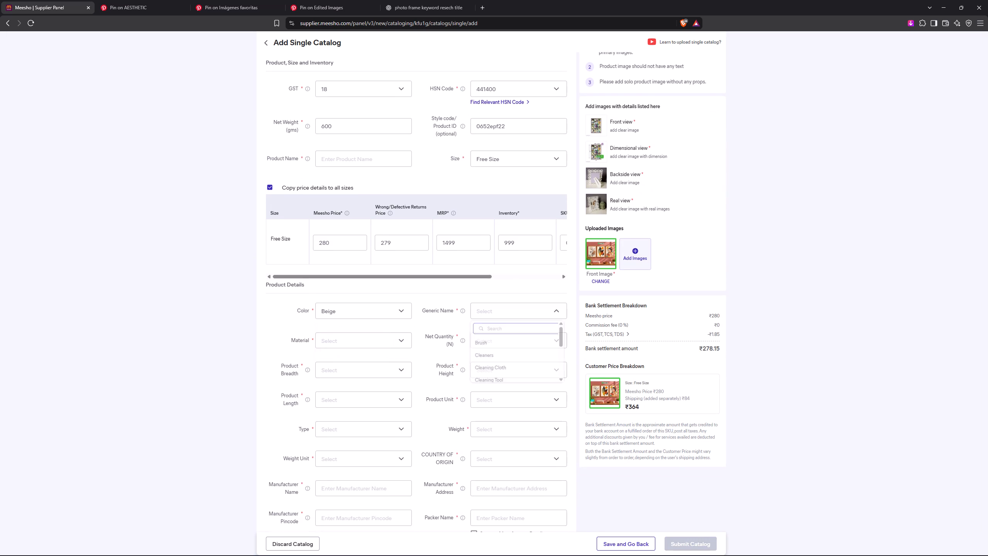
{"action": "scroll", "coordinate": [516, 367], "scroll_direction": "down", "scroll_amount": 7}
{"action": "left_click", "coordinate": [500, 379]}
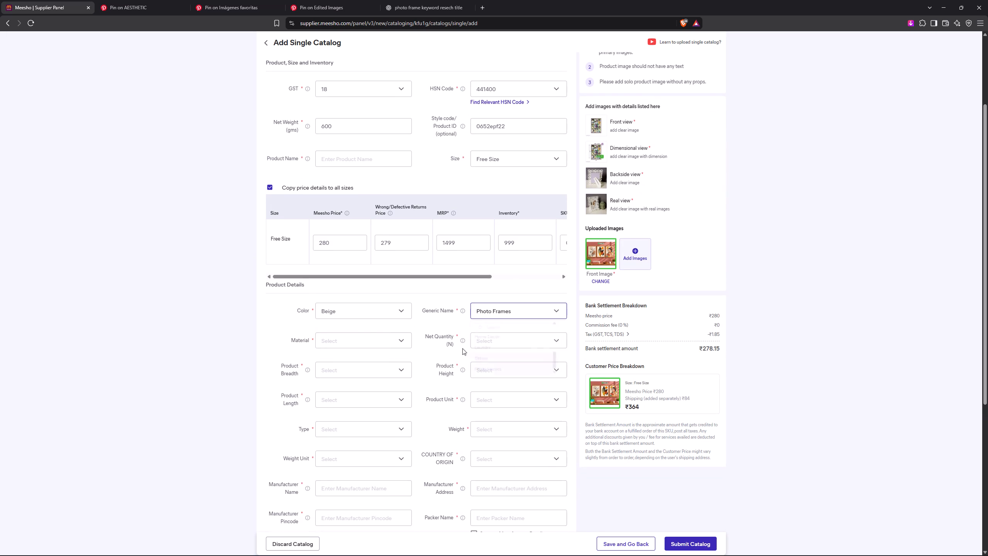
Set the product's material to Wooden and the net quantity to 3.
{"action": "left_click", "coordinate": [357, 347]}
{"action": "scroll", "coordinate": [385, 342], "scroll_direction": "down", "scroll_amount": 1}
{"action": "scroll", "coordinate": [366, 388], "scroll_direction": "down", "scroll_amount": 5}
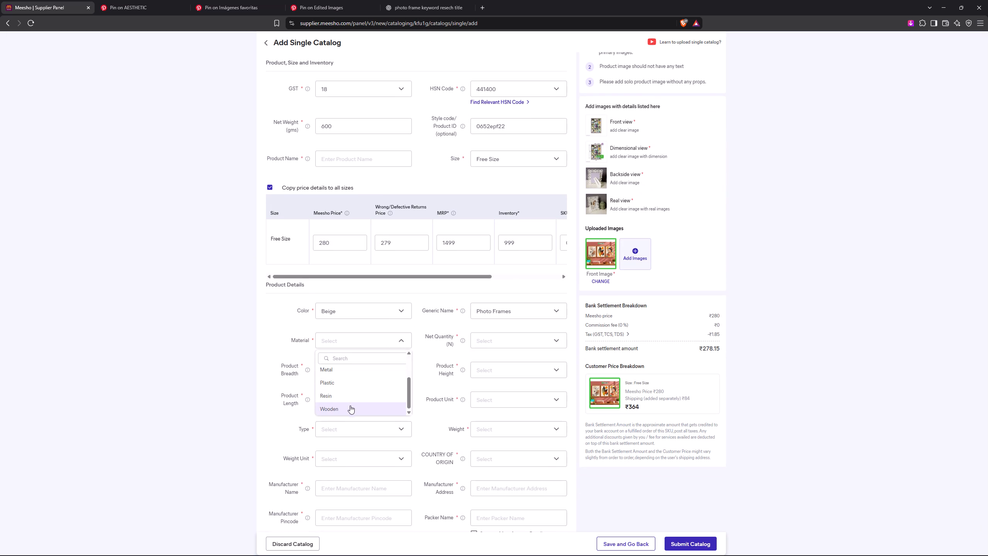
{"action": "left_click", "coordinate": [349, 409]}
{"action": "left_click", "coordinate": [523, 345]}
{"action": "scroll", "coordinate": [495, 424], "scroll_direction": "down", "scroll_amount": 5}
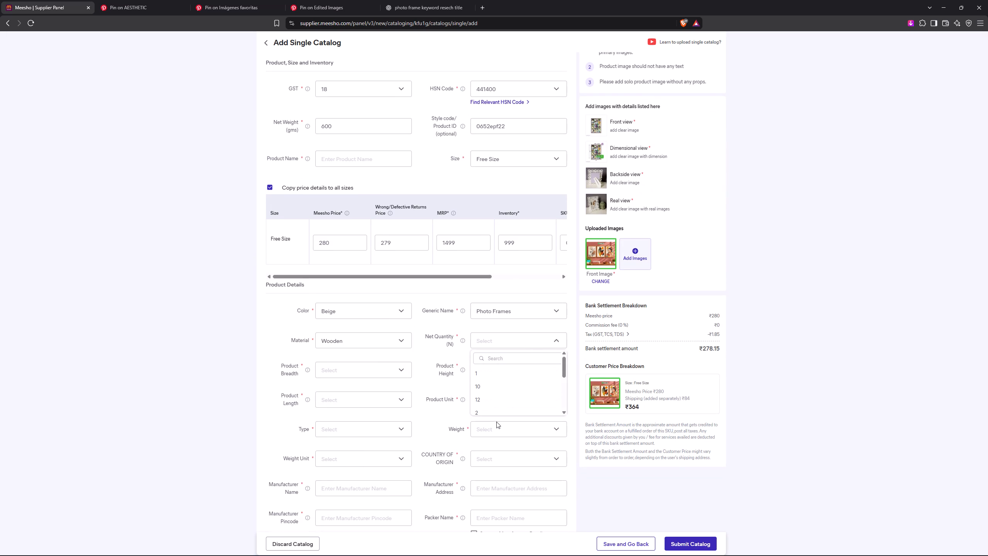
{"action": "scroll", "coordinate": [490, 406], "scroll_direction": "down", "scroll_amount": 1}
{"action": "left_click", "coordinate": [481, 390]}
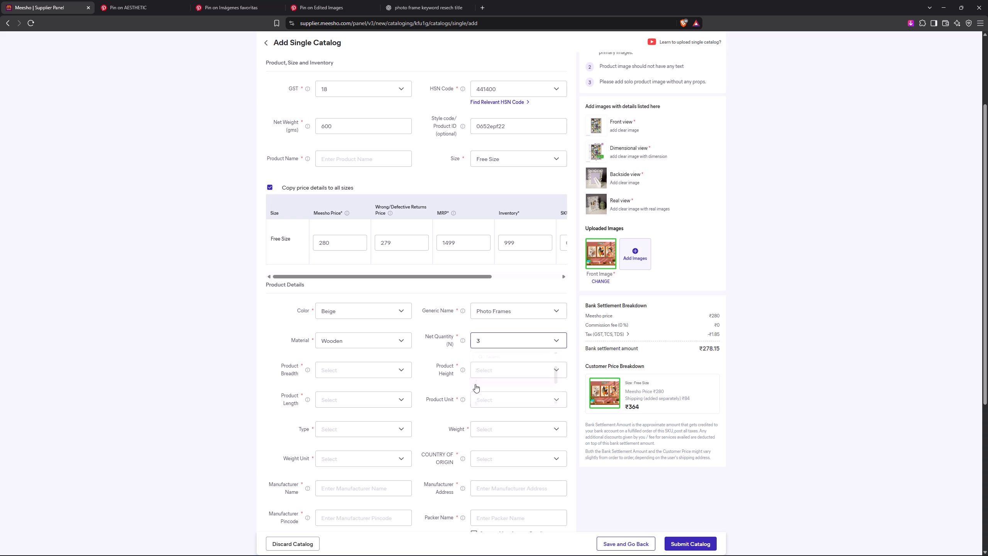
Set the product breadth to 0.5 and the product height to 12.
{"action": "left_click", "coordinate": [396, 375]}
{"action": "left_click", "coordinate": [379, 403]}
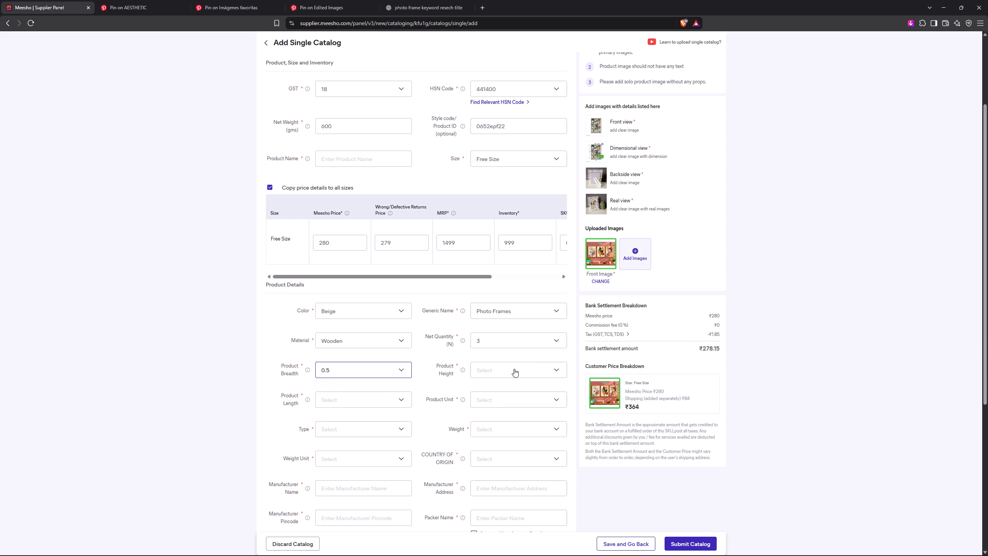
{"action": "left_click", "coordinate": [514, 369]}
{"action": "scroll", "coordinate": [506, 415], "scroll_direction": "down", "scroll_amount": 3}
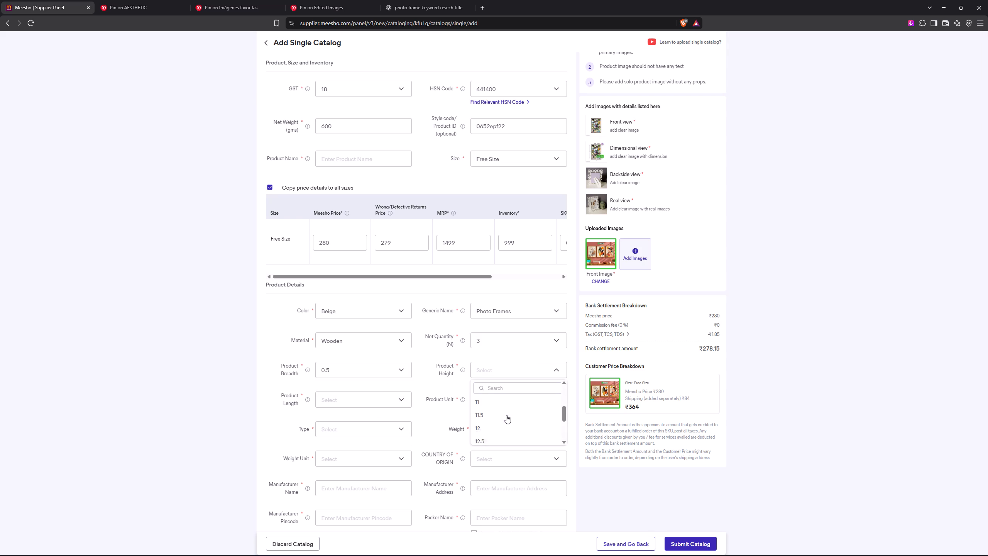
{"action": "scroll", "coordinate": [500, 416], "scroll_direction": "up", "scroll_amount": 1}
{"action": "left_click", "coordinate": [495, 427]}
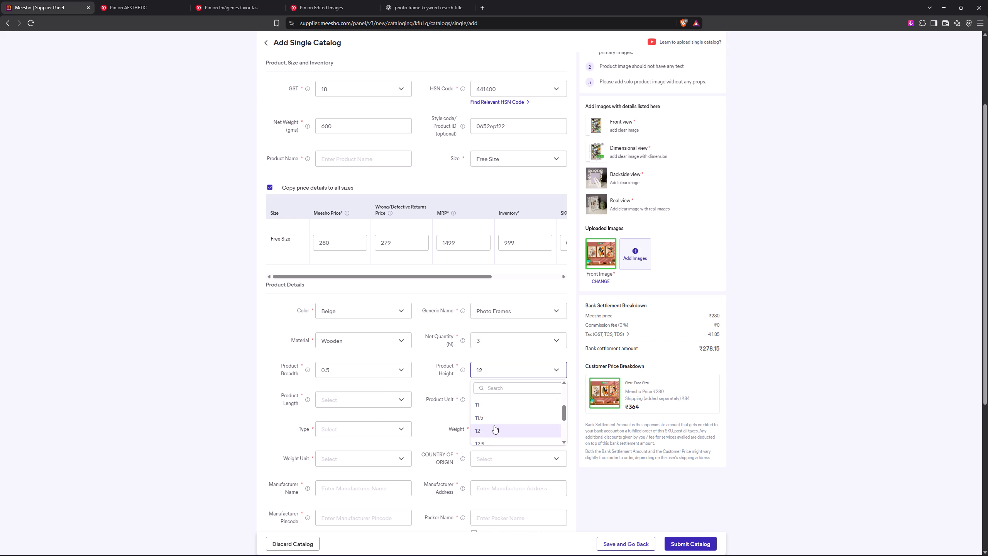
Set the product length to 9 and the product unit to Inch.
{"action": "left_click", "coordinate": [372, 393]}
{"action": "left_click", "coordinate": [369, 414]}
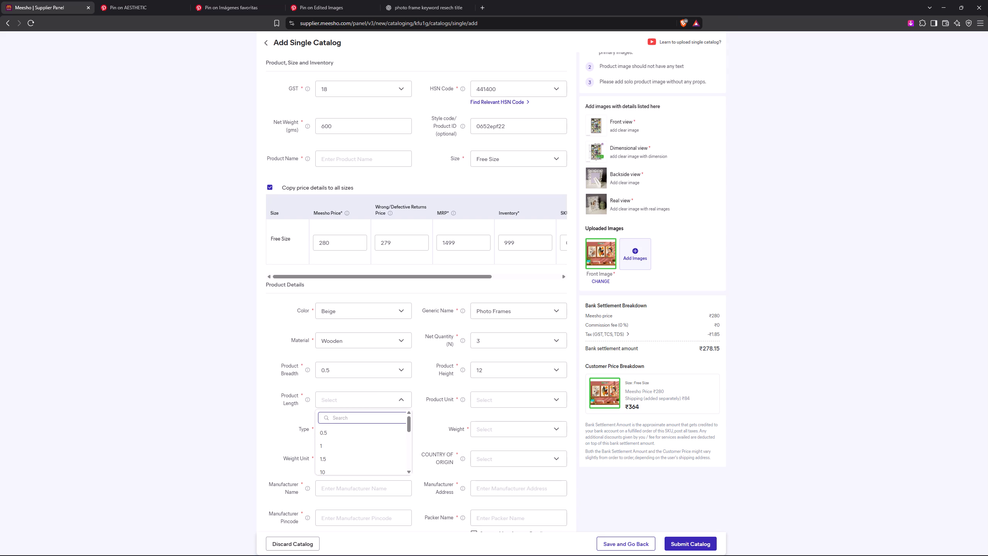
{"action": "key", "text": "9"}
{"action": "scroll", "coordinate": [342, 450], "scroll_direction": "down", "scroll_amount": 2}
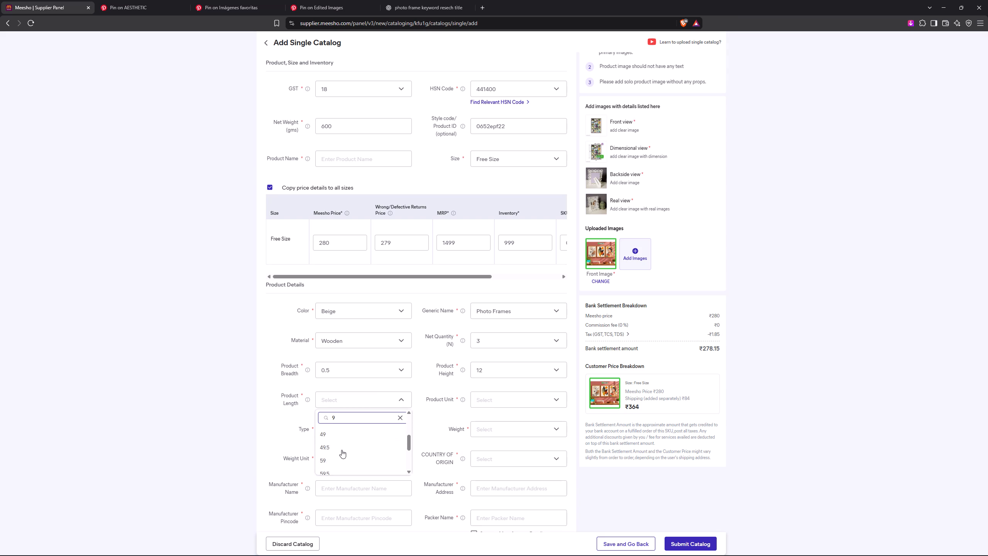
{"action": "scroll", "coordinate": [342, 450], "scroll_direction": "down", "scroll_amount": 3}
{"action": "left_click", "coordinate": [342, 450]}
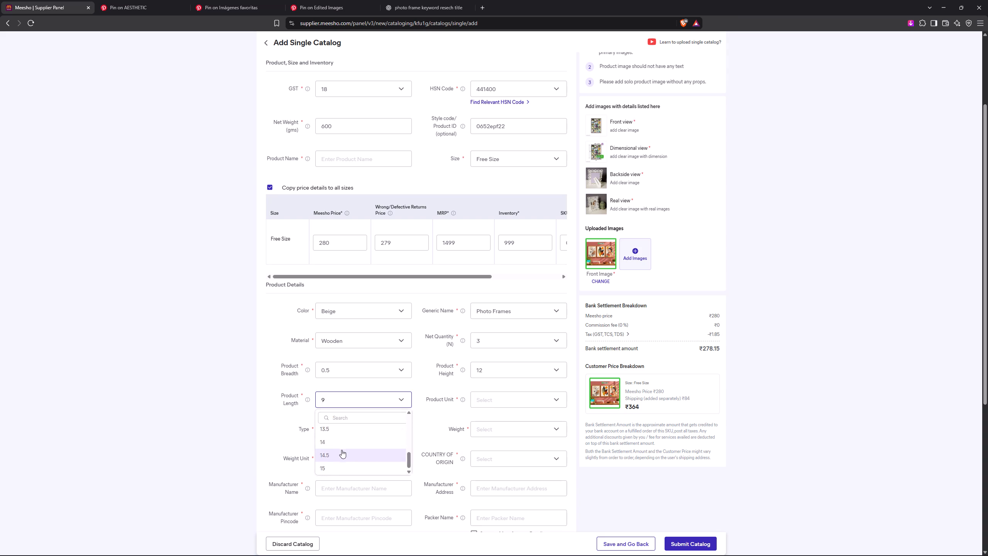
{"action": "left_click", "coordinate": [507, 397]}
{"action": "left_click", "coordinate": [487, 443]}
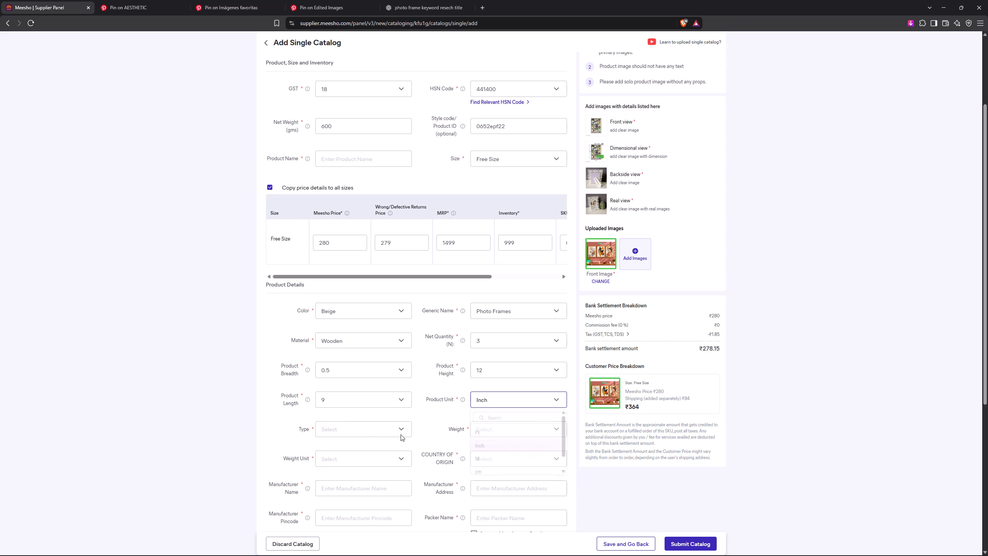
Set the product type to Digital Photo Frame and the weight to 0.6.
{"action": "left_click", "coordinate": [359, 431]}
{"action": "left_click", "coordinate": [357, 470]}
{"action": "left_click", "coordinate": [501, 427]}
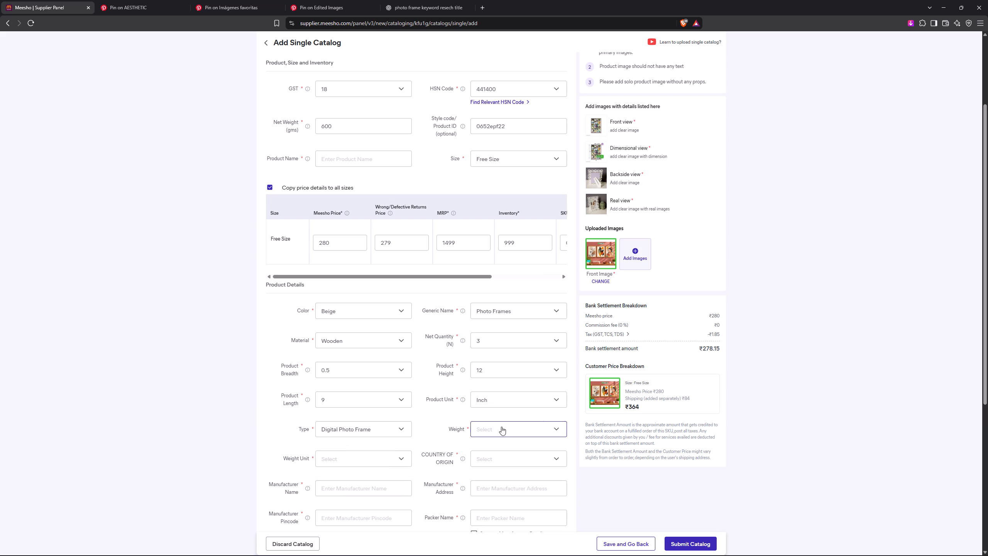
{"action": "scroll", "coordinate": [501, 476], "scroll_direction": "down", "scroll_amount": 5}
{"action": "scroll", "coordinate": [501, 476], "scroll_direction": "up", "scroll_amount": 1}
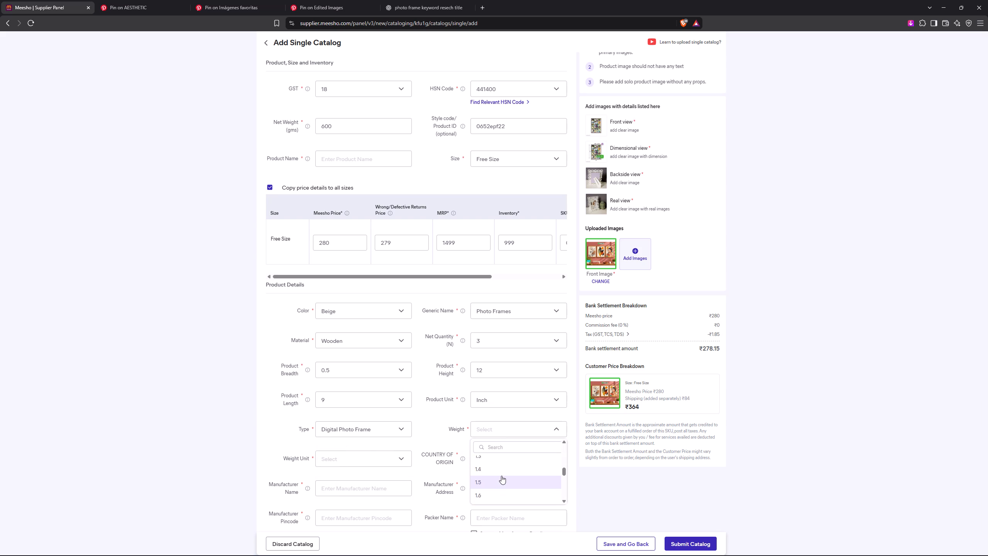
{"action": "scroll", "coordinate": [501, 476], "scroll_direction": "up", "scroll_amount": 4}
{"action": "scroll", "coordinate": [501, 476], "scroll_direction": "down", "scroll_amount": 1}
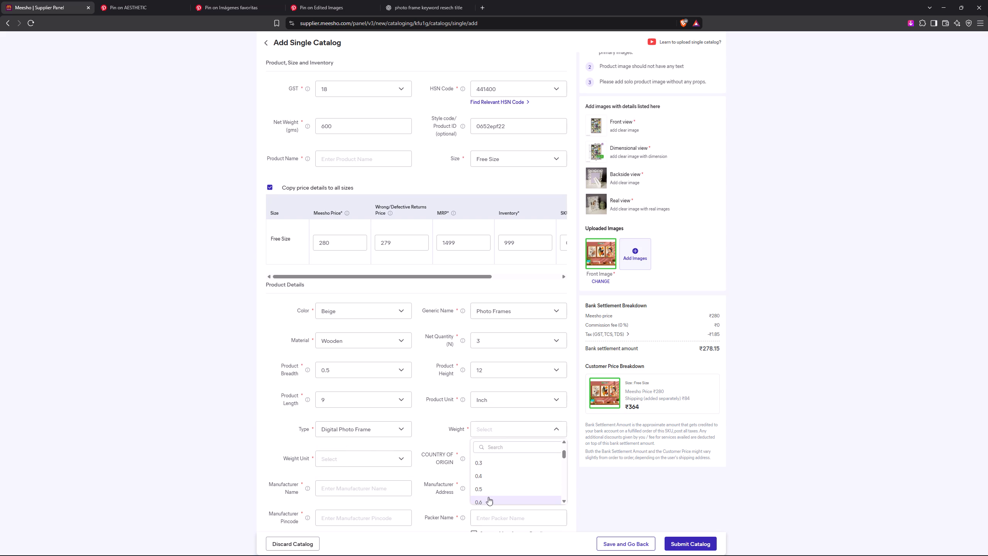
{"action": "left_click", "coordinate": [488, 497]}
Set the weight unit to kg and the country of origin to India.
{"action": "left_click", "coordinate": [376, 464]}
{"action": "left_click", "coordinate": [355, 502]}
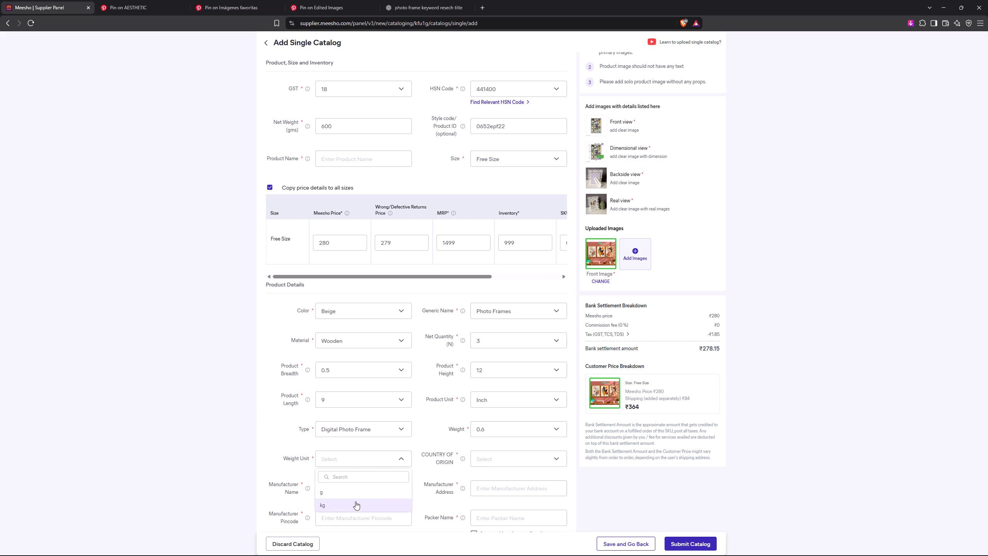
{"action": "left_click", "coordinate": [510, 460]}
{"action": "left_click", "coordinate": [481, 493]}
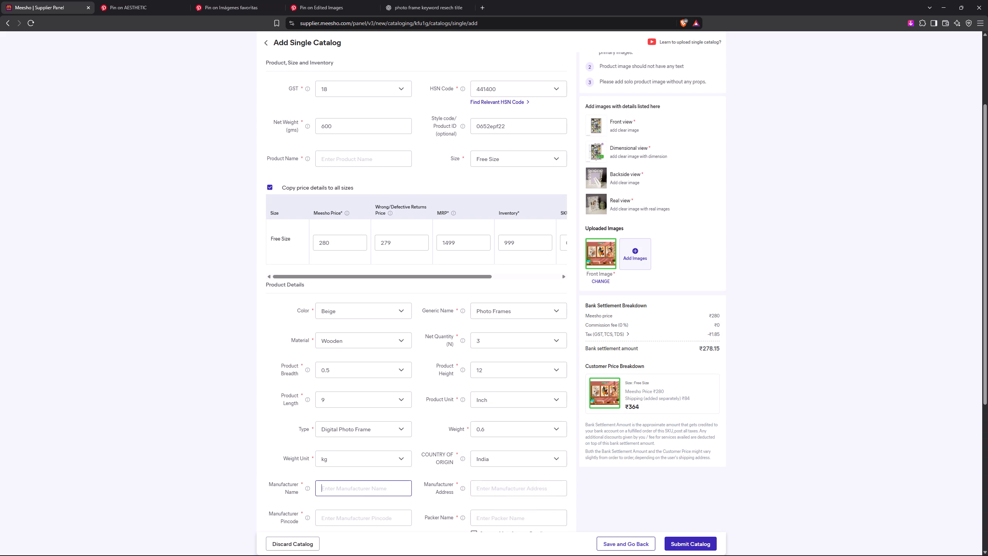
Fill in the manufacturer name and manufacturer address with the saved autofill entries.
{"action": "left_click", "coordinate": [386, 486]}
{"action": "left_click_drag", "start_coordinate": [379, 509], "coordinate": [383, 509]}
{"action": "left_click", "coordinate": [506, 488]}
{"action": "left_click", "coordinate": [523, 510]}
{"action": "scroll", "coordinate": [509, 490], "scroll_direction": "down", "scroll_amount": 5}
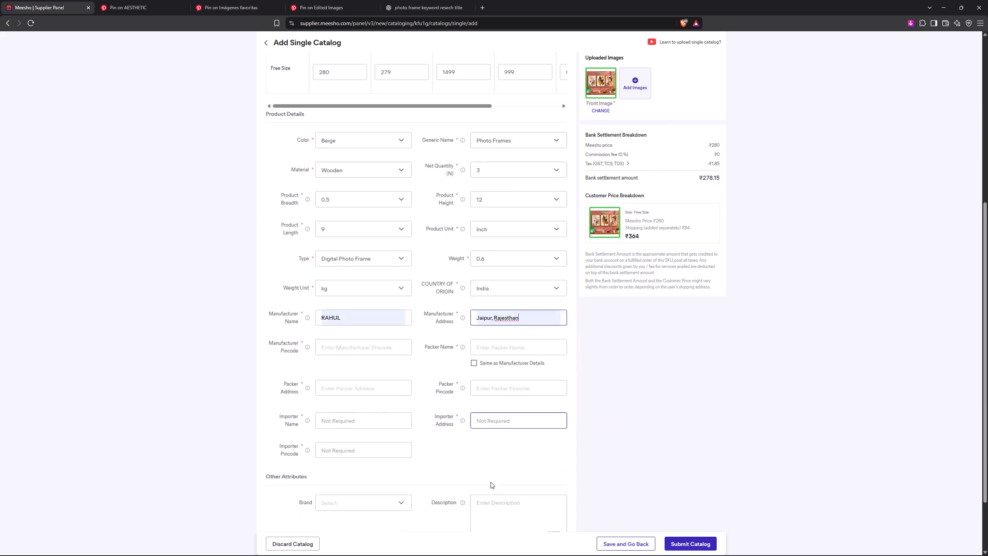
Enter the manufacturer's six-digit pincode, correcting the mistyped digits.
{"action": "left_click", "coordinate": [371, 336]}
{"action": "left_click", "coordinate": [366, 327]}
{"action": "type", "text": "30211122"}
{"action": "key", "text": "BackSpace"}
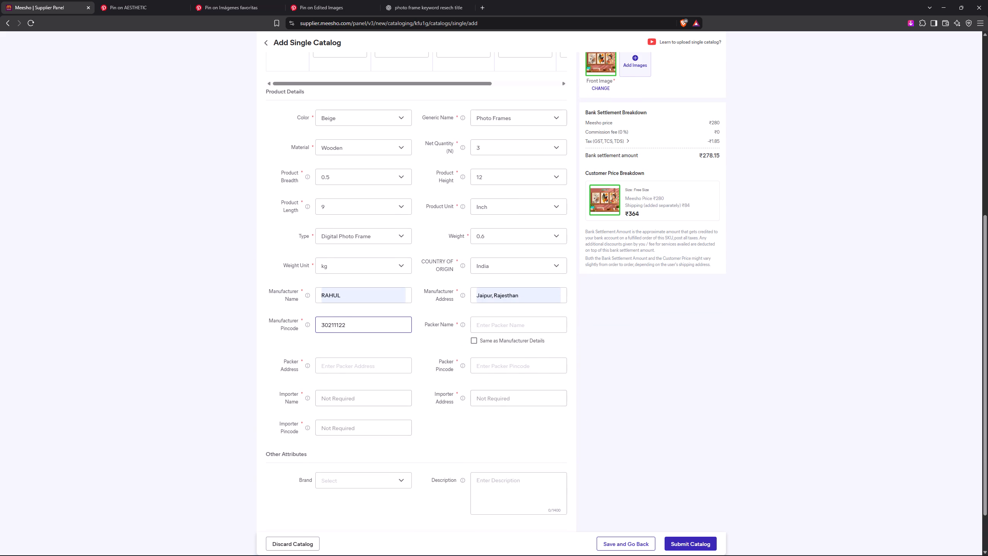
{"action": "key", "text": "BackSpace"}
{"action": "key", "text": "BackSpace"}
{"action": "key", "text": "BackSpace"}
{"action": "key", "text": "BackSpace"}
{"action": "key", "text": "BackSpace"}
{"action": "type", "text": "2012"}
Fill in the packer name and mark the packer details as the same as the manufacturer details.
{"action": "left_click", "coordinate": [502, 320]}
{"action": "left_click", "coordinate": [520, 346]}
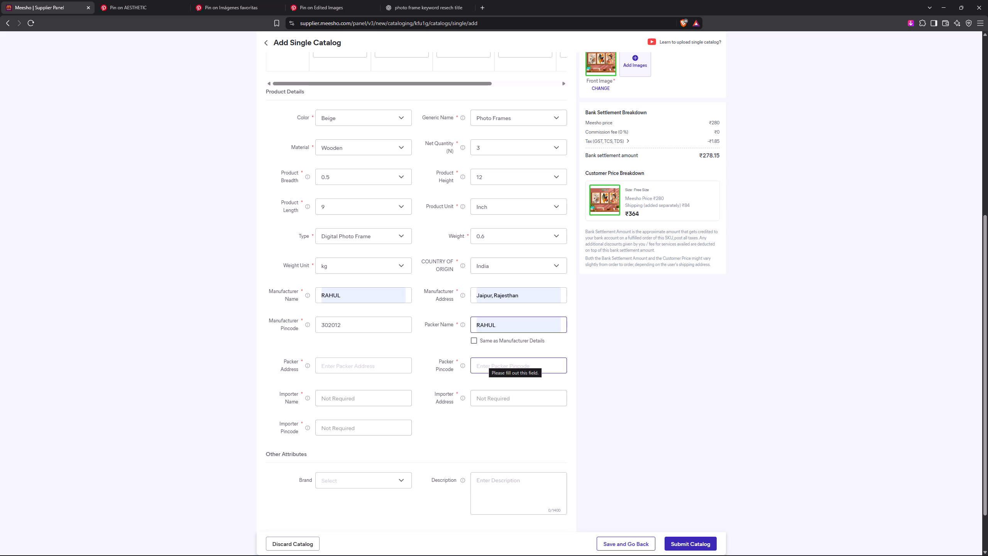
{"action": "left_click", "coordinate": [476, 340]}
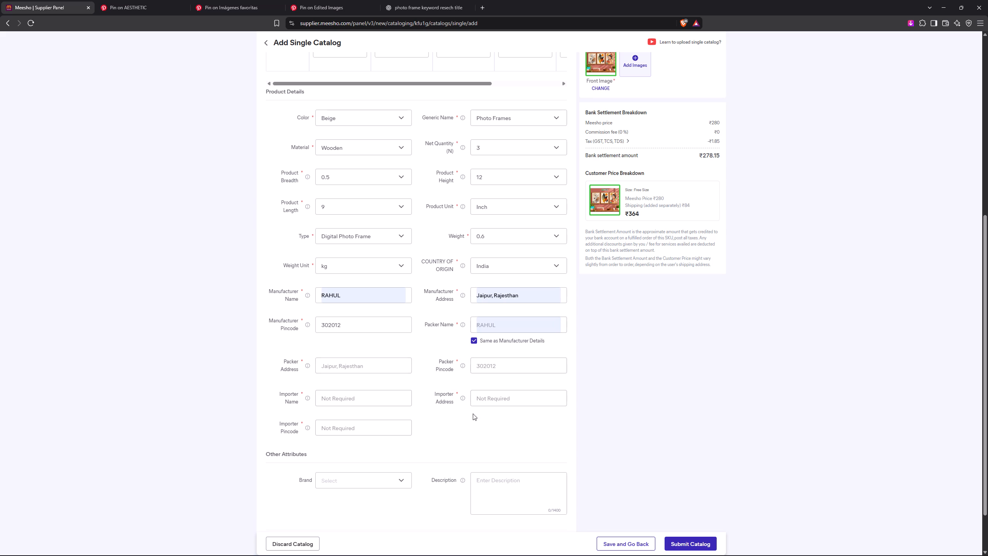
{"action": "left_click", "coordinate": [389, 347]}
Replace the front image with imgi_1_meesho_image4 from folder 22, uploading it twice and returning to the Meesho price after each upload.
{"action": "scroll", "coordinate": [573, 395], "scroll_direction": "up", "scroll_amount": 4}
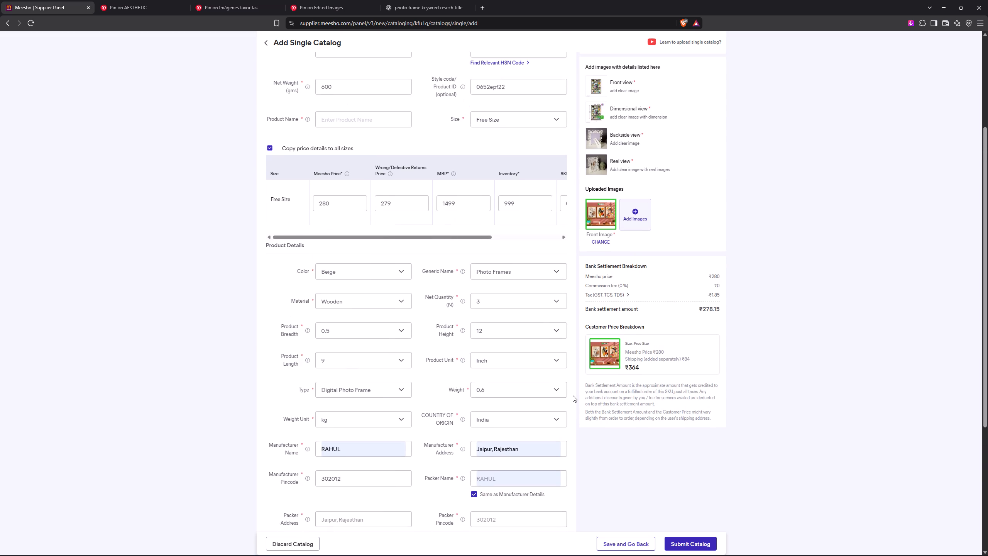
{"action": "left_click", "coordinate": [601, 241]}
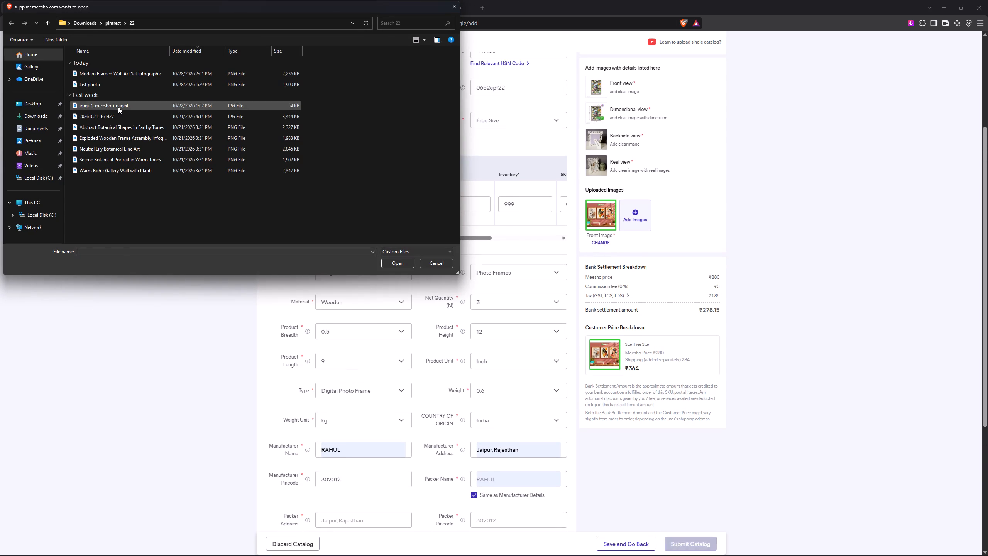
{"action": "double_click", "coordinate": [118, 107]}
{"action": "left_click", "coordinate": [349, 204]}
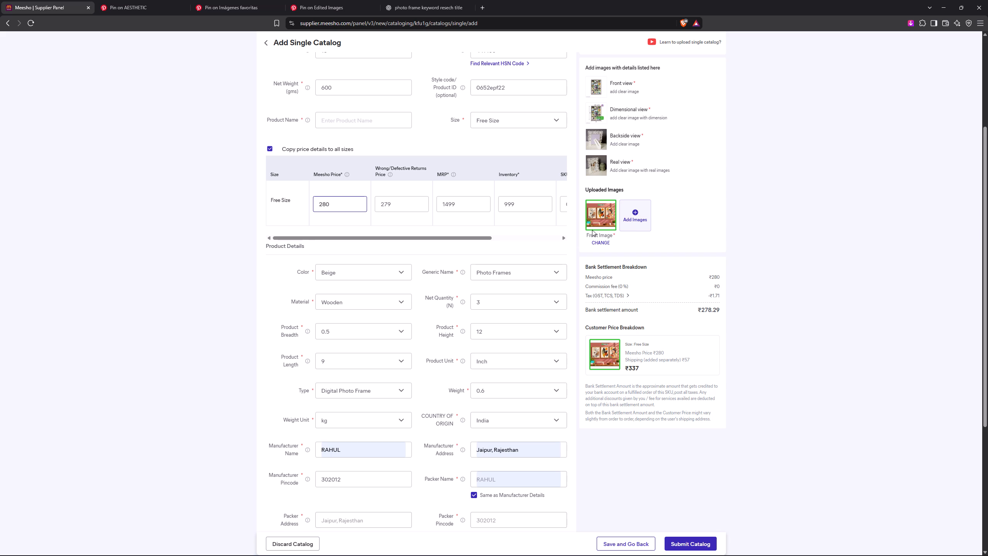
{"action": "left_click", "coordinate": [596, 241]}
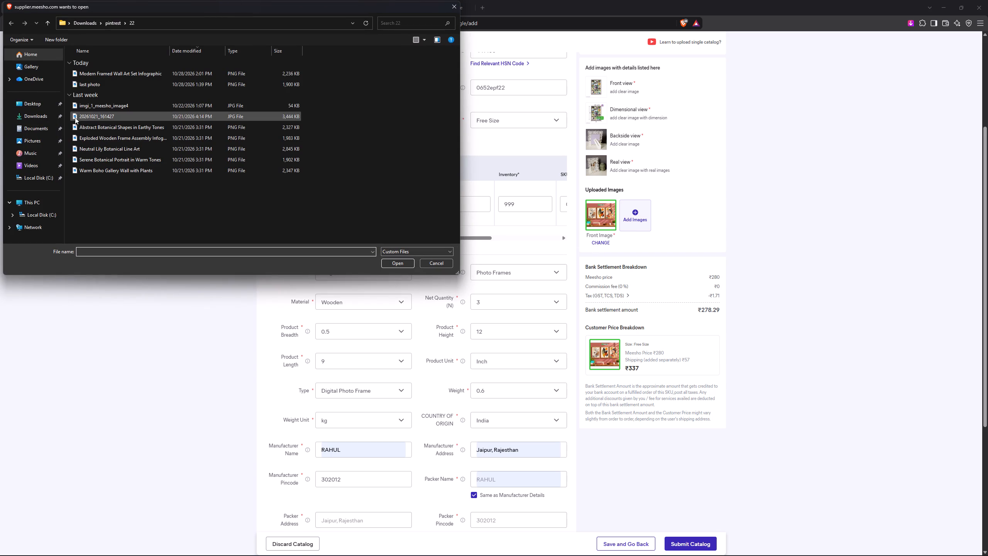
{"action": "double_click", "coordinate": [103, 107]}
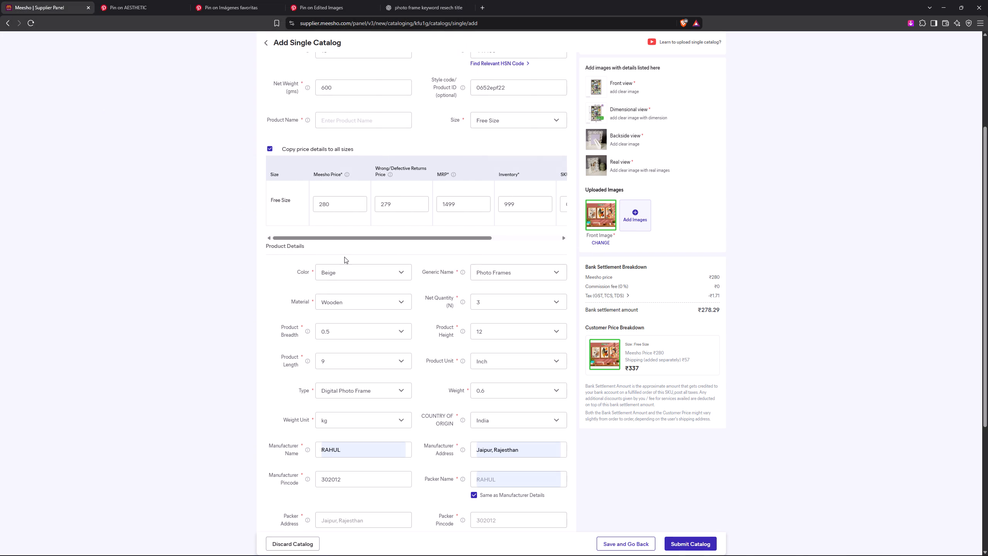
{"action": "left_click", "coordinate": [342, 209]}
Add the Modern Framed Wall Art Set Infographic, Exploded Wooden Frame Assembly Infographic and last photo files from folder 22 as further product images.
{"action": "left_click", "coordinate": [635, 216]}
{"action": "left_click", "coordinate": [643, 214]}
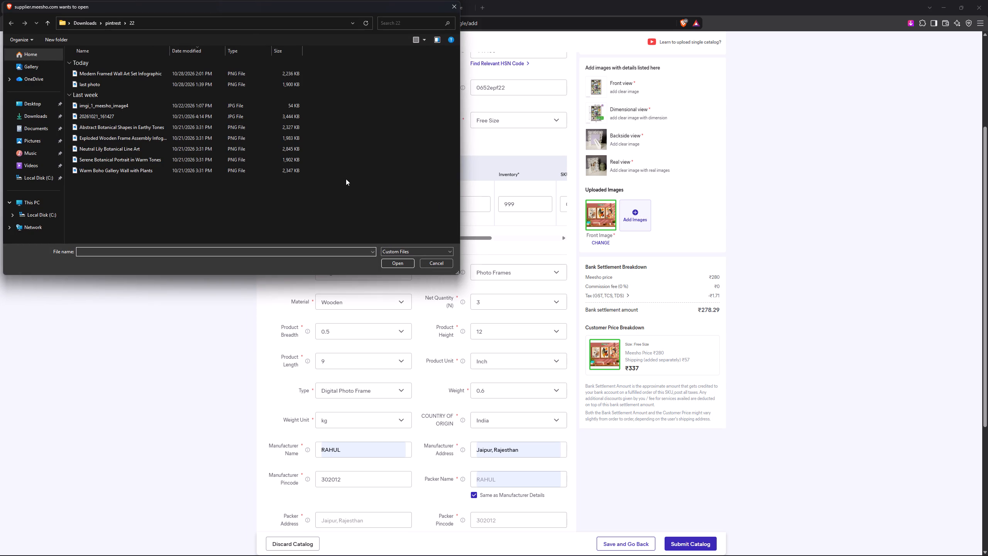
{"action": "left_click", "coordinate": [135, 73], "text": "ctrl"}
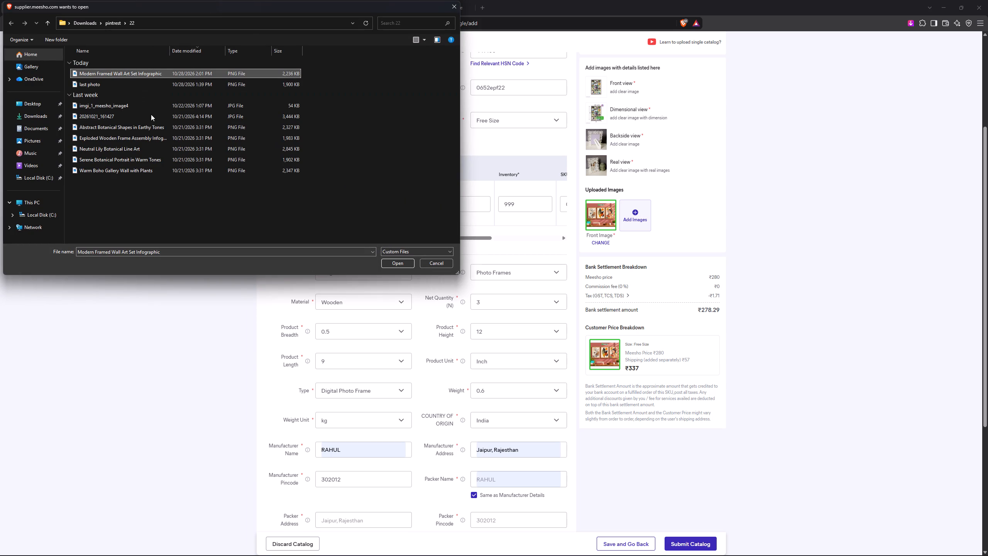
{"action": "left_click", "coordinate": [139, 142], "text": "ctrl"}
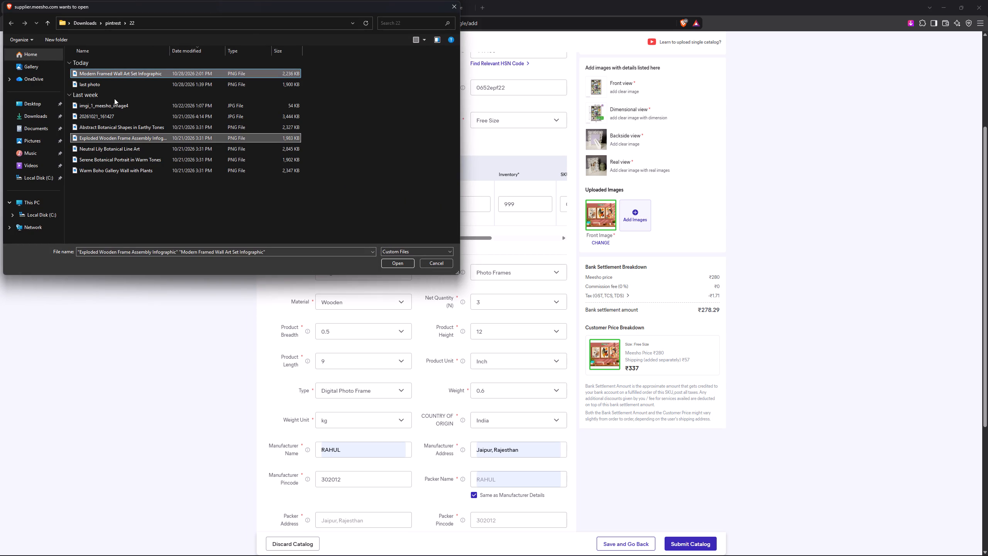
{"action": "left_click", "coordinate": [112, 86], "text": "ctrl"}
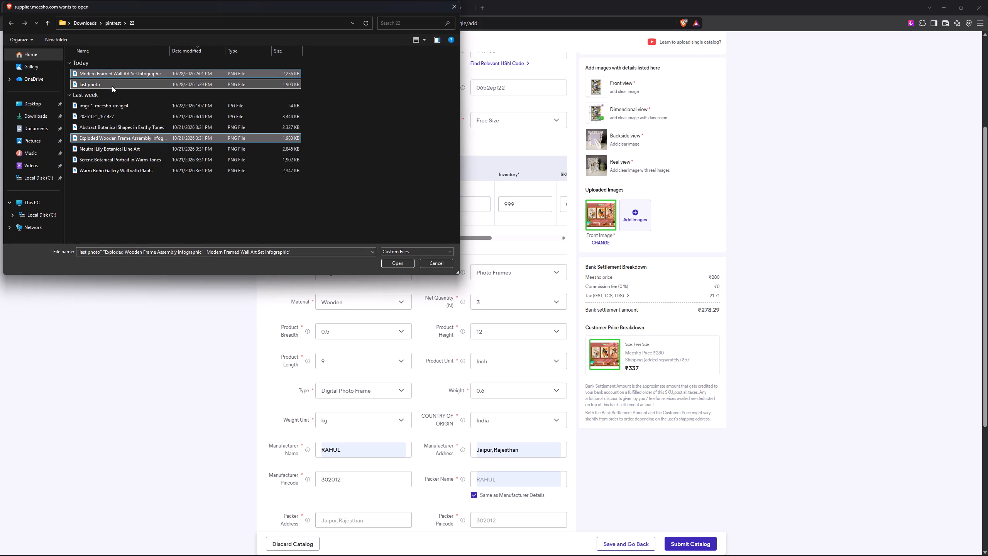
{"action": "left_click", "coordinate": [398, 262]}
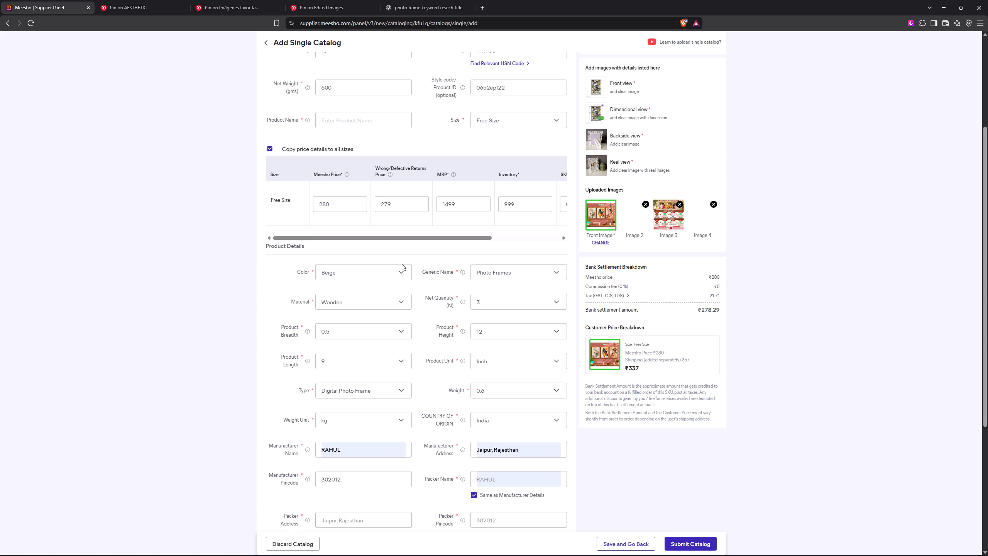
{"action": "left_click", "coordinate": [681, 204]}
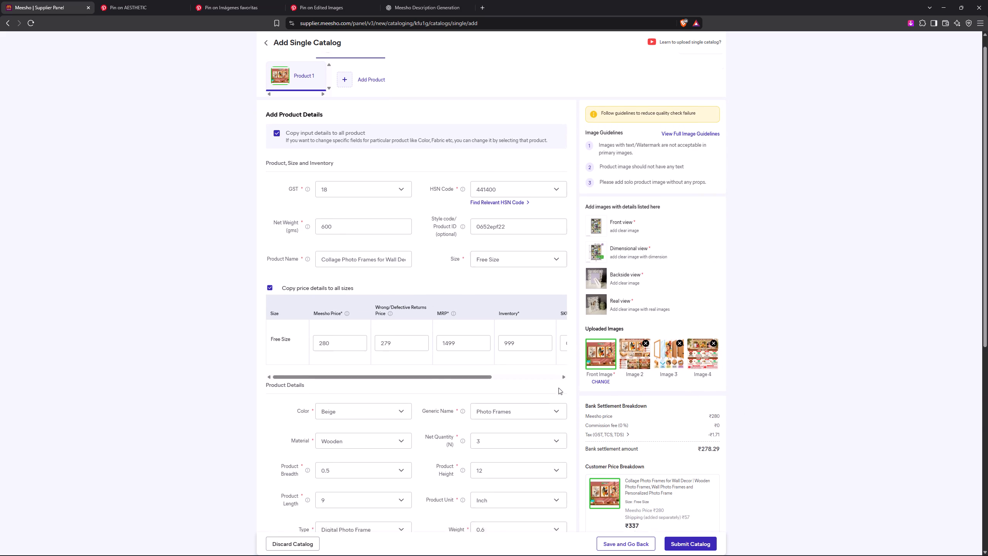
{"action": "scroll", "coordinate": [558, 388], "scroll_direction": "down", "scroll_amount": 1}
{"action": "scroll", "coordinate": [646, 440], "scroll_direction": "down", "scroll_amount": 4}
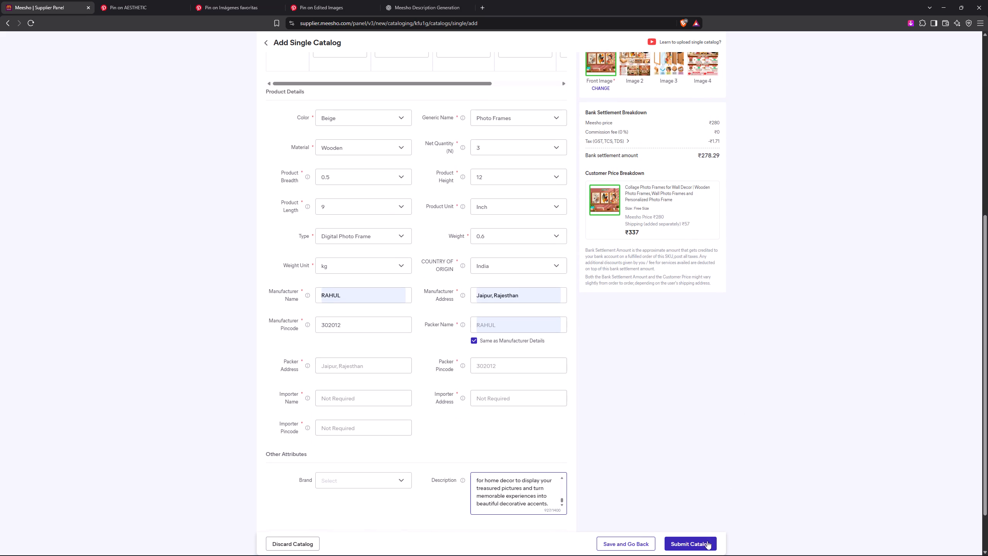
{"action": "left_click", "coordinate": [707, 541]}
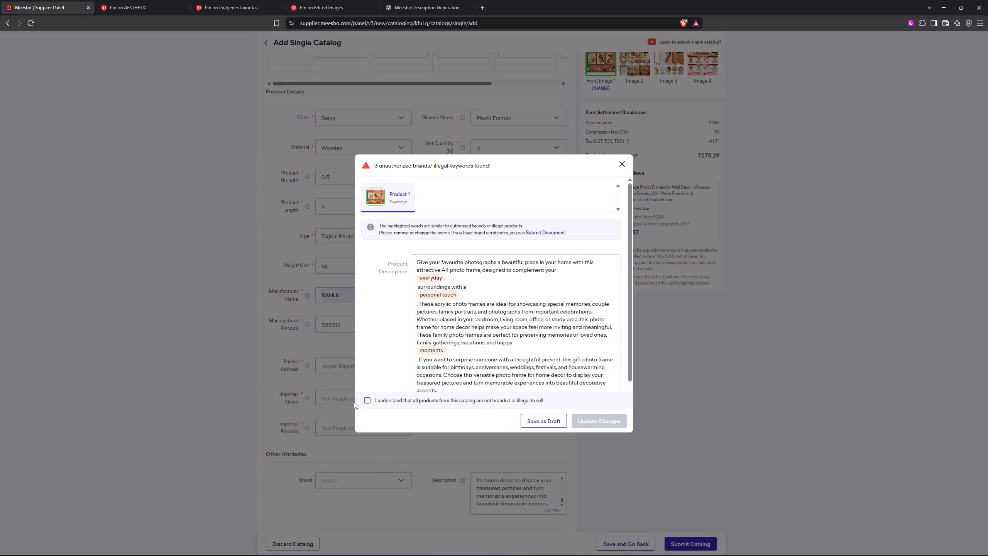
{"action": "left_click", "coordinate": [364, 399]}
{"action": "left_click", "coordinate": [606, 420]}
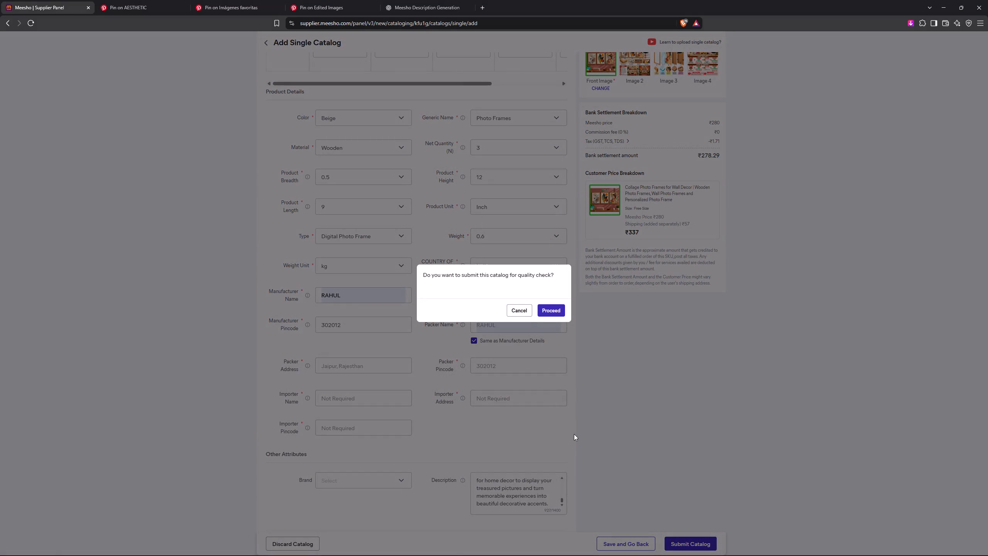
{"action": "left_click", "coordinate": [547, 307]}
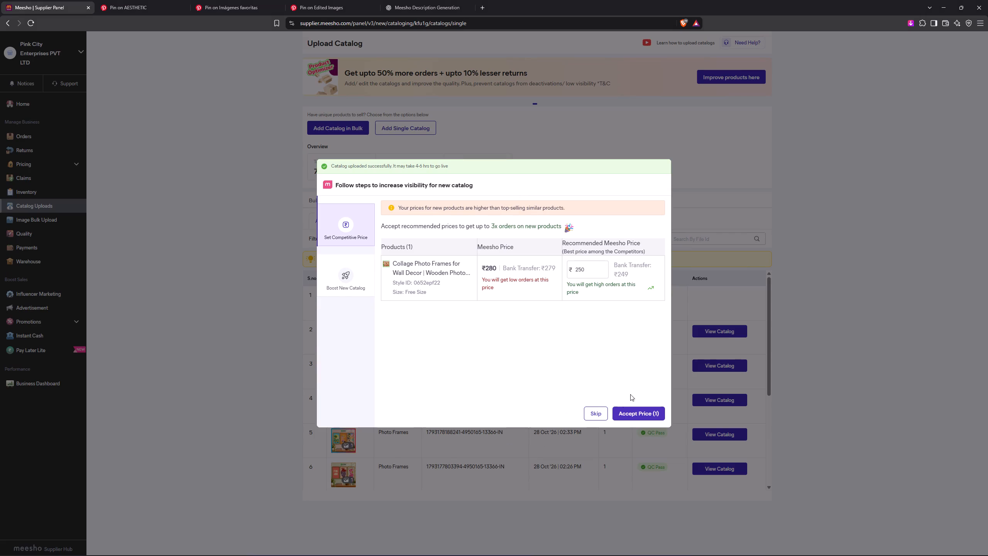
Skip the recommended price for the new catalog and dismiss the ad campaign offer.
{"action": "left_click", "coordinate": [597, 414]}
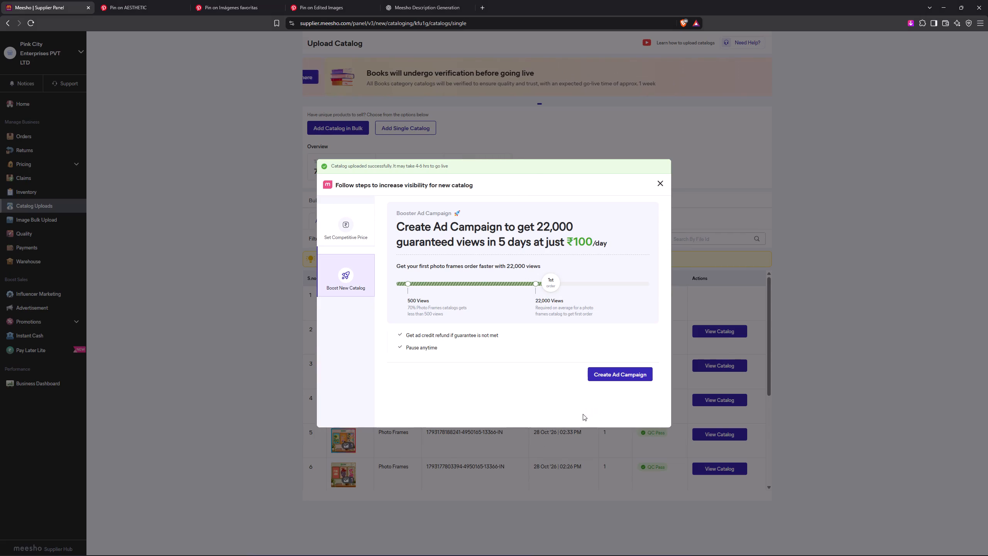
{"action": "left_click", "coordinate": [658, 181]}
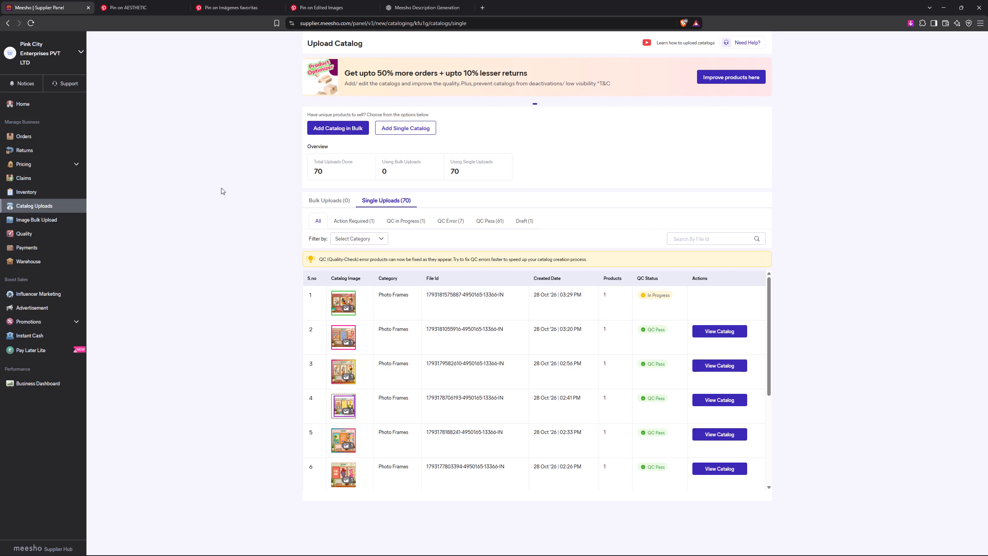
Refresh the Upload Catalog page repeatedly to check the QC status of the newly submitted catalog.
{"action": "left_click", "coordinate": [29, 24]}
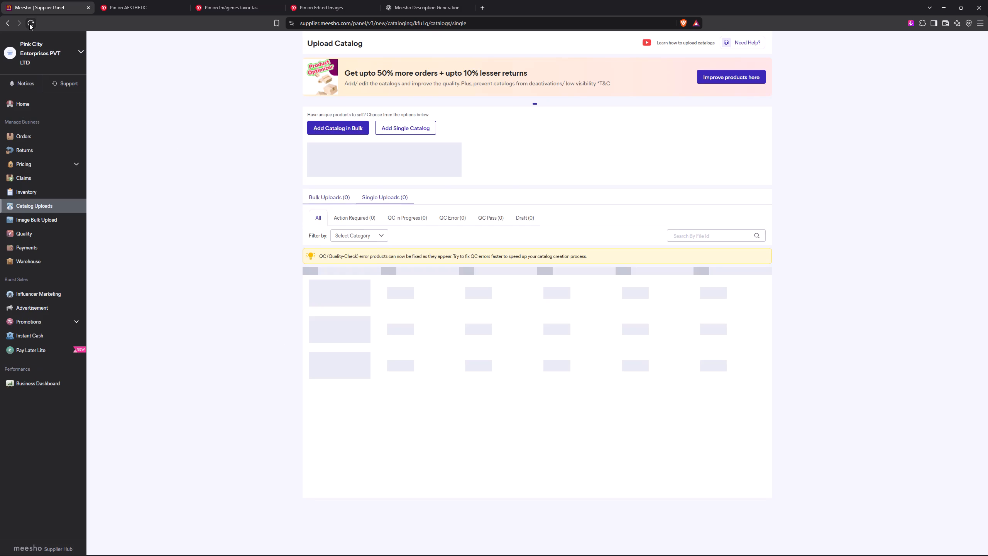
{"action": "left_click", "coordinate": [28, 23]}
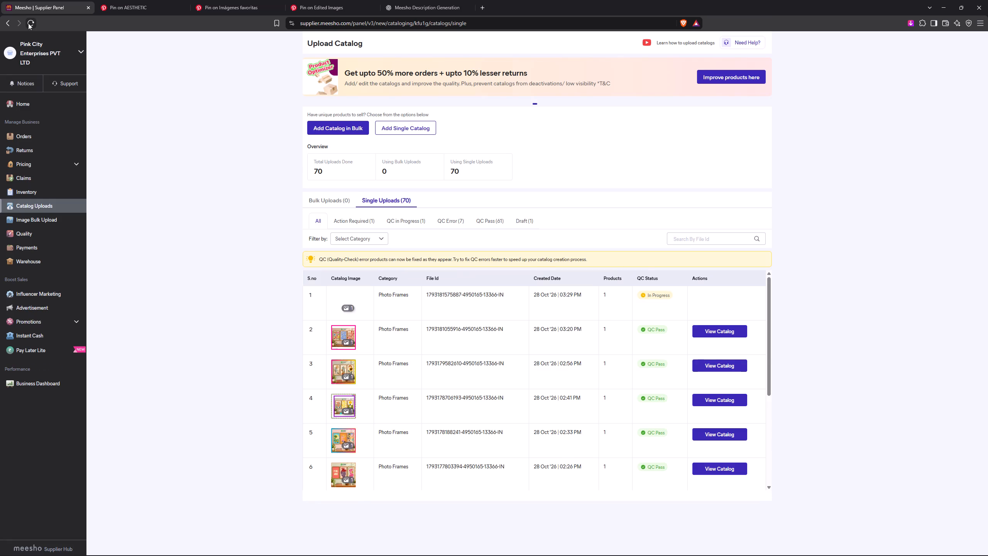
{"action": "left_click", "coordinate": [28, 23]}
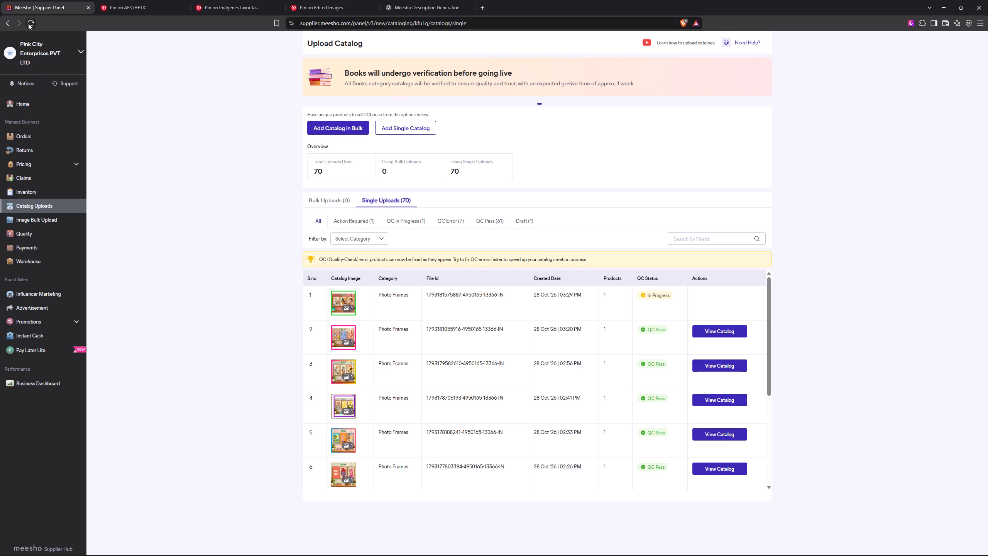
{"action": "left_click", "coordinate": [32, 20]}
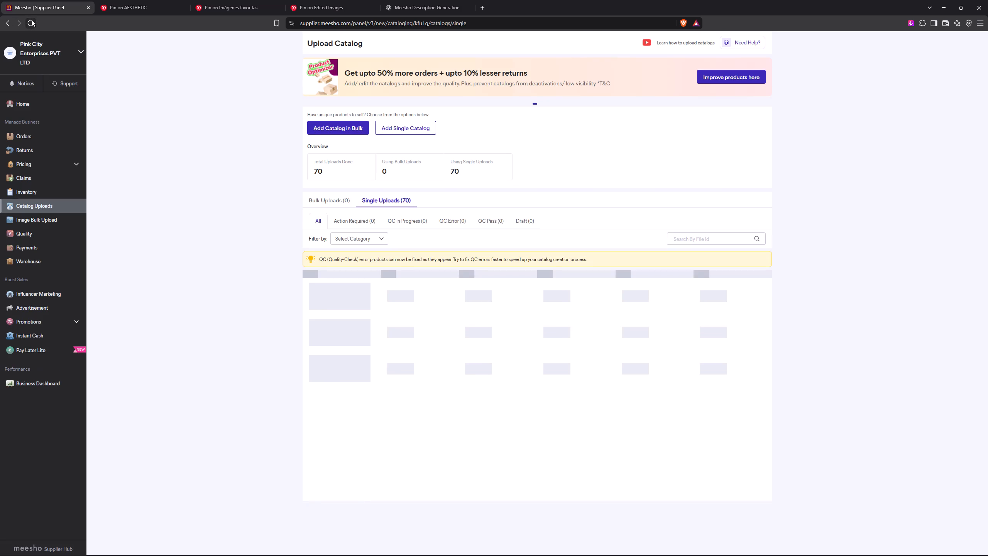
{"action": "left_click", "coordinate": [32, 20]}
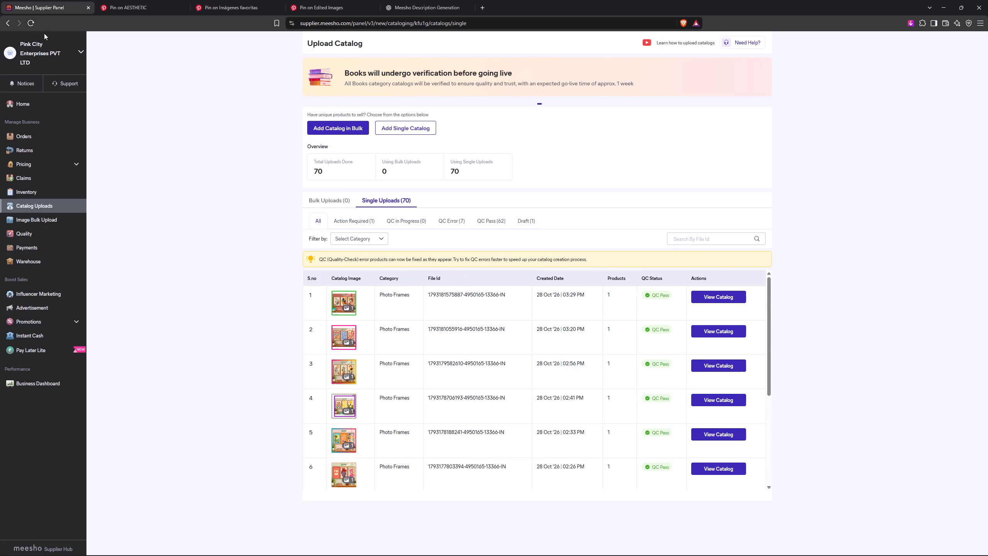
{"action": "left_click", "coordinate": [34, 25]}
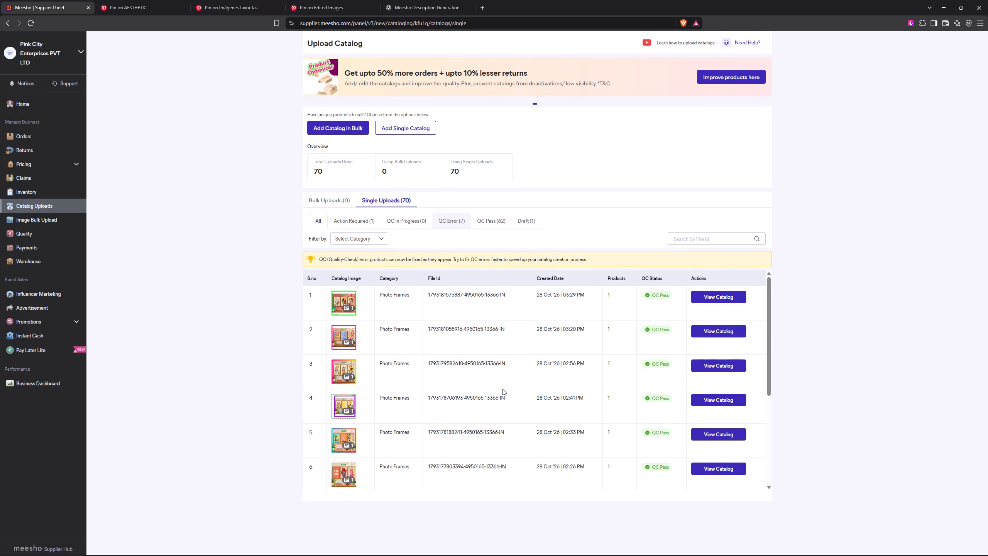
Look through the single uploads list, examining the catalog images and QC statuses of the recent photo frame catalogs.
{"action": "scroll", "coordinate": [532, 395], "scroll_direction": "down", "scroll_amount": 4}
{"action": "scroll", "coordinate": [535, 404], "scroll_direction": "up", "scroll_amount": 6}
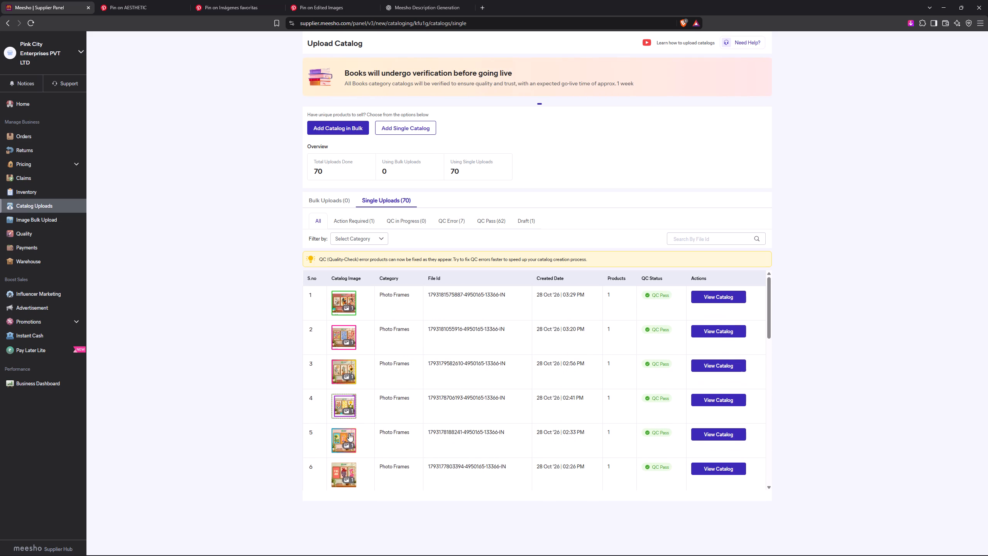
{"action": "scroll", "coordinate": [356, 437], "scroll_direction": "down", "scroll_amount": 1}
{"action": "scroll", "coordinate": [374, 465], "scroll_direction": "down", "scroll_amount": 2}
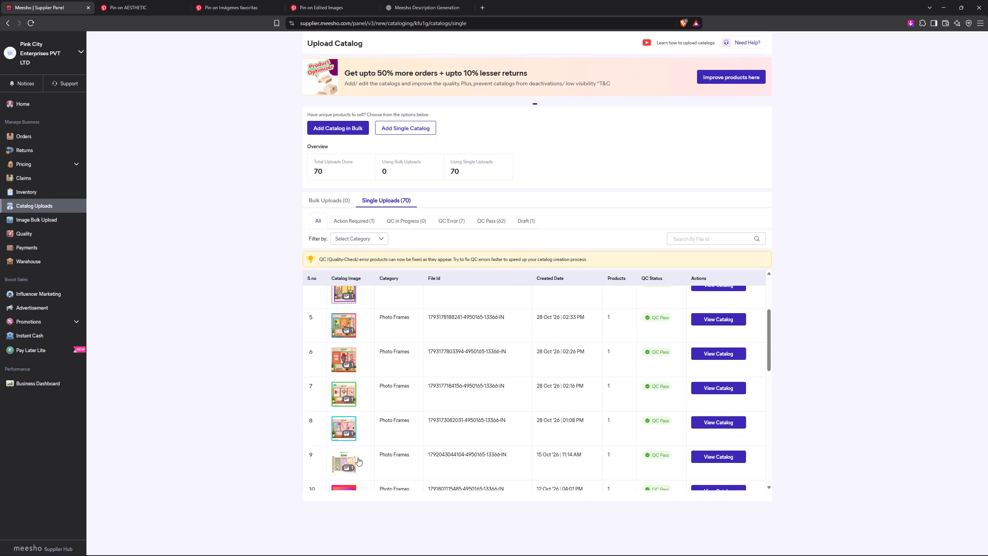
{"action": "scroll", "coordinate": [375, 423], "scroll_direction": "up", "scroll_amount": 5}
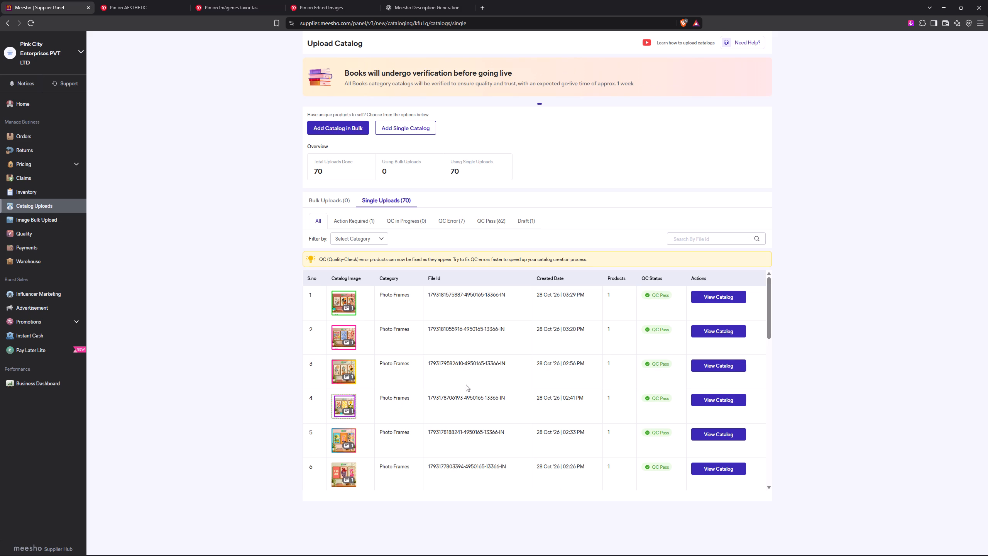
{"action": "scroll", "coordinate": [474, 385], "scroll_direction": "down", "scroll_amount": 2}
{"action": "scroll", "coordinate": [453, 412], "scroll_direction": "down", "scroll_amount": 2}
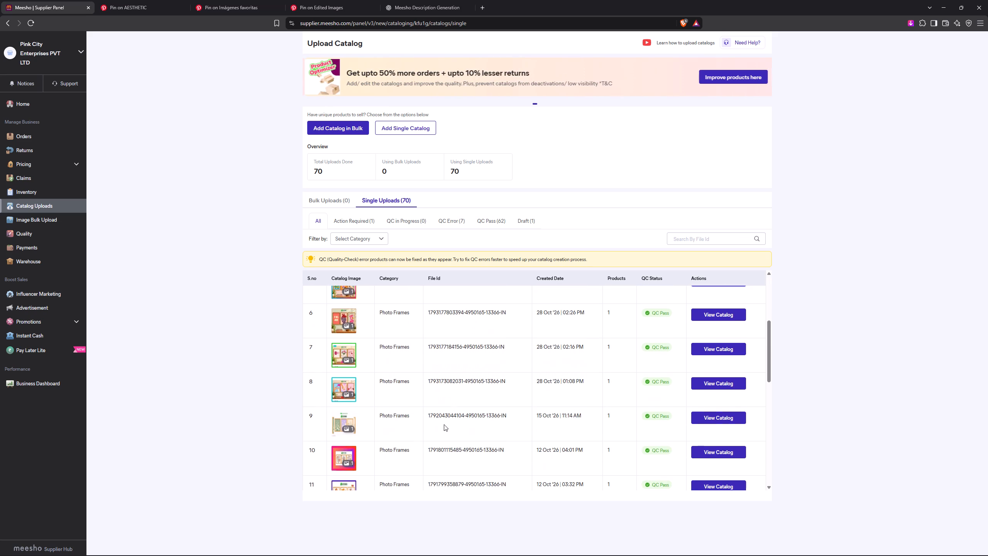
{"action": "scroll", "coordinate": [370, 330], "scroll_direction": "up", "scroll_amount": 4}
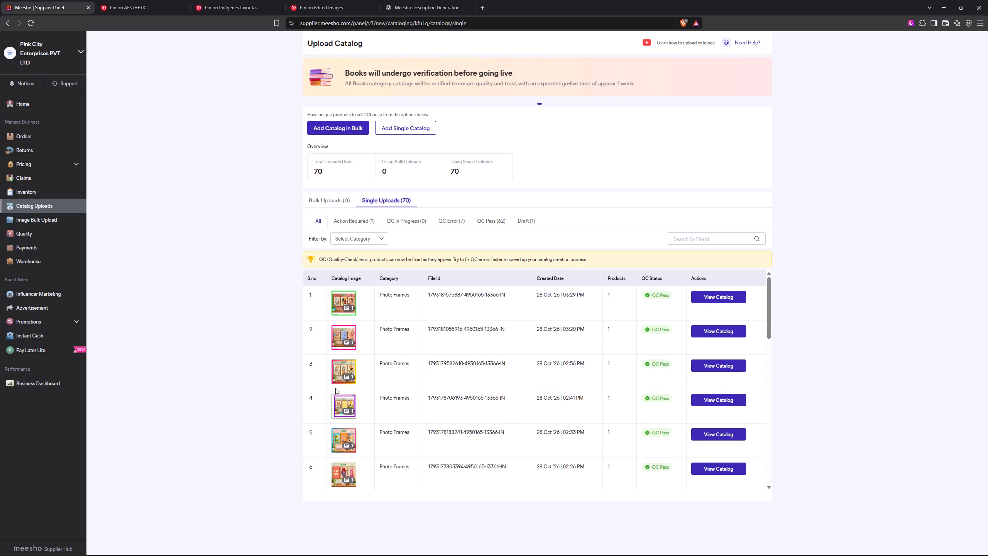
{"action": "scroll", "coordinate": [354, 296], "scroll_direction": "up", "scroll_amount": 3}
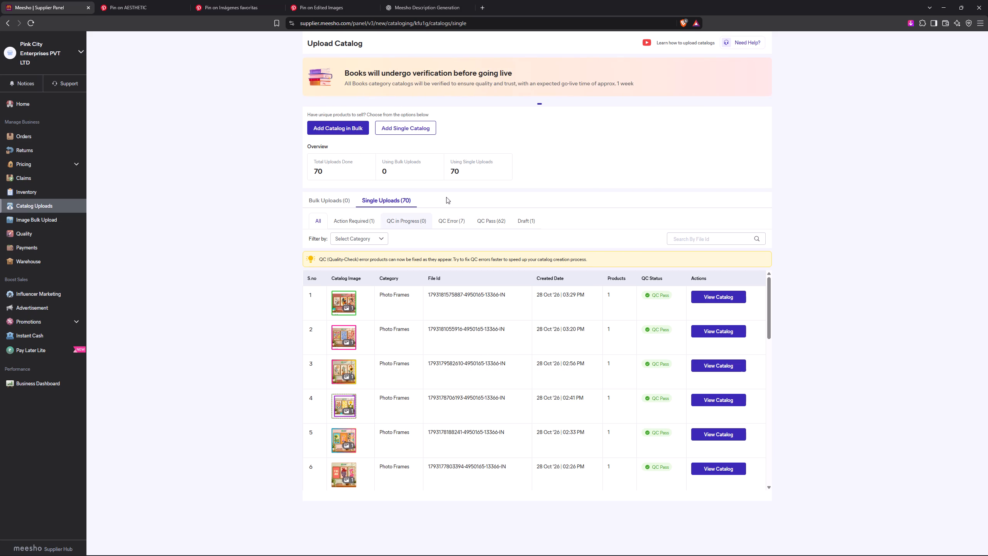
Start a new single catalog in the Photo Frames category and add var_12 from folder 23 as its front image.
{"action": "left_click", "coordinate": [405, 129]}
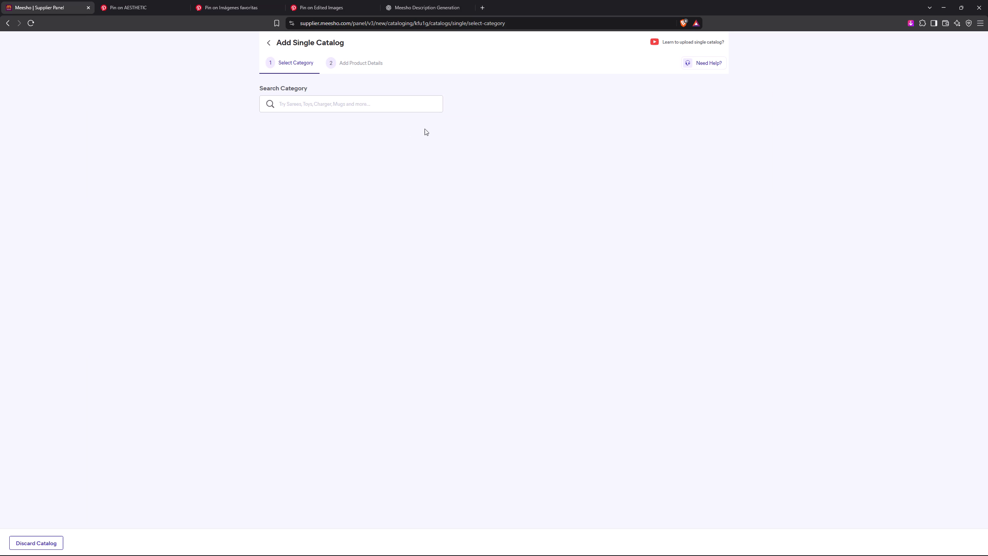
{"action": "left_click", "coordinate": [412, 134]}
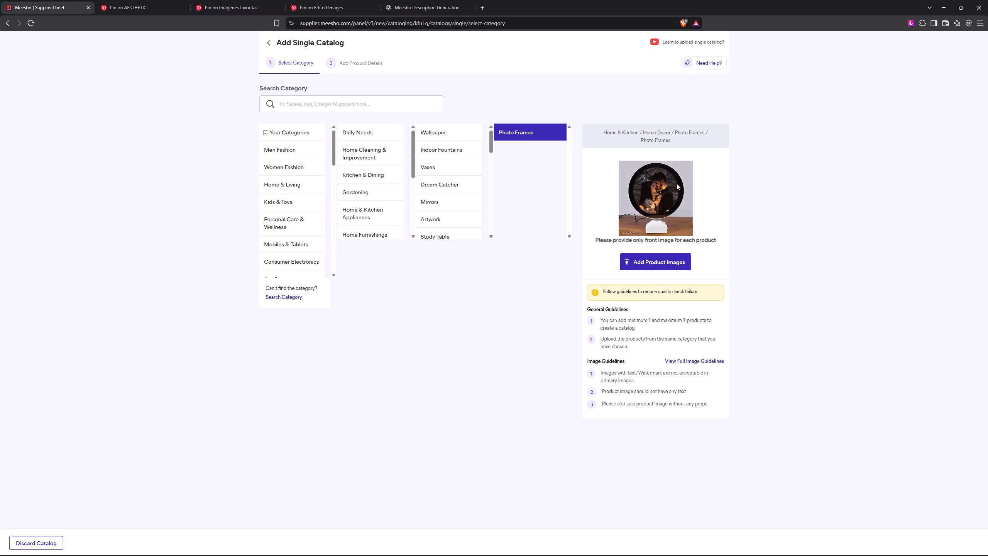
{"action": "left_click", "coordinate": [659, 257]}
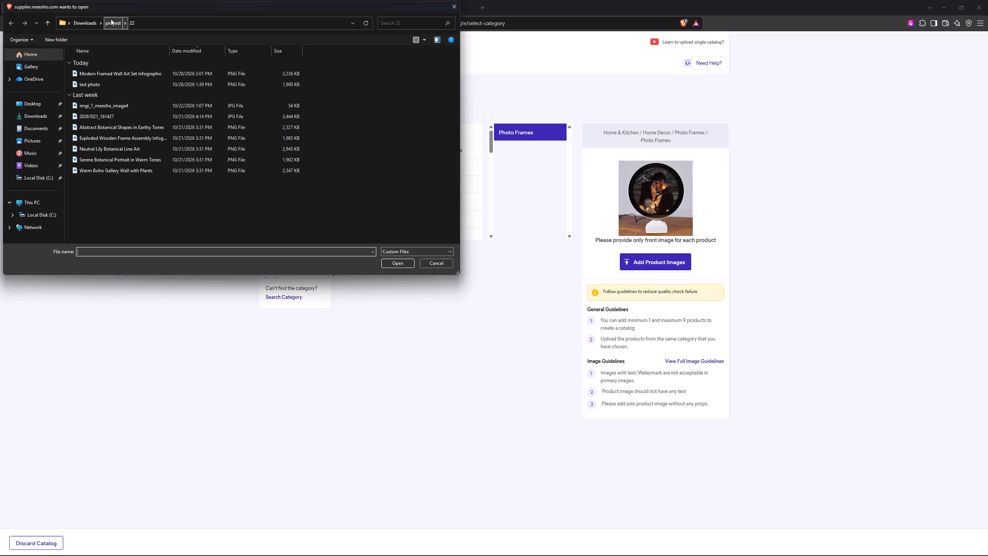
{"action": "left_click", "coordinate": [110, 19]}
{"action": "double_click", "coordinate": [81, 171]}
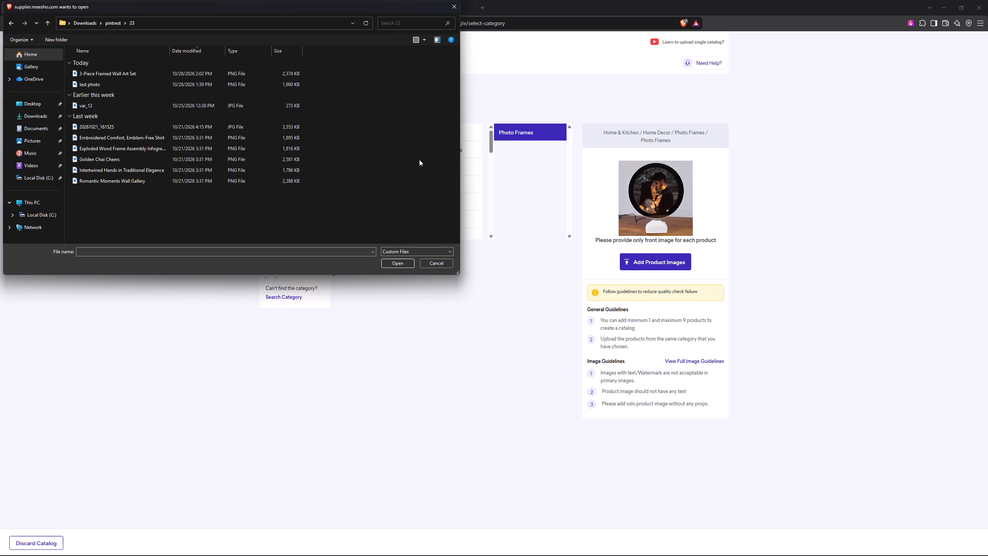
{"action": "double_click", "coordinate": [93, 105]}
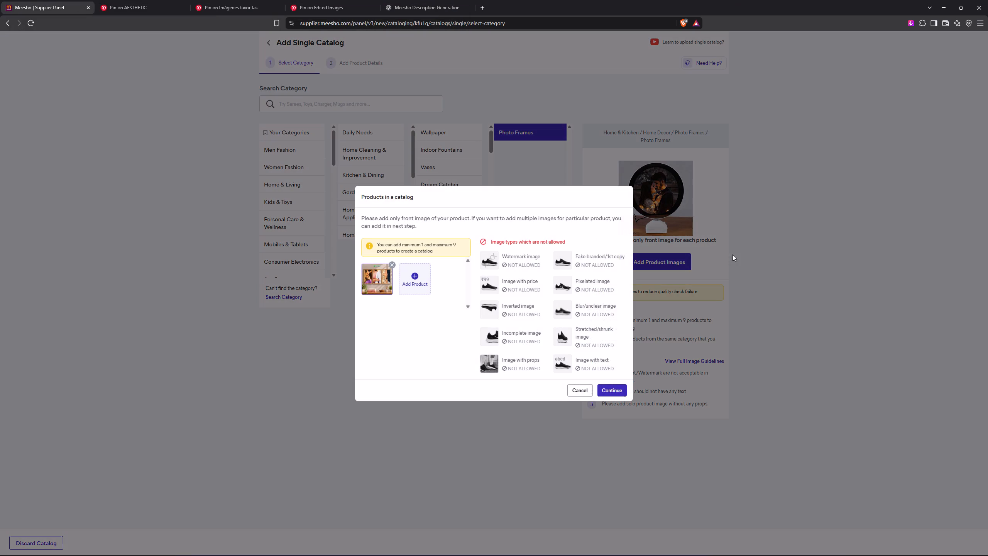
Continue to the product details and set GST to 18, HSN code to 441400 and net weight to 600 g.
{"action": "left_click", "coordinate": [619, 387]}
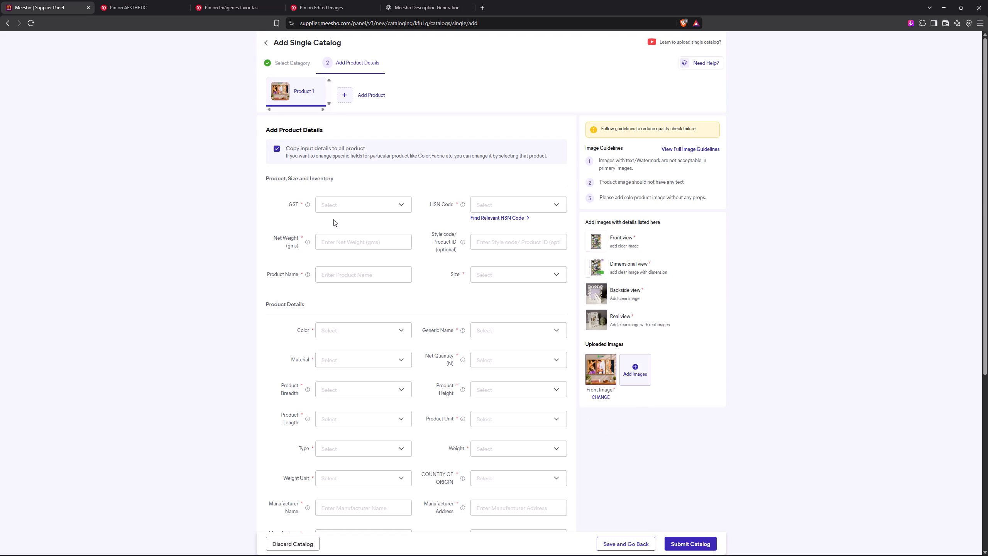
{"action": "left_click", "coordinate": [333, 199]}
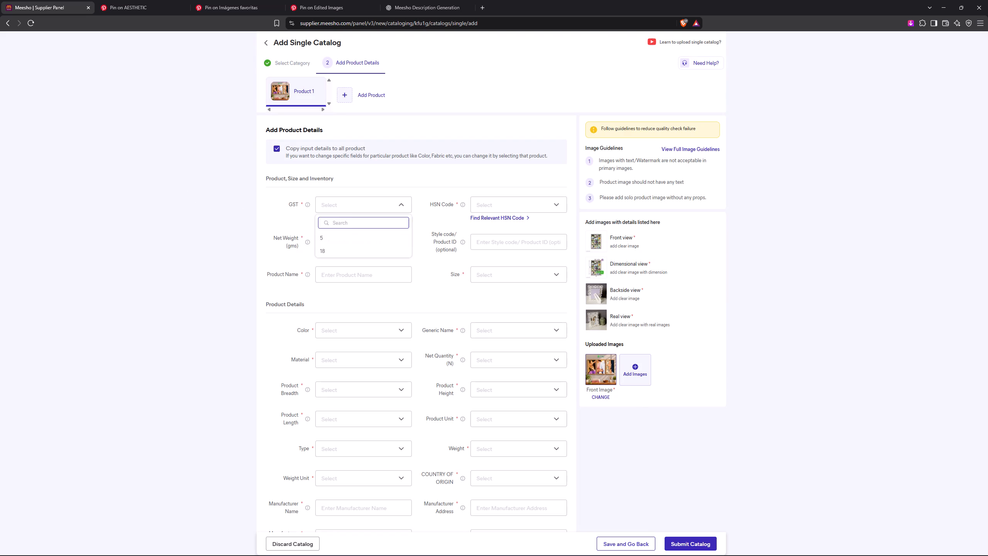
{"action": "left_click", "coordinate": [338, 248]}
{"action": "left_click", "coordinate": [498, 208]}
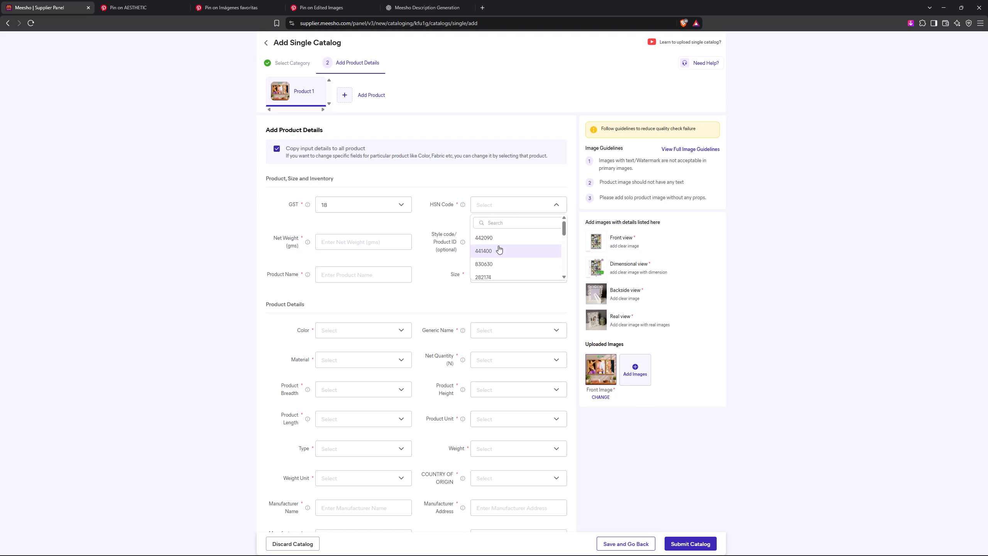
{"action": "left_click", "coordinate": [497, 246]}
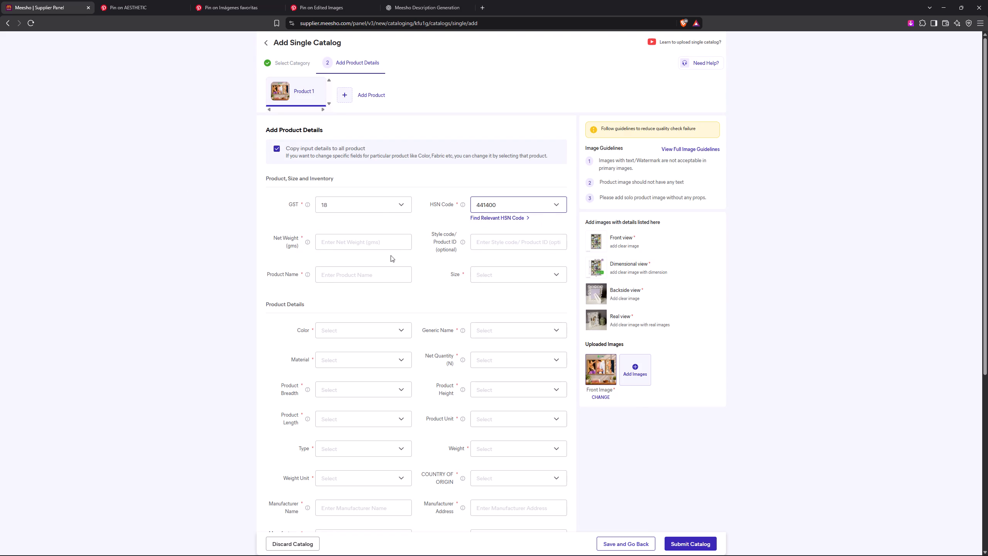
{"action": "left_click", "coordinate": [340, 242]}
{"action": "type", "text": "600"}
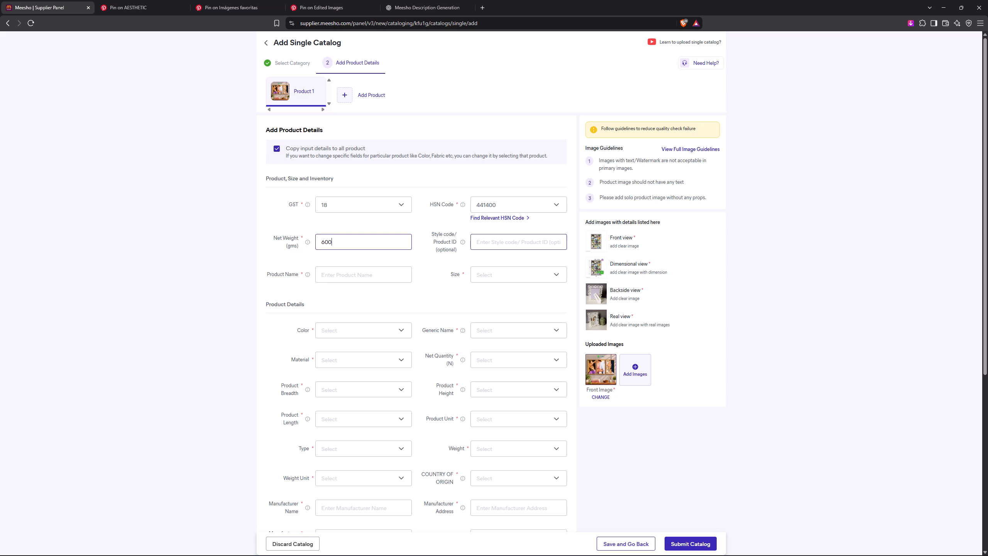
Set the style code/product ID to 0652epf23.
{"action": "left_click", "coordinate": [506, 243]}
{"action": "left_click", "coordinate": [563, 261]}
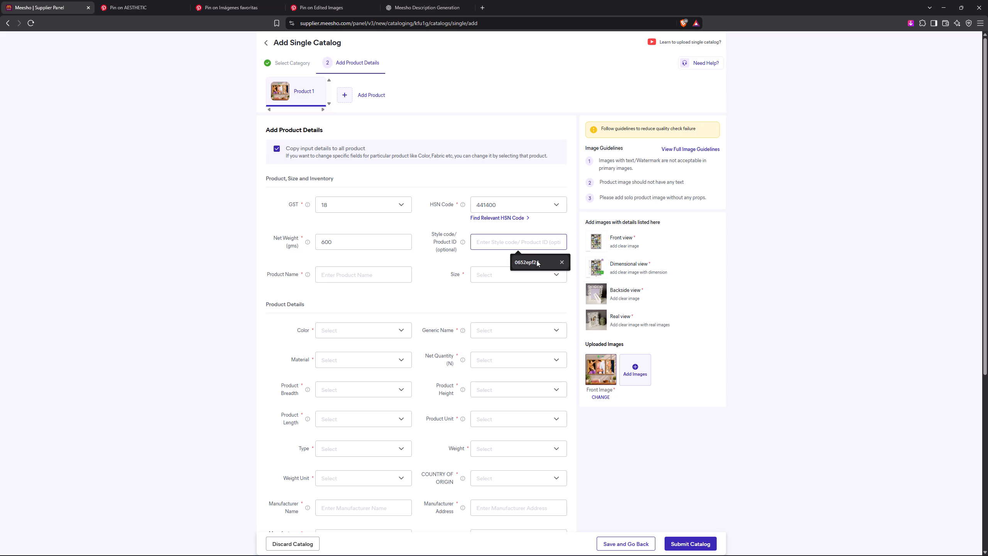
{"action": "left_click", "coordinate": [536, 260]}
{"action": "left_click", "coordinate": [512, 241]}
{"action": "key", "text": "BackSpace"}
{"action": "key", "text": "3"}
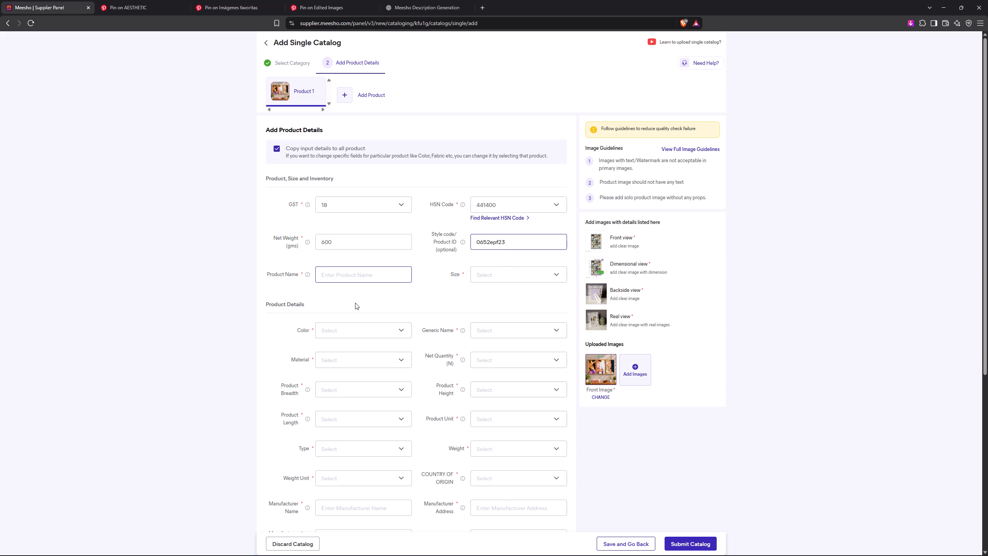
Dismiss the suggested product name, leaving the name blank, and set the size to Free Size.
{"action": "left_click", "coordinate": [357, 277]}
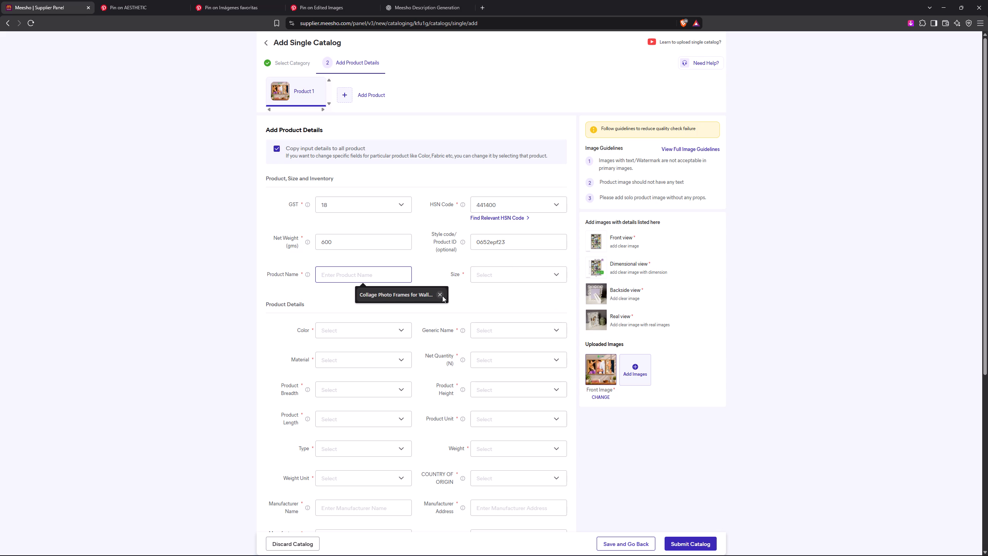
{"action": "left_click", "coordinate": [442, 296]}
{"action": "left_click", "coordinate": [517, 276]}
{"action": "left_click_drag", "start_coordinate": [479, 297], "coordinate": [484, 298]}
{"action": "left_click", "coordinate": [557, 317]}
Set the Free Size Meesho price to 280, wrong/defective returns price to 279, MRP to 1499 and inventory to 999.
{"action": "left_click", "coordinate": [329, 360]}
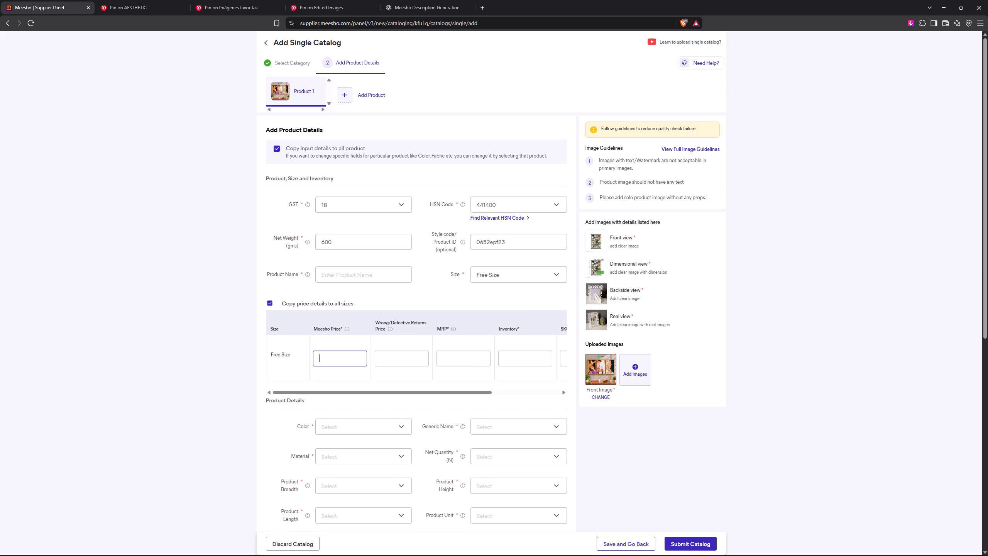
{"action": "type", "text": "280"}
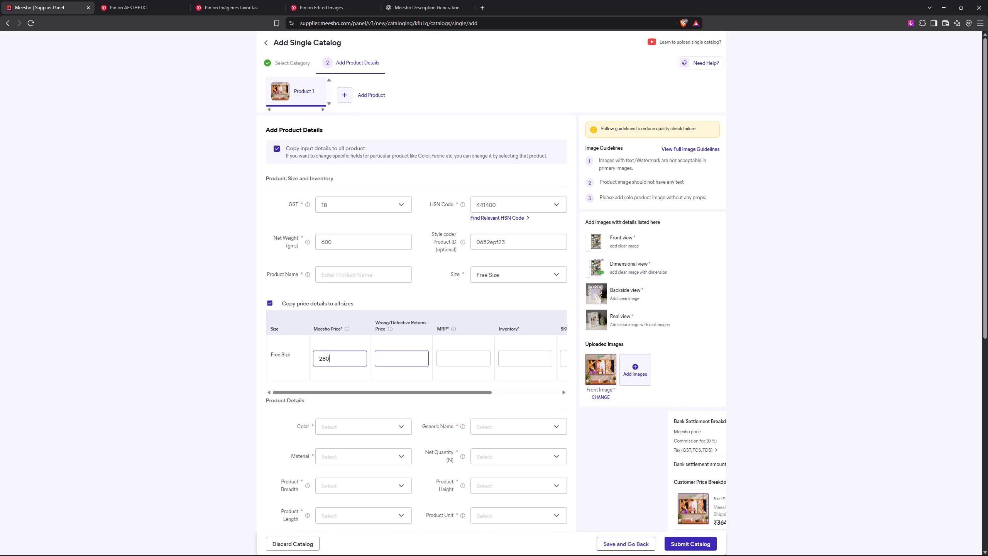
{"action": "left_click", "coordinate": [405, 360]}
{"action": "key", "text": "BackSpace"}
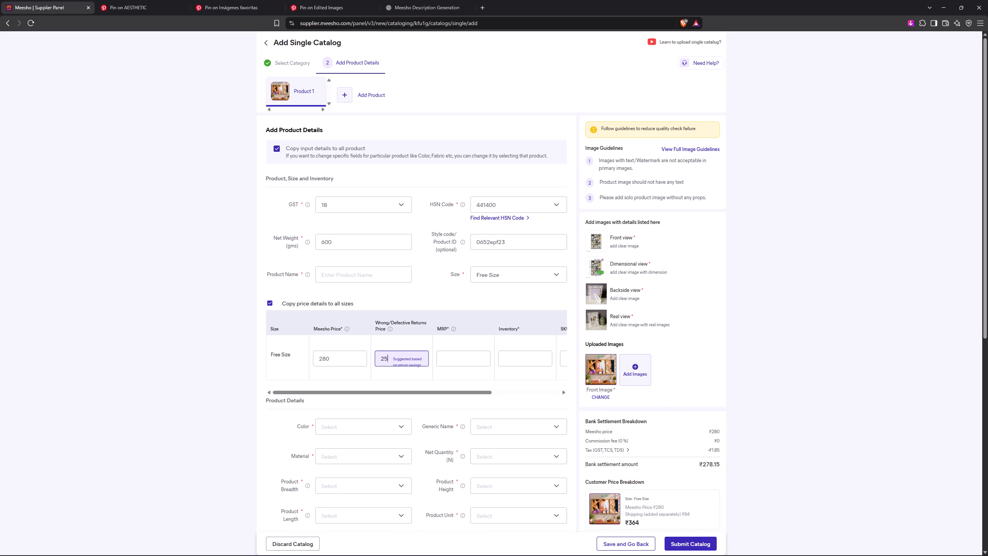
{"action": "key", "text": "BackSpace"}
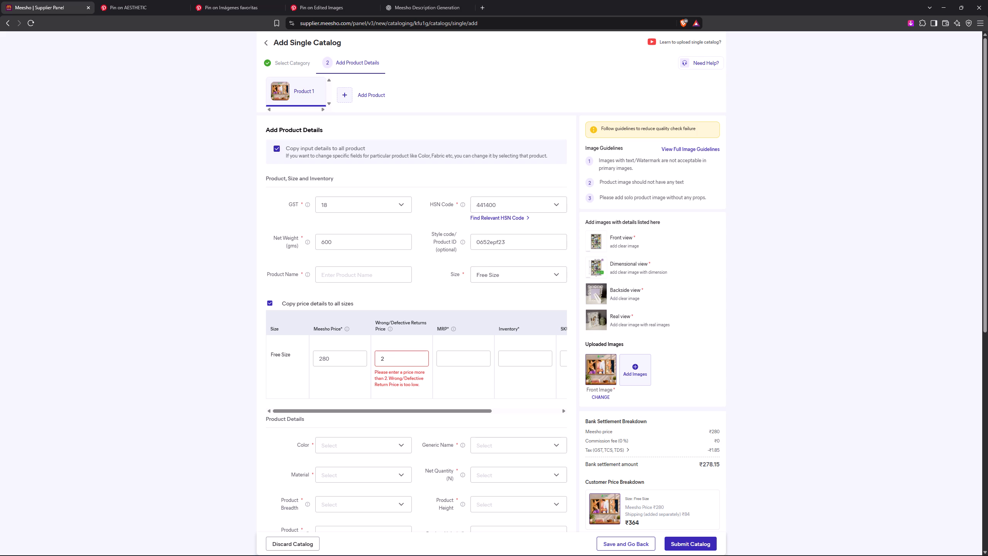
{"action": "type", "text": "79"}
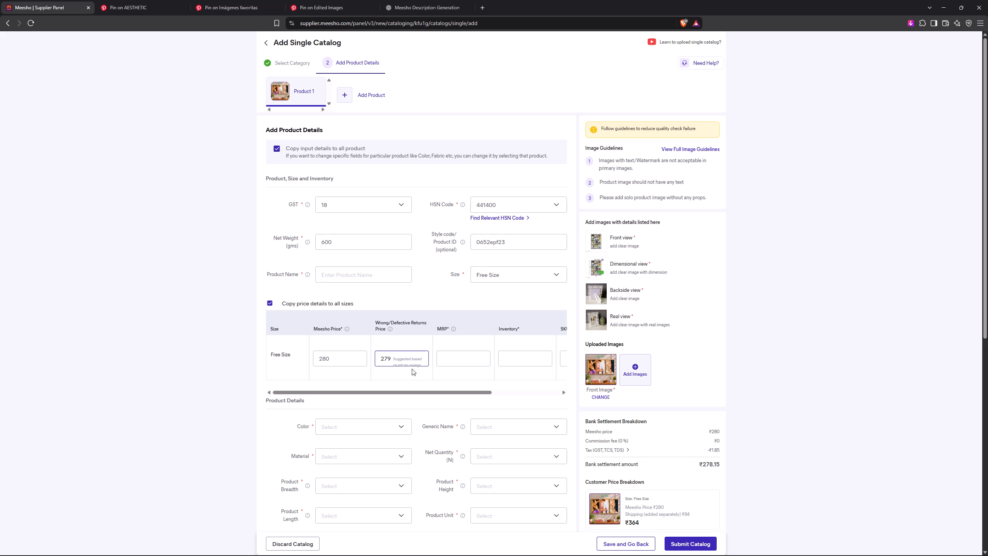
{"action": "left_click", "coordinate": [475, 360]}
{"action": "type", "text": "14999"}
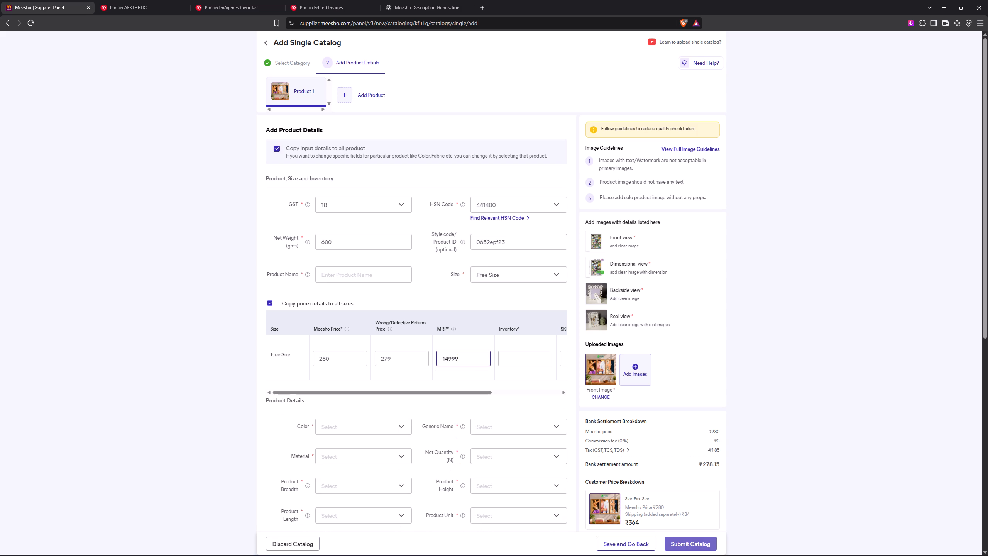
{"action": "key", "text": "BackSpace"}
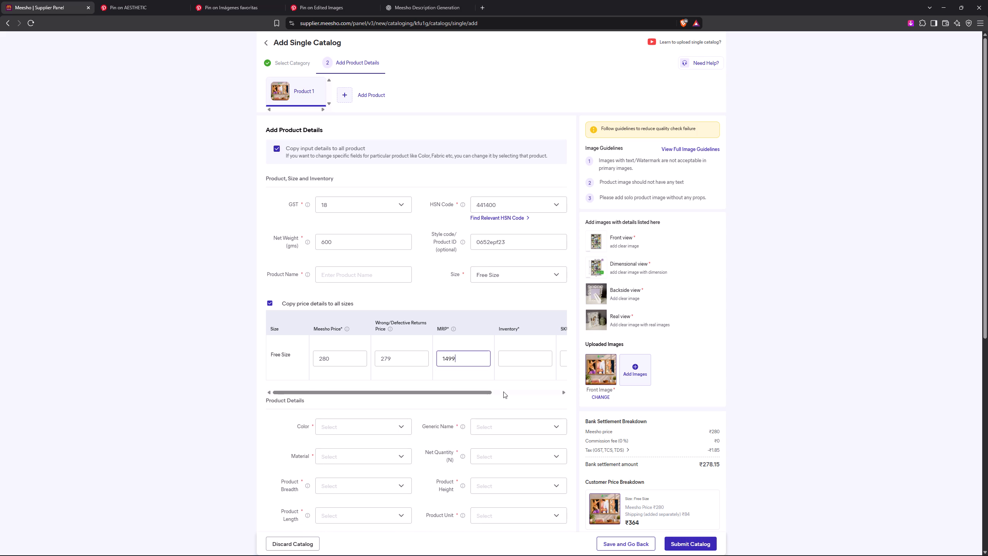
{"action": "left_click", "coordinate": [528, 355]}
{"action": "type", "text": "999"}
Copy the style code 0652epf23 into the SKU ID of the Free Size row.
{"action": "left_click", "coordinate": [560, 355]}
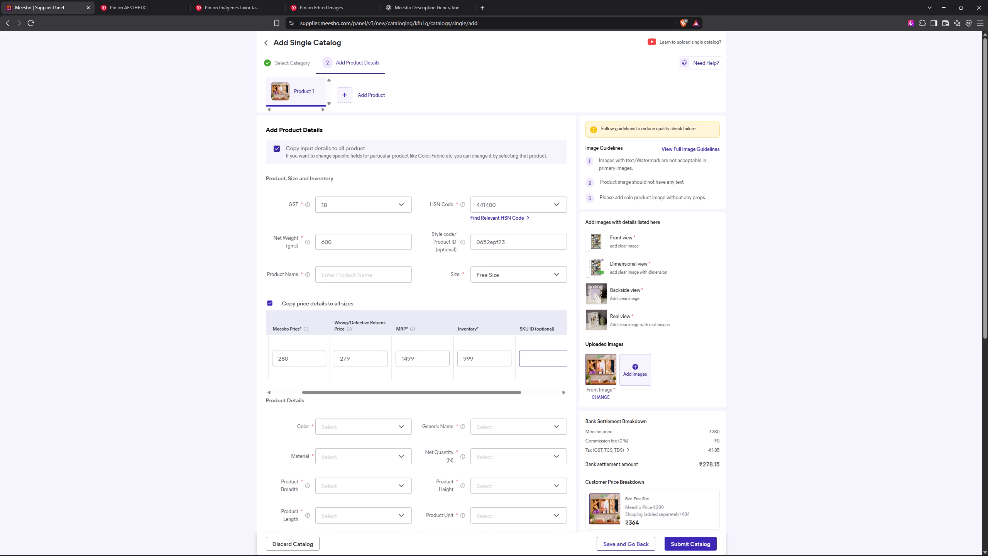
{"action": "double_click", "coordinate": [489, 242]}
{"action": "right_click", "coordinate": [490, 242]}
{"action": "left_click", "coordinate": [513, 309]}
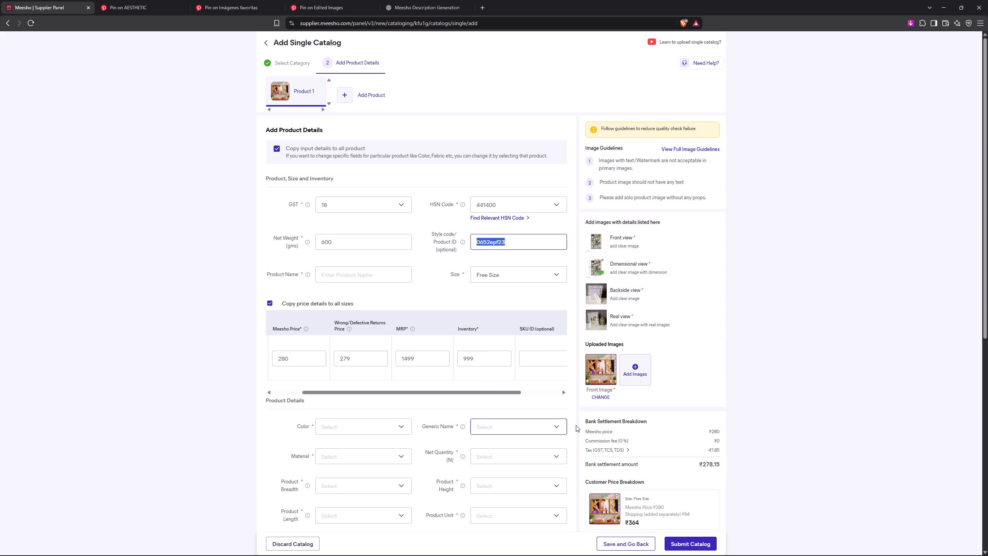
{"action": "left_click", "coordinate": [536, 361]}
{"action": "right_click", "coordinate": [536, 361]}
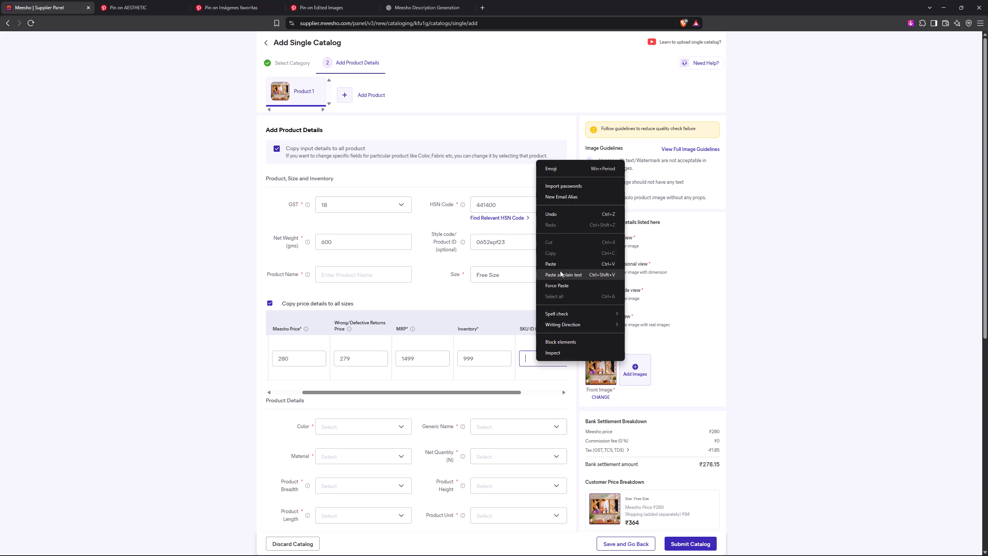
{"action": "left_click", "coordinate": [555, 267]}
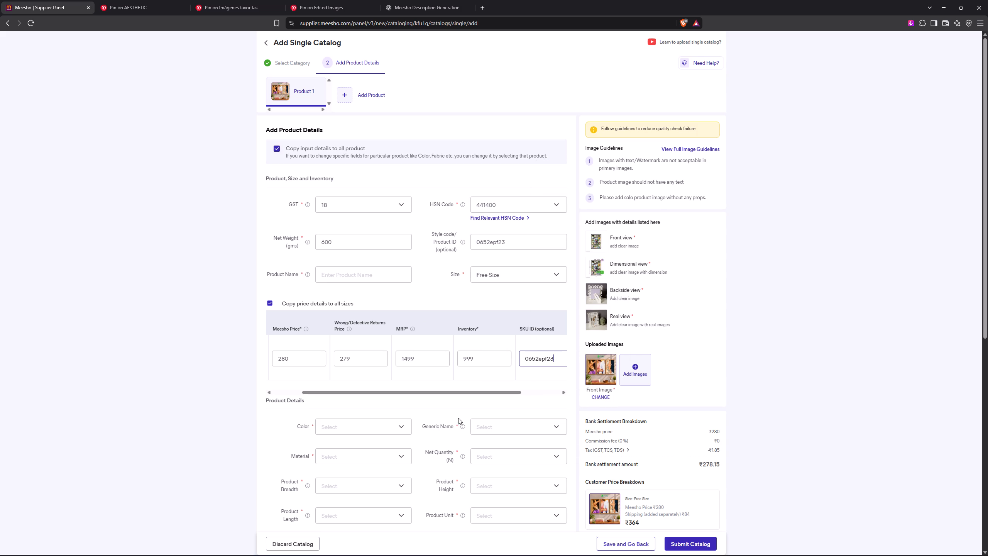
Set the color to Beige, generic name to Photo Frames, material to Wooden and net quantity to 3.
{"action": "left_click", "coordinate": [384, 432]}
{"action": "left_click", "coordinate": [348, 462]}
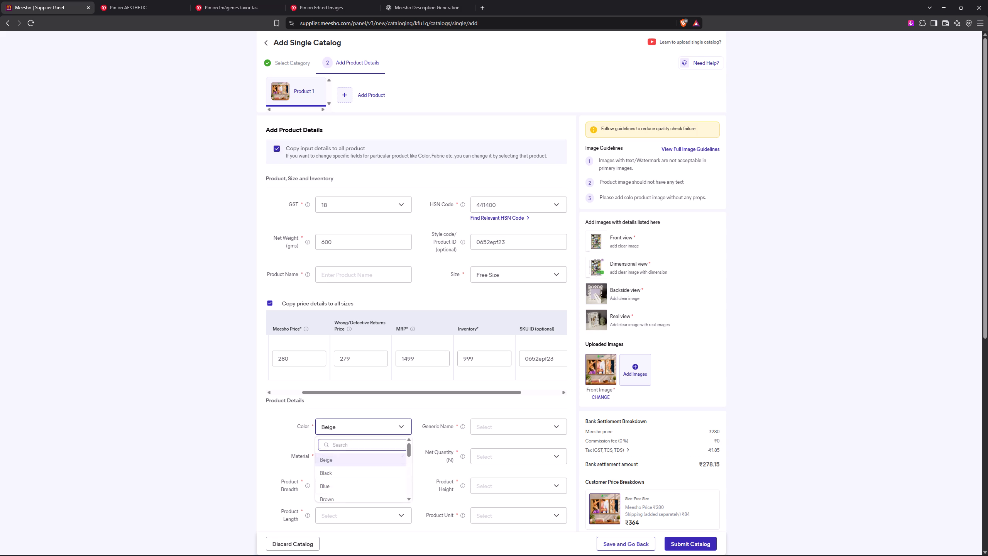
{"action": "left_click", "coordinate": [492, 424]}
{"action": "scroll", "coordinate": [518, 490], "scroll_direction": "down", "scroll_amount": 6}
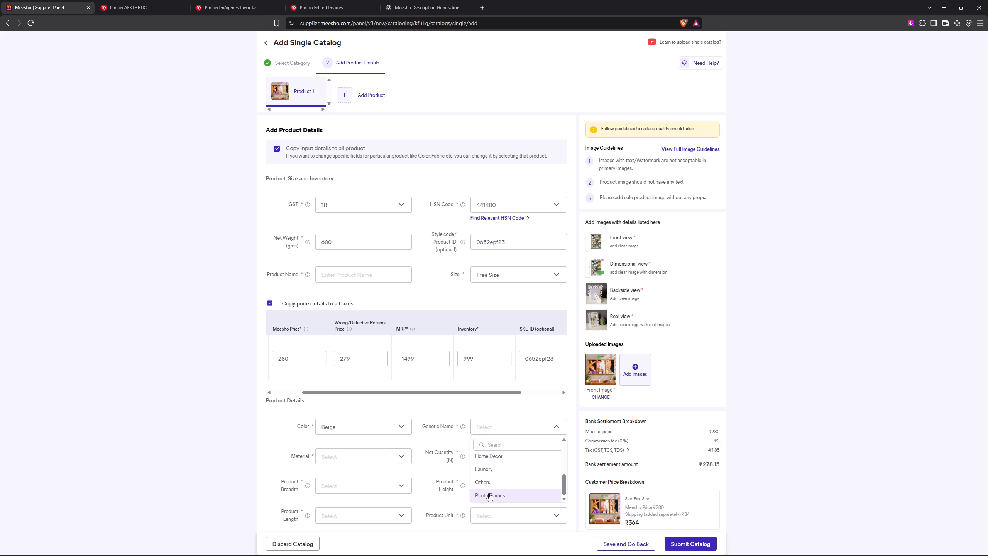
{"action": "left_click", "coordinate": [489, 493]}
{"action": "scroll", "coordinate": [509, 451], "scroll_direction": "down", "scroll_amount": 4}
{"action": "left_click", "coordinate": [381, 307]}
{"action": "scroll", "coordinate": [378, 358], "scroll_direction": "down", "scroll_amount": 2}
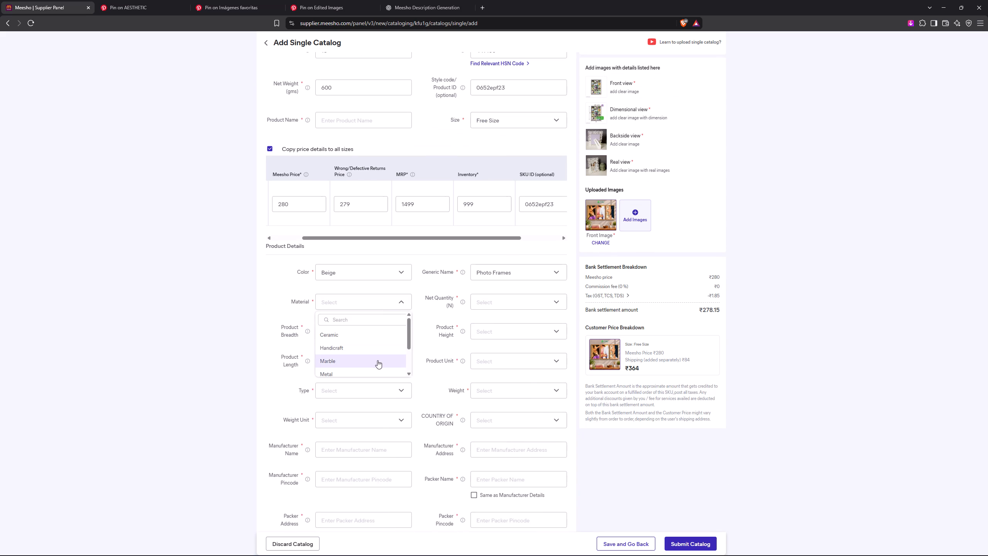
{"action": "scroll", "coordinate": [377, 360], "scroll_direction": "down", "scroll_amount": 3}
{"action": "left_click", "coordinate": [367, 364]}
{"action": "left_click", "coordinate": [510, 305]}
{"action": "scroll", "coordinate": [495, 340], "scroll_direction": "down", "scroll_amount": 5}
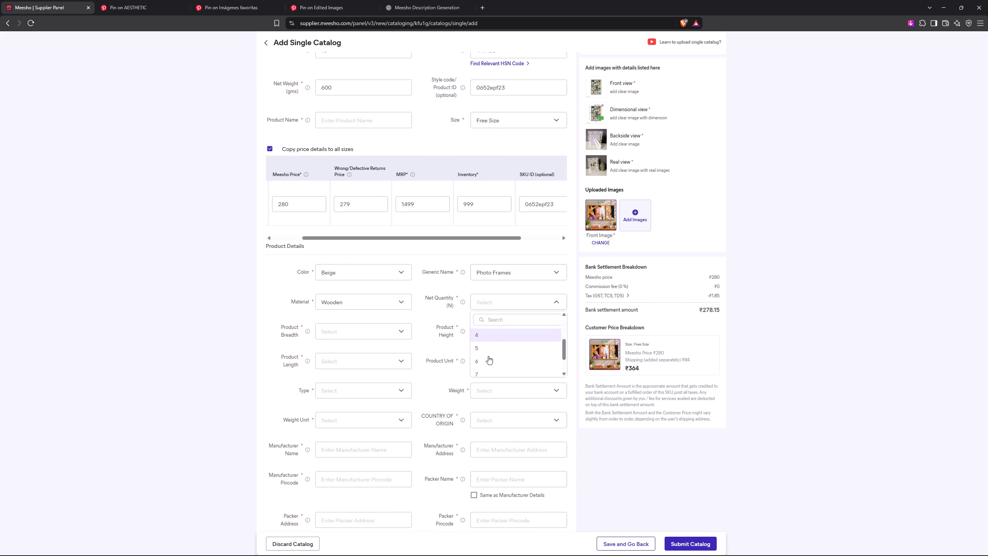
{"action": "scroll", "coordinate": [487, 363], "scroll_direction": "up", "scroll_amount": 1}
{"action": "left_click", "coordinate": [481, 334]}
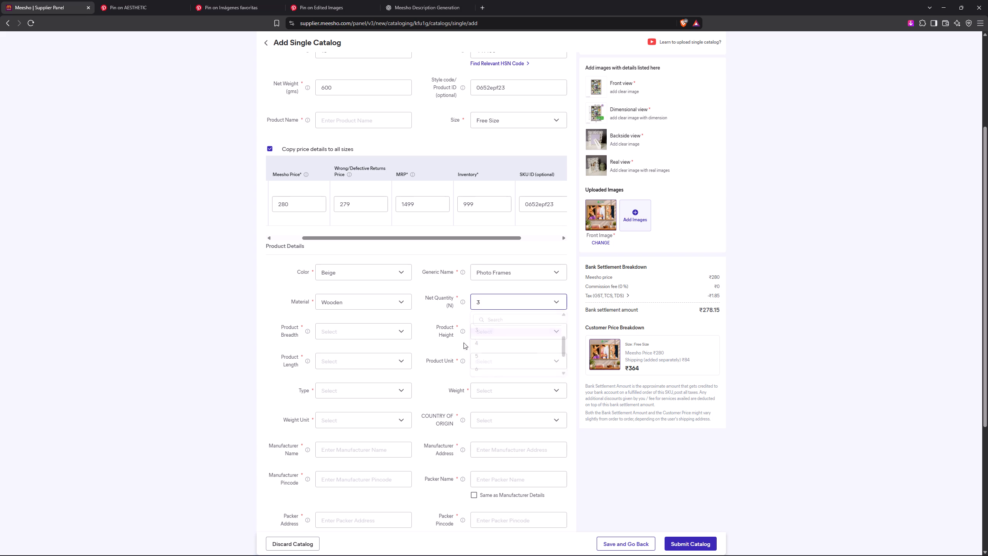
Set the product breadth to 0.5 and the product height to 12.
{"action": "left_click", "coordinate": [381, 336]}
{"action": "left_click", "coordinate": [374, 363]}
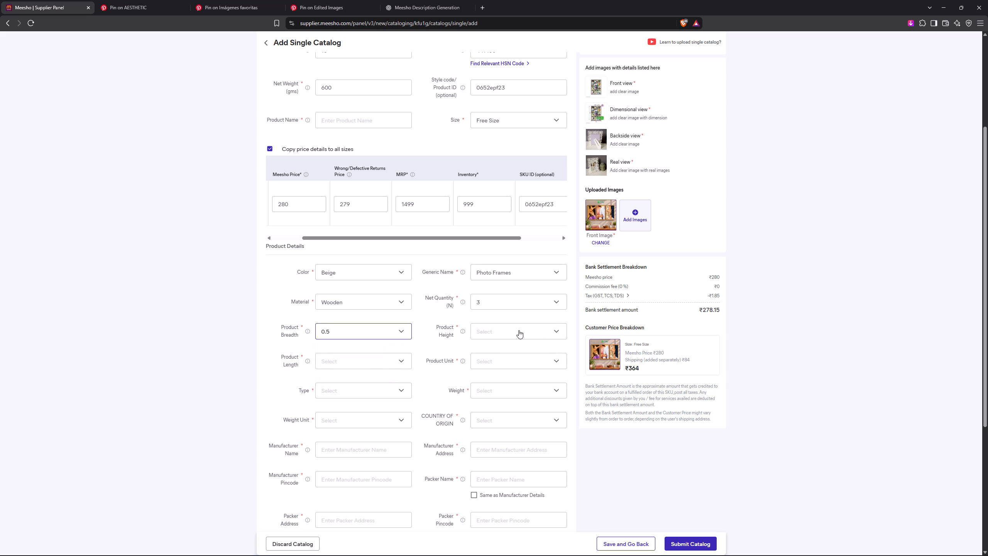
{"action": "left_click", "coordinate": [518, 330]}
{"action": "scroll", "coordinate": [511, 393], "scroll_direction": "down", "scroll_amount": 2}
{"action": "left_click", "coordinate": [491, 388]}
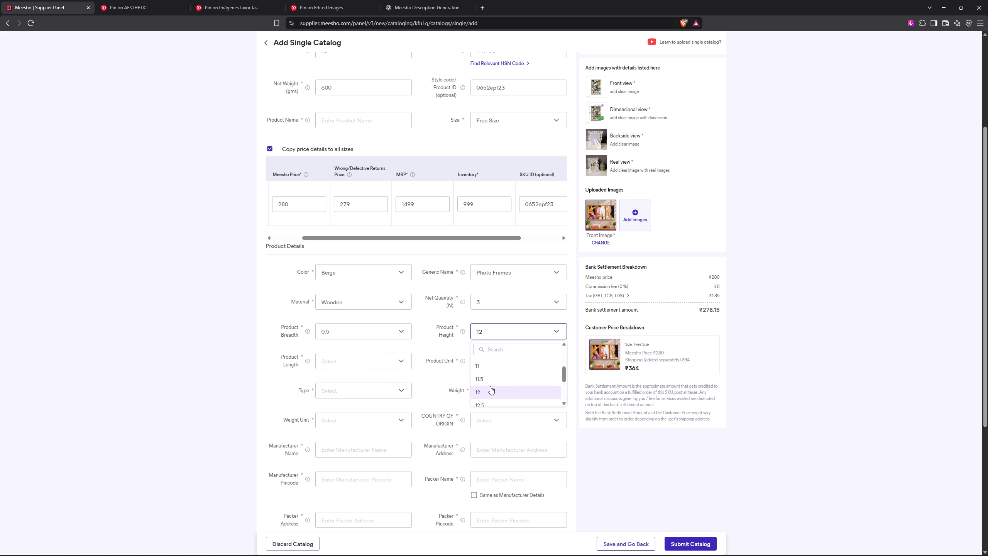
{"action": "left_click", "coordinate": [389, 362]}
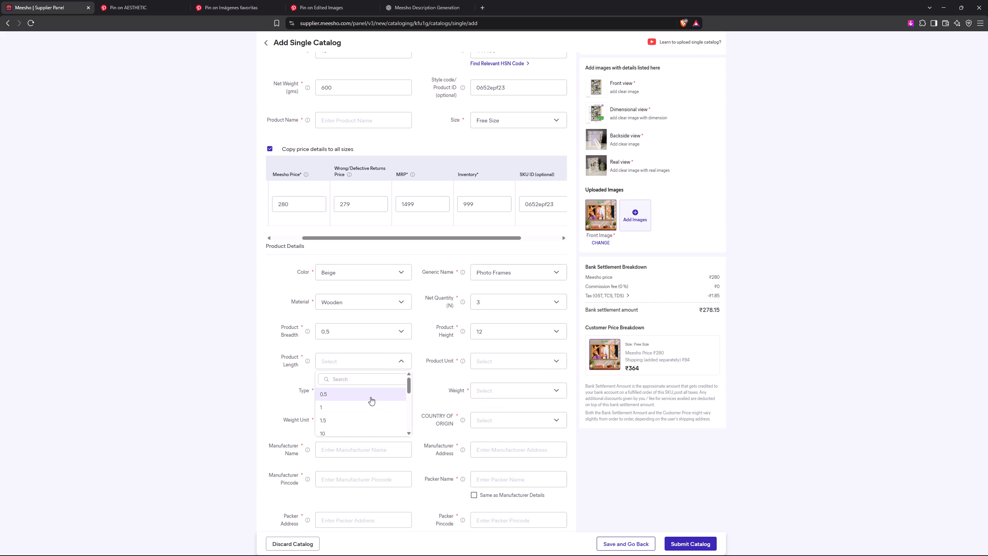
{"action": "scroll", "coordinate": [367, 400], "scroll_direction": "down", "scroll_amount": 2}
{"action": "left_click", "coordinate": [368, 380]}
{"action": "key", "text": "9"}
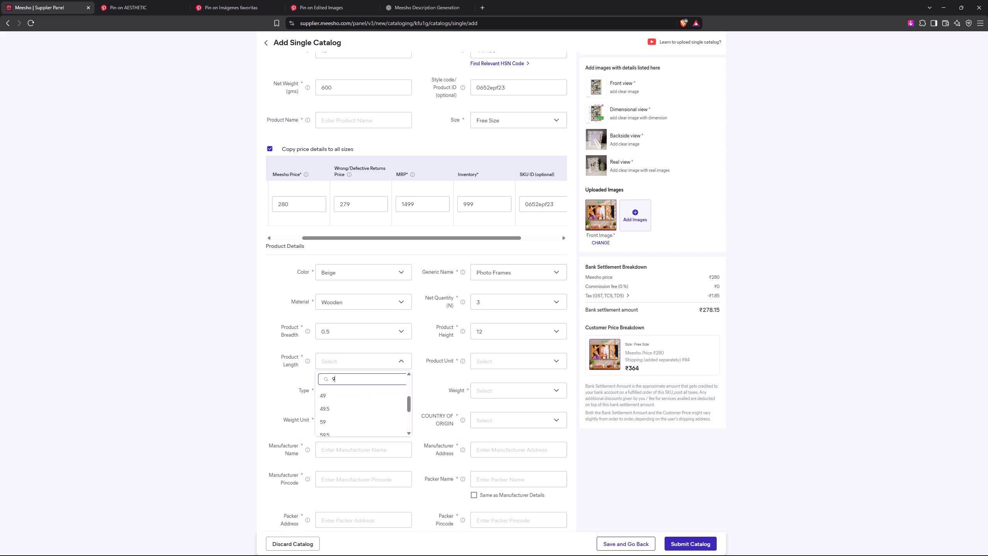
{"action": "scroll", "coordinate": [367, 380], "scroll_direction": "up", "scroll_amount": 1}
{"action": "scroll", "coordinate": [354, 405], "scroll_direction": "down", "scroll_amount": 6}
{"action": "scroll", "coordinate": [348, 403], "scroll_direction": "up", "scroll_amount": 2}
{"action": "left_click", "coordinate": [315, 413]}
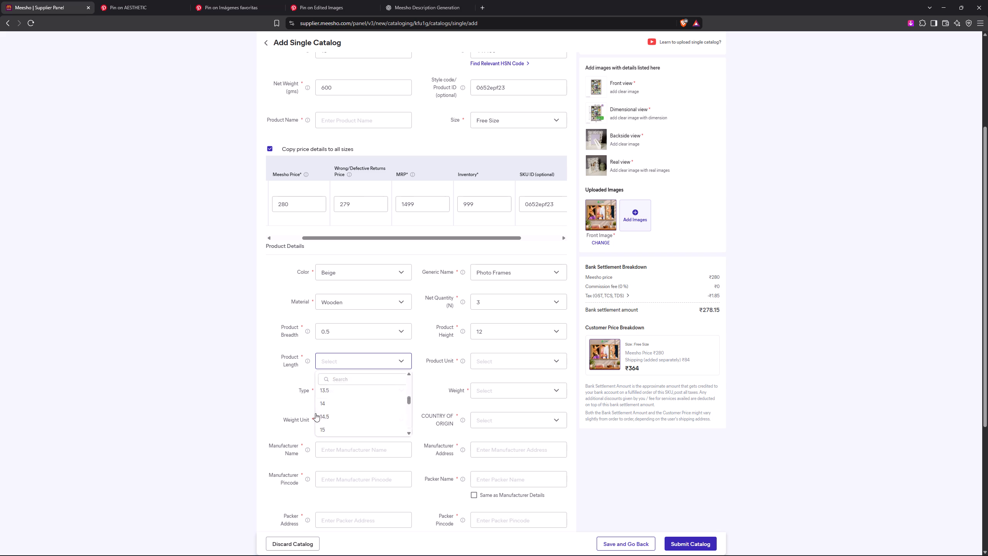
Set the product length to 9 and the product unit to Inch.
{"action": "left_click", "coordinate": [382, 361]}
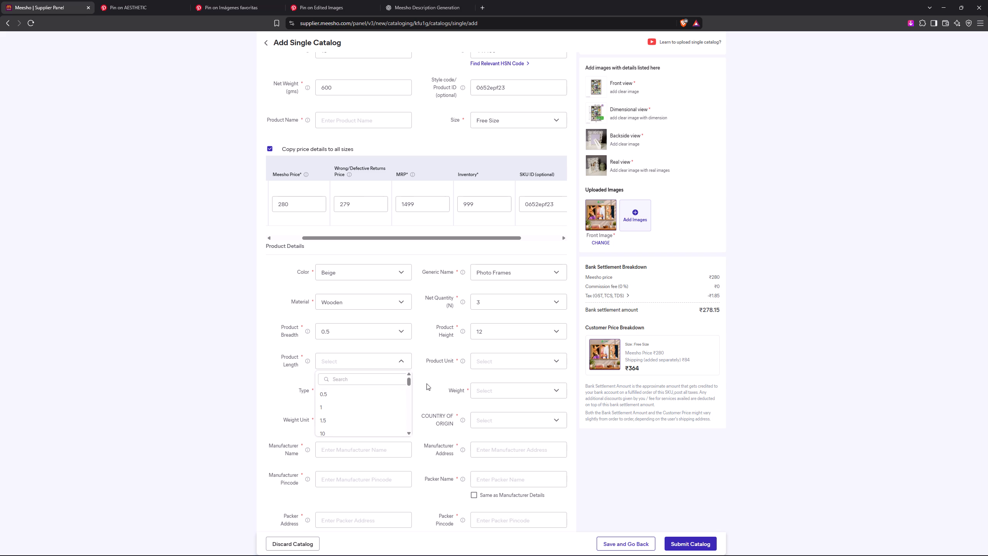
{"action": "left_click", "coordinate": [378, 383]}
{"action": "key", "text": "9"}
{"action": "scroll", "coordinate": [366, 397], "scroll_direction": "down", "scroll_amount": 6}
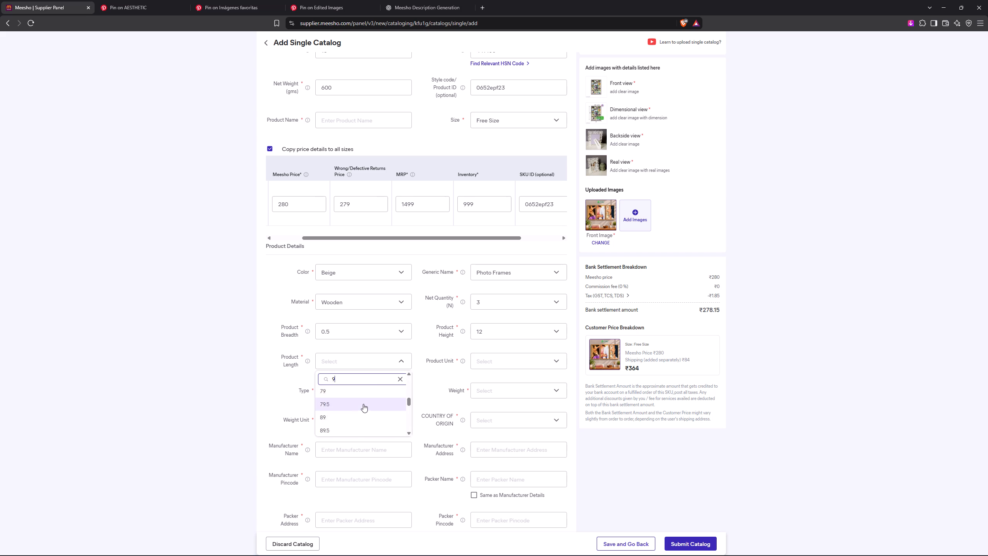
{"action": "scroll", "coordinate": [357, 406], "scroll_direction": "down", "scroll_amount": 9}
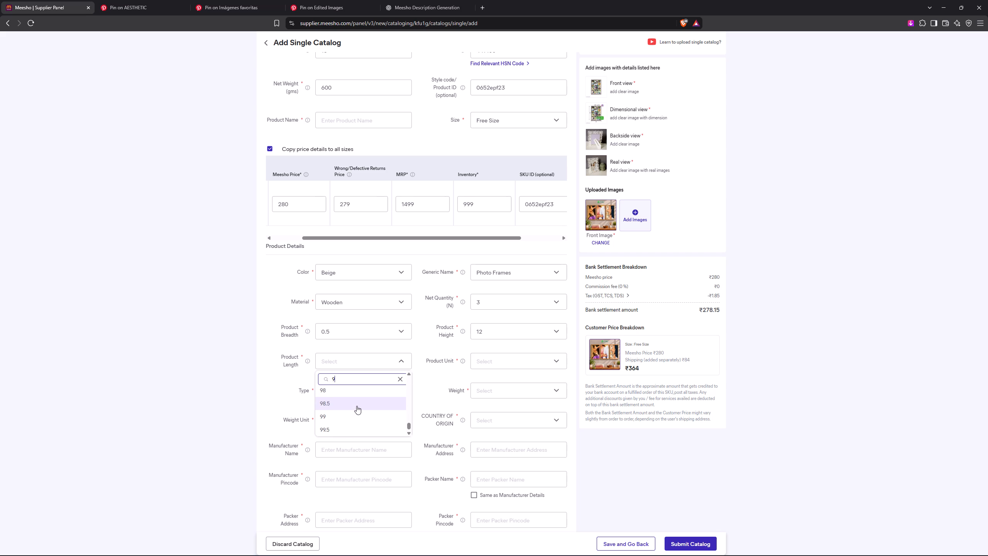
{"action": "scroll", "coordinate": [354, 407], "scroll_direction": "up", "scroll_amount": 7}
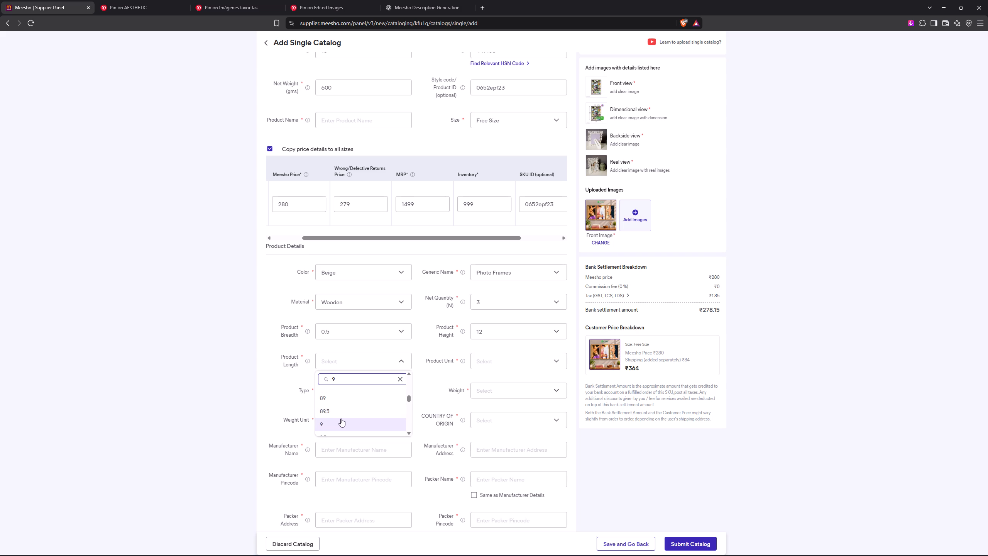
{"action": "left_click", "coordinate": [340, 419]}
{"action": "left_click", "coordinate": [492, 360]}
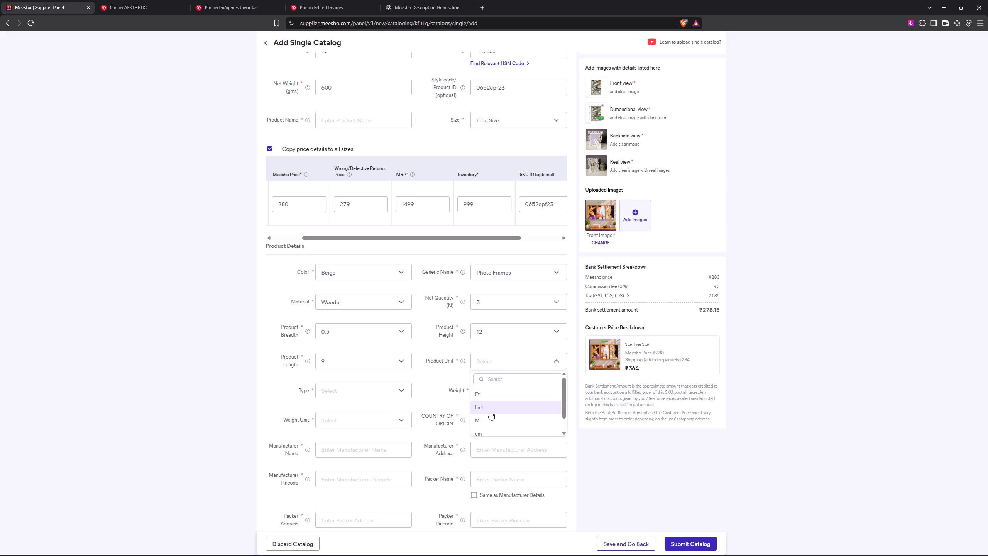
{"action": "left_click", "coordinate": [490, 412]}
Set the type to Digital Photo Frame, the weight to 0.6 kg and the country of origin to India.
{"action": "left_click", "coordinate": [373, 395]}
{"action": "left_click", "coordinate": [359, 425]}
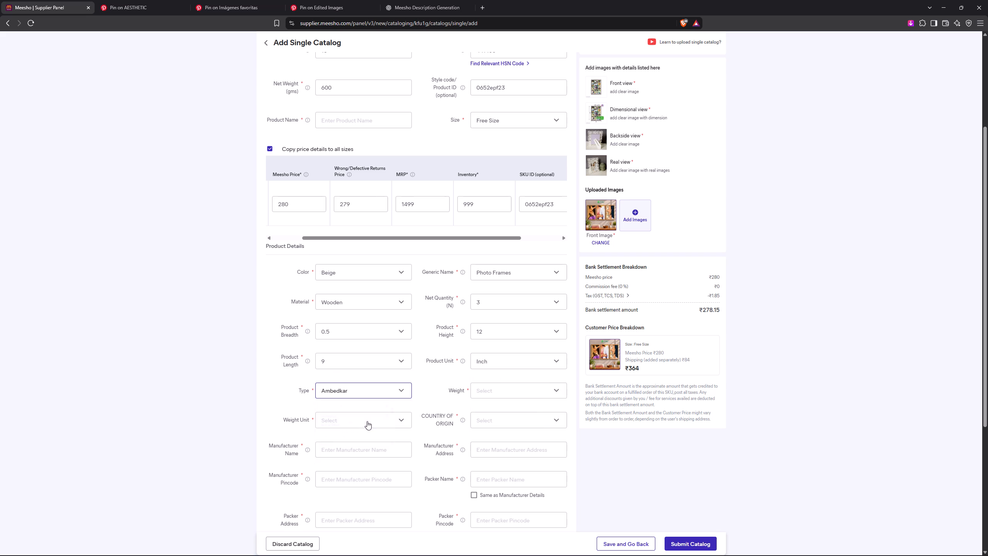
{"action": "left_click", "coordinate": [347, 380]}
{"action": "left_click", "coordinate": [350, 395]}
{"action": "left_click", "coordinate": [349, 437]}
{"action": "left_click", "coordinate": [499, 391]}
{"action": "scroll", "coordinate": [498, 454], "scroll_direction": "down", "scroll_amount": 1}
{"action": "left_click", "coordinate": [484, 461]}
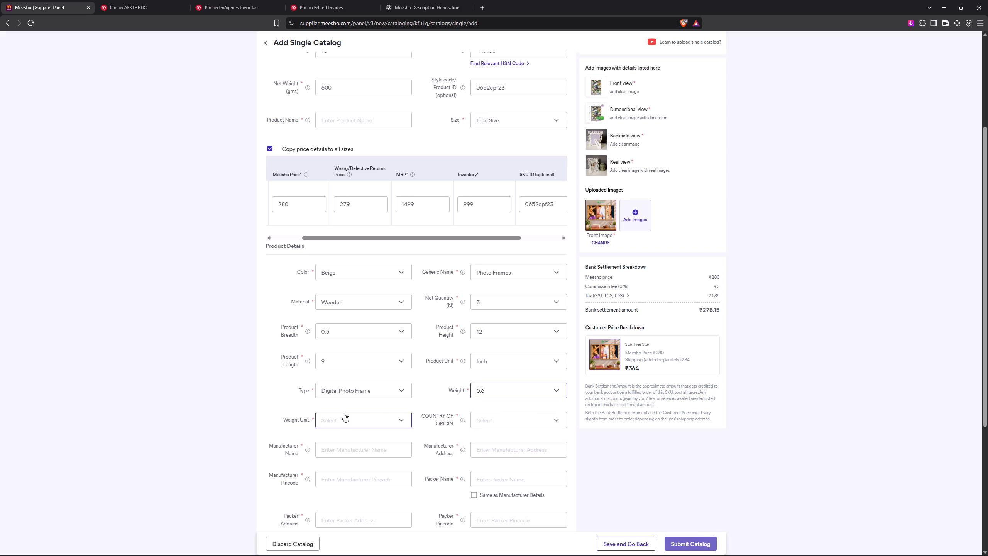
{"action": "left_click", "coordinate": [344, 415]}
{"action": "left_click", "coordinate": [347, 463]}
{"action": "left_click", "coordinate": [508, 424]}
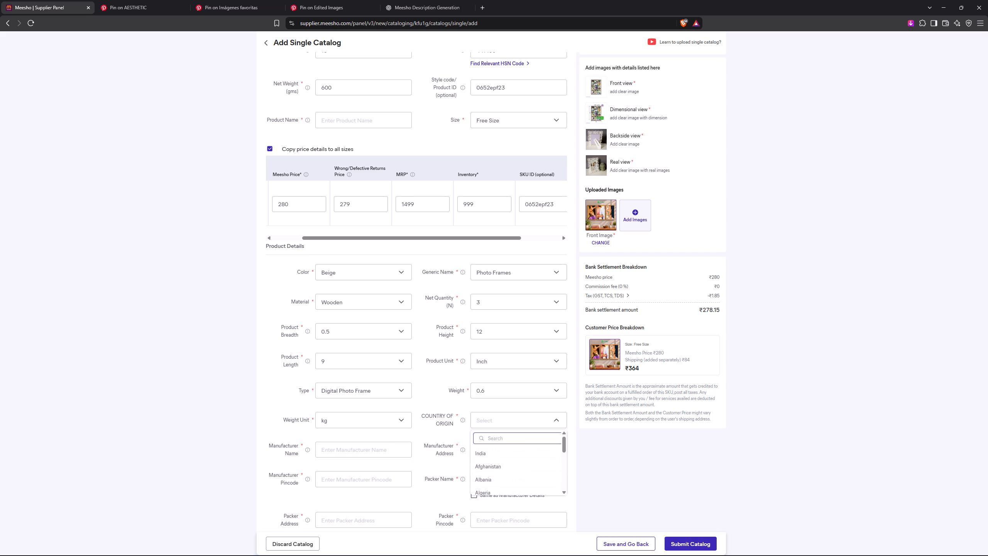
{"action": "left_click", "coordinate": [497, 456]}
Fill in the manufacturer name, address and pincode, and reuse the manufacturer details for the packer.
{"action": "scroll", "coordinate": [489, 422], "scroll_direction": "down", "scroll_amount": 3}
{"action": "left_click", "coordinate": [384, 340]}
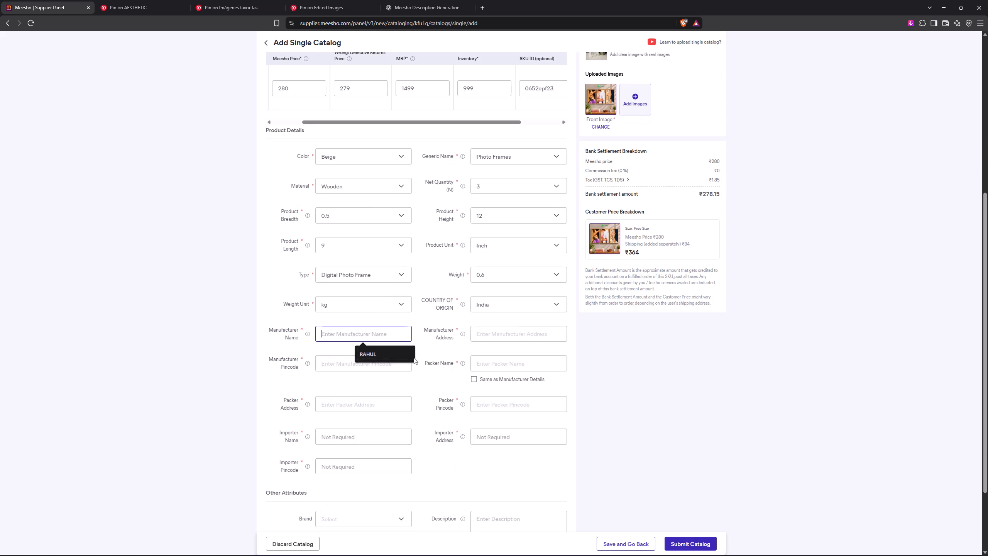
{"action": "left_click", "coordinate": [369, 355]}
{"action": "left_click", "coordinate": [508, 339]}
{"action": "left_click", "coordinate": [514, 356]}
{"action": "left_click", "coordinate": [367, 365]}
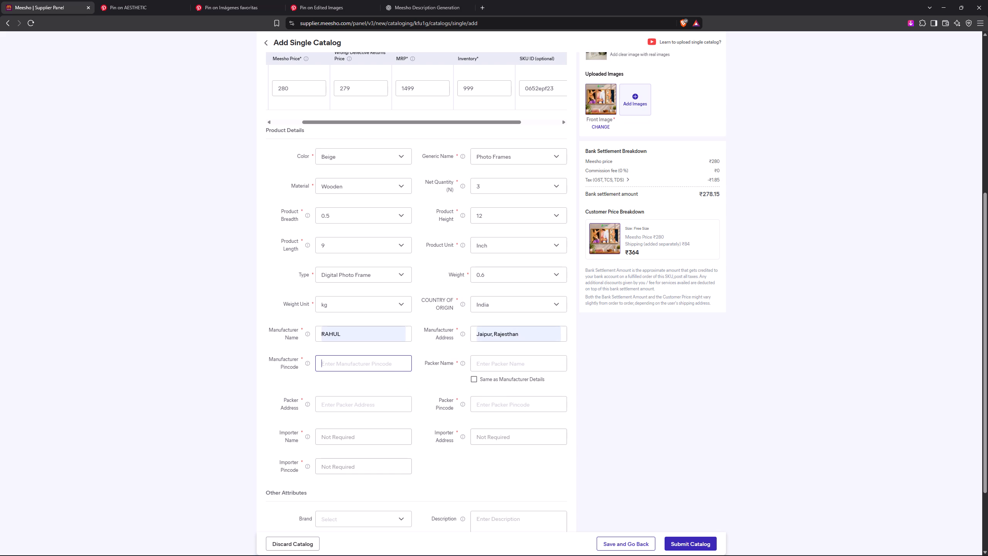
{"action": "key", "text": "3"}
{"action": "key", "text": "BackSpace"}
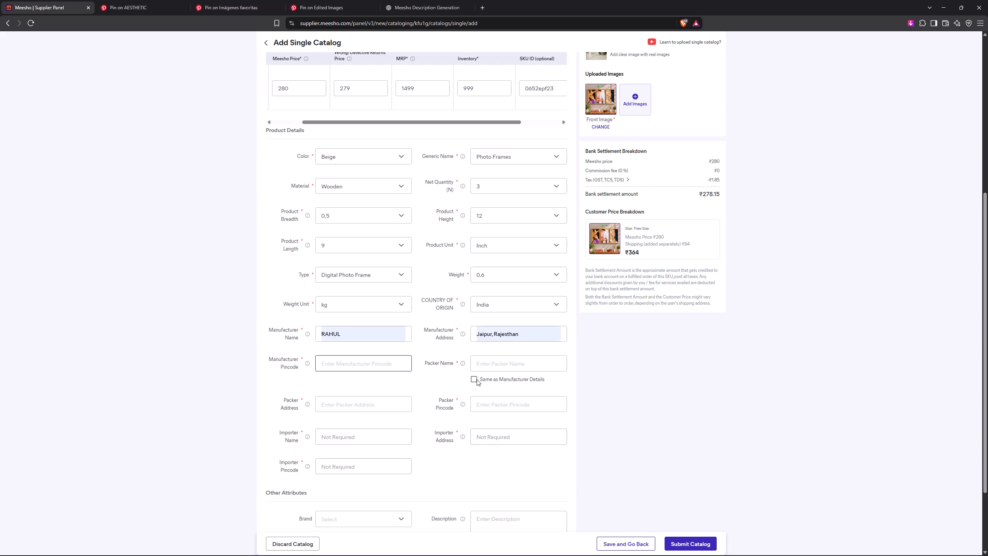
{"action": "left_click", "coordinate": [475, 379]}
{"action": "left_click", "coordinate": [472, 379]}
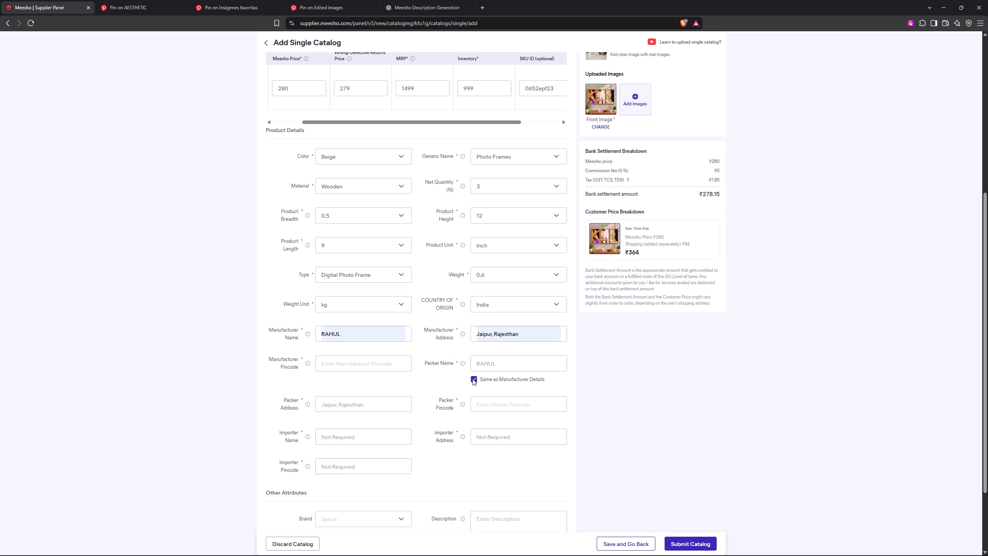
{"action": "left_click", "coordinate": [472, 379]}
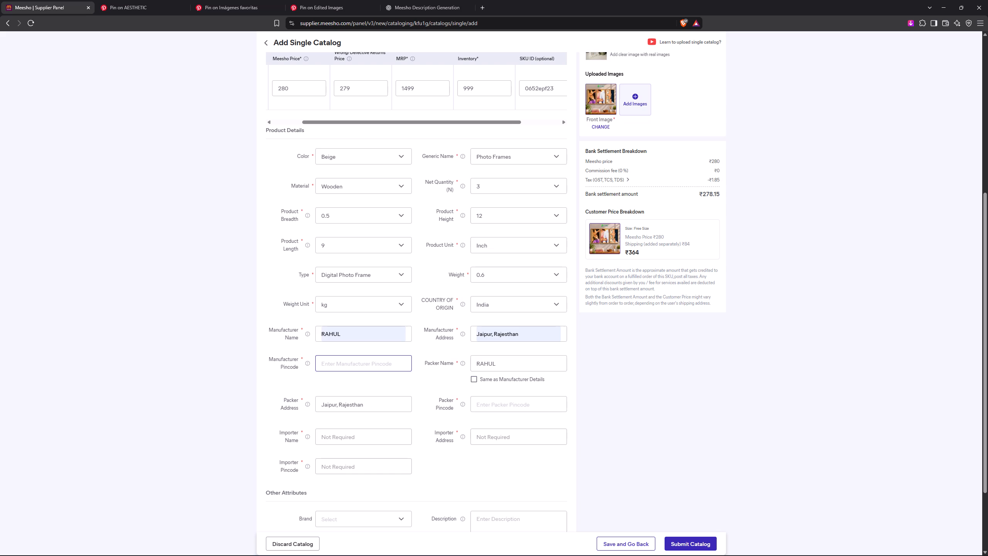
{"action": "left_click", "coordinate": [380, 364]}
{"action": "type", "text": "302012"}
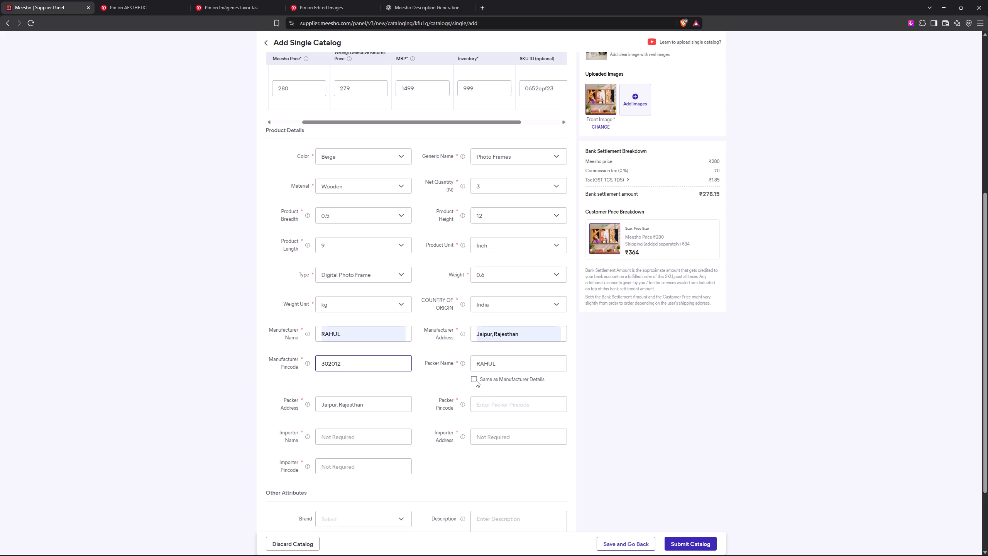
{"action": "left_click", "coordinate": [474, 379]}
{"action": "left_click", "coordinate": [474, 379]}
{"action": "scroll", "coordinate": [688, 386], "scroll_direction": "down", "scroll_amount": 5}
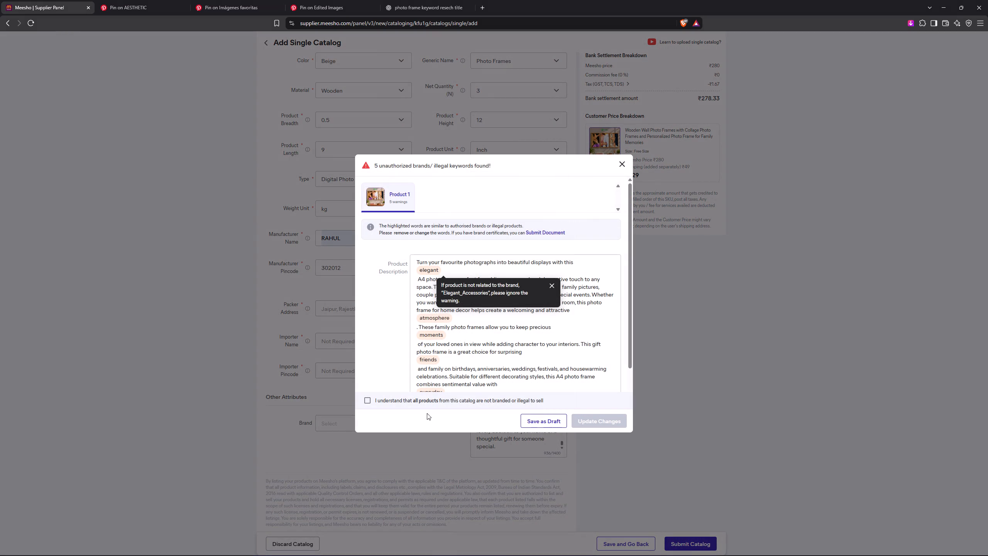
{"action": "left_click", "coordinate": [365, 398]}
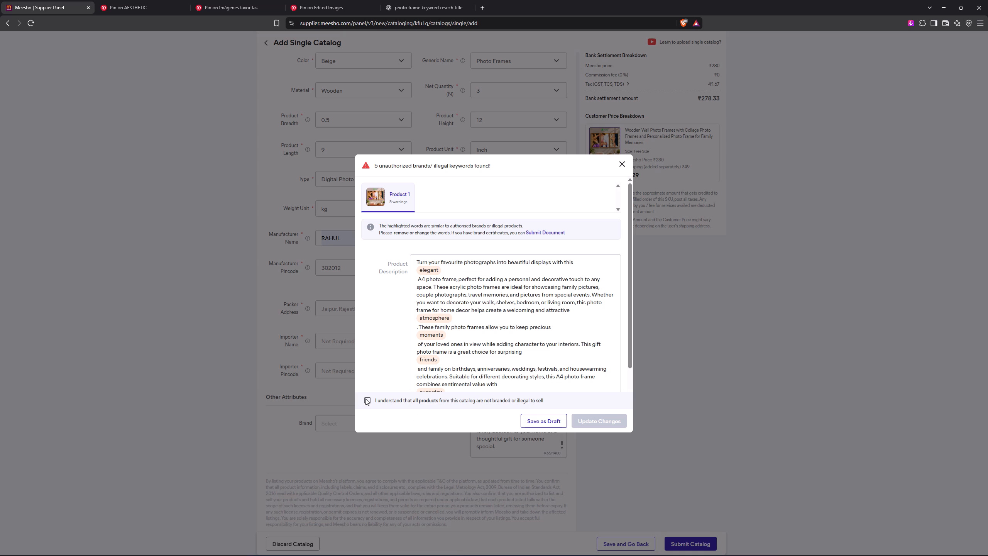
{"action": "left_click", "coordinate": [368, 401]}
{"action": "left_click", "coordinate": [600, 421]}
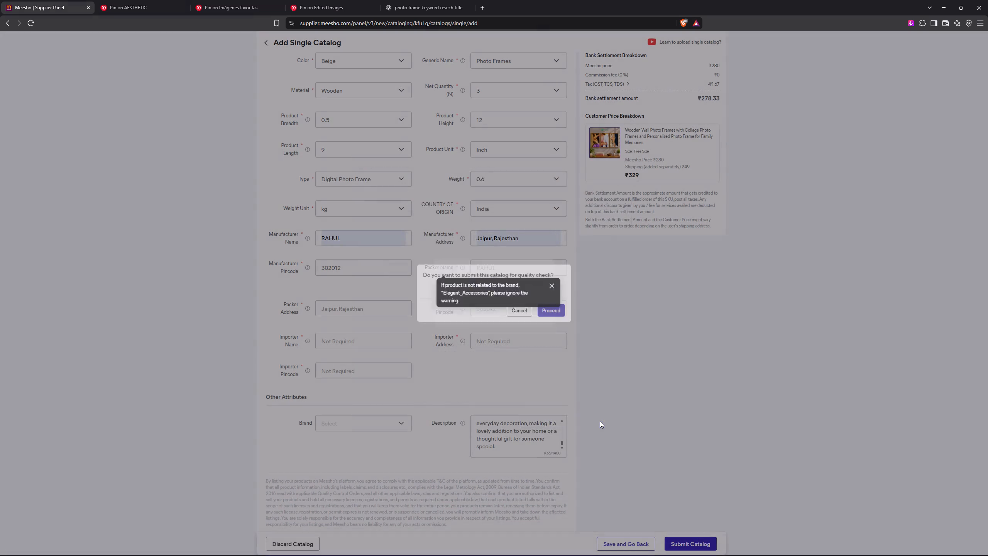
{"action": "left_click", "coordinate": [555, 309]}
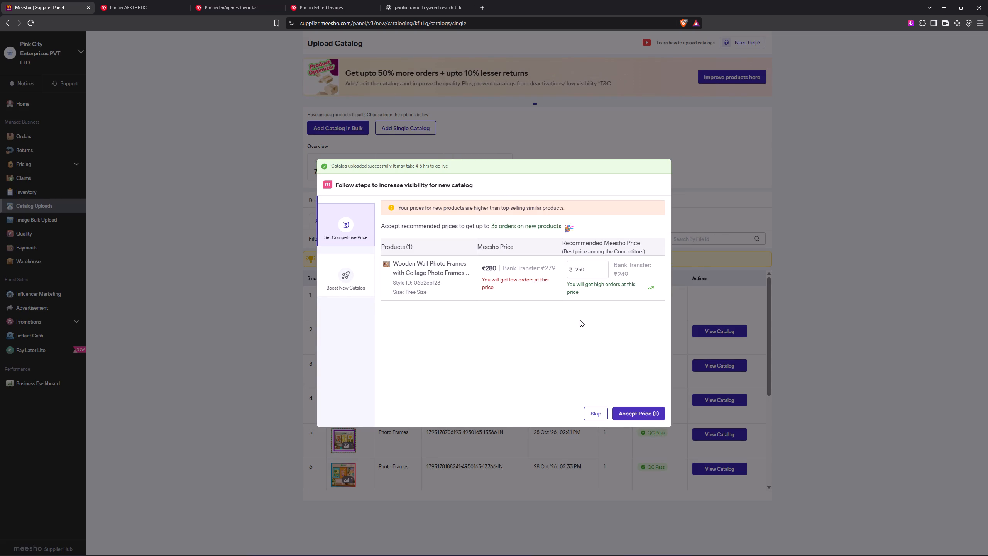
Skip the recommended Meesho price and dismiss the ad campaign offer for the new catalog.
{"action": "left_click", "coordinate": [589, 410]}
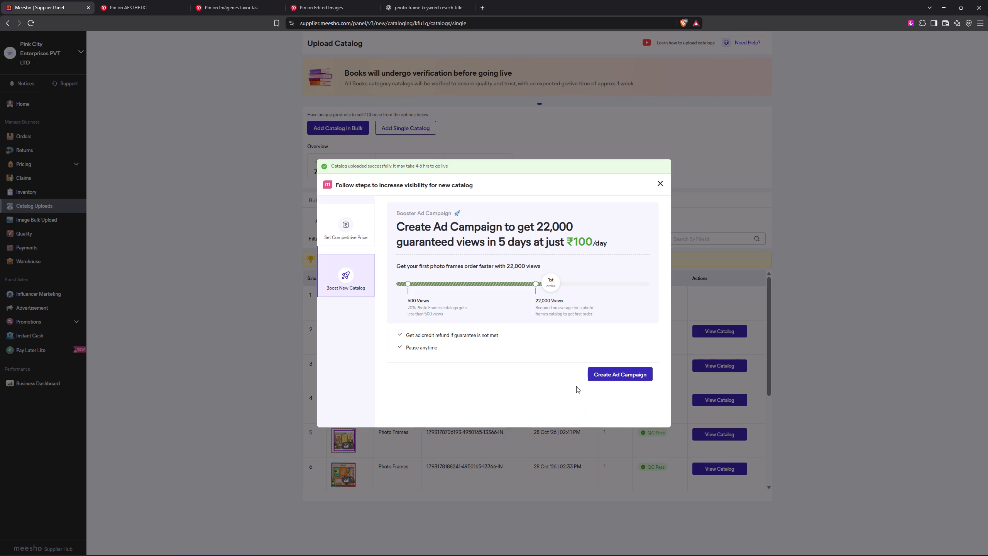
{"action": "left_click", "coordinate": [656, 183]}
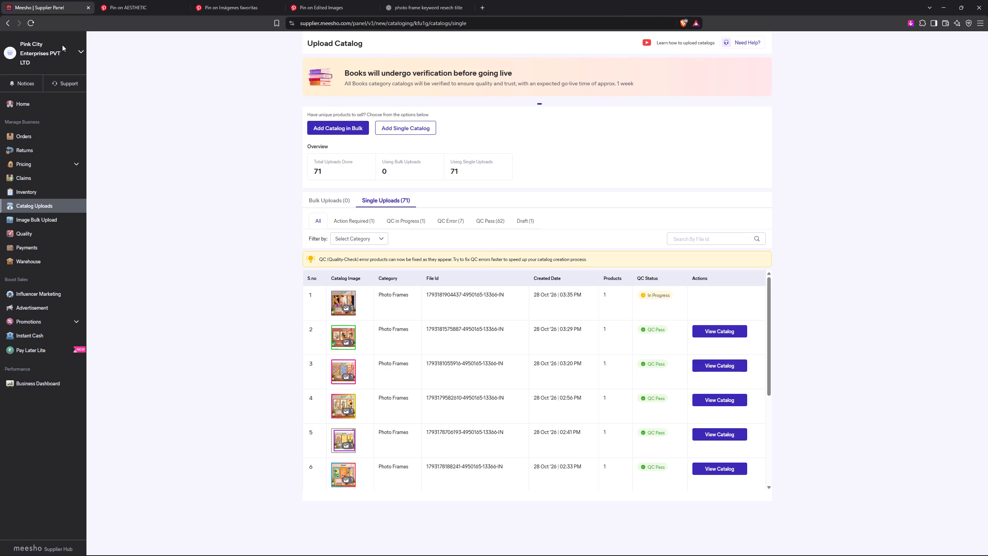
Reload the single uploads list repeatedly to check the new photo frame catalog's QC status.
{"action": "left_click", "coordinate": [29, 25]}
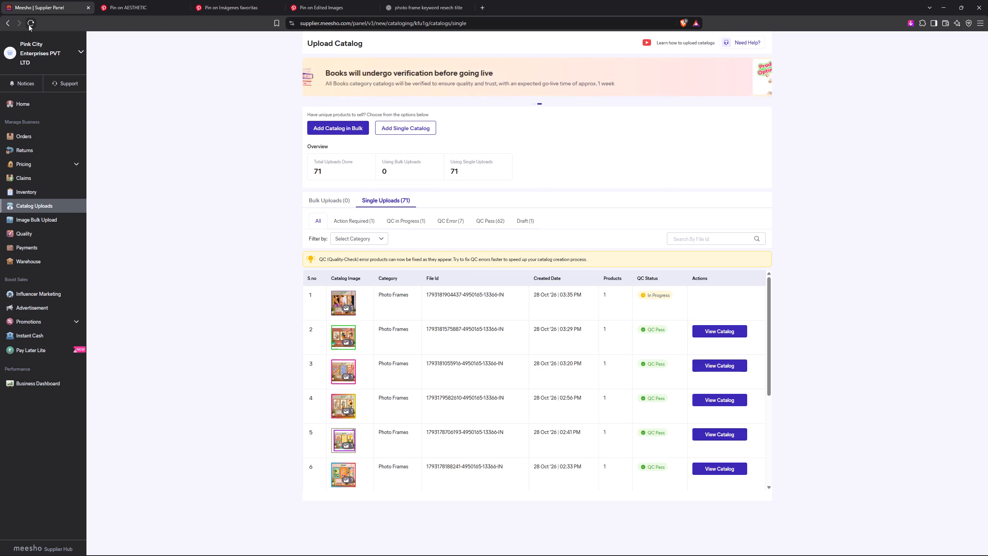
{"action": "left_click", "coordinate": [32, 23]}
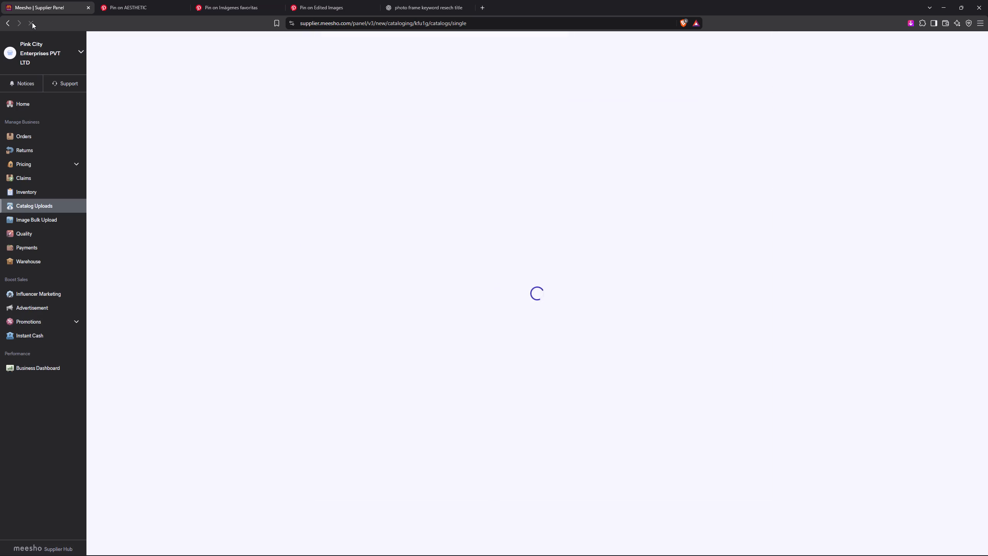
{"action": "left_click", "coordinate": [32, 22]}
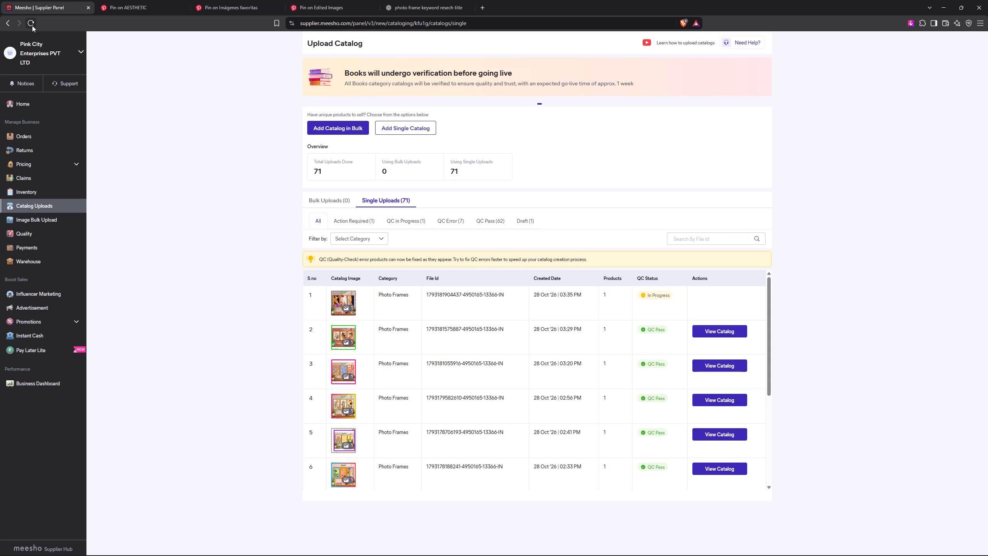
{"action": "scroll", "coordinate": [201, 331], "scroll_direction": "down", "scroll_amount": 6}
{"action": "scroll", "coordinate": [444, 364], "scroll_direction": "down", "scroll_amount": 5}
{"action": "scroll", "coordinate": [448, 388], "scroll_direction": "up", "scroll_amount": 9}
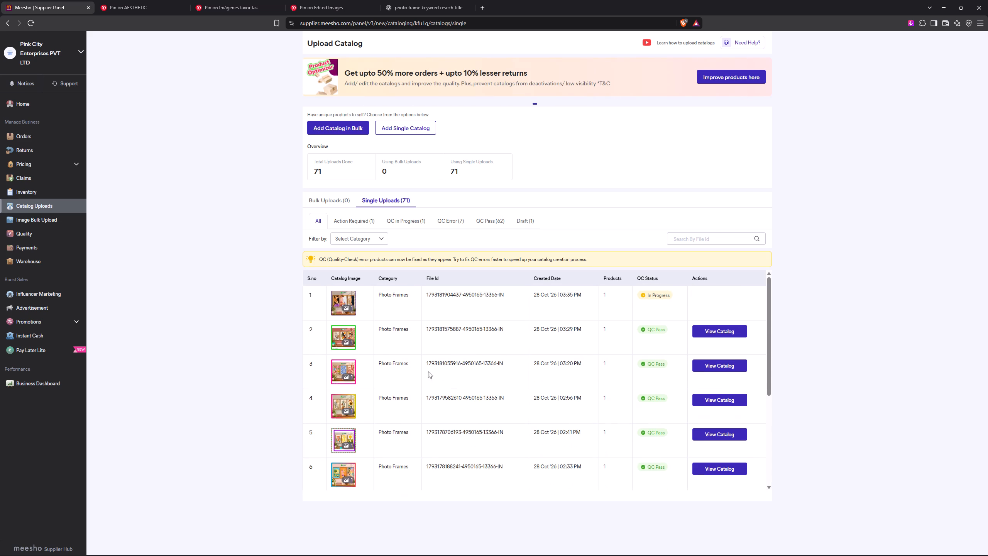
{"action": "scroll", "coordinate": [428, 371], "scroll_direction": "up", "scroll_amount": 4}
{"action": "left_click", "coordinate": [31, 20]}
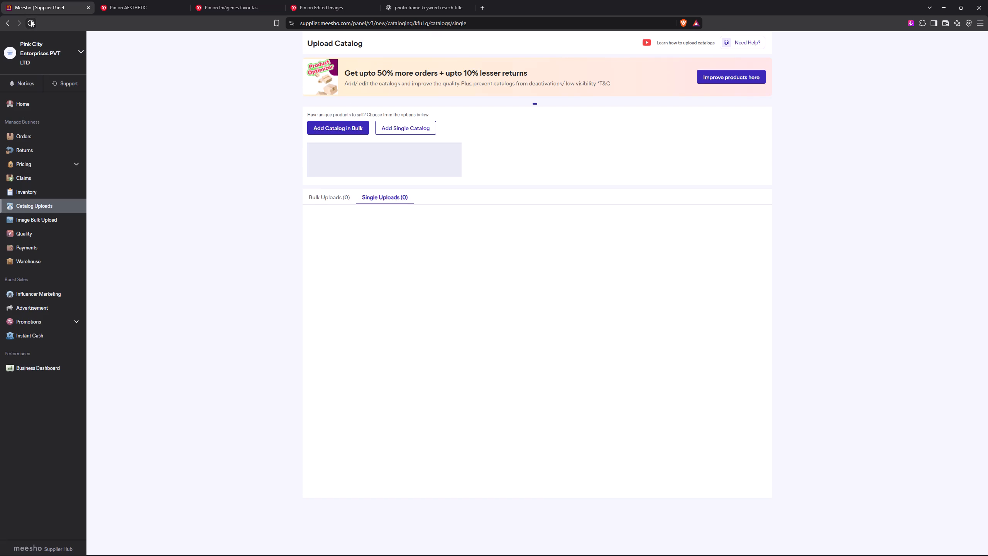
{"action": "left_click", "coordinate": [31, 20]}
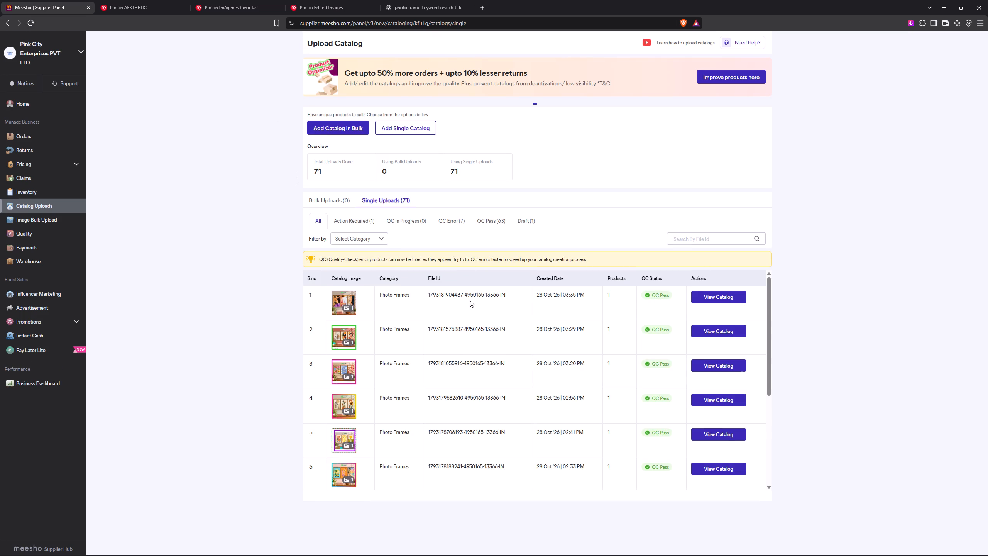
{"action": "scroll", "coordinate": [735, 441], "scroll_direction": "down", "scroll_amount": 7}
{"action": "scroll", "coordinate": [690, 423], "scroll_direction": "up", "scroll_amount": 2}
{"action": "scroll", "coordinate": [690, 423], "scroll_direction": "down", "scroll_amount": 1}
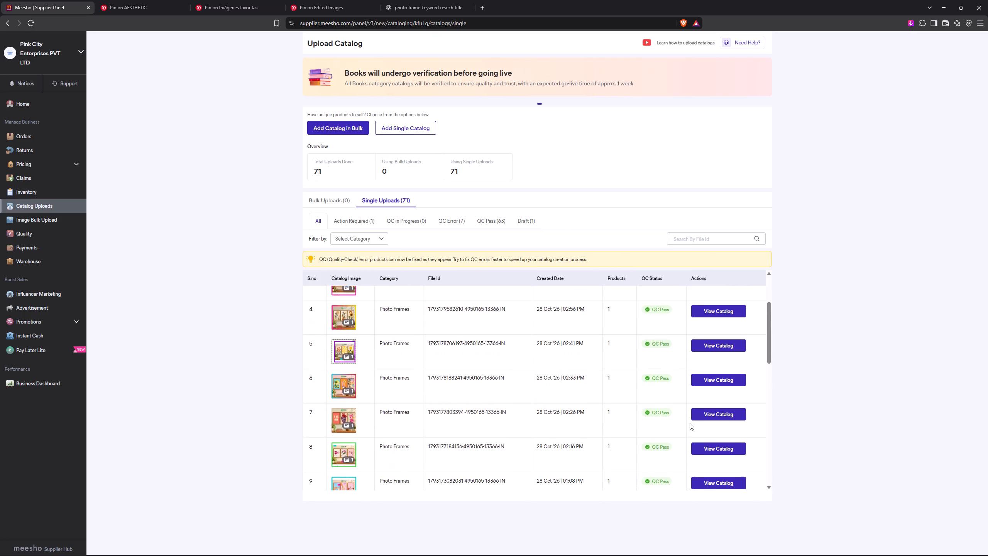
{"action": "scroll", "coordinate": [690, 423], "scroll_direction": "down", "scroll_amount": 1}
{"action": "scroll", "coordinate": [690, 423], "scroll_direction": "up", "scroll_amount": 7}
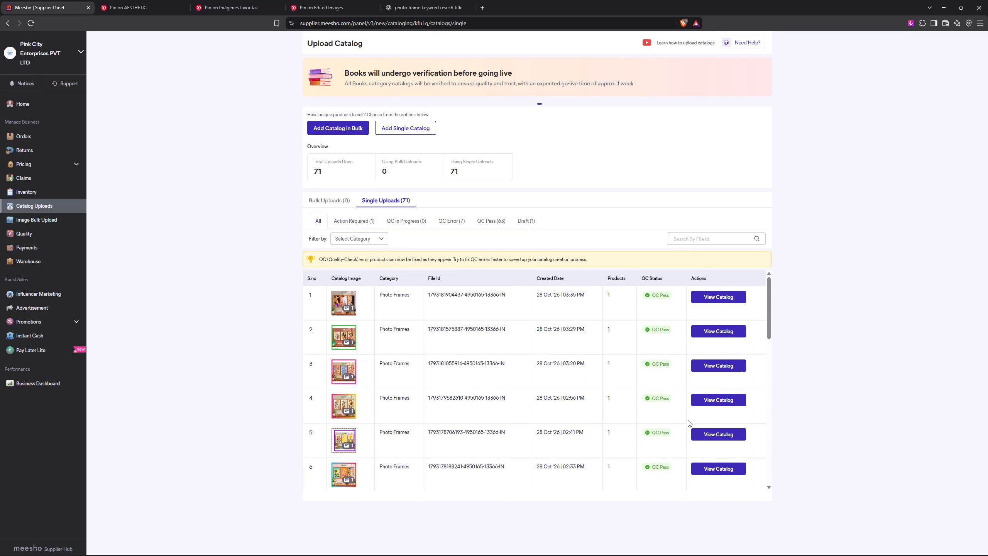
Start a new single catalog in the Photo Frames category with 152_Photo Frames from pintrest folder 24 as the front image.
{"action": "left_click", "coordinate": [414, 127]}
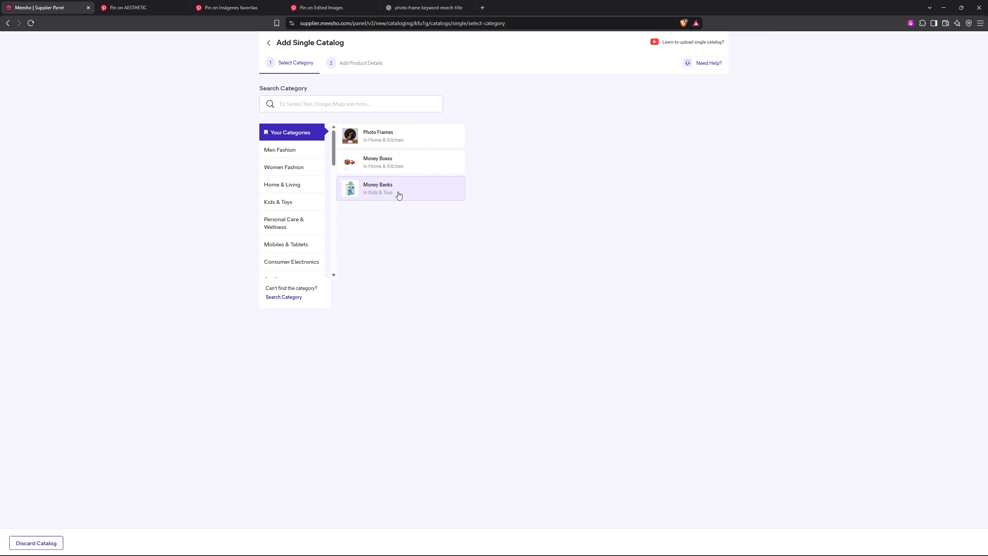
{"action": "left_click", "coordinate": [436, 134]}
{"action": "left_click", "coordinate": [680, 264]}
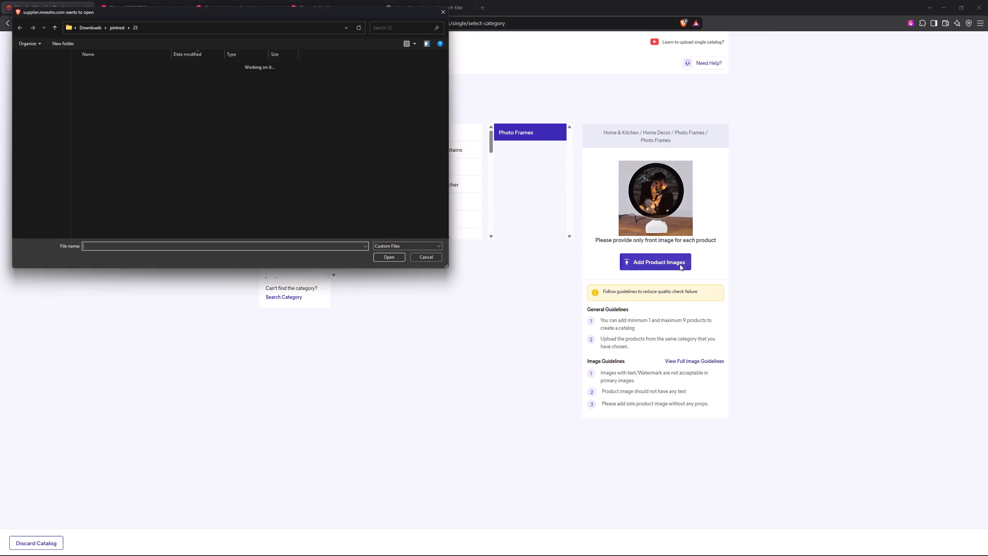
{"action": "left_click", "coordinate": [114, 22]}
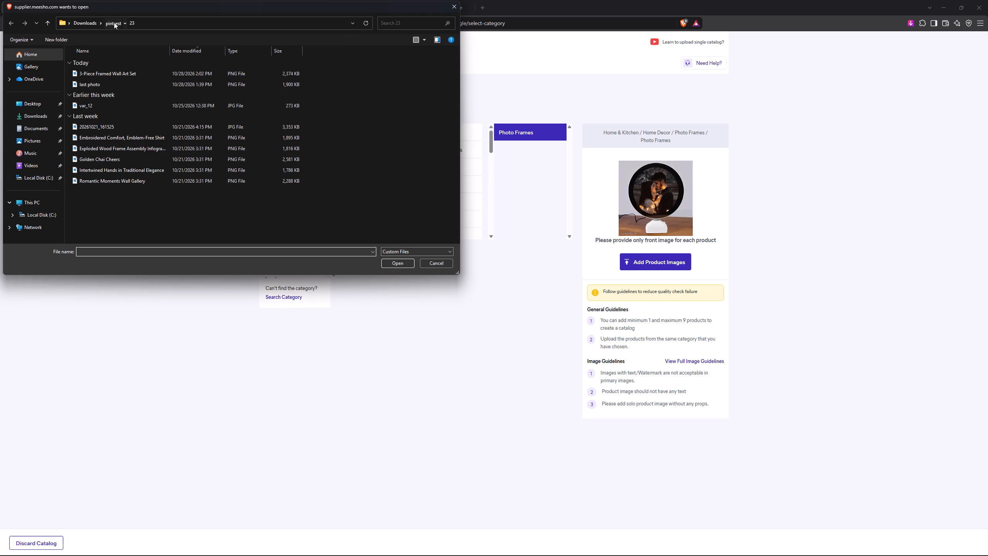
{"action": "double_click", "coordinate": [83, 159]}
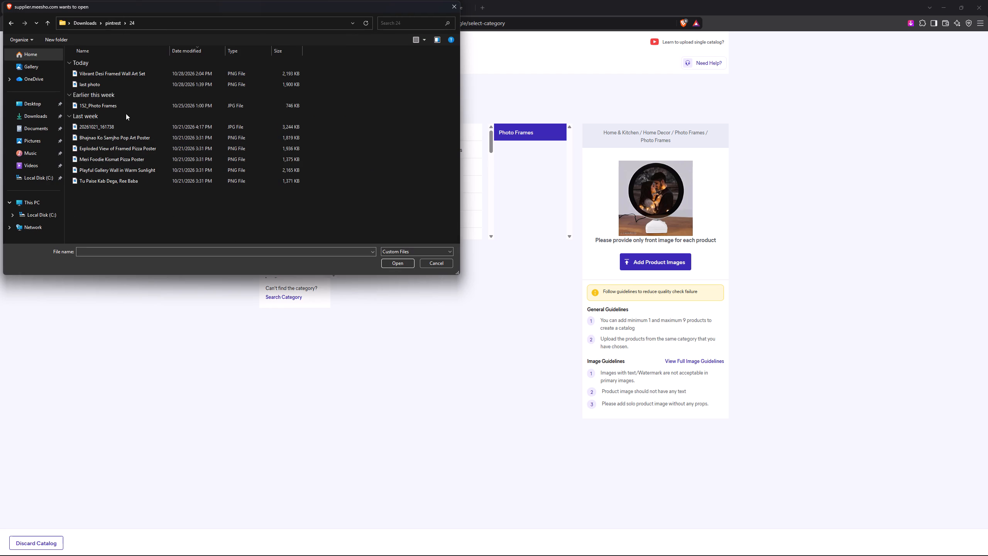
{"action": "double_click", "coordinate": [110, 105]}
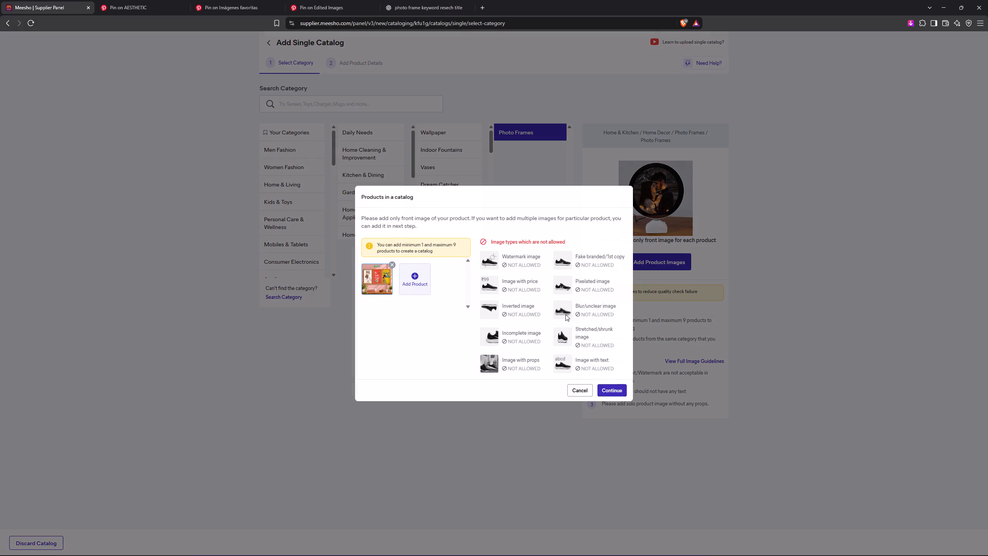
{"action": "left_click", "coordinate": [605, 392]}
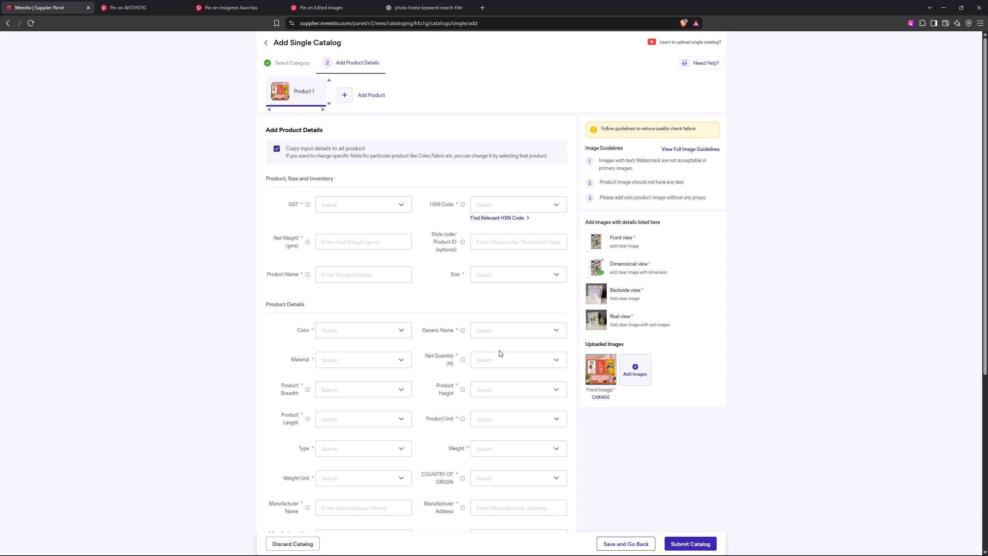
Set the product's GST to 18, HSN code to 441400 and net weight to 600 grams.
{"action": "left_click", "coordinate": [344, 204]}
{"action": "left_click", "coordinate": [335, 251]}
{"action": "left_click", "coordinate": [502, 194]}
{"action": "left_click", "coordinate": [501, 206]}
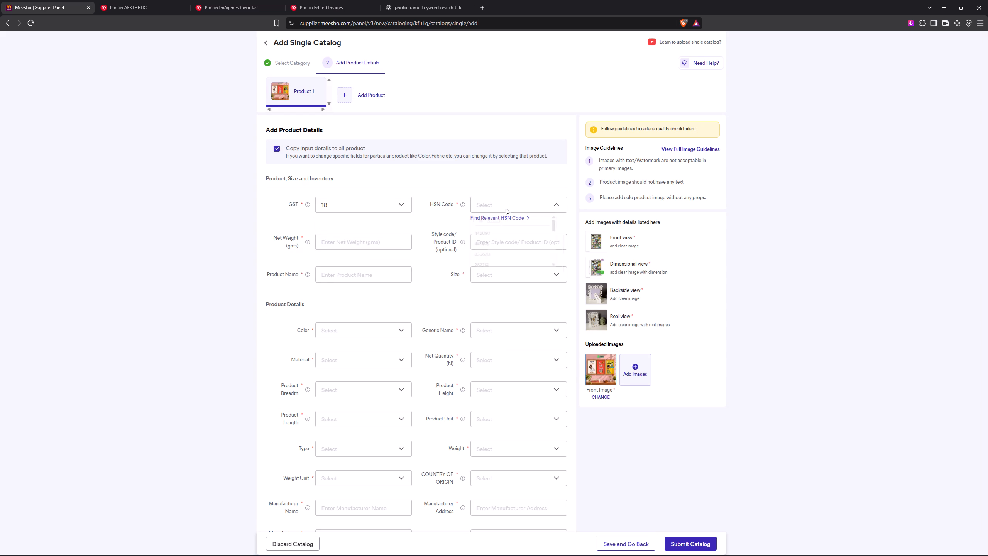
{"action": "left_click", "coordinate": [489, 252]}
{"action": "left_click", "coordinate": [378, 247]}
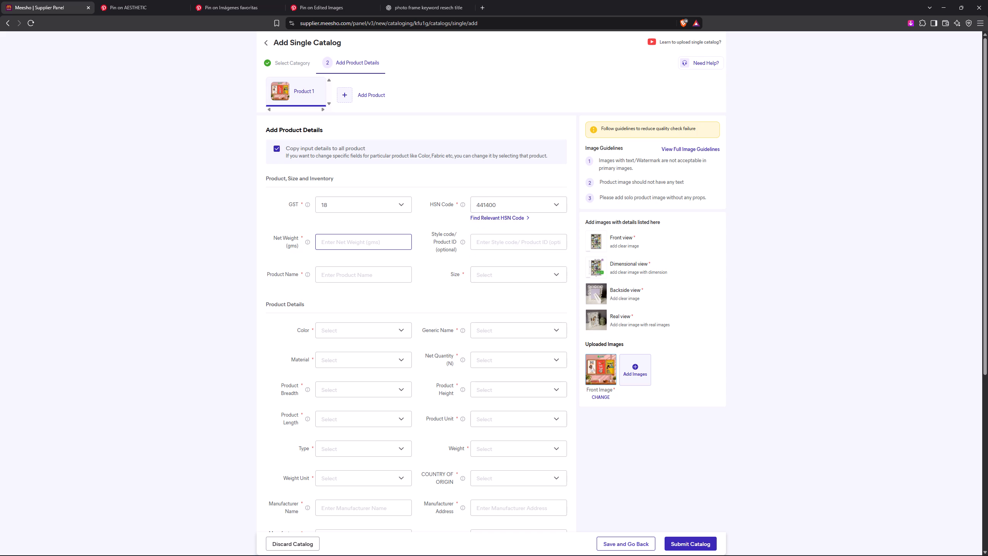
{"action": "type", "text": "600"}
Enter 0652epf24 as the style code, adapting the saved 0652epf23 entry.
{"action": "left_click", "coordinate": [511, 243]}
{"action": "left_click", "coordinate": [565, 261]}
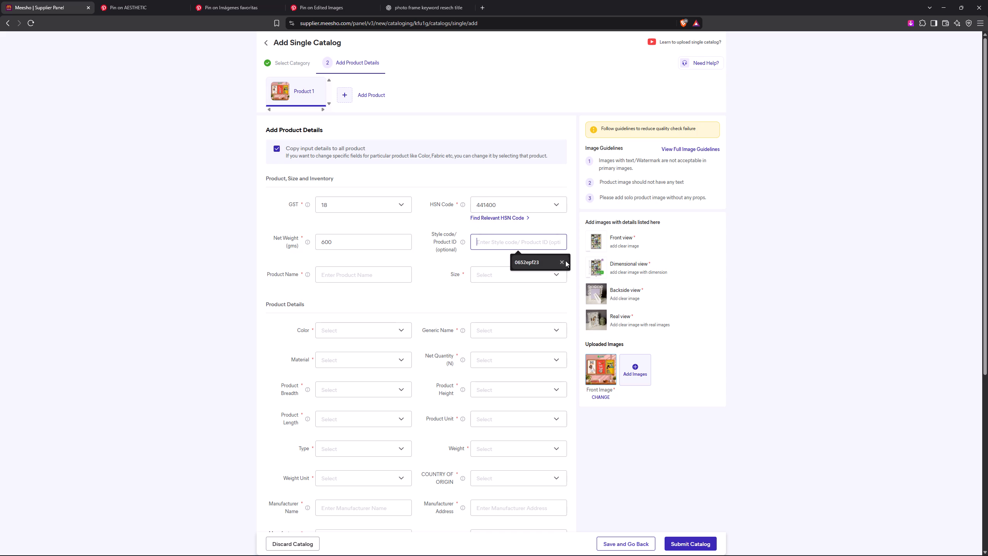
{"action": "left_click", "coordinate": [533, 263]}
{"action": "left_click", "coordinate": [526, 248]}
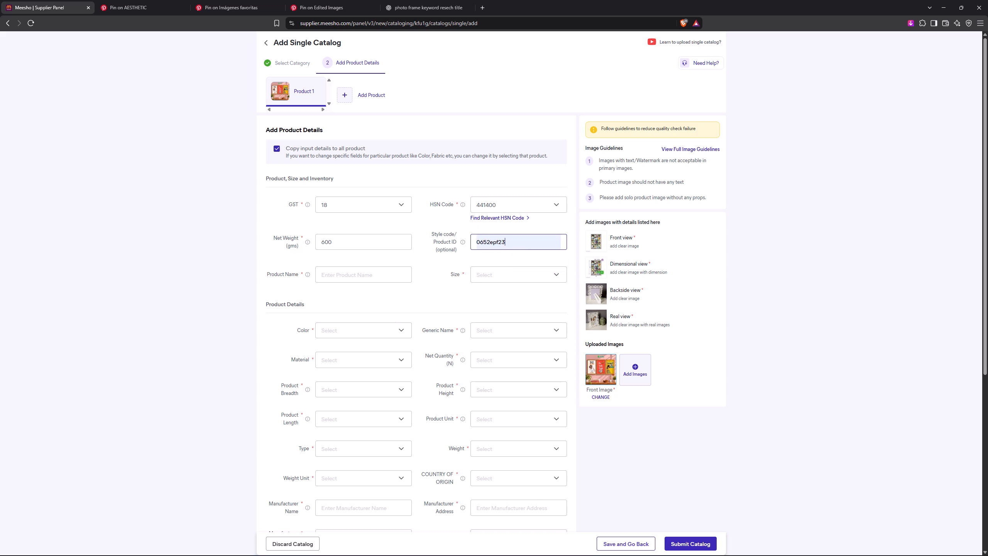
{"action": "key", "text": "BackSpace"}
{"action": "key", "text": "4"}
Discard the saved product name suggestion and set the product's size to Free Size.
{"action": "left_click", "coordinate": [370, 277]}
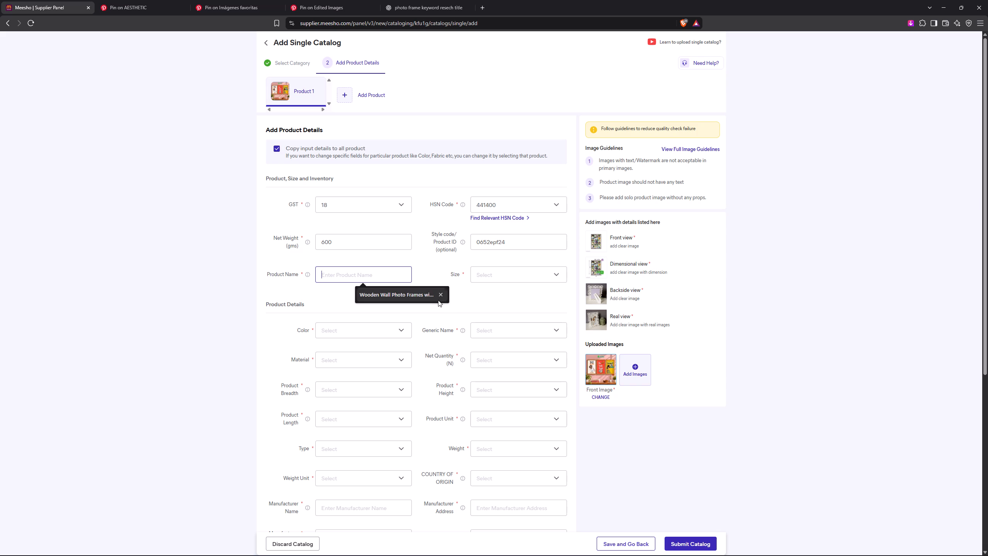
{"action": "left_click", "coordinate": [441, 294]}
{"action": "left_click", "coordinate": [499, 271]}
{"action": "left_click", "coordinate": [493, 295]}
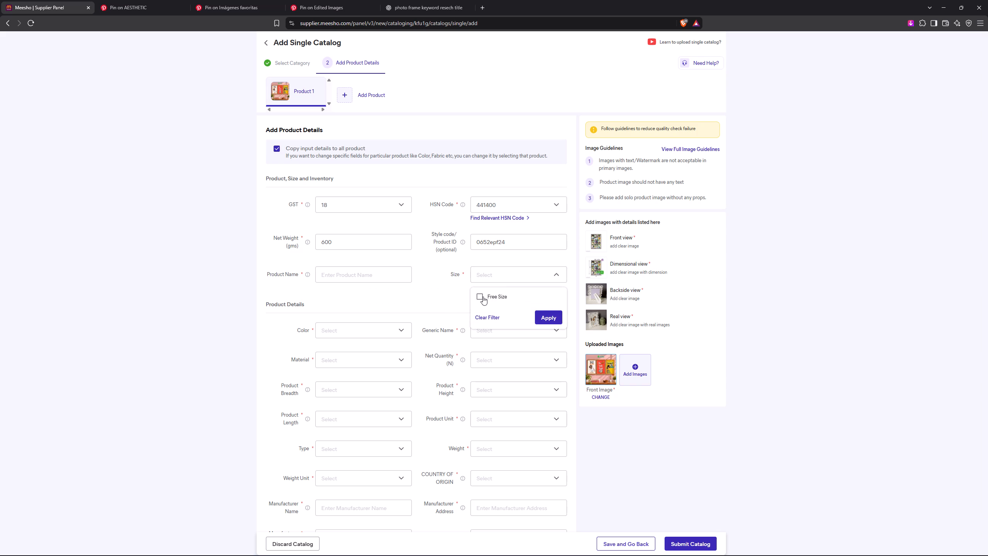
{"action": "left_click", "coordinate": [483, 297]}
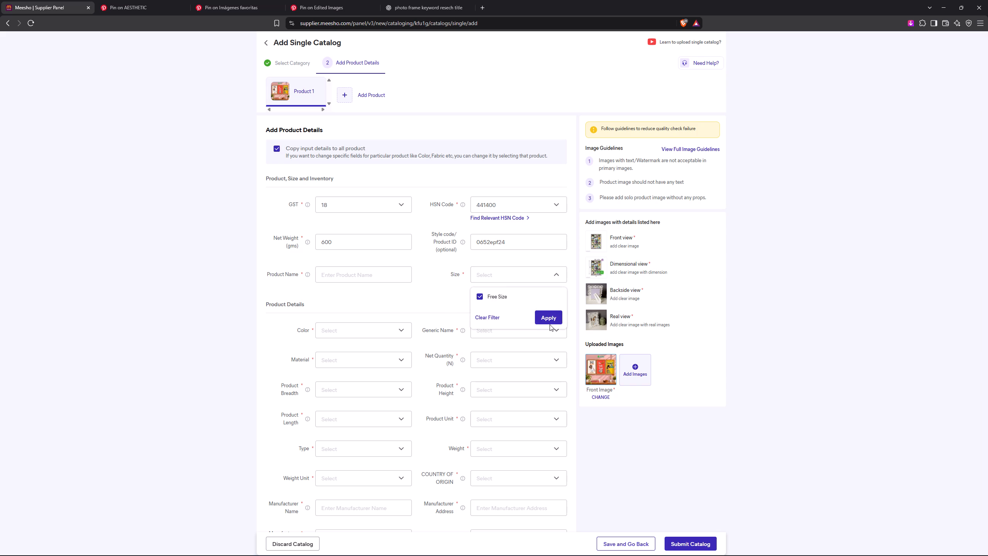
{"action": "left_click", "coordinate": [546, 320]}
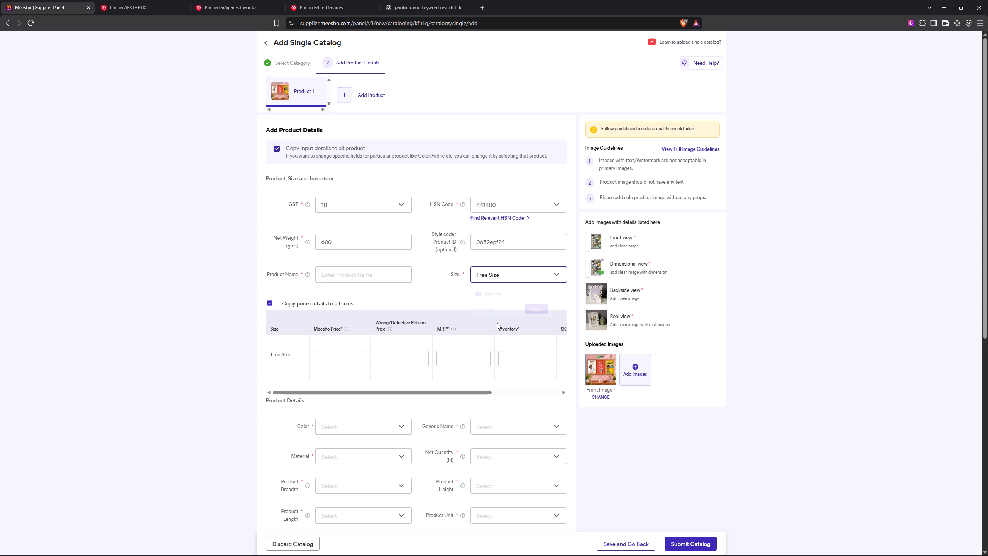
Fill in the Free Size row with Meesho price 280, wrong/defective returns price 279, MRP 1499 and inventory 999.
{"action": "left_click", "coordinate": [340, 363]}
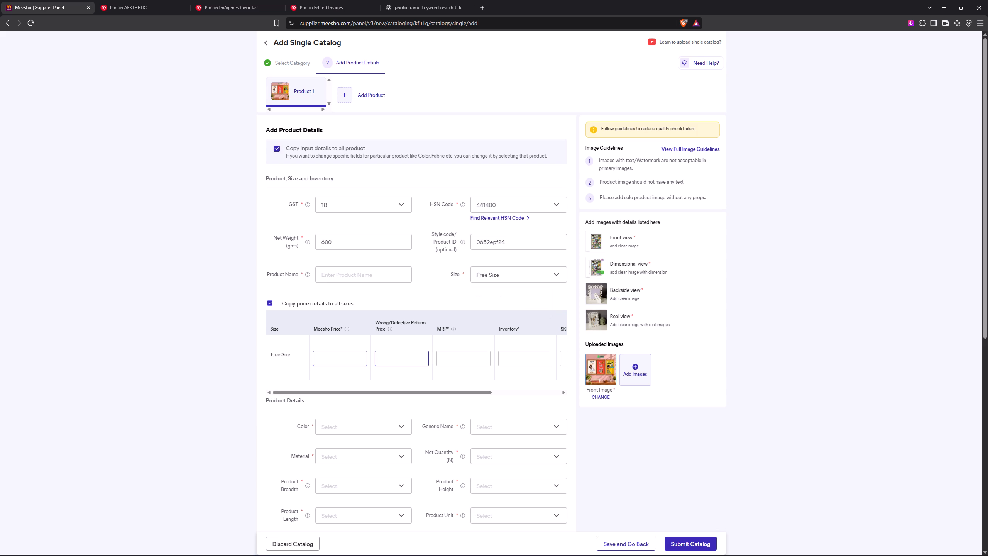
{"action": "type", "text": "280"}
{"action": "left_click", "coordinate": [408, 355]}
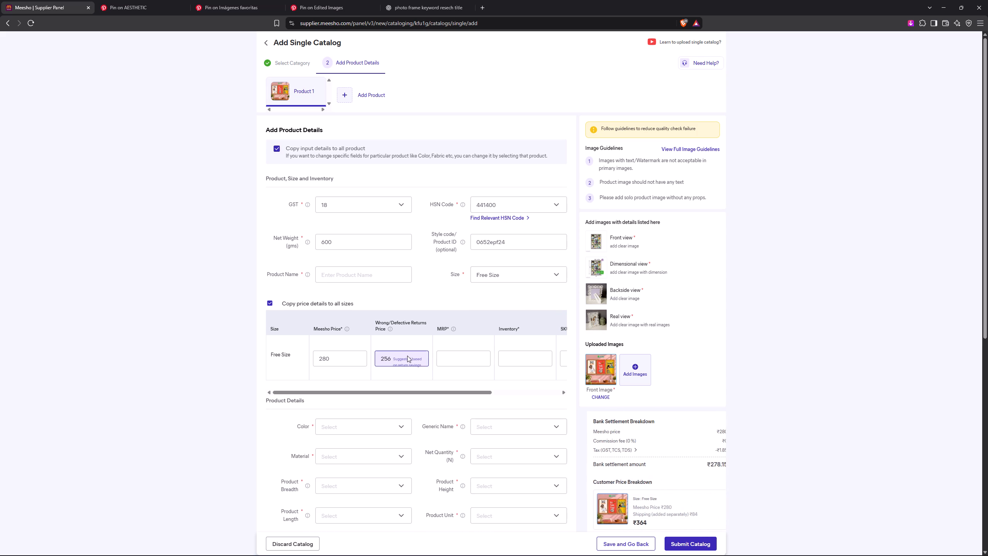
{"action": "key", "text": "BackSpace"}
{"action": "key", "text": "BackSpace"}
{"action": "type", "text": "79"}
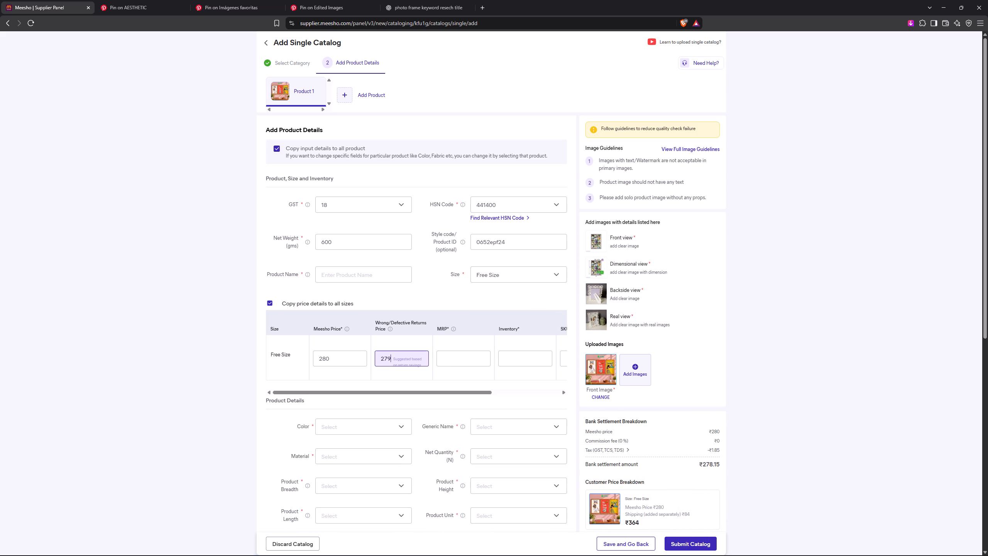
{"action": "left_click", "coordinate": [460, 364]}
{"action": "type", "text": "1499"}
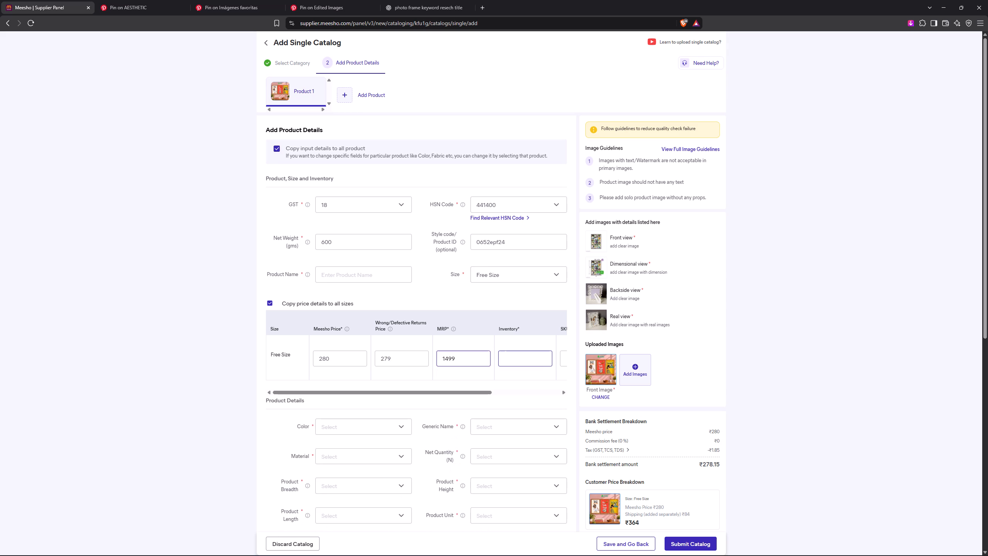
{"action": "left_click", "coordinate": [536, 356]}
{"action": "type", "text": "999"}
Copy the style code 0652epf24 into the Free Size row's SKU ID.
{"action": "left_click", "coordinate": [564, 356]}
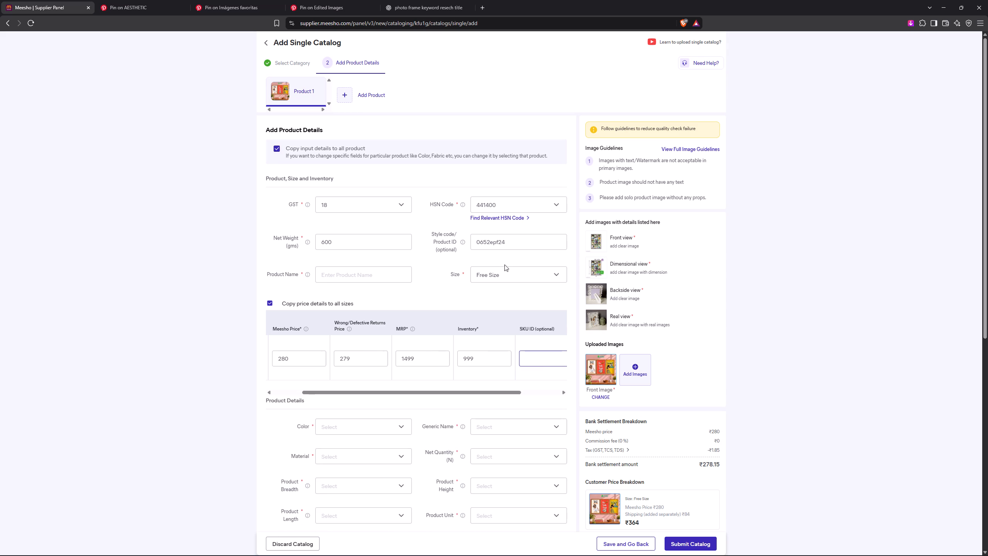
{"action": "double_click", "coordinate": [496, 244]}
{"action": "right_click", "coordinate": [496, 243]}
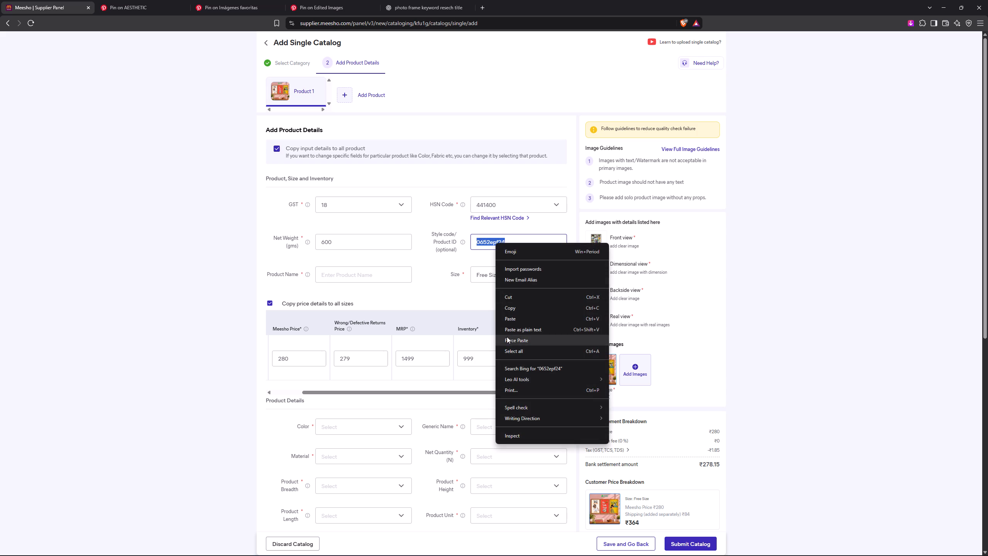
{"action": "left_click", "coordinate": [516, 312]}
{"action": "right_click", "coordinate": [538, 362]}
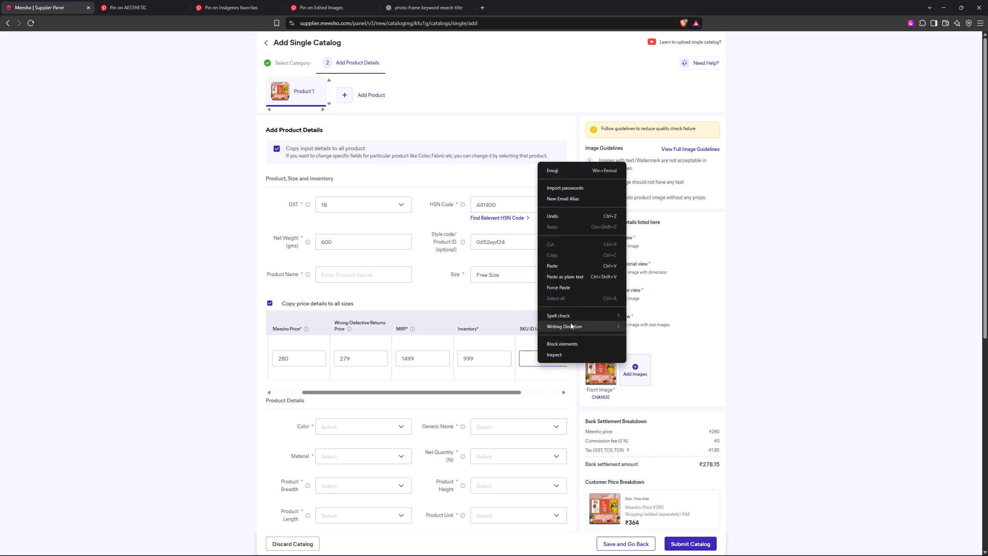
{"action": "left_click", "coordinate": [553, 266]}
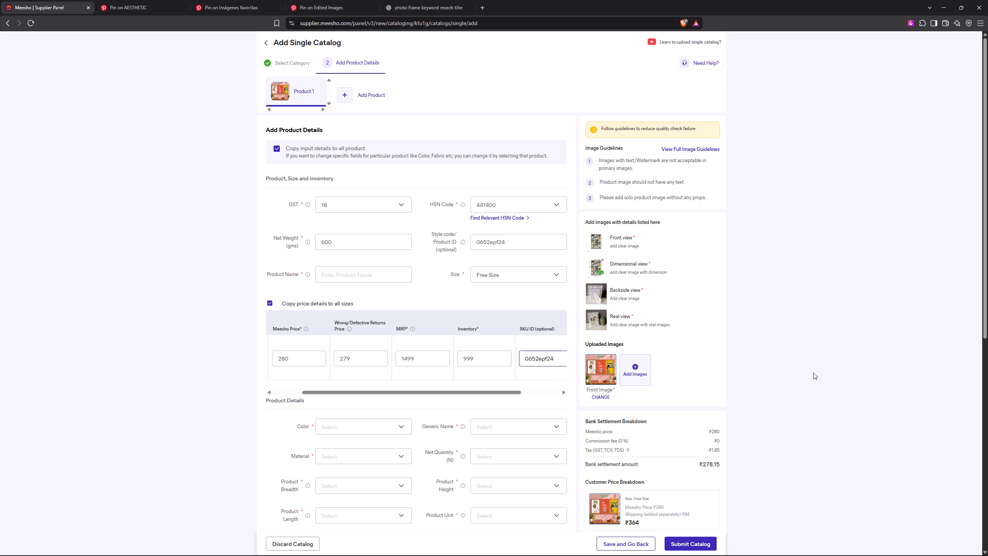
{"action": "left_click", "coordinate": [824, 367]}
Set the product's color to Beige, generic name to Photo Frames and material to Wooden.
{"action": "left_click", "coordinate": [381, 424]}
{"action": "left_click", "coordinate": [340, 459]}
{"action": "left_click", "coordinate": [533, 427]}
{"action": "scroll", "coordinate": [519, 491], "scroll_direction": "down", "scroll_amount": 6}
{"action": "left_click", "coordinate": [505, 496]}
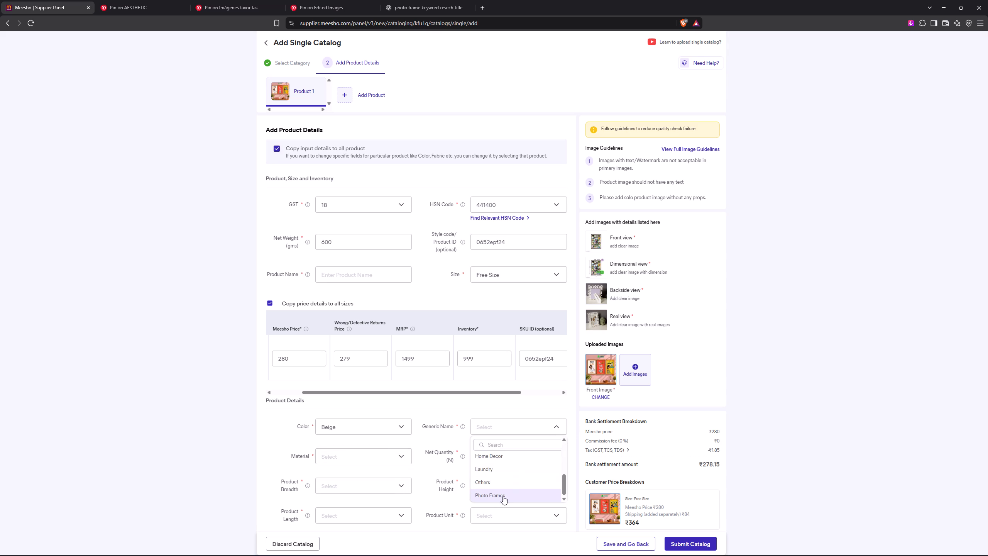
{"action": "left_click", "coordinate": [330, 457]}
{"action": "scroll", "coordinate": [342, 503], "scroll_direction": "down", "scroll_amount": 6}
{"action": "left_click", "coordinate": [344, 527]}
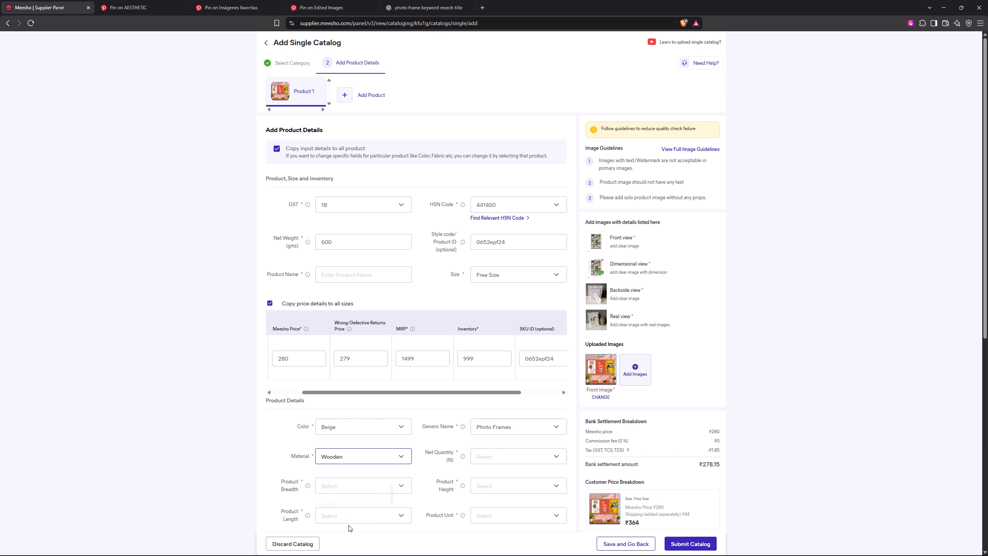
Set the product's net quantity to 3.
{"action": "scroll", "coordinate": [364, 505], "scroll_direction": "up", "scroll_amount": 1}
{"action": "left_click", "coordinate": [530, 455]}
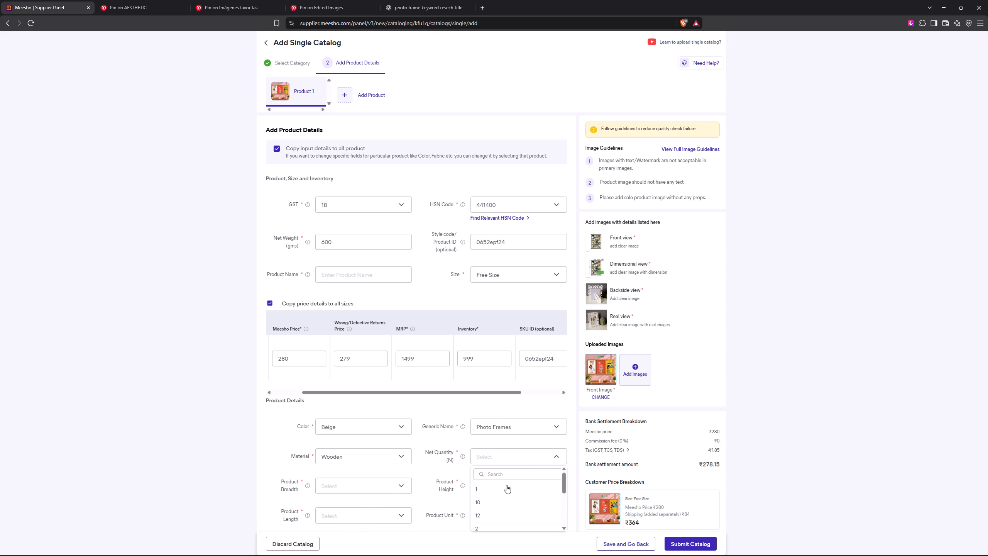
{"action": "scroll", "coordinate": [505, 503], "scroll_direction": "down", "scroll_amount": 5}
{"action": "scroll", "coordinate": [508, 502], "scroll_direction": "up", "scroll_amount": 5}
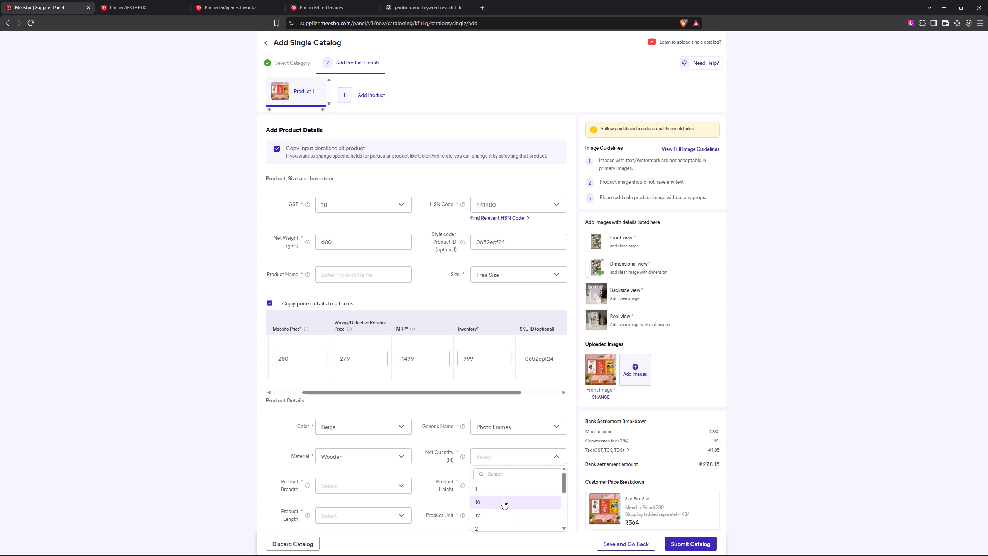
{"action": "scroll", "coordinate": [495, 523], "scroll_direction": "down", "scroll_amount": 1}
{"action": "left_click", "coordinate": [487, 505]}
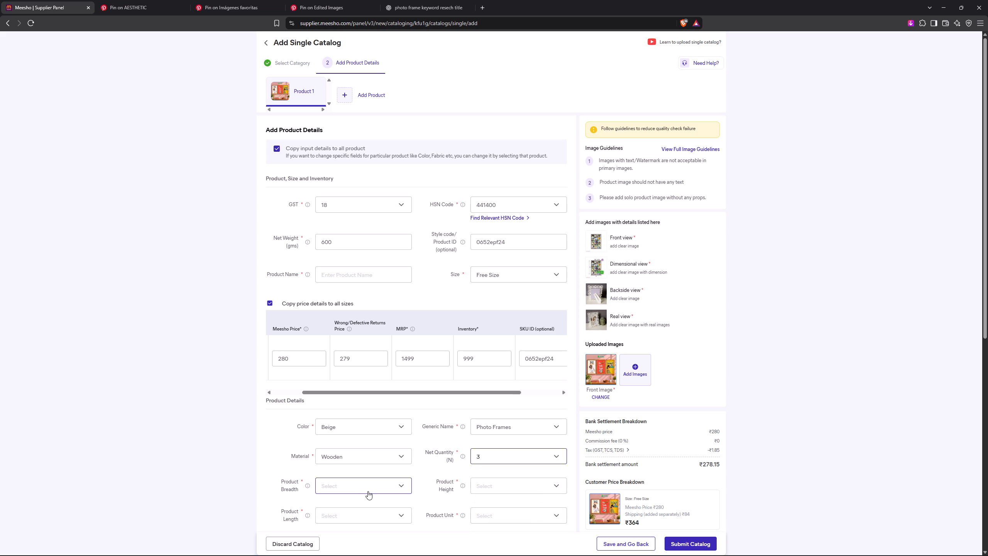
Set the product breadth to 0.5 and the product height to 12.
{"action": "left_click", "coordinate": [370, 488]}
{"action": "left_click", "coordinate": [362, 514]}
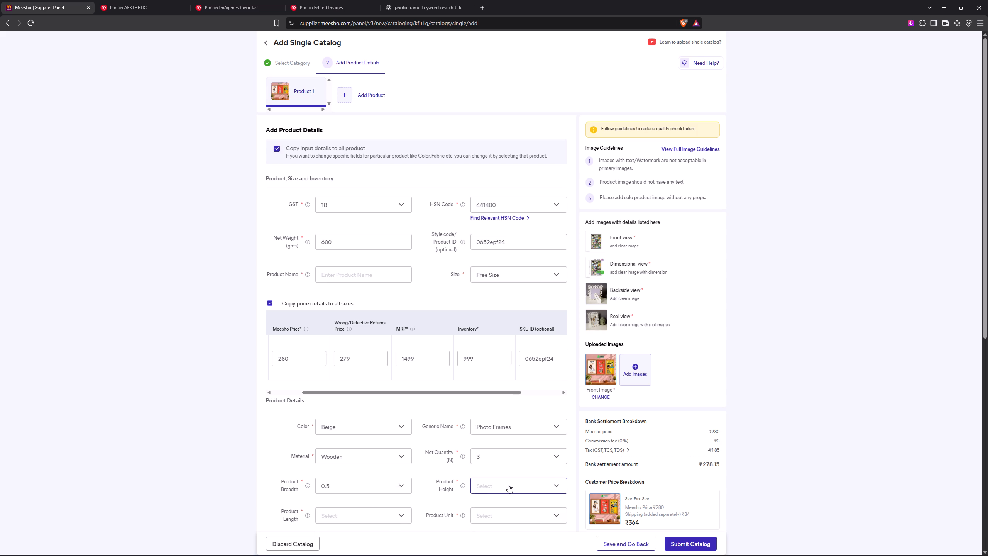
{"action": "left_click", "coordinate": [508, 485]}
{"action": "scroll", "coordinate": [488, 533], "scroll_direction": "down", "scroll_amount": 1}
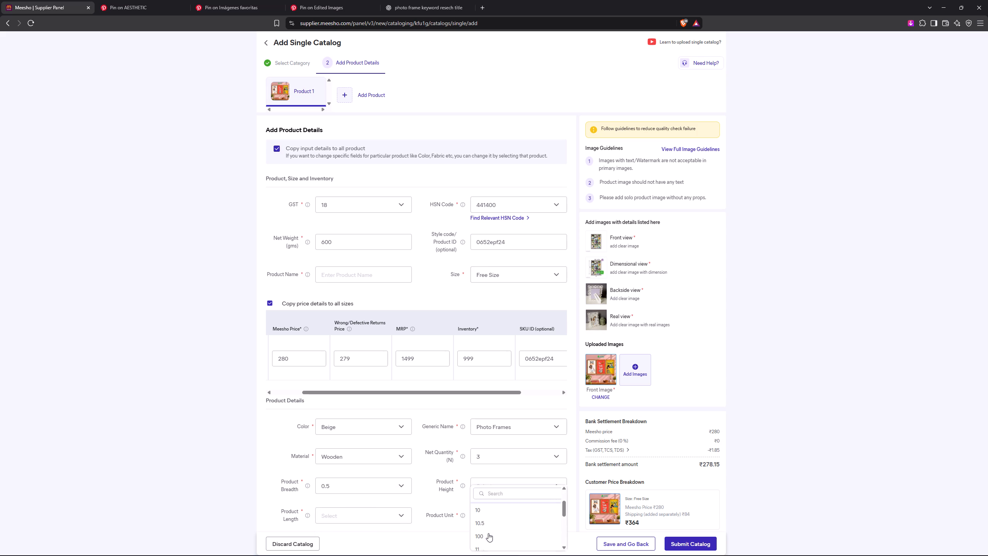
{"action": "scroll", "coordinate": [488, 533], "scroll_direction": "down", "scroll_amount": 1}
{"action": "left_click", "coordinate": [487, 531]}
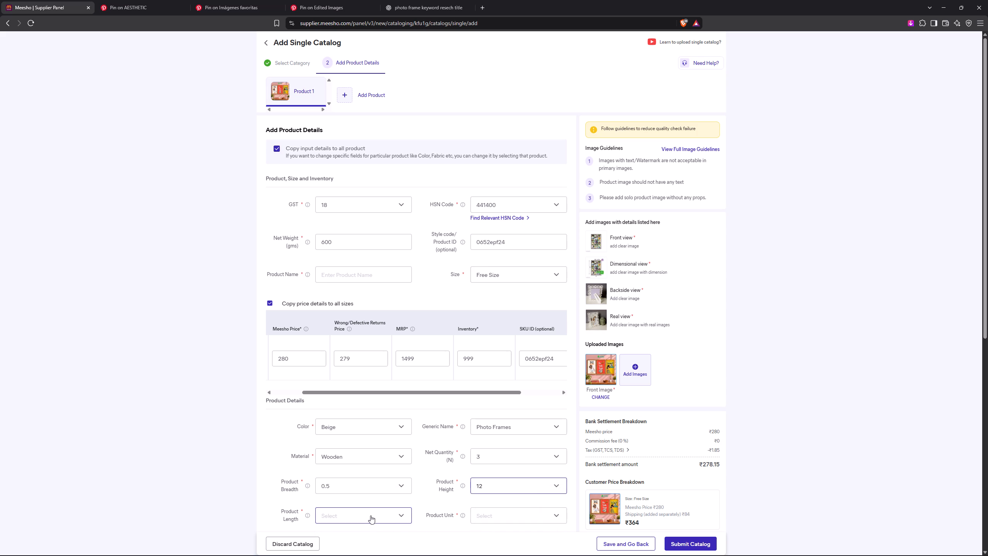
Set the product length to 9 and the product unit to Inch.
{"action": "left_click", "coordinate": [370, 515]}
{"action": "scroll", "coordinate": [399, 532], "scroll_direction": "down", "scroll_amount": 4}
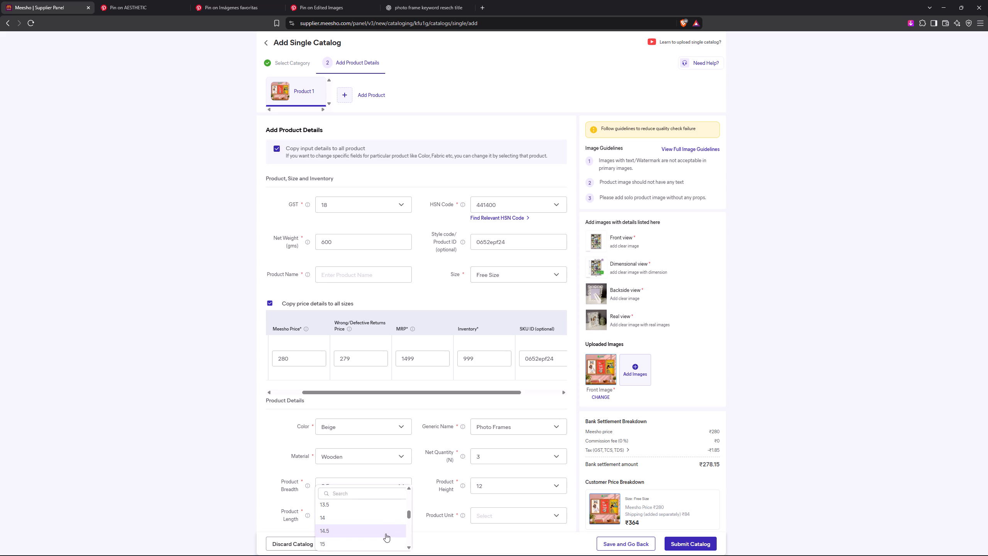
{"action": "scroll", "coordinate": [386, 534], "scroll_direction": "down", "scroll_amount": 3}
{"action": "scroll", "coordinate": [384, 532], "scroll_direction": "up", "scroll_amount": 2}
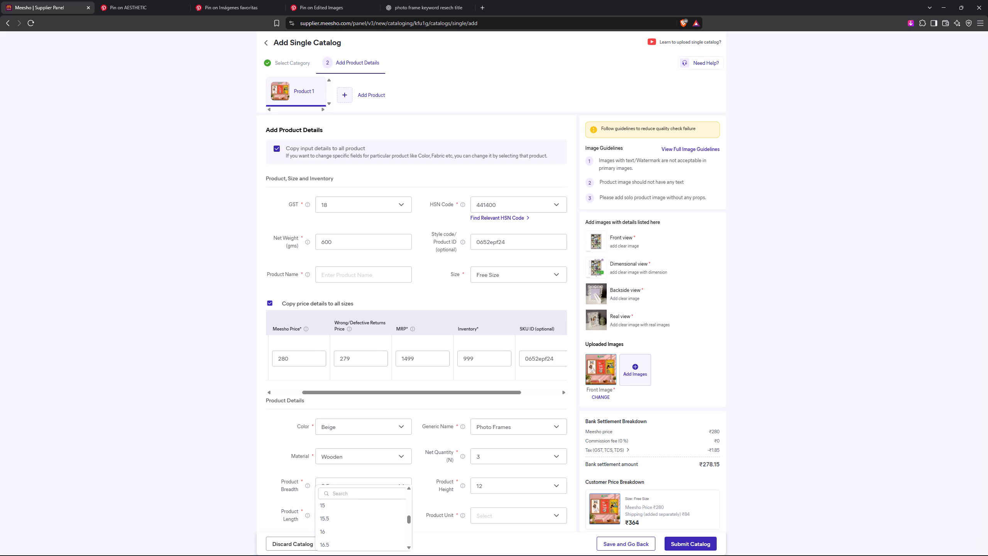
{"action": "left_click", "coordinate": [359, 495]}
{"action": "key", "text": "9"}
{"action": "left_click", "coordinate": [343, 532]}
{"action": "scroll", "coordinate": [500, 516], "scroll_direction": "down", "scroll_amount": 2}
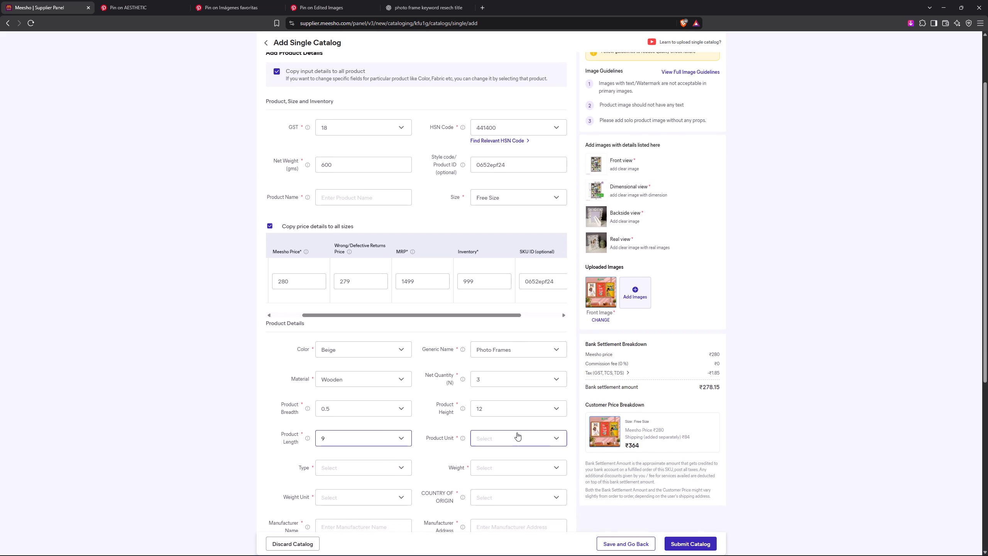
{"action": "left_click", "coordinate": [516, 430]}
{"action": "left_click", "coordinate": [484, 484]}
Set the type to Digital Photo Frame, the weight to 0.6 kg and the country of origin to India.
{"action": "left_click", "coordinate": [376, 465]}
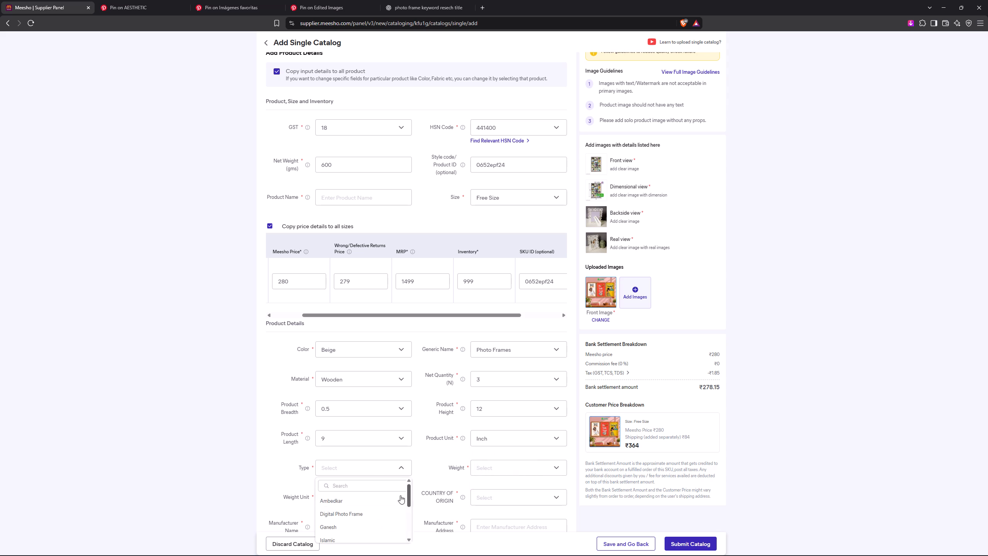
{"action": "left_click", "coordinate": [353, 520]}
{"action": "left_click", "coordinate": [513, 468]}
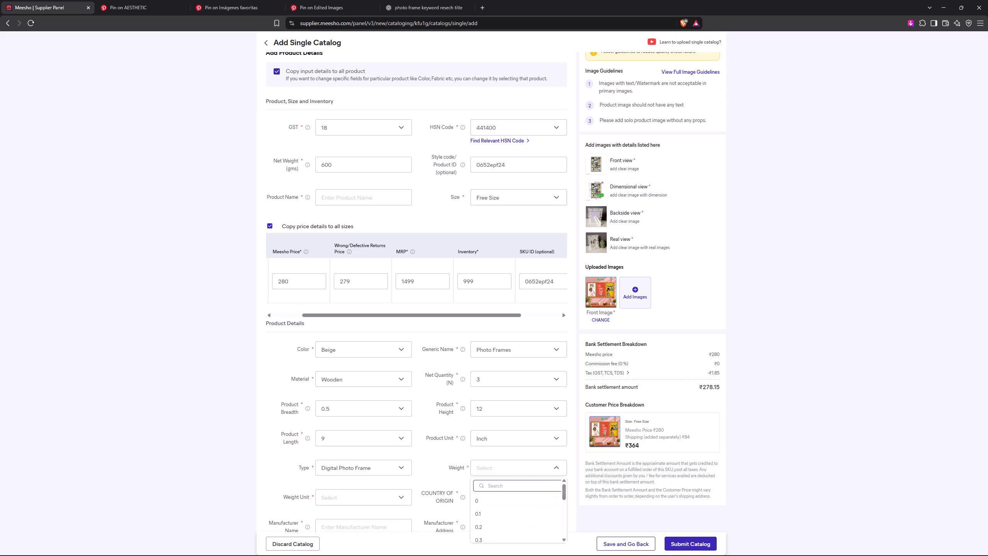
{"action": "scroll", "coordinate": [488, 534], "scroll_direction": "down", "scroll_amount": 2}
{"action": "left_click", "coordinate": [481, 505]}
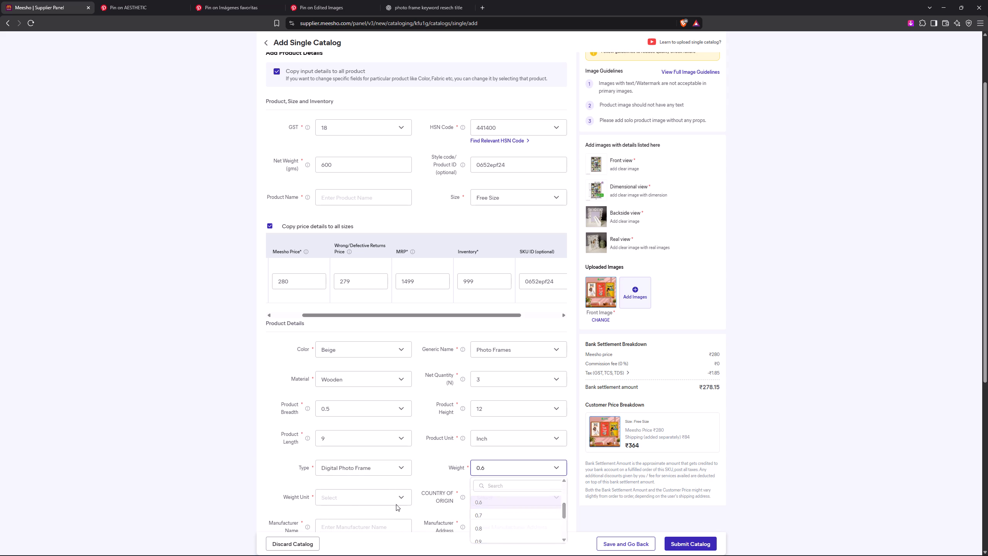
{"action": "left_click", "coordinate": [348, 501]}
{"action": "left_click", "coordinate": [342, 539]}
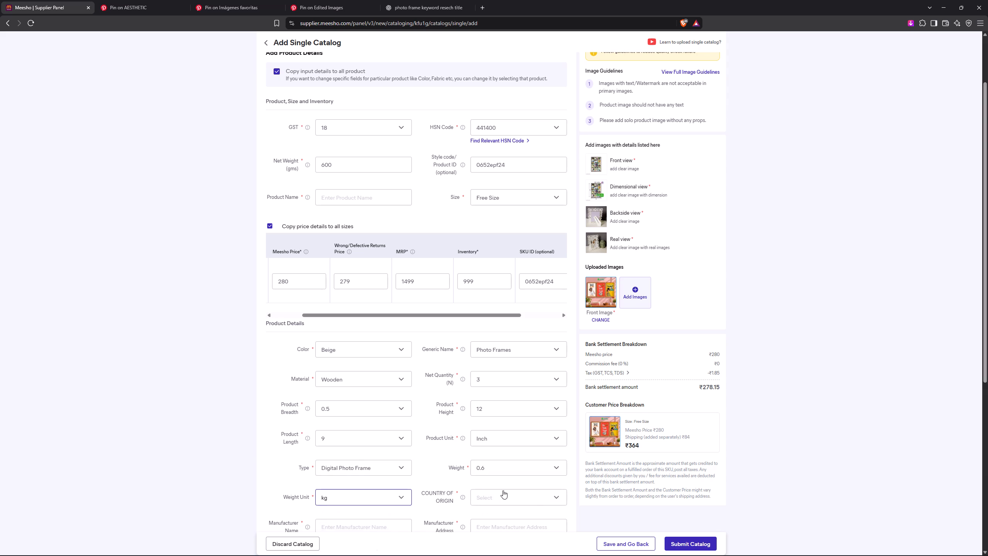
{"action": "scroll", "coordinate": [504, 490], "scroll_direction": "down", "scroll_amount": 4}
{"action": "left_click", "coordinate": [515, 347]}
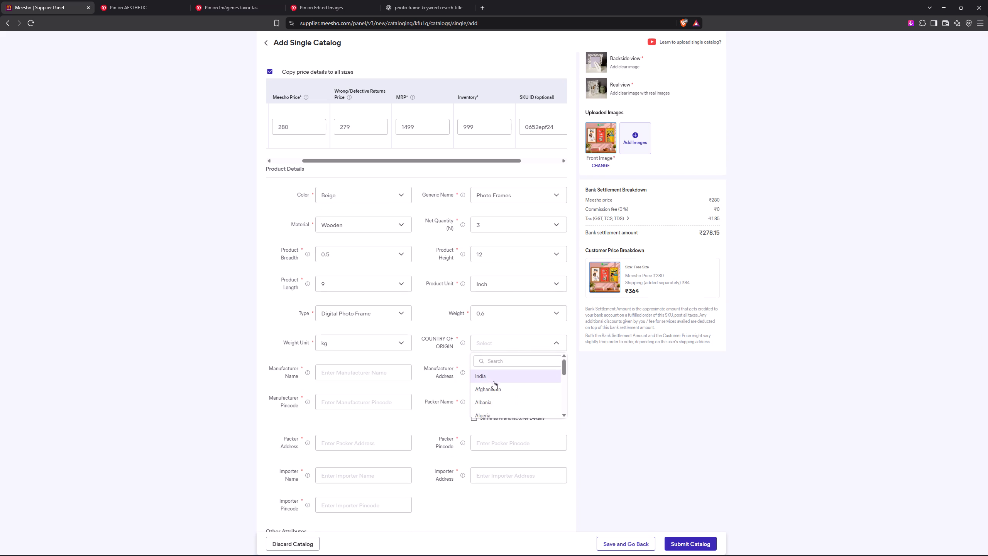
{"action": "left_click", "coordinate": [491, 376]}
Fill in the manufacturer's name, address and pincode.
{"action": "left_click", "coordinate": [363, 370]}
{"action": "left_click", "coordinate": [387, 397]}
{"action": "left_click", "coordinate": [532, 370]}
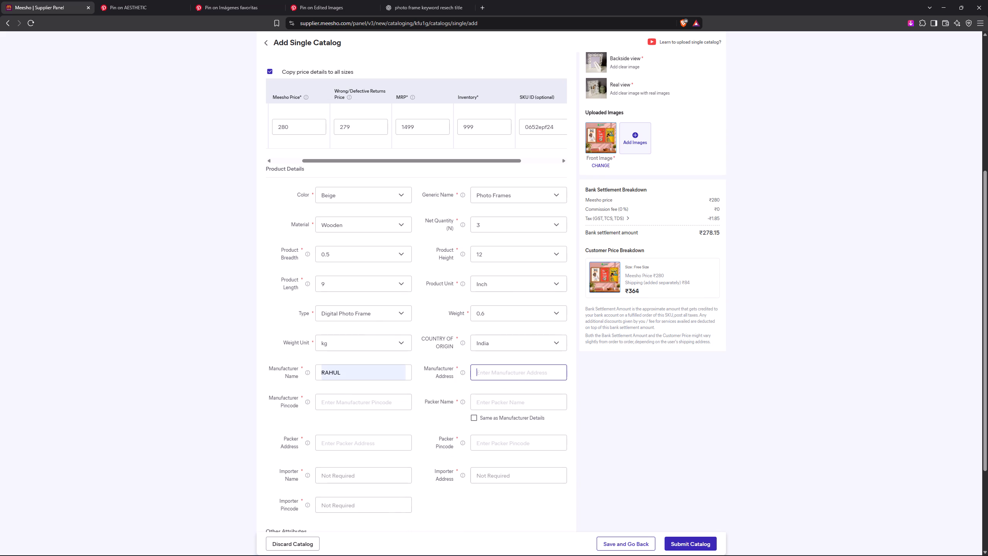
{"action": "left_click", "coordinate": [520, 405]}
{"action": "left_click", "coordinate": [532, 370]}
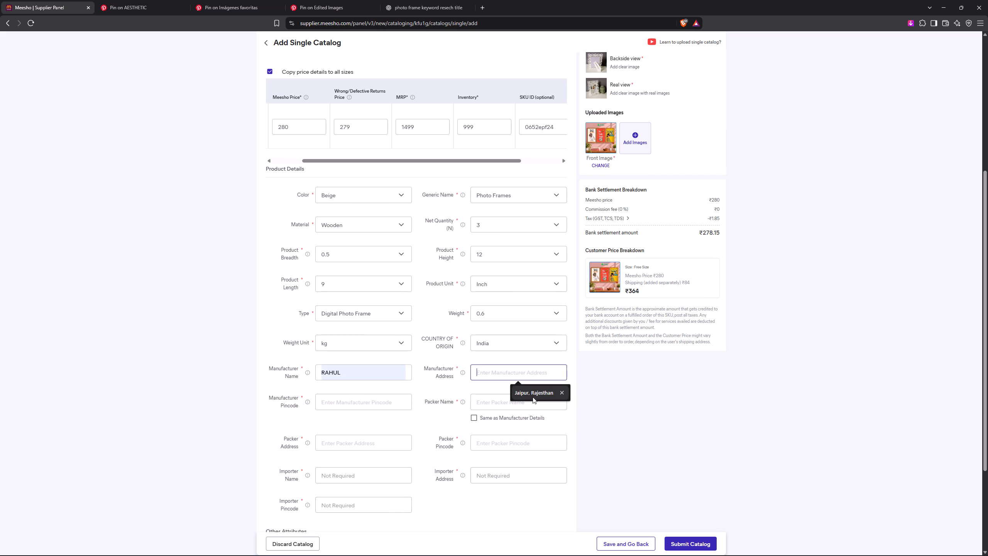
{"action": "left_click", "coordinate": [533, 395]}
{"action": "left_click", "coordinate": [367, 408]}
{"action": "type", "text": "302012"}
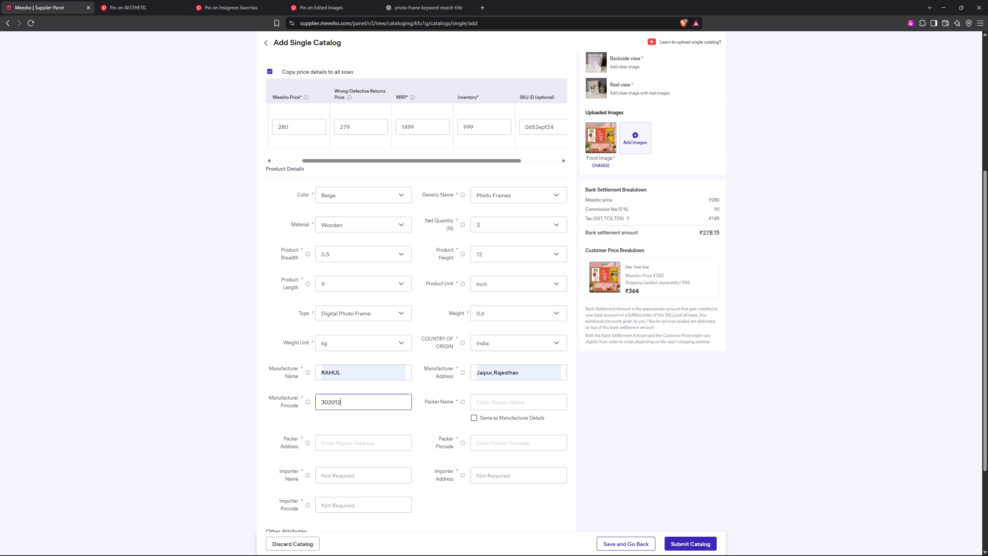
Make the packer details the same as the manufacturer details.
{"action": "left_click", "coordinate": [511, 402]}
{"action": "left_click", "coordinate": [516, 420]}
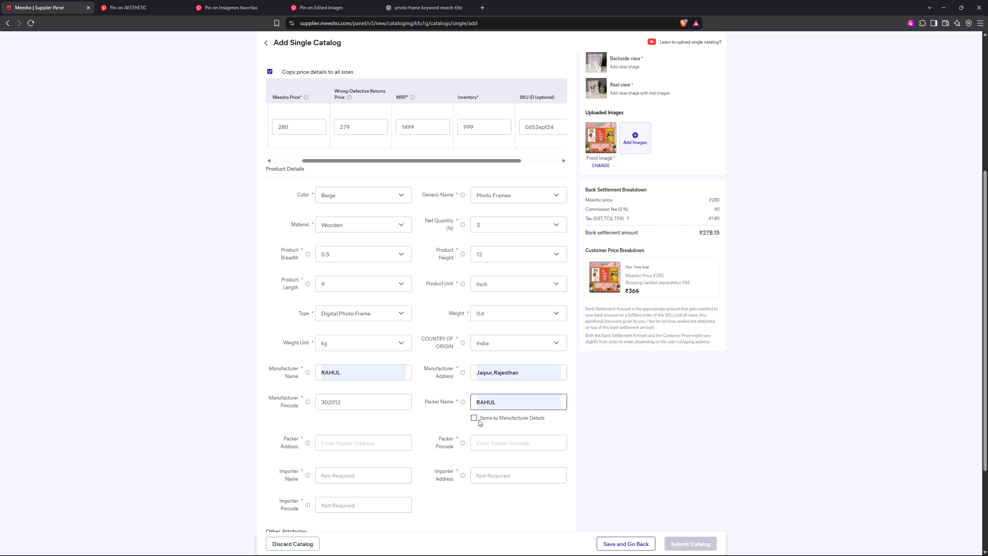
{"action": "left_click", "coordinate": [476, 420]}
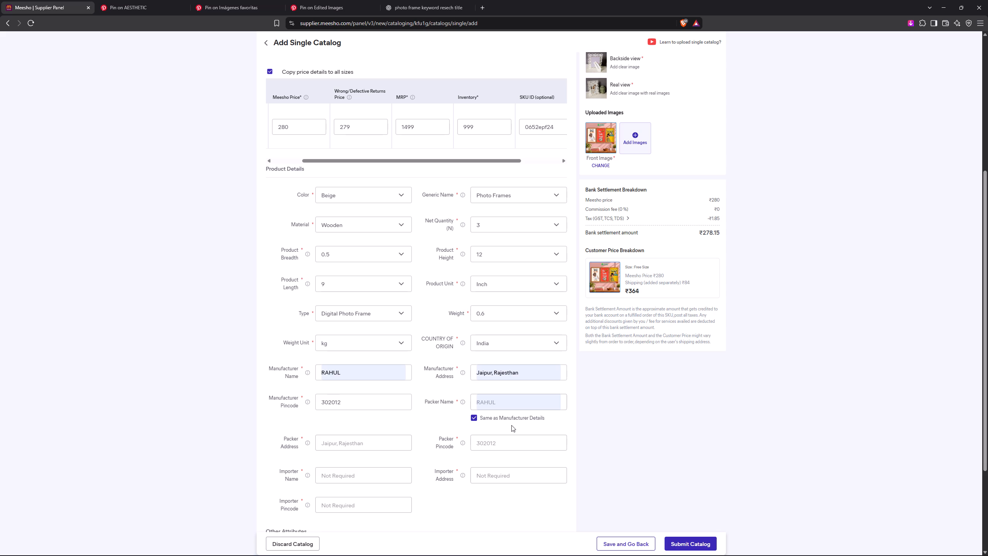
Replace the front image with the 152_Photo Frames file from folder 24.
{"action": "scroll", "coordinate": [462, 448], "scroll_direction": "down", "scroll_amount": 2}
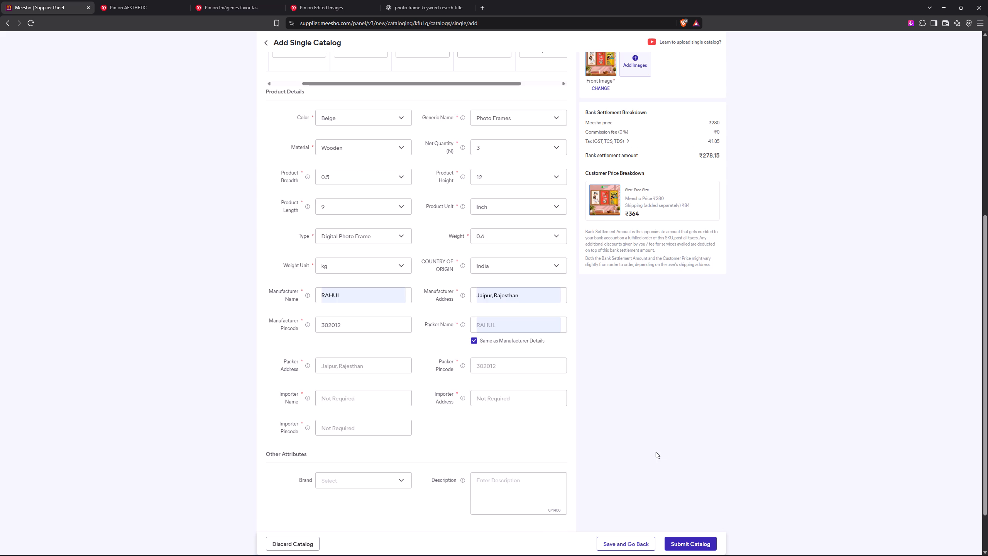
{"action": "scroll", "coordinate": [656, 452], "scroll_direction": "up", "scroll_amount": 5}
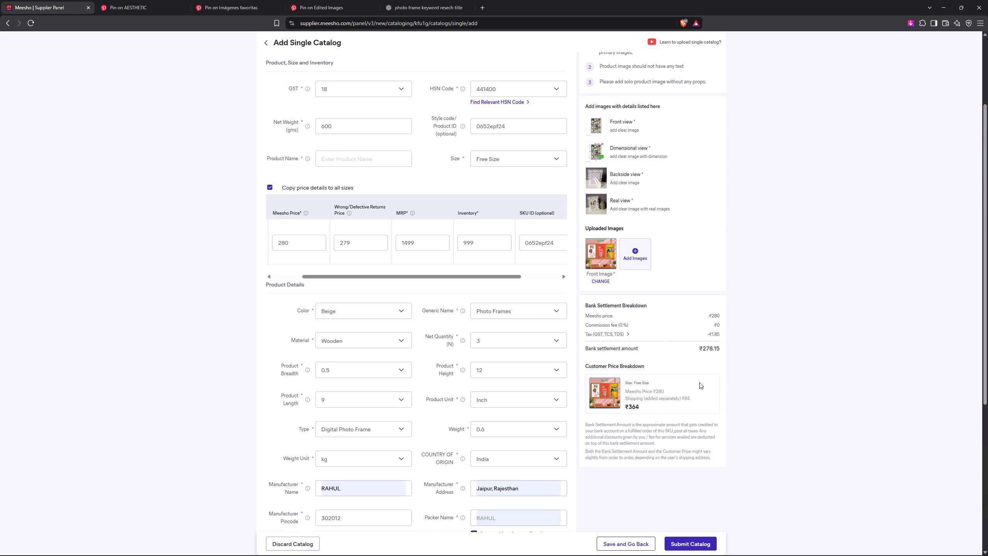
{"action": "left_click", "coordinate": [607, 283]}
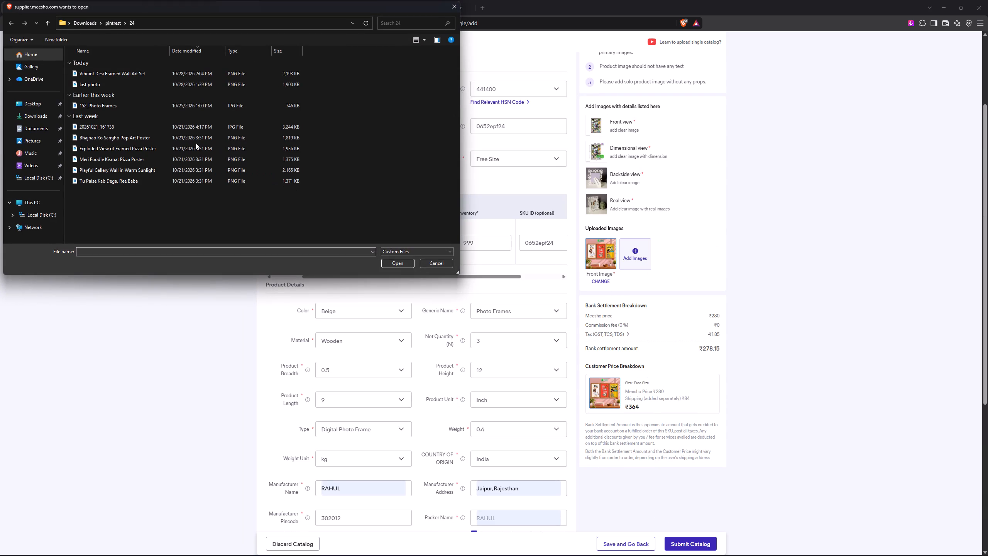
{"action": "double_click", "coordinate": [107, 104]}
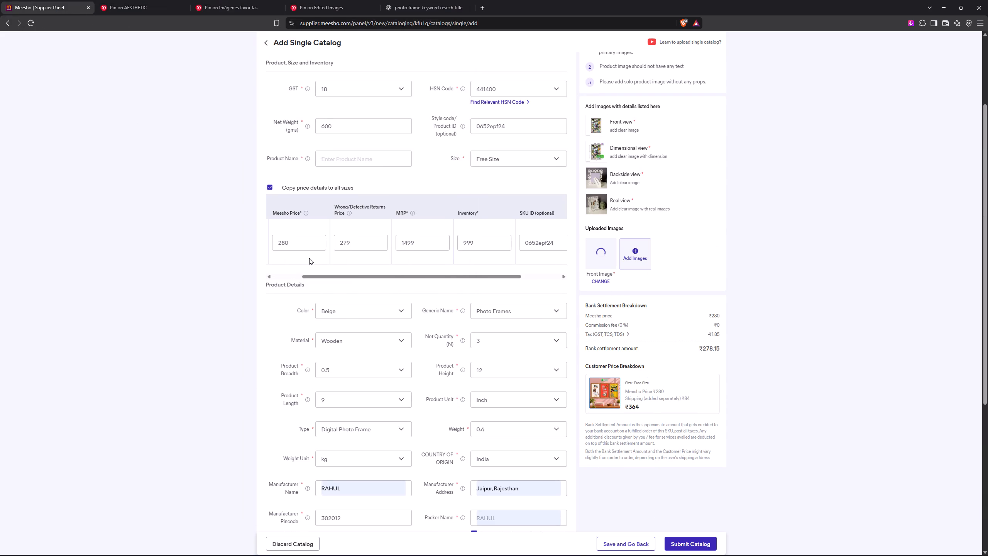
{"action": "left_click", "coordinate": [309, 239]}
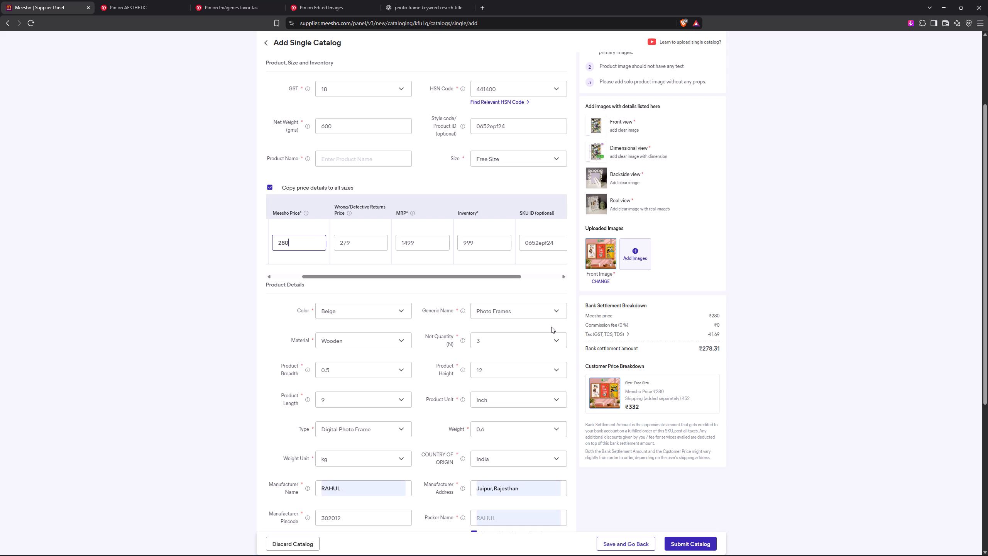
Add the images Vibrant Desi Framed Wall Art Set and Exploded View of Framed Pizza Poster from folder 24 to the listing.
{"action": "left_click", "coordinate": [643, 247], "text": "ctrl"}
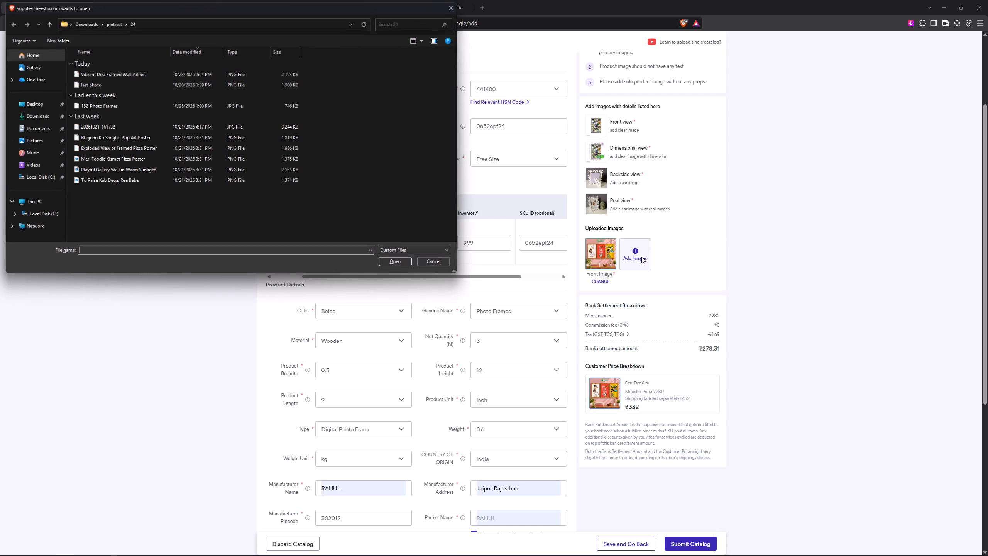
{"action": "left_click", "coordinate": [111, 68], "text": "ctrl"}
{"action": "left_click", "coordinate": [111, 71], "text": "ctrl"}
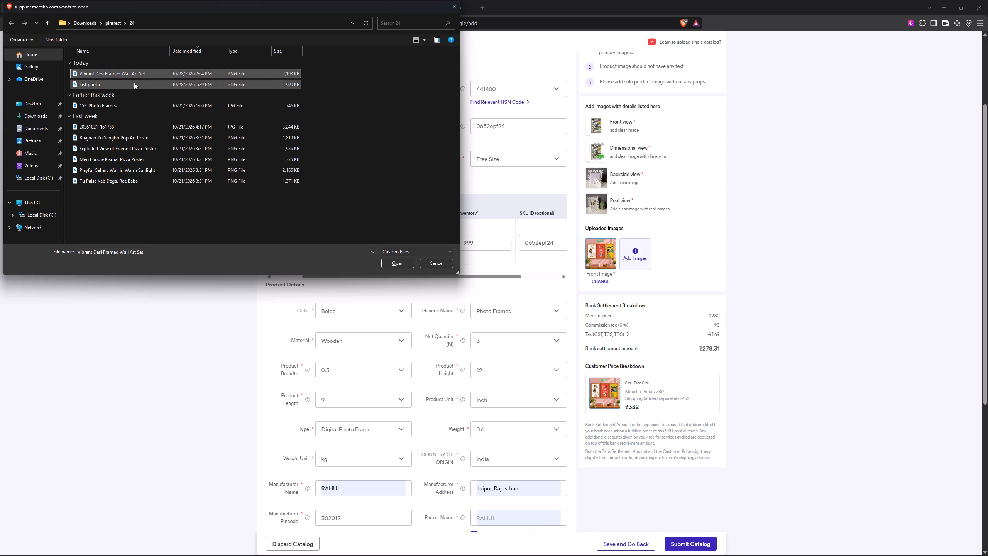
{"action": "left_click", "coordinate": [115, 144], "text": "ctrl"}
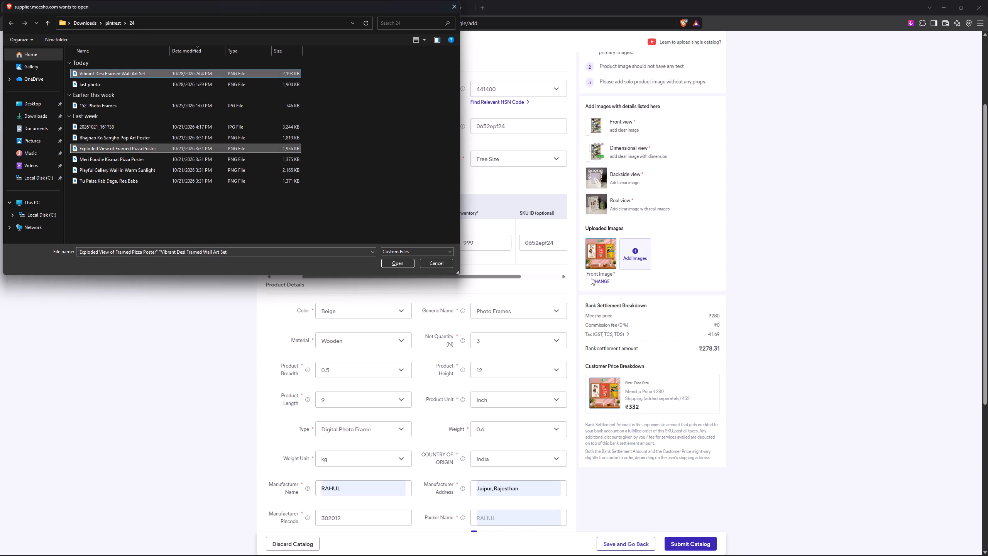
{"action": "left_click", "coordinate": [391, 264]}
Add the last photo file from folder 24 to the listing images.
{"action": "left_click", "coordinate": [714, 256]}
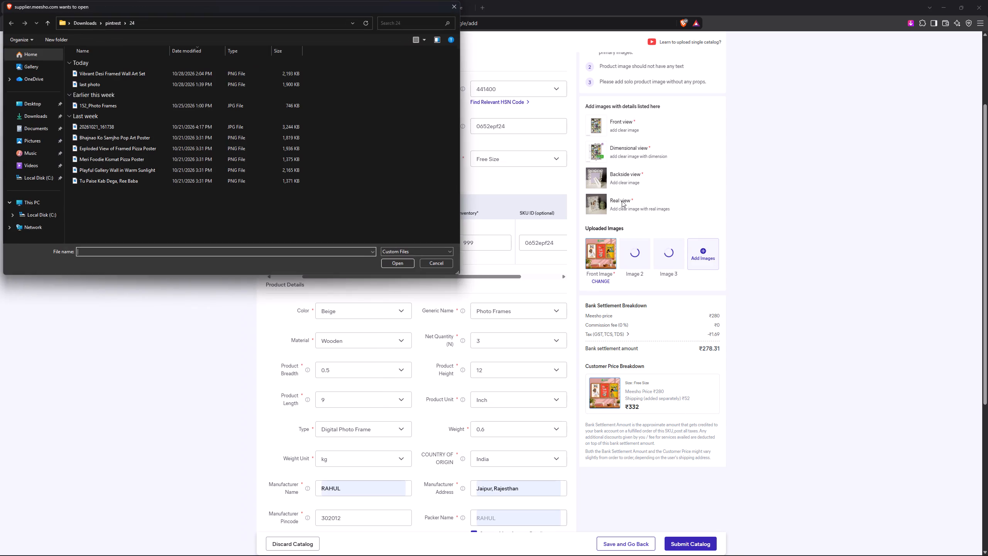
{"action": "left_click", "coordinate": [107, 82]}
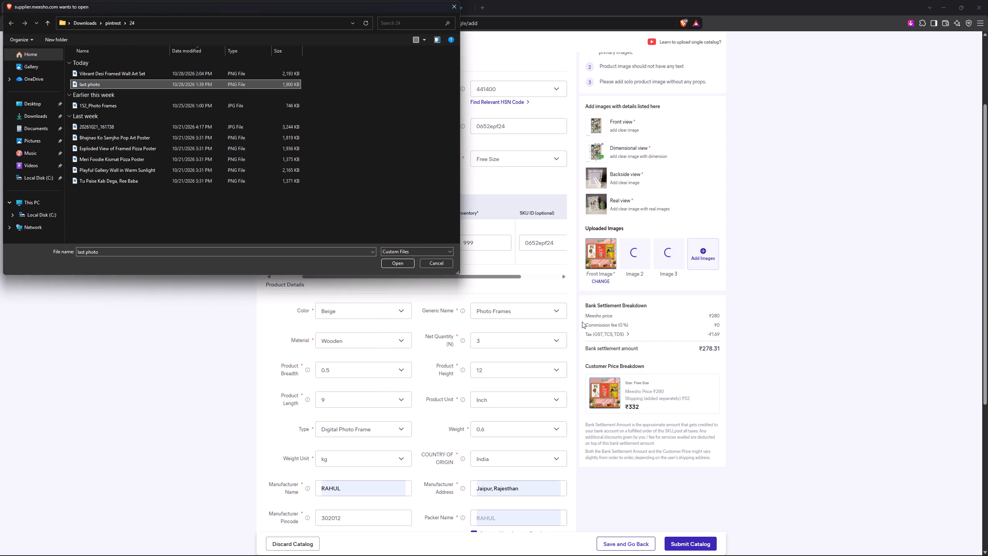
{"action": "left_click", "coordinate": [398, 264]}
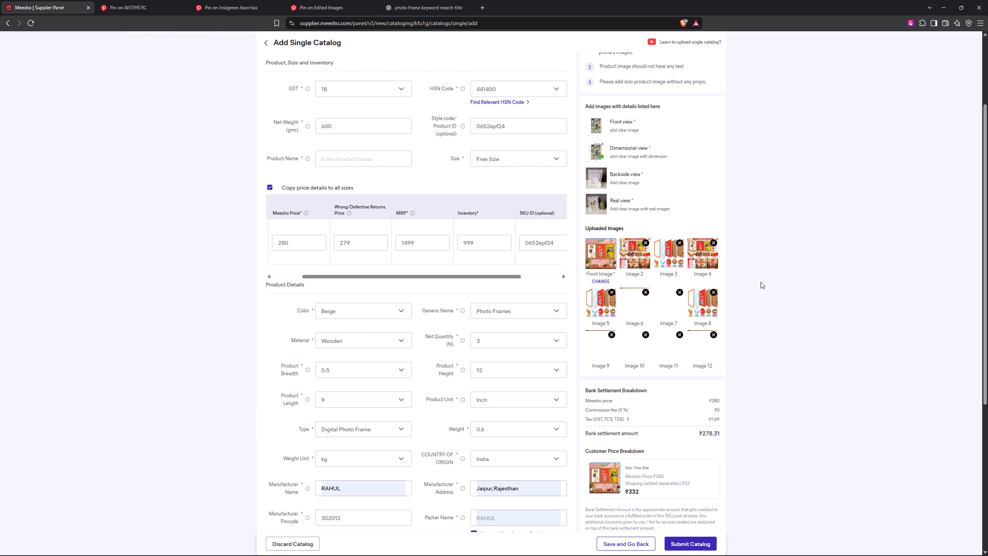
Remove the surplus uploaded images, keeping only the front image, one framed wall art set image and one exploded view.
{"action": "left_click", "coordinate": [713, 242]}
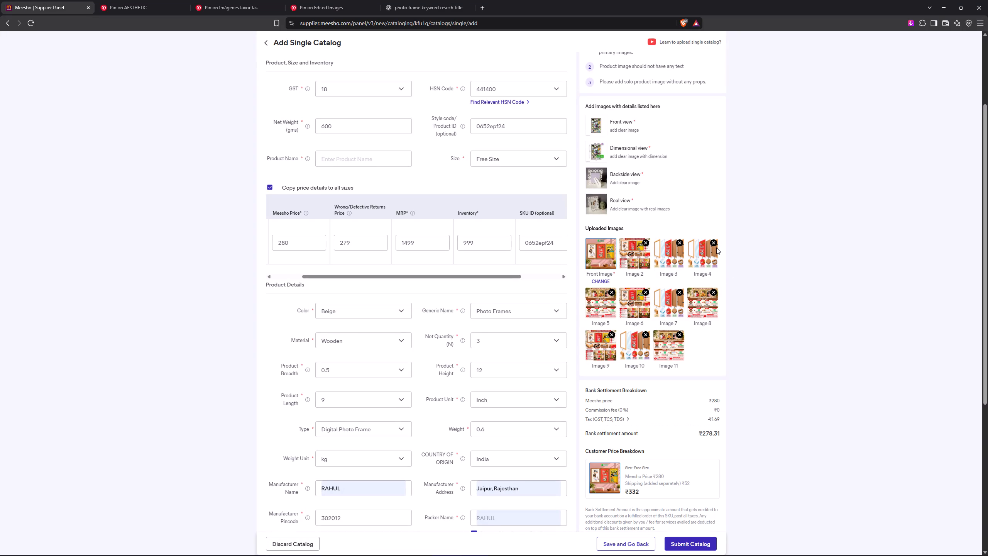
{"action": "left_click", "coordinate": [678, 331]}
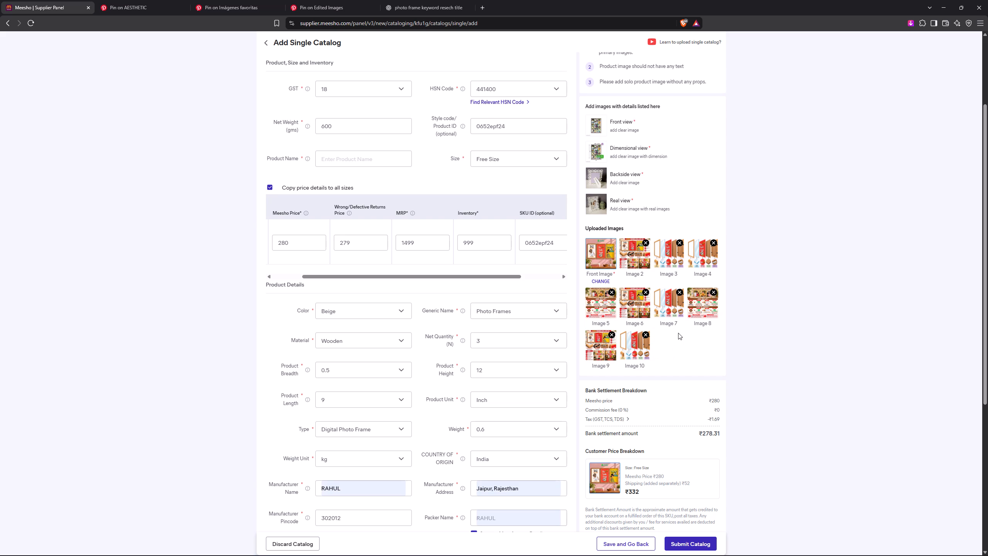
{"action": "left_click", "coordinate": [647, 336]}
{"action": "left_click", "coordinate": [613, 333]}
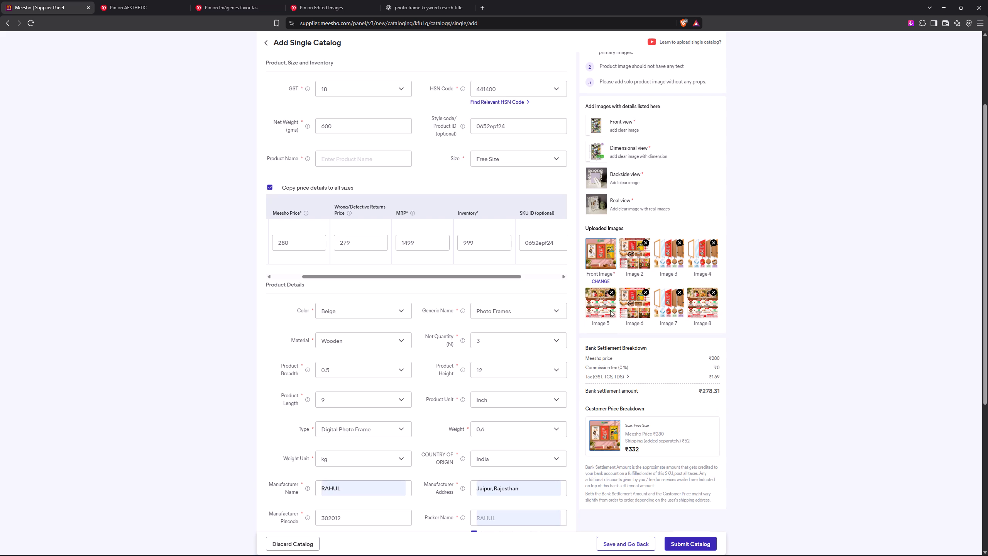
{"action": "left_click", "coordinate": [612, 293]}
{"action": "left_click", "coordinate": [641, 294]}
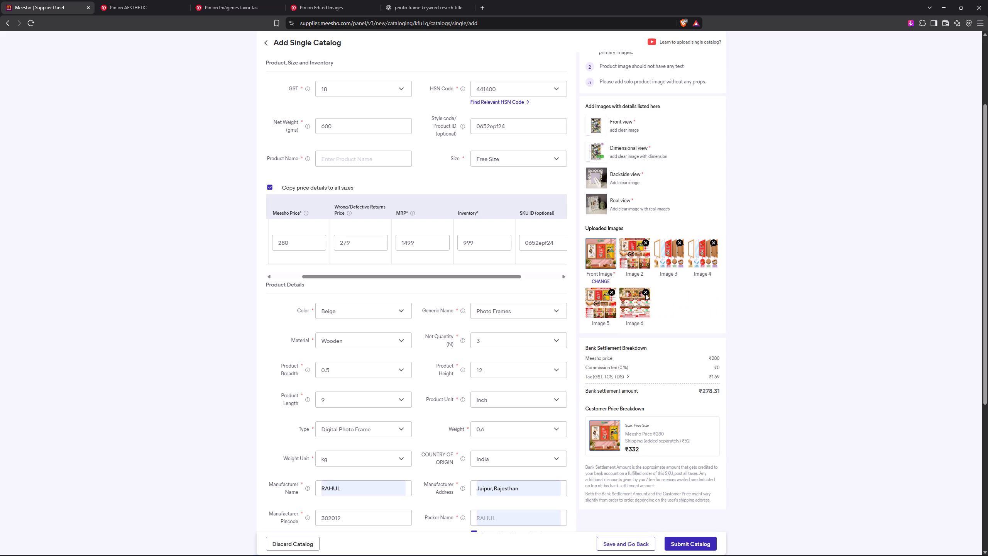
{"action": "left_click", "coordinate": [645, 293]}
{"action": "left_click", "coordinate": [611, 290]}
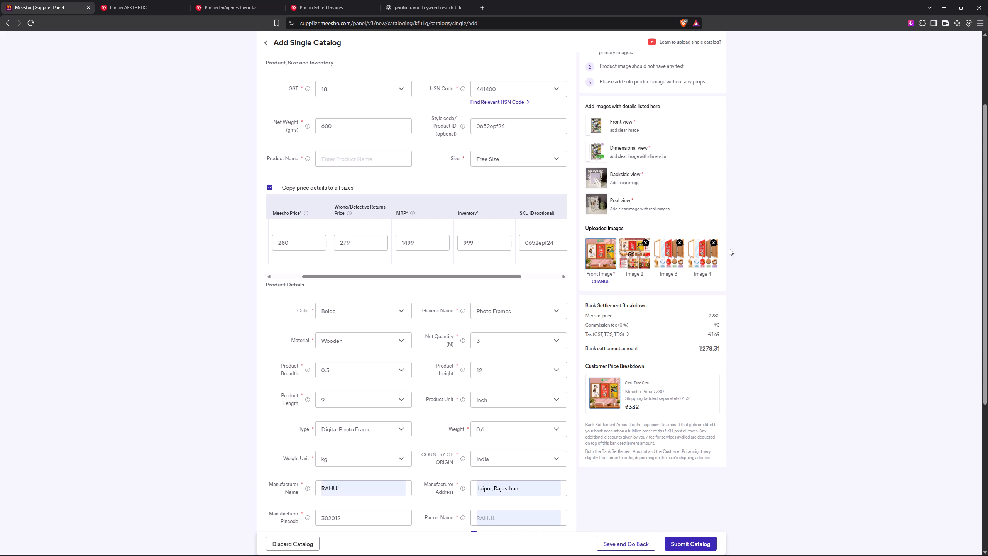
{"action": "left_click", "coordinate": [716, 243]}
Add the last photo file from folder 24 as the listing's fourth image.
{"action": "left_click", "coordinate": [709, 257]}
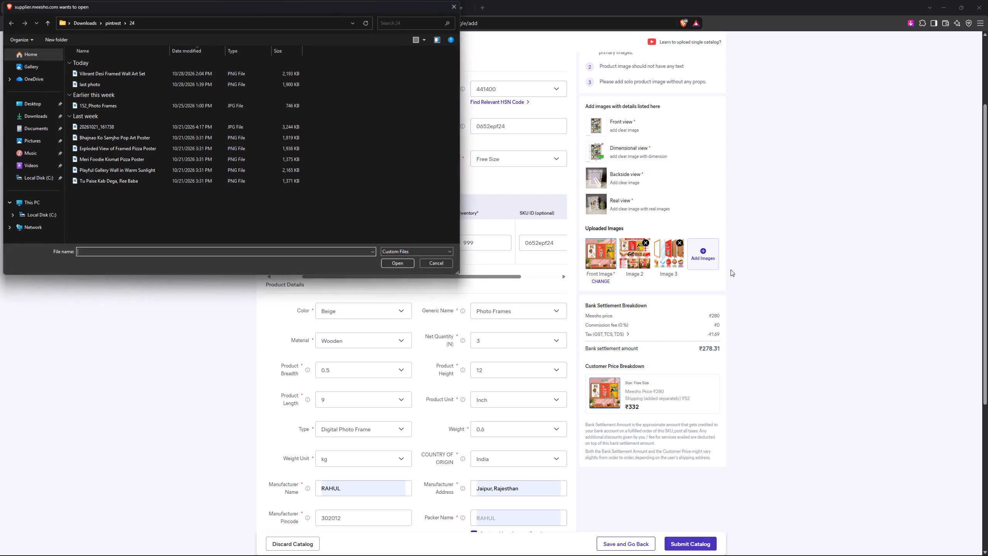
{"action": "double_click", "coordinate": [131, 88]}
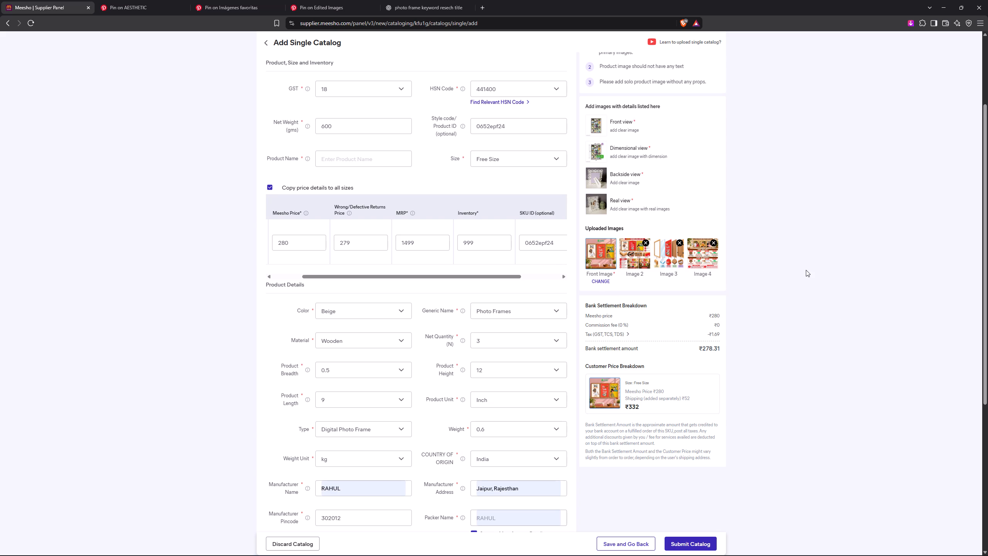
{"action": "scroll", "coordinate": [753, 390], "scroll_direction": "down", "scroll_amount": 3}
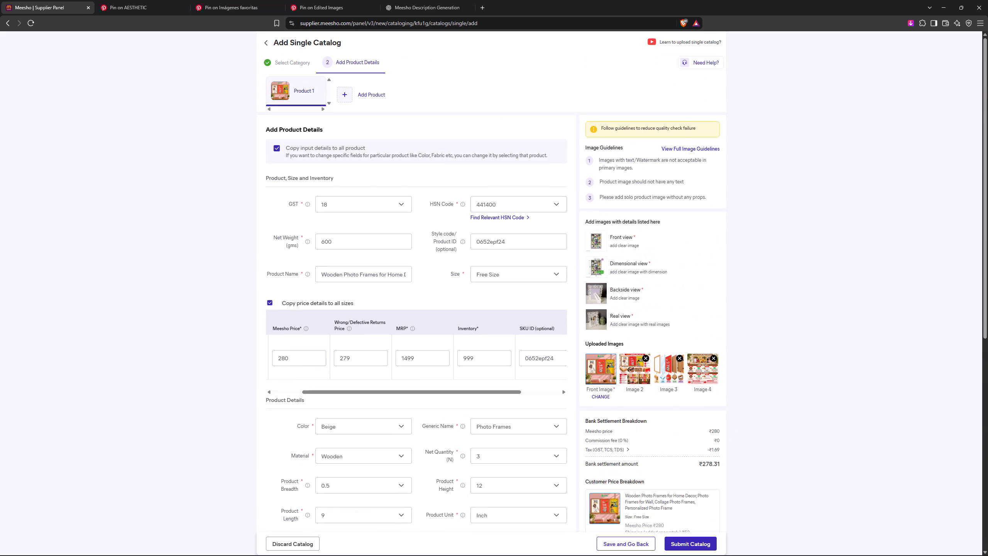
{"action": "scroll", "coordinate": [641, 387], "scroll_direction": "down", "scroll_amount": 5}
{"action": "scroll", "coordinate": [727, 392], "scroll_direction": "down", "scroll_amount": 6}
{"action": "scroll", "coordinate": [602, 411], "scroll_direction": "down", "scroll_amount": 7}
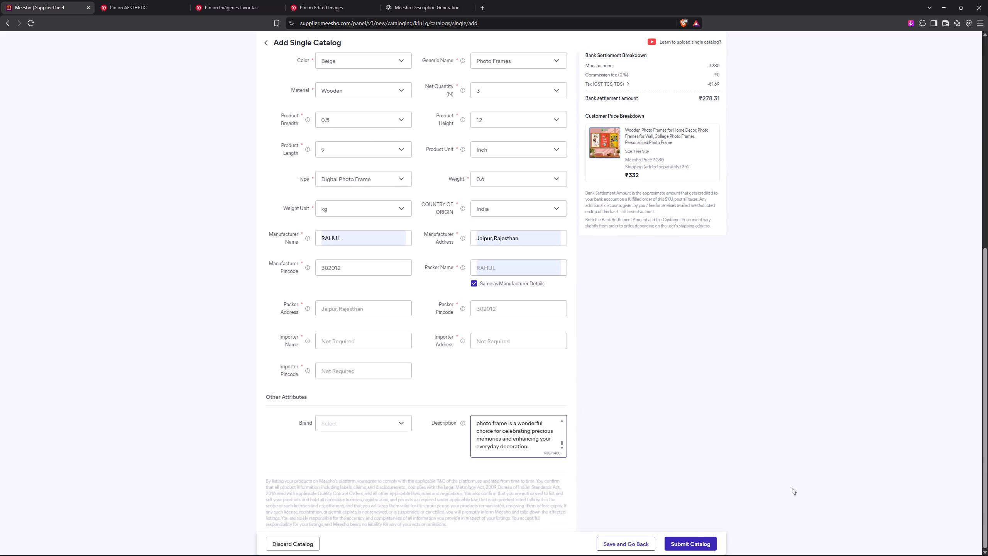
{"action": "scroll", "coordinate": [714, 494], "scroll_direction": "up", "scroll_amount": 5}
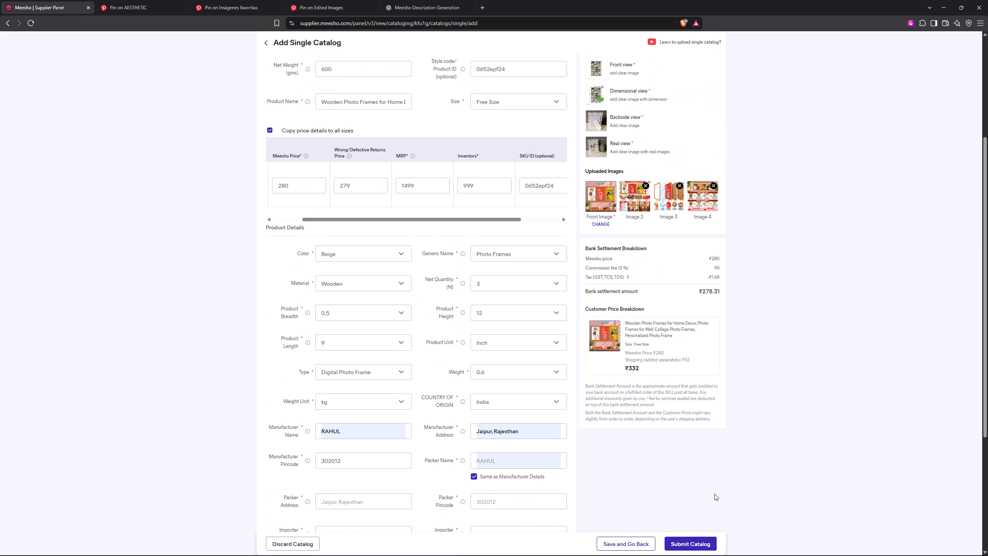
{"action": "scroll", "coordinate": [714, 494], "scroll_direction": "down", "scroll_amount": 6}
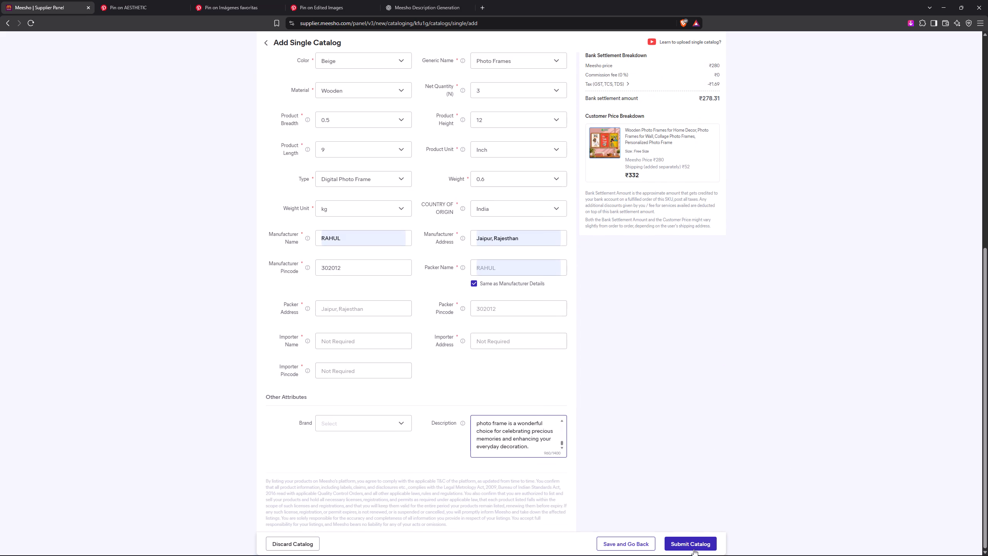
{"action": "left_click", "coordinate": [695, 546]}
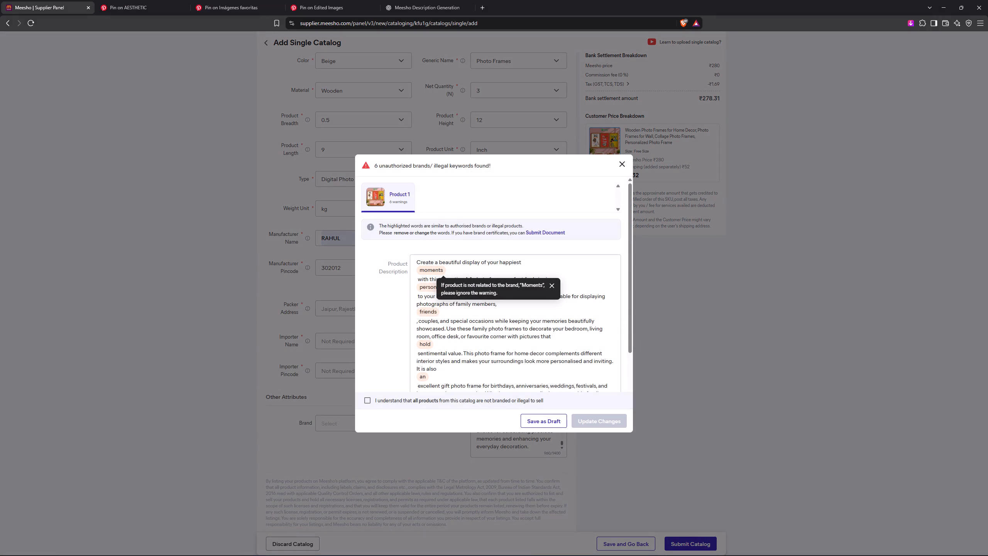
{"action": "left_click", "coordinate": [367, 401]}
{"action": "left_click", "coordinate": [369, 401]}
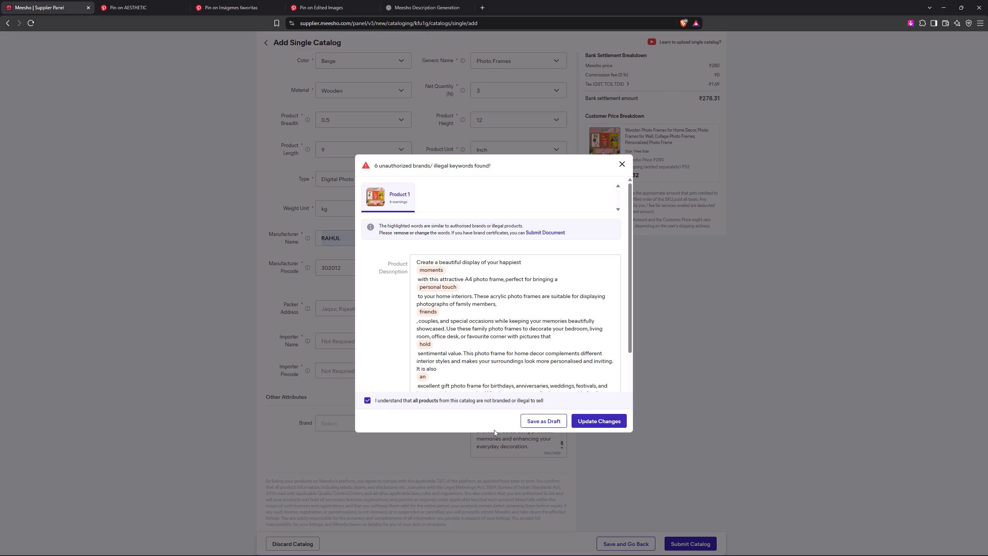
{"action": "left_click", "coordinate": [604, 422]}
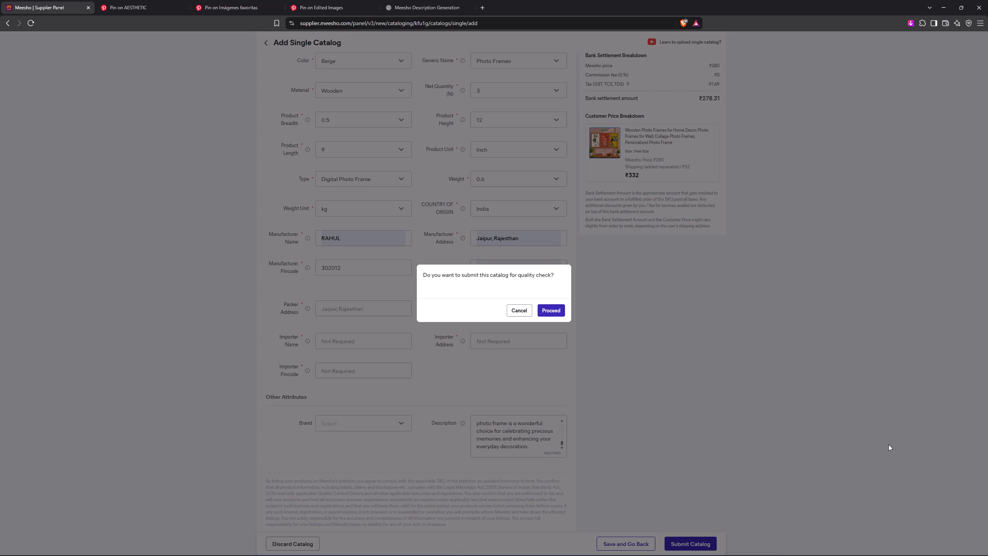
{"action": "left_click", "coordinate": [545, 312]}
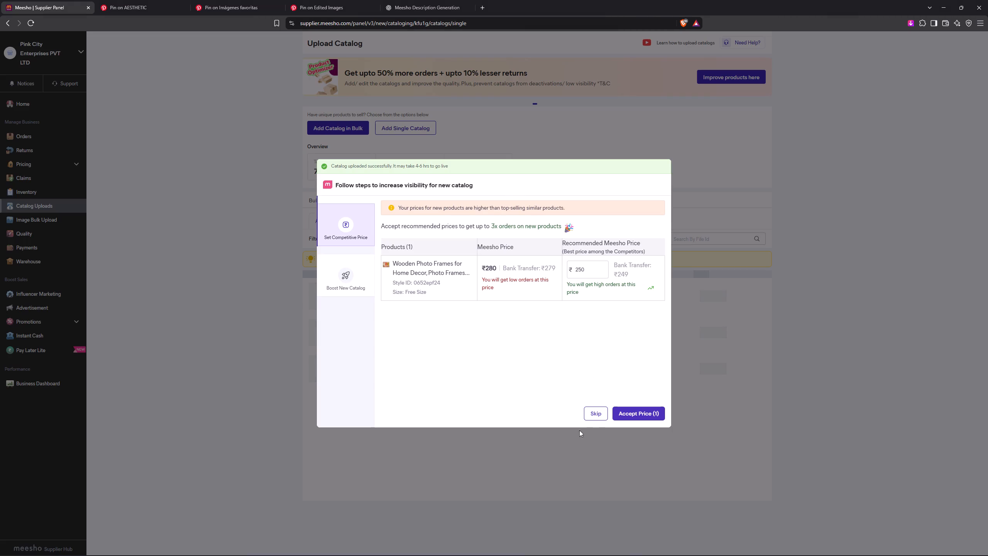
Skip the recommended price and dismiss the ad campaign offer for the new catalog.
{"action": "left_click", "coordinate": [592, 415]}
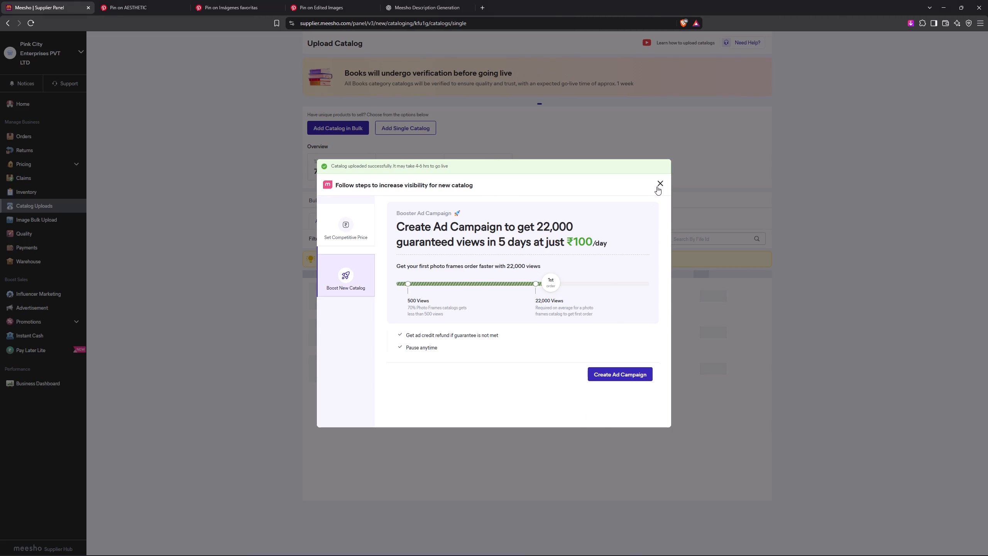
{"action": "left_click", "coordinate": [660, 184]}
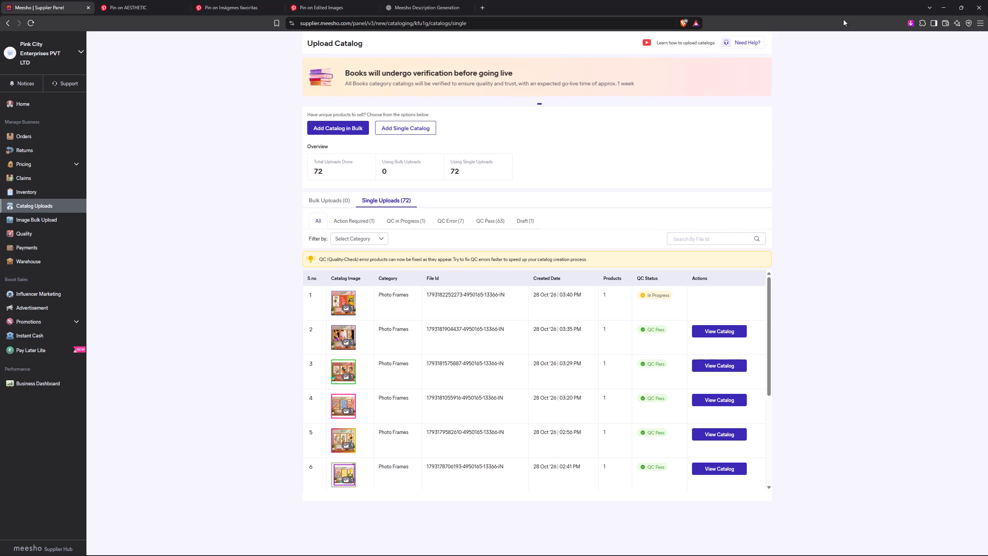
Refresh the single uploads list repeatedly to check the newest catalog's QC status.
{"action": "left_click", "coordinate": [29, 26]}
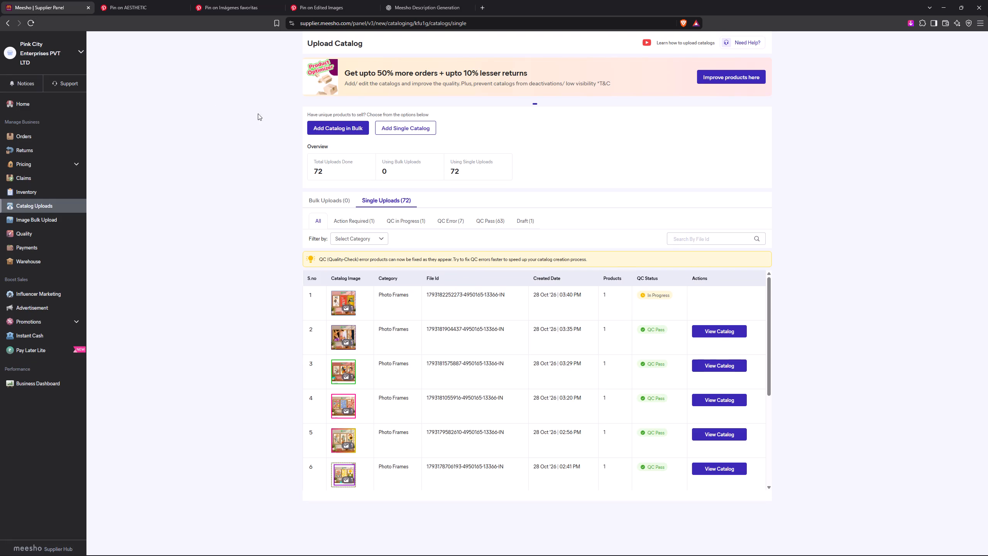
{"action": "left_click", "coordinate": [36, 24]}
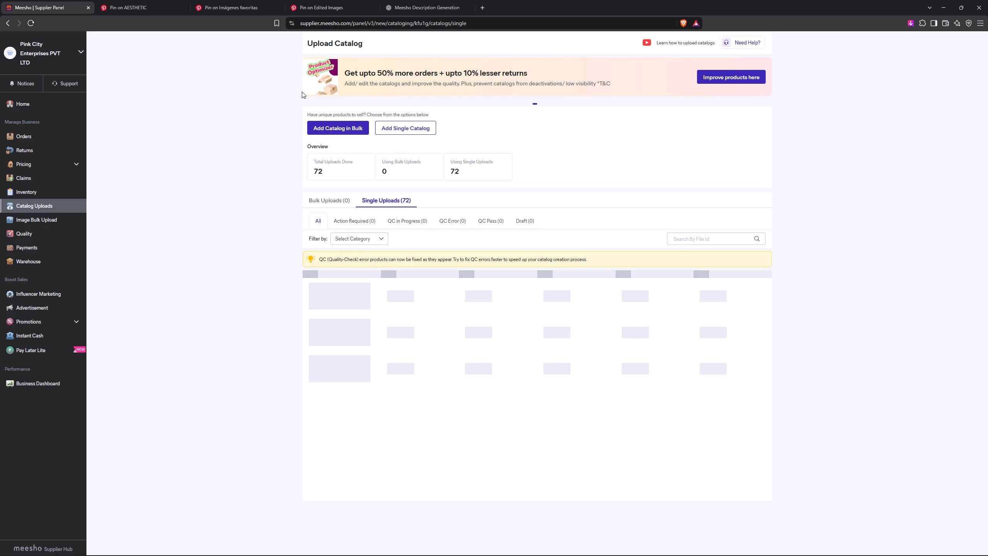
{"action": "left_click", "coordinate": [31, 21]}
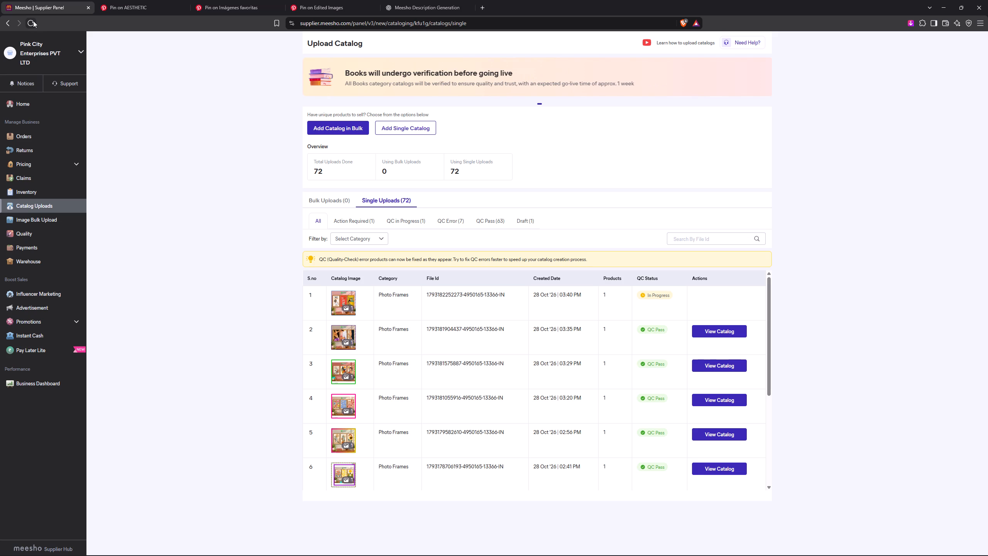
{"action": "scroll", "coordinate": [33, 20], "scroll_direction": "up", "scroll_amount": 1}
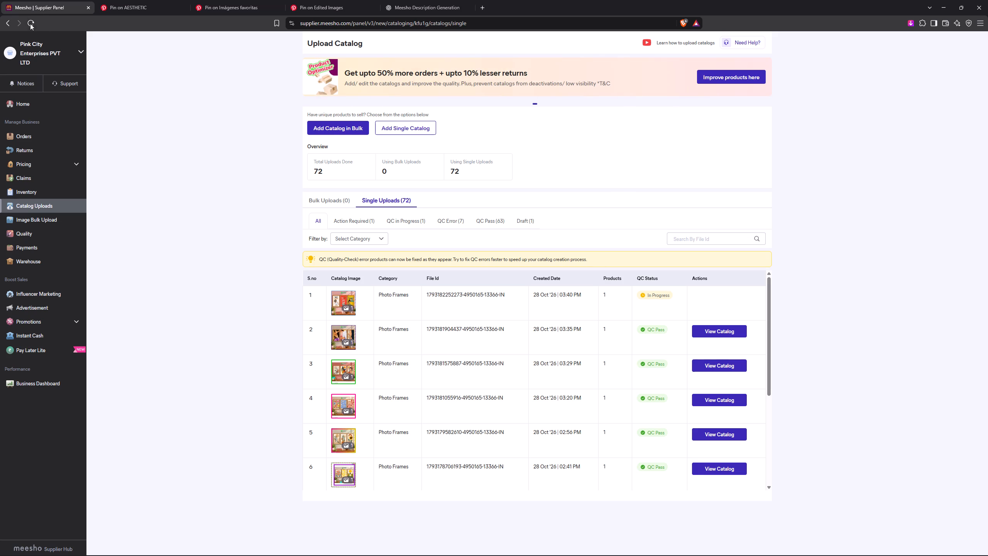
{"action": "left_click", "coordinate": [30, 22]}
{"action": "left_click", "coordinate": [31, 22]}
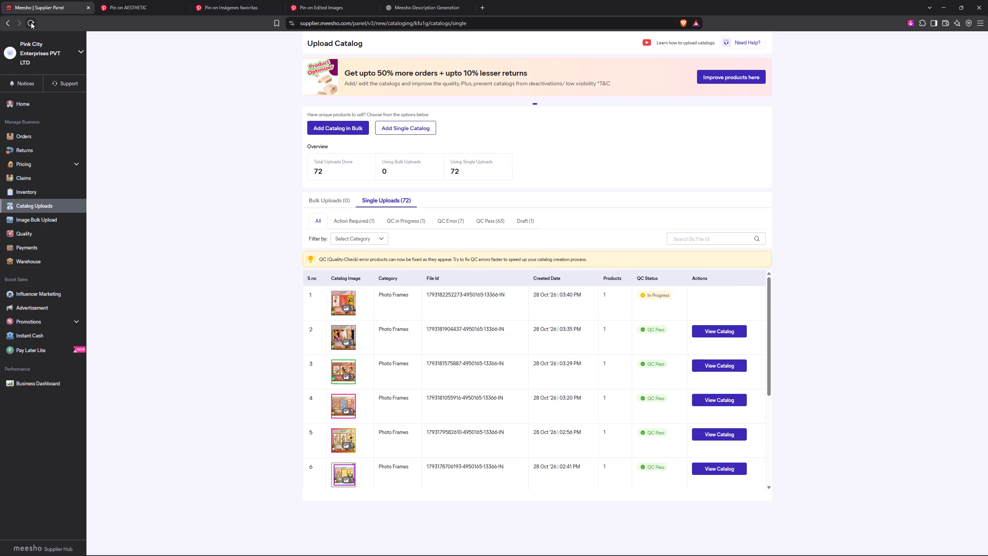
{"action": "left_click", "coordinate": [31, 22]}
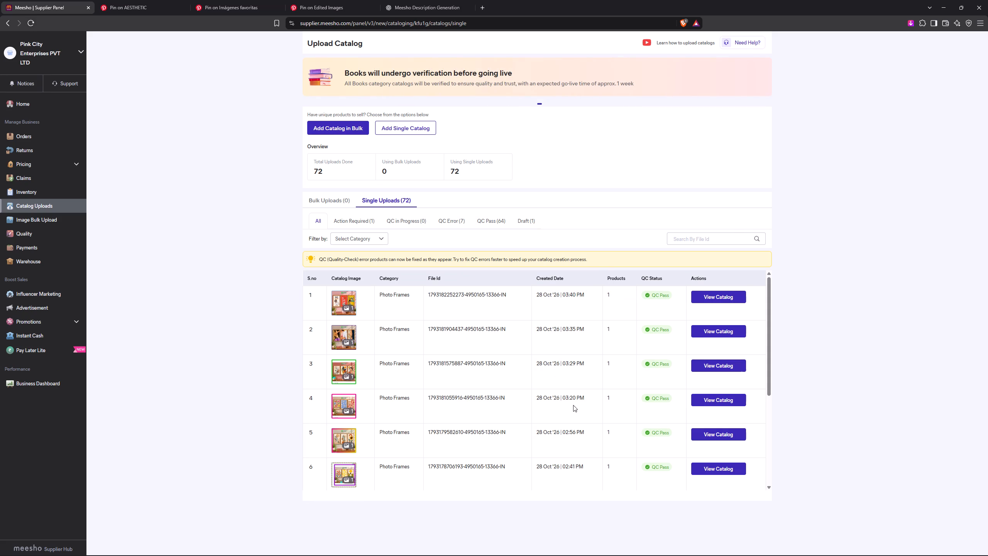
Look through the recent single catalog uploads to review the QC status of each photo frame listing.
{"action": "scroll", "coordinate": [564, 465], "scroll_direction": "down", "scroll_amount": 3}
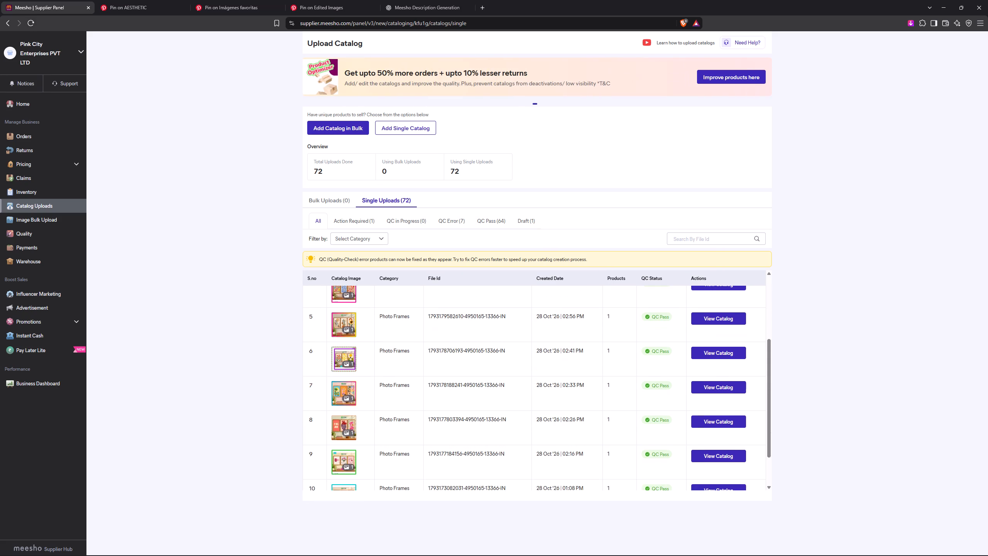
{"action": "scroll", "coordinate": [572, 487], "scroll_direction": "down", "scroll_amount": 2}
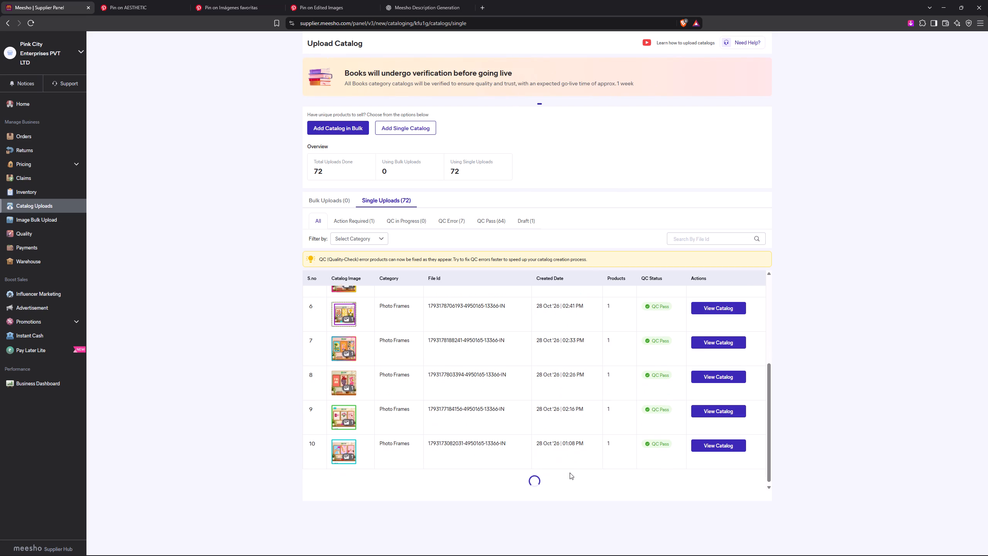
{"action": "scroll", "coordinate": [579, 468], "scroll_direction": "up", "scroll_amount": 4}
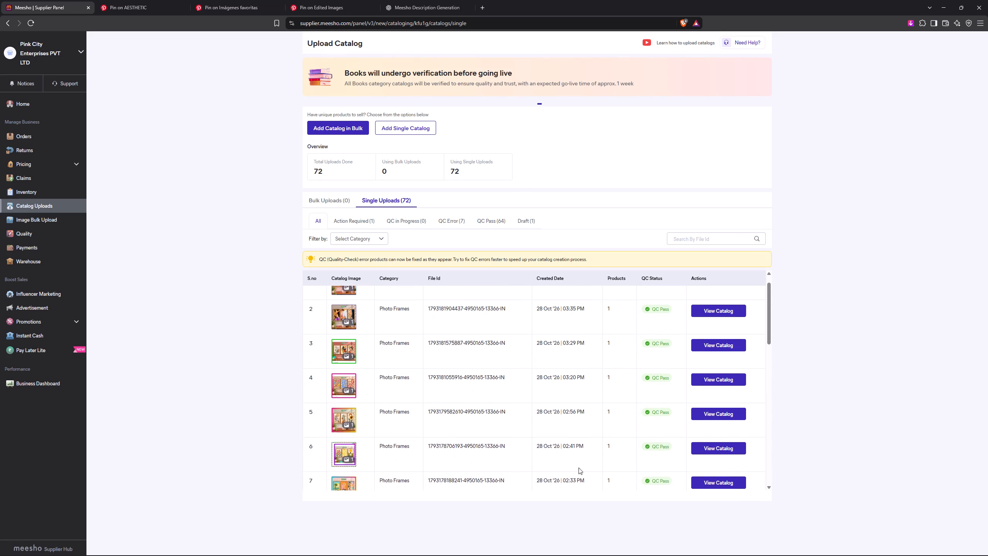
{"action": "scroll", "coordinate": [579, 468], "scroll_direction": "up", "scroll_amount": 2}
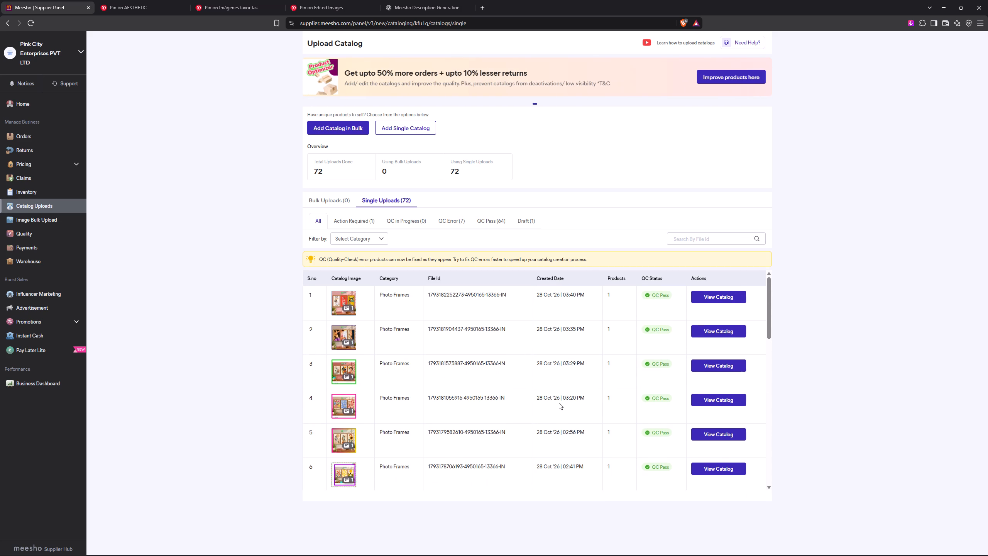
{"action": "scroll", "coordinate": [559, 403], "scroll_direction": "down", "scroll_amount": 5}
{"action": "scroll", "coordinate": [557, 403], "scroll_direction": "up", "scroll_amount": 7}
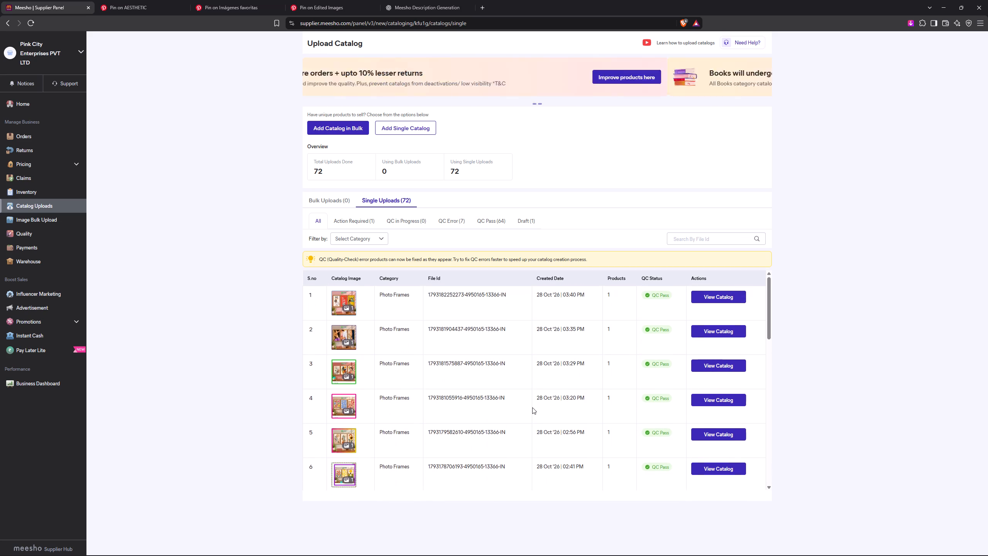
{"action": "scroll", "coordinate": [679, 359], "scroll_direction": "down", "scroll_amount": 7}
{"action": "scroll", "coordinate": [669, 367], "scroll_direction": "up", "scroll_amount": 11}
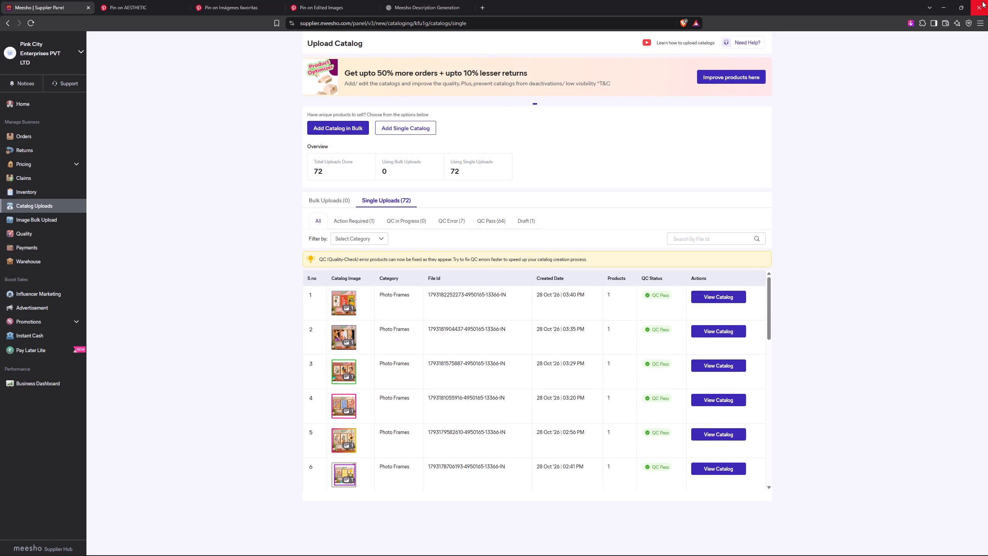
Close the browser window containing the Meesho supplier panel and reference tabs.
{"action": "left_click", "coordinate": [987, 0]}
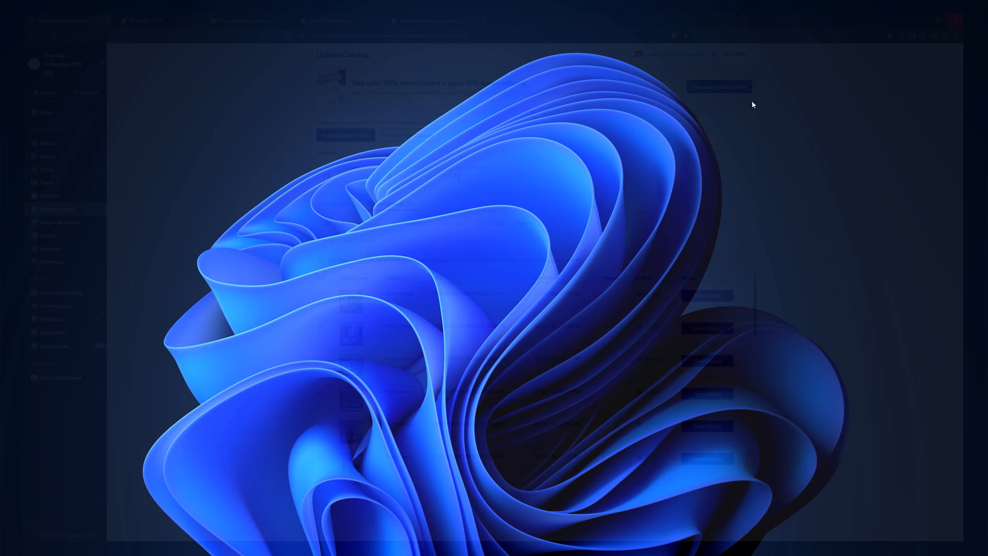
Switch to Loggy3 and stop the ongoing session recording.
{"action": "left_click", "coordinate": [908, 549]}
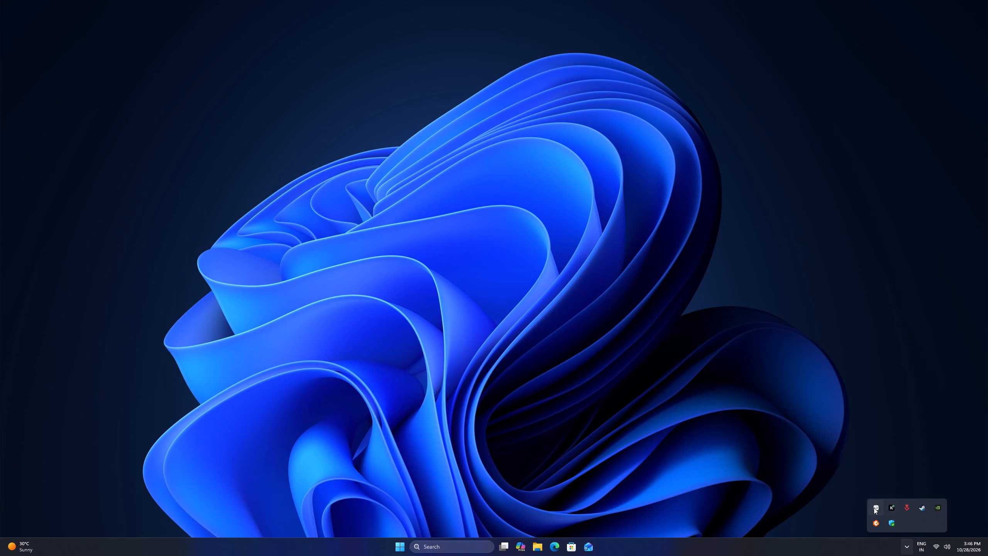
{"action": "left_click", "coordinate": [874, 508]}
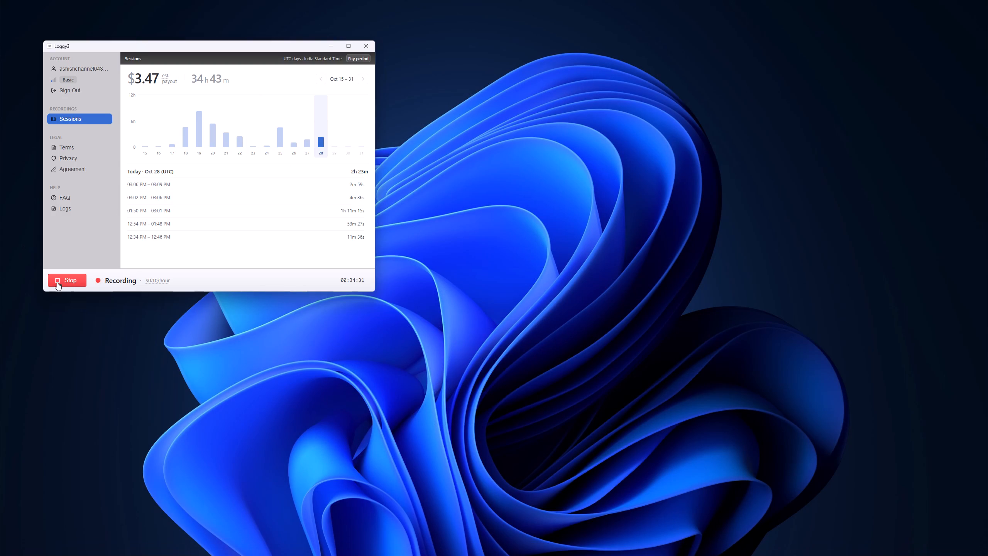
{"action": "left_click", "coordinate": [71, 276]}
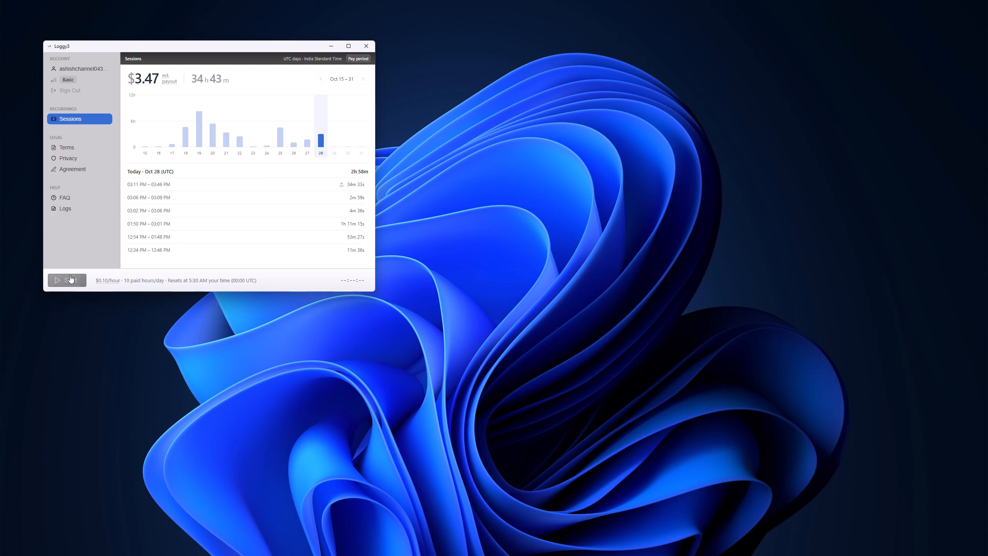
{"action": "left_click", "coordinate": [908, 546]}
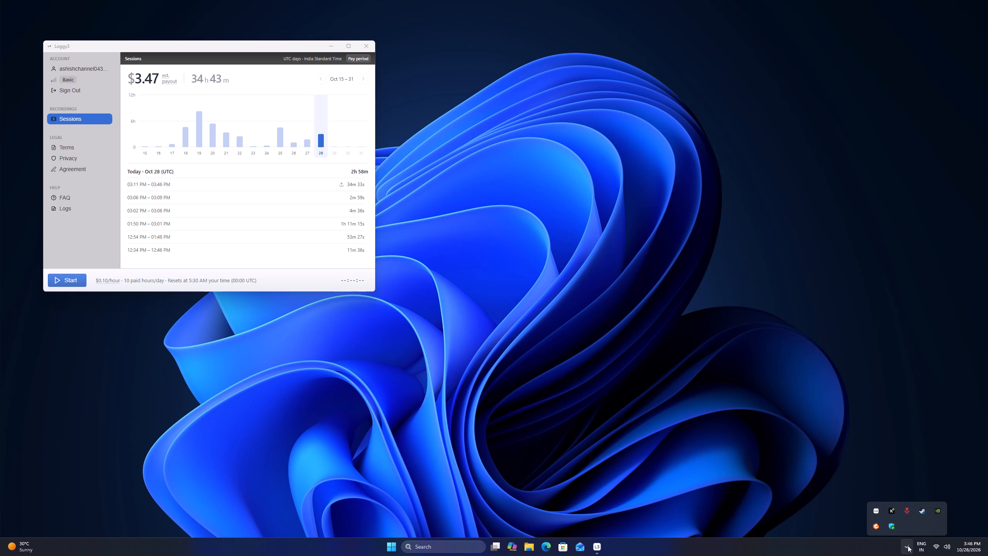
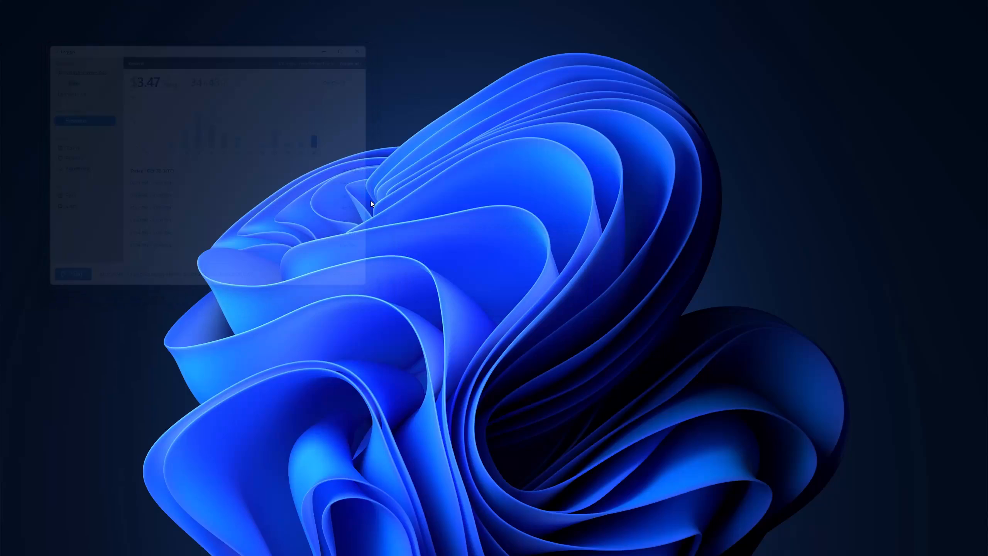
Open the Shut Down Windows dialog from the desktop.
{"action": "key", "text": "alt+F4"}
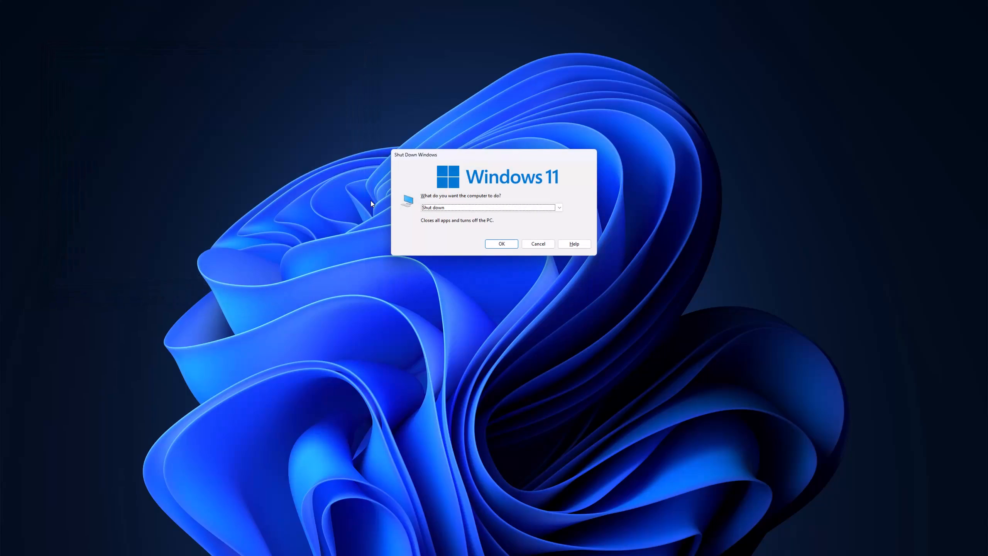